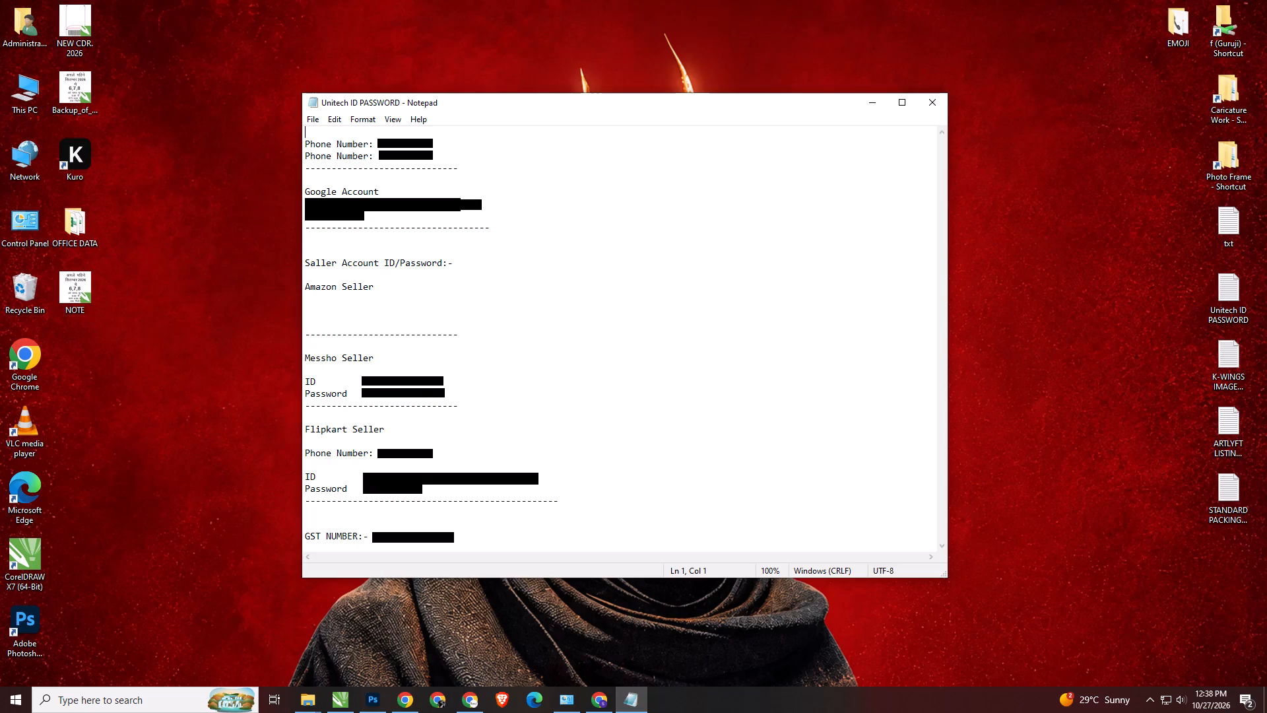
Open a new Google Chrome window using the Unitech Enterprises sales profile.
{"action": "double_click", "coordinate": [441, 625]}
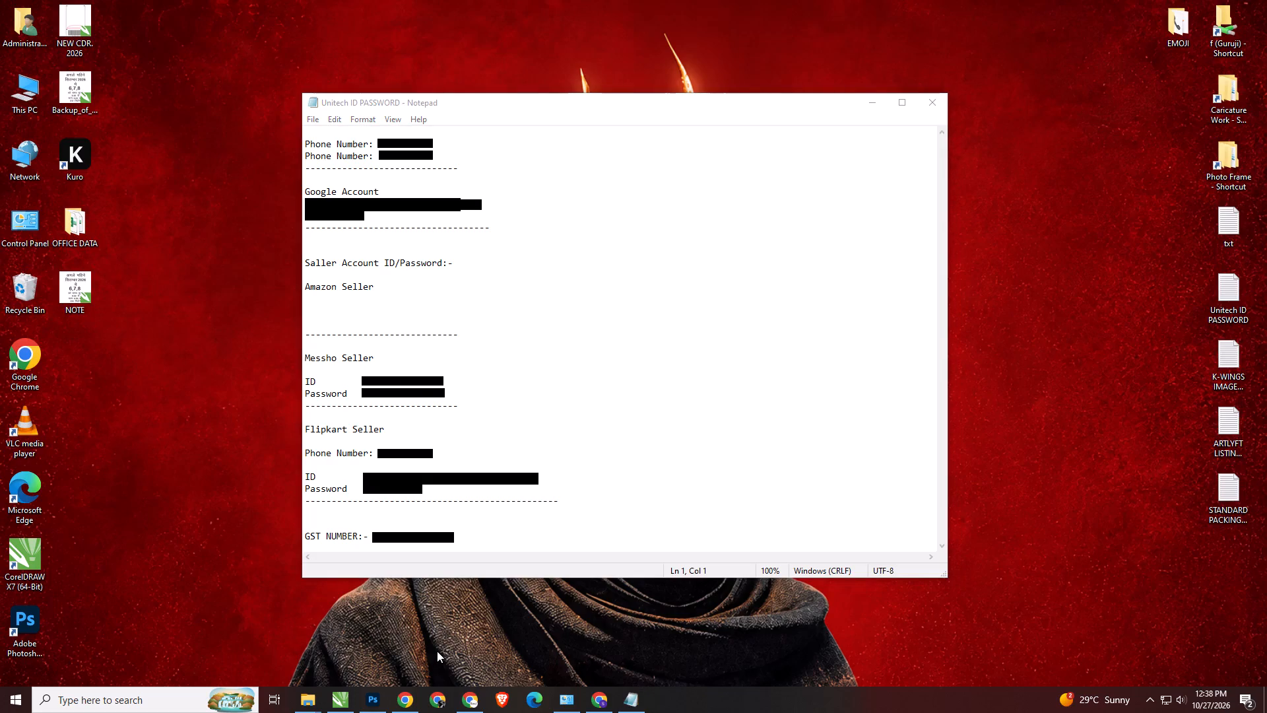
{"action": "right_click", "coordinate": [402, 708]}
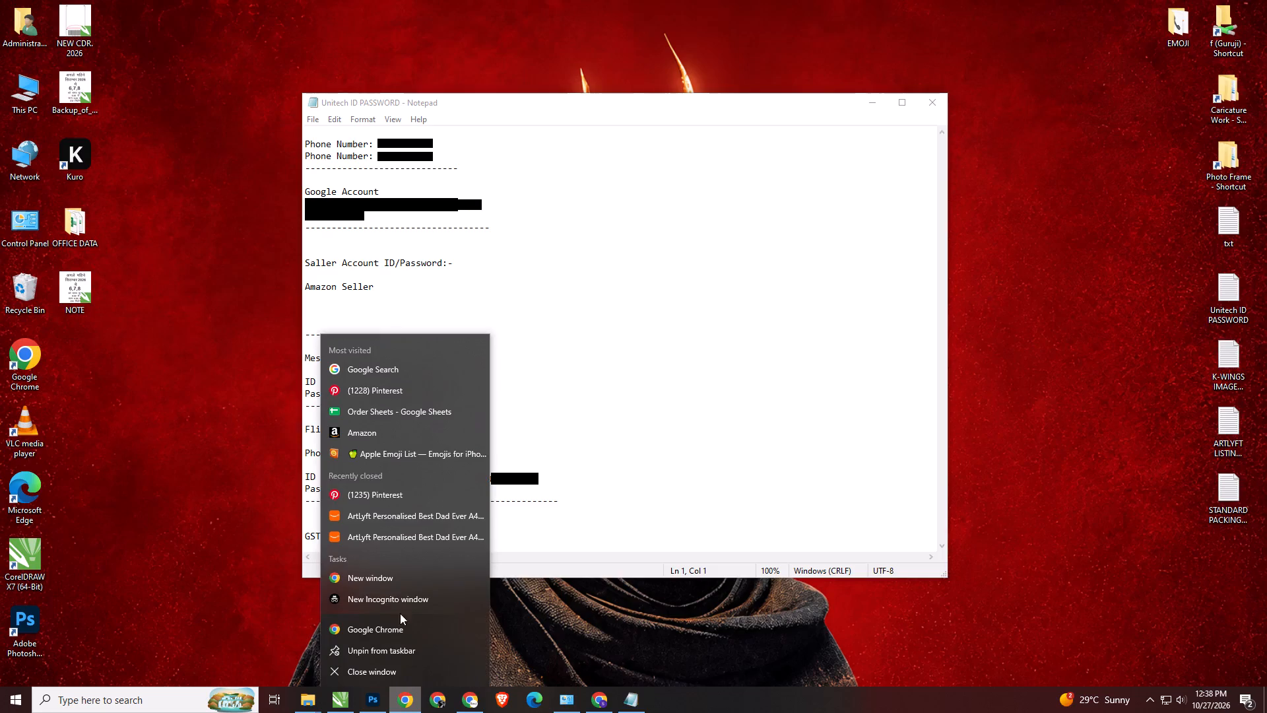
{"action": "left_click", "coordinate": [368, 626]}
{"action": "left_click", "coordinate": [469, 446]}
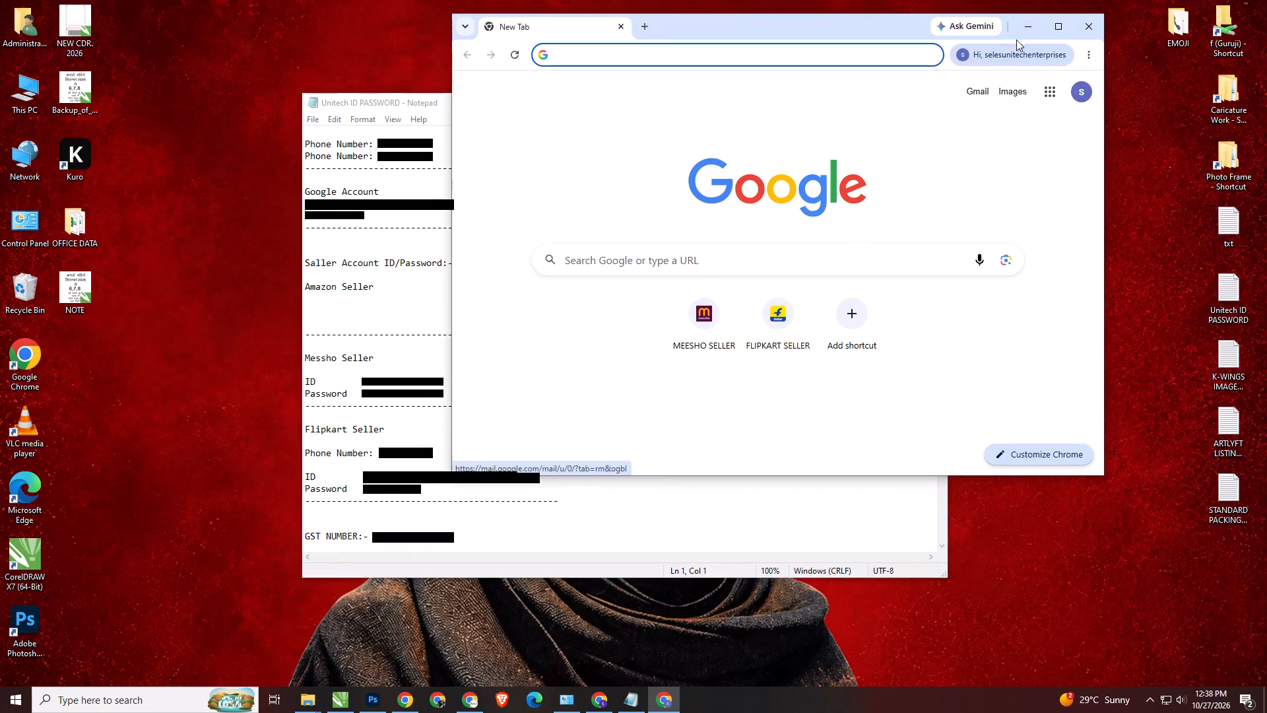
Open the Flipkart Seller site in a maximized browser window and log in with the saved account credentials.
{"action": "left_click", "coordinate": [1055, 27]}
{"action": "left_click", "coordinate": [639, 302]}
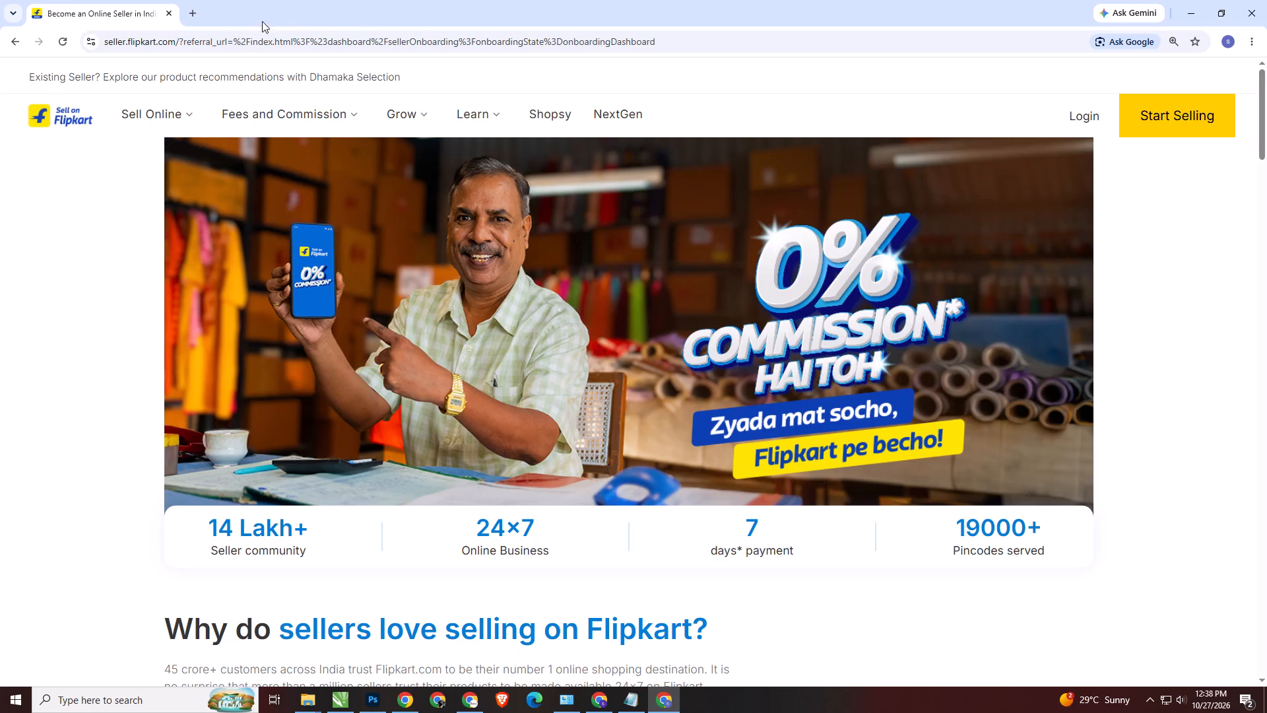
{"action": "left_click", "coordinate": [1080, 113]}
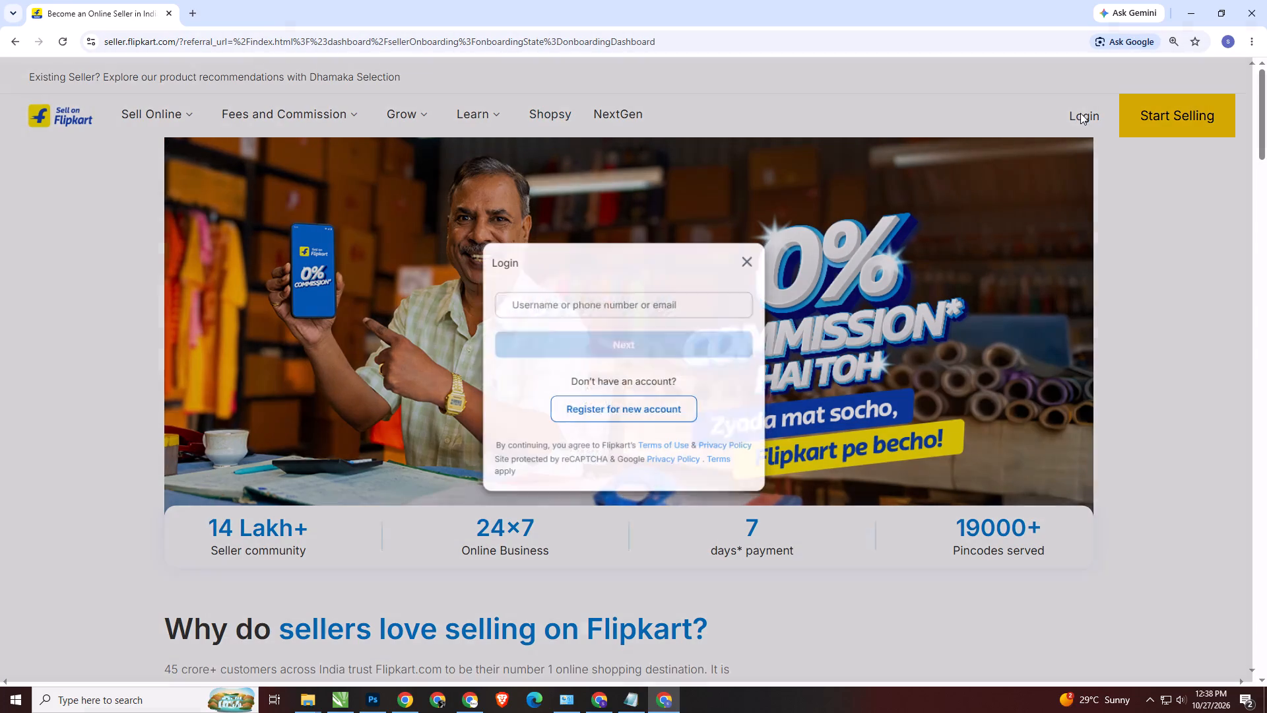
{"action": "left_click", "coordinate": [665, 351]}
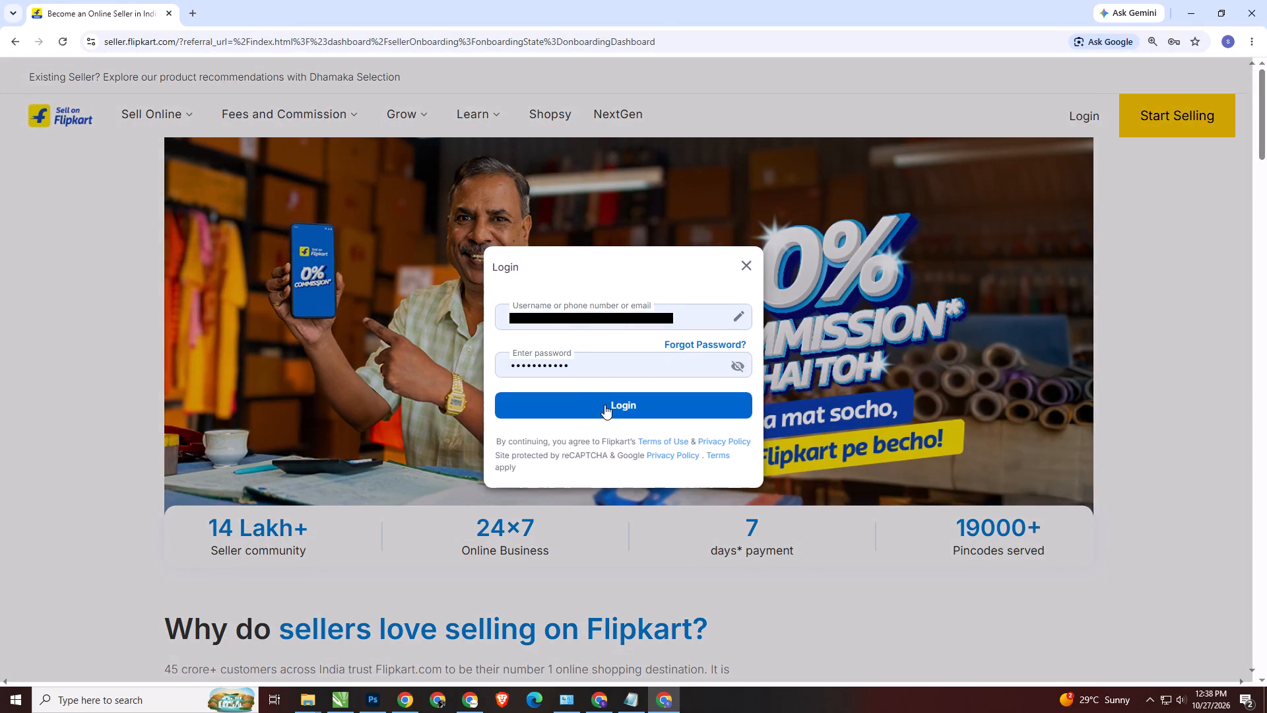
{"action": "left_click", "coordinate": [604, 405]}
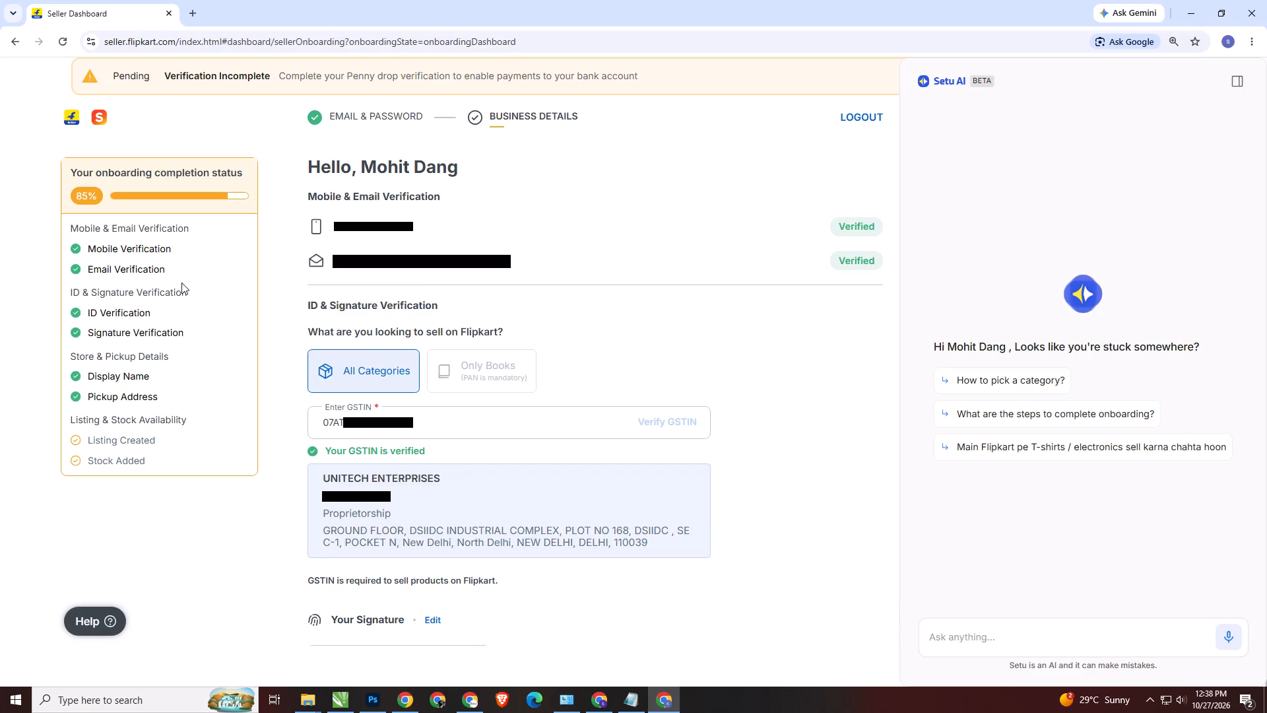
Review the seller onboarding page from the pending verification notice through business, store, listing and bank details to the penny transfer section.
{"action": "left_click", "coordinate": [247, 70]}
{"action": "scroll", "coordinate": [838, 269], "scroll_direction": "up", "scroll_amount": 5}
{"action": "scroll", "coordinate": [851, 297], "scroll_direction": "down", "scroll_amount": 7}
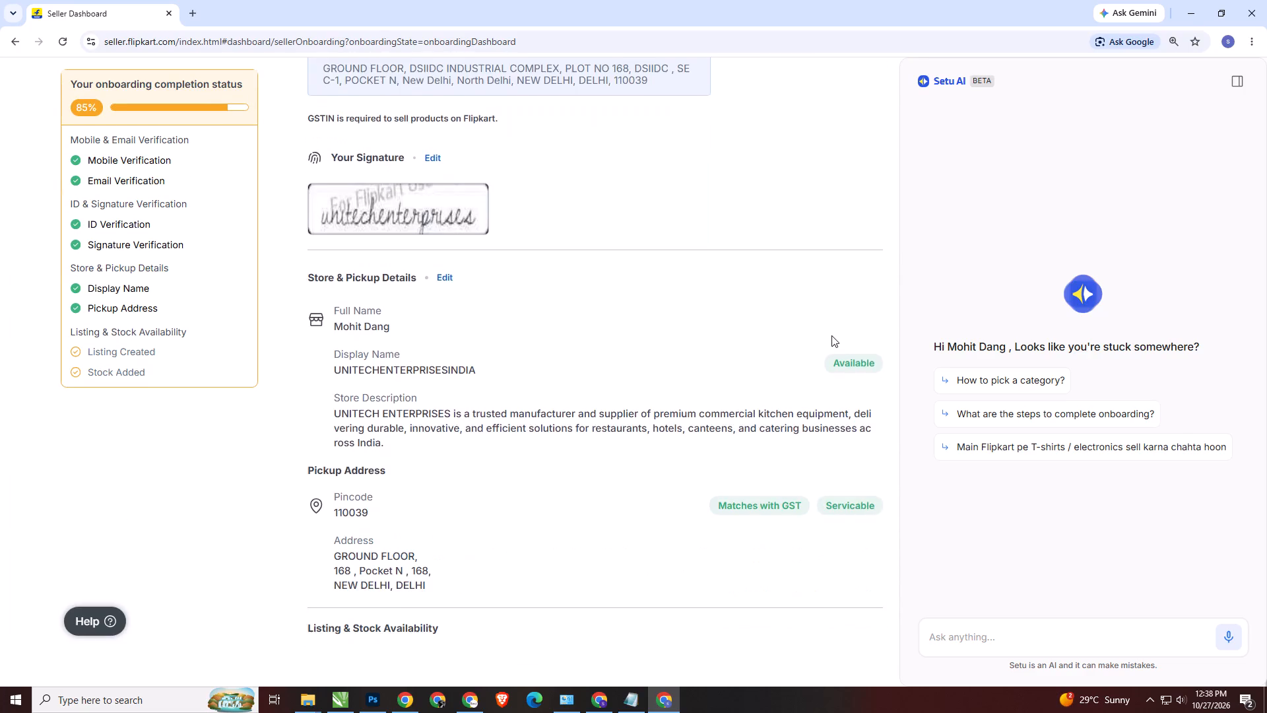
{"action": "scroll", "coordinate": [813, 316], "scroll_direction": "up", "scroll_amount": 8}
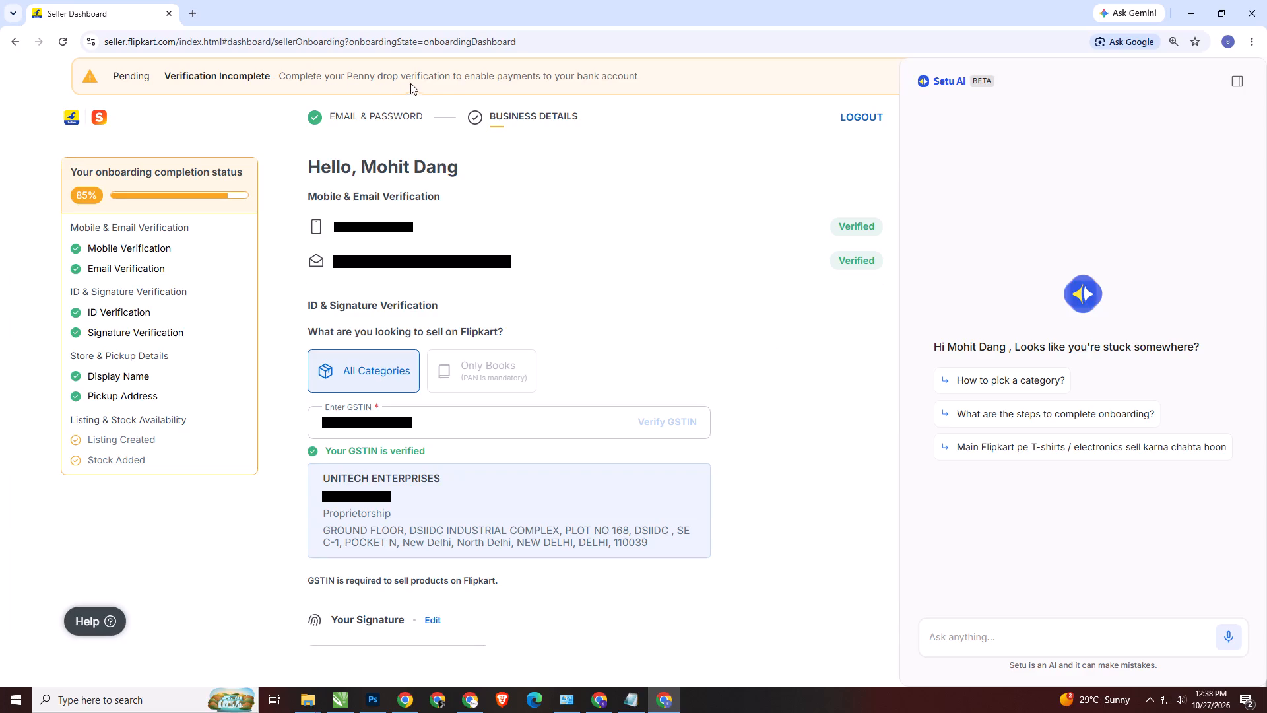
{"action": "scroll", "coordinate": [561, 219], "scroll_direction": "down", "scroll_amount": 2}
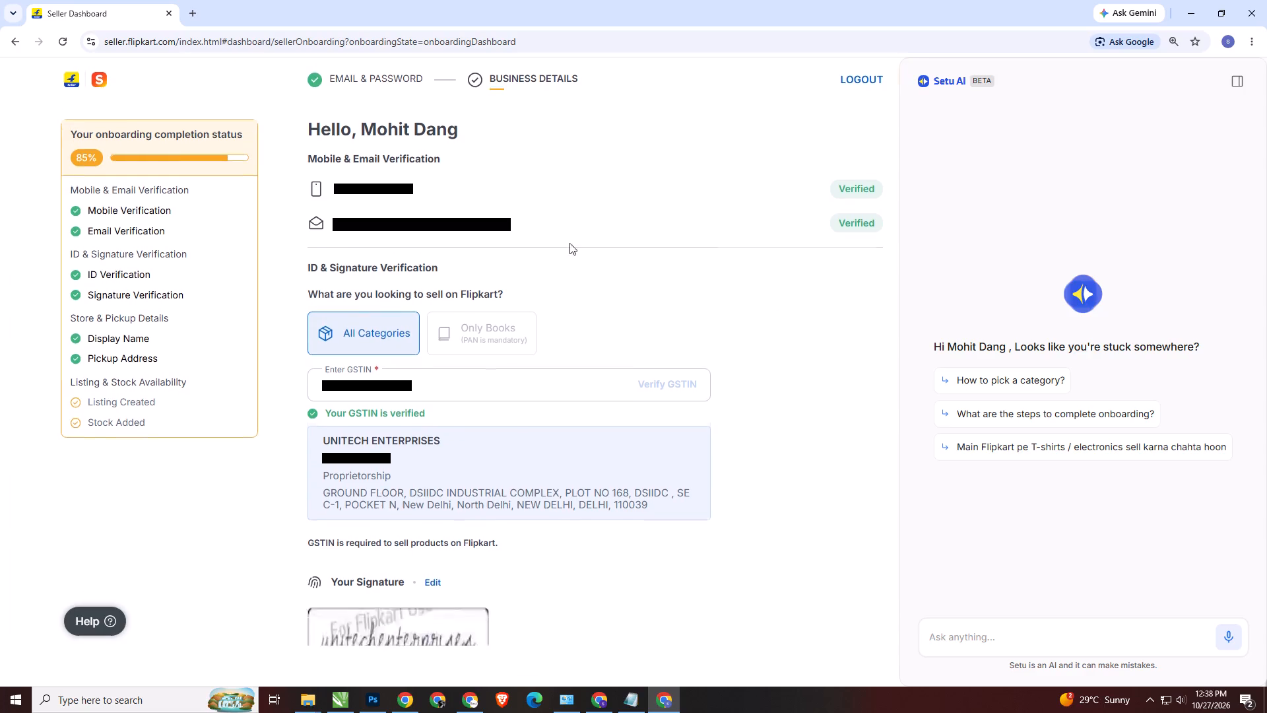
{"action": "scroll", "coordinate": [569, 243], "scroll_direction": "down", "scroll_amount": 12}
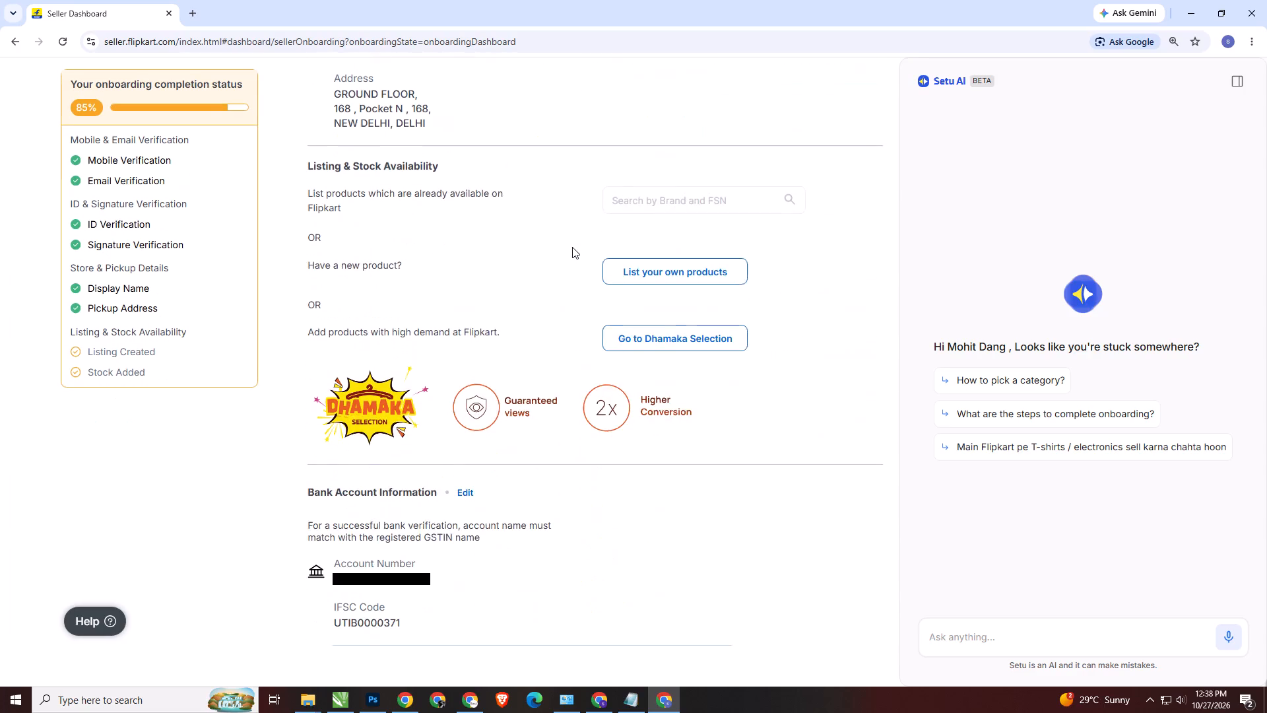
{"action": "scroll", "coordinate": [572, 247], "scroll_direction": "down", "scroll_amount": 12}
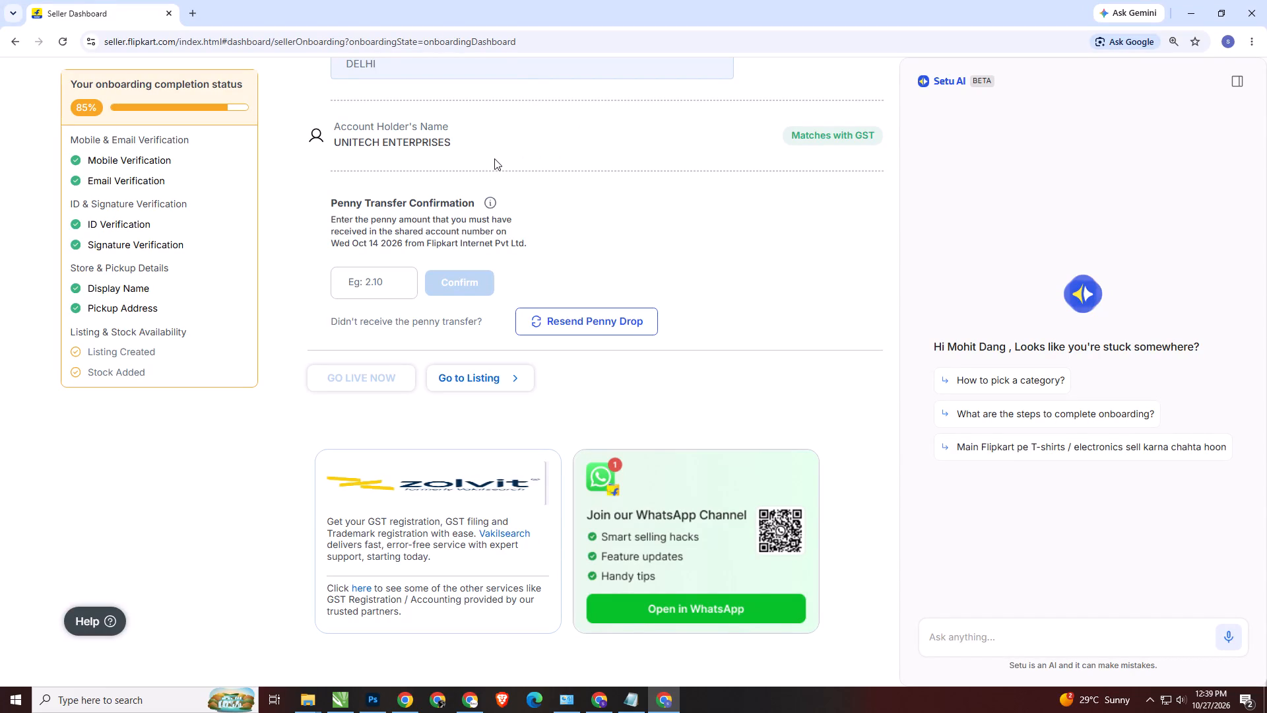
Capture a screen snip from the Account Holder's Name row through Penny Transfer Confirmation to the Go to Listing option.
{"action": "key", "text": "shift+super+s"}
{"action": "left_click_drag", "start_coordinate": [292, 87], "coordinate": [504, 269]}
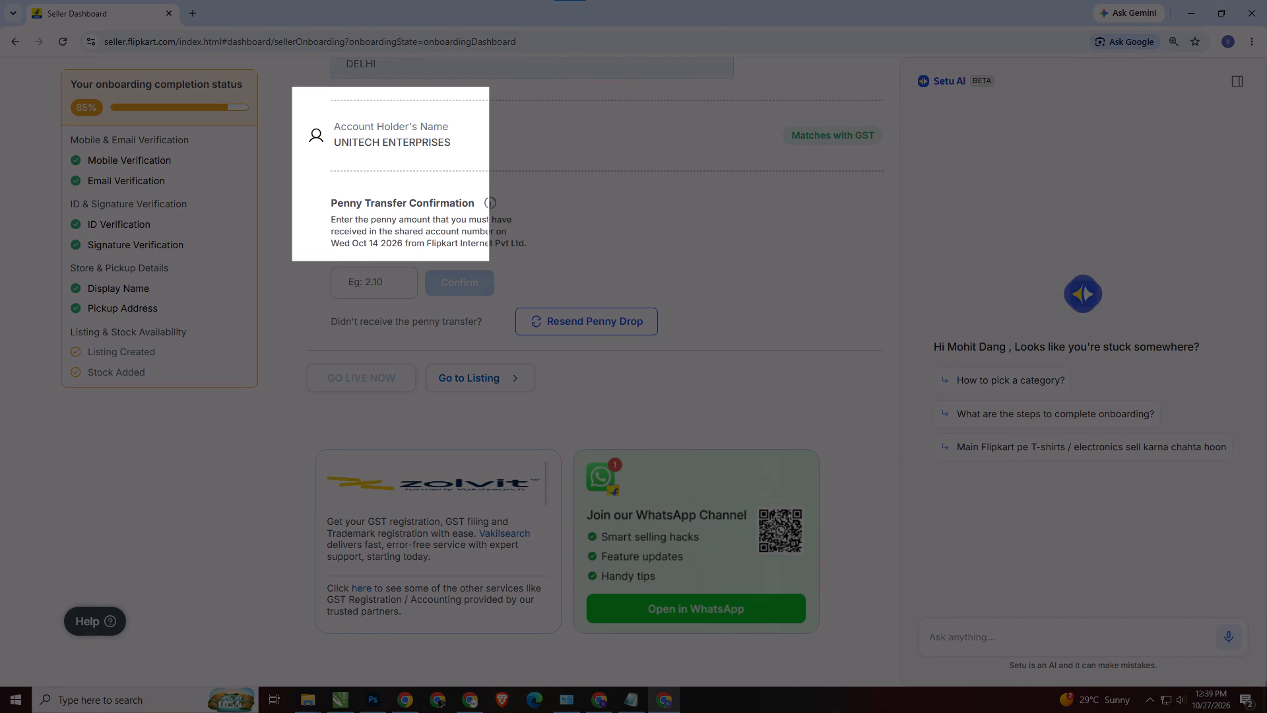
{"action": "left_click_drag", "start_coordinate": [504, 269], "coordinate": [886, 403]}
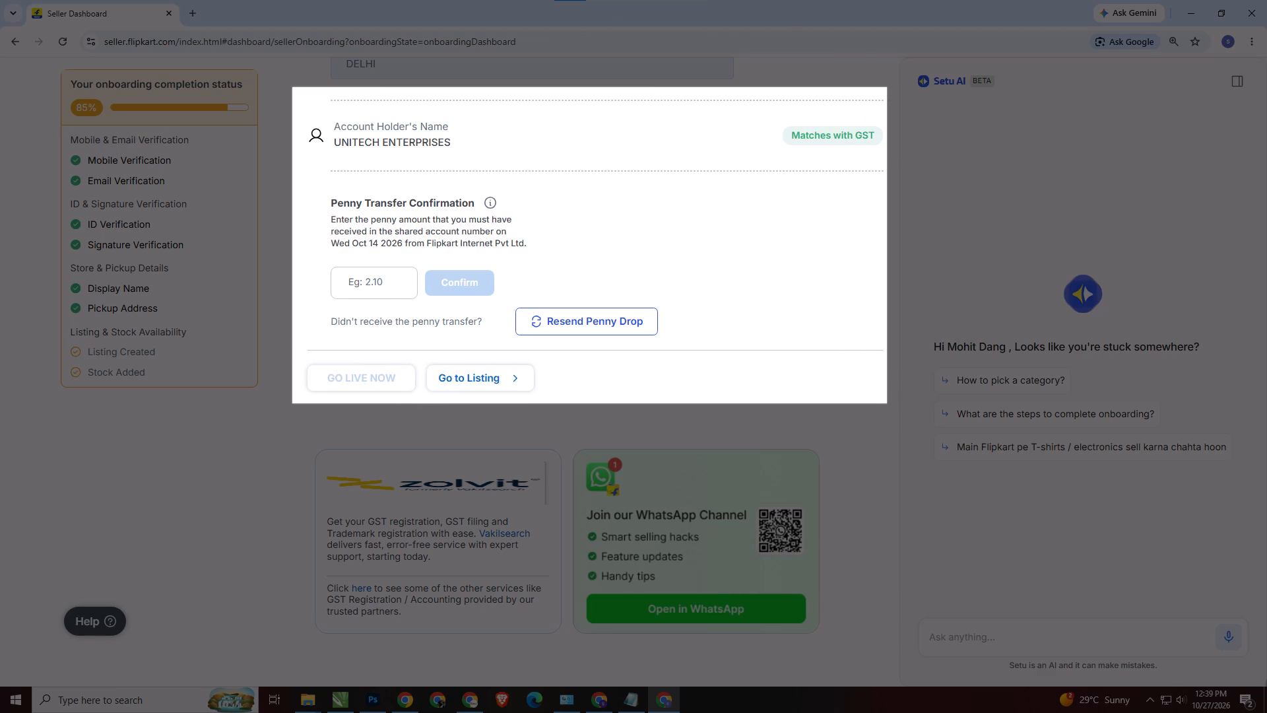
Complete the screen snip covering the Account Holder's Name row, Penny Transfer Confirmation and the Go to Listing option.
{"action": "left_click_drag", "start_coordinate": [886, 403], "coordinate": [897, 409]}
Switch to the Chrome window showing the Chaka Chaundh motivational quotes frame on Amazon.
{"action": "key", "text": "alt+Tab"}
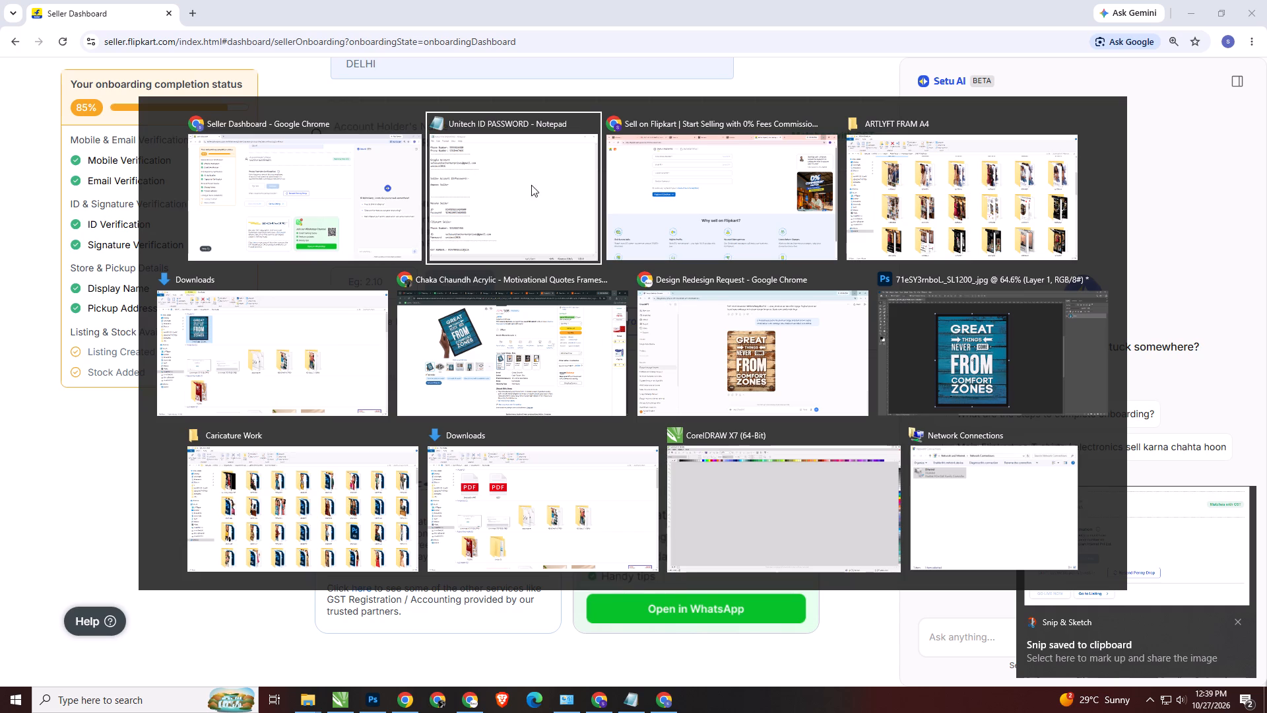
{"action": "left_click", "coordinate": [563, 370], "text": "alt"}
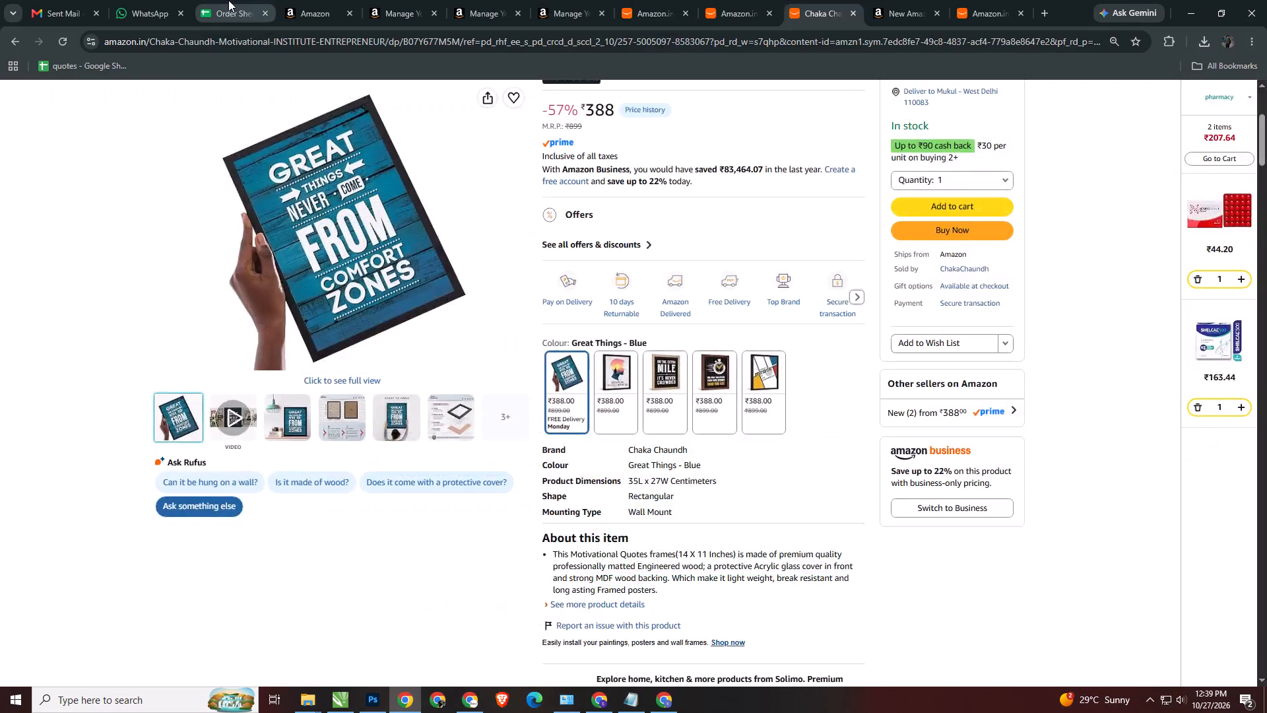
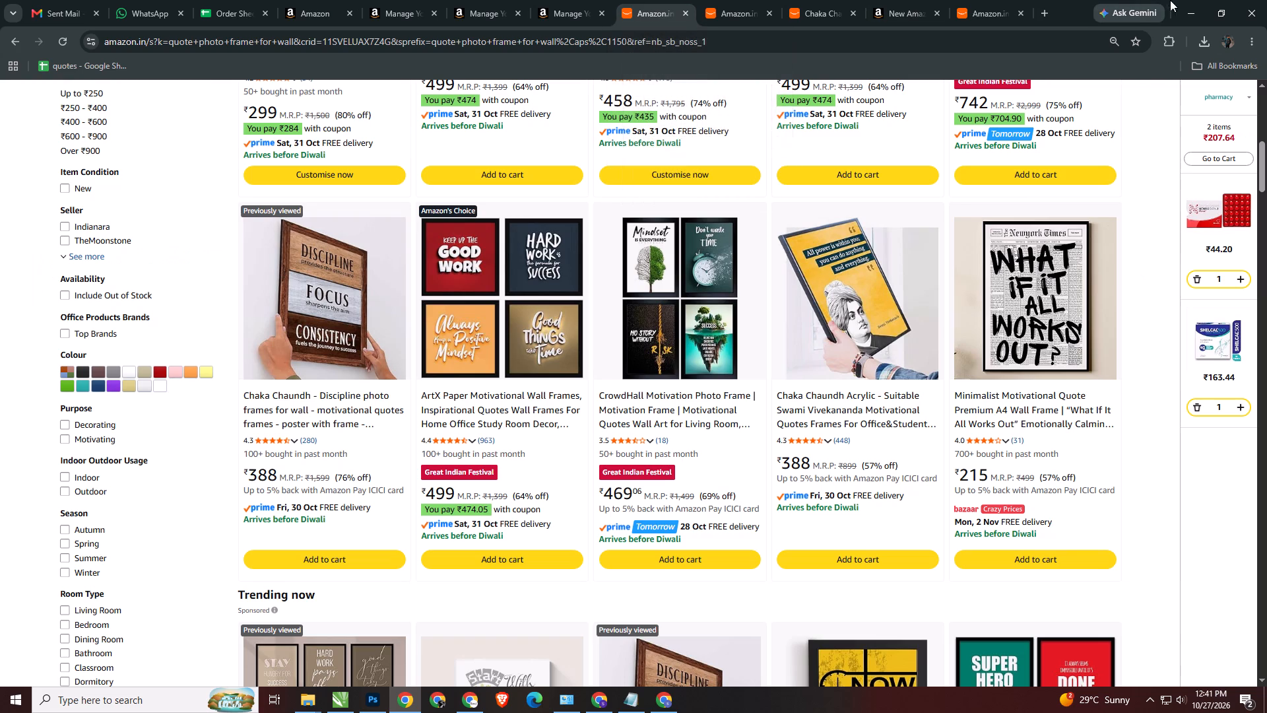
Switch to ArtLyft's Manage All Inventory page in Amazon Seller Central and look through the photo frame listings from the newest down.
{"action": "left_click", "coordinate": [1175, 0]}
{"action": "left_click", "coordinate": [500, 0]}
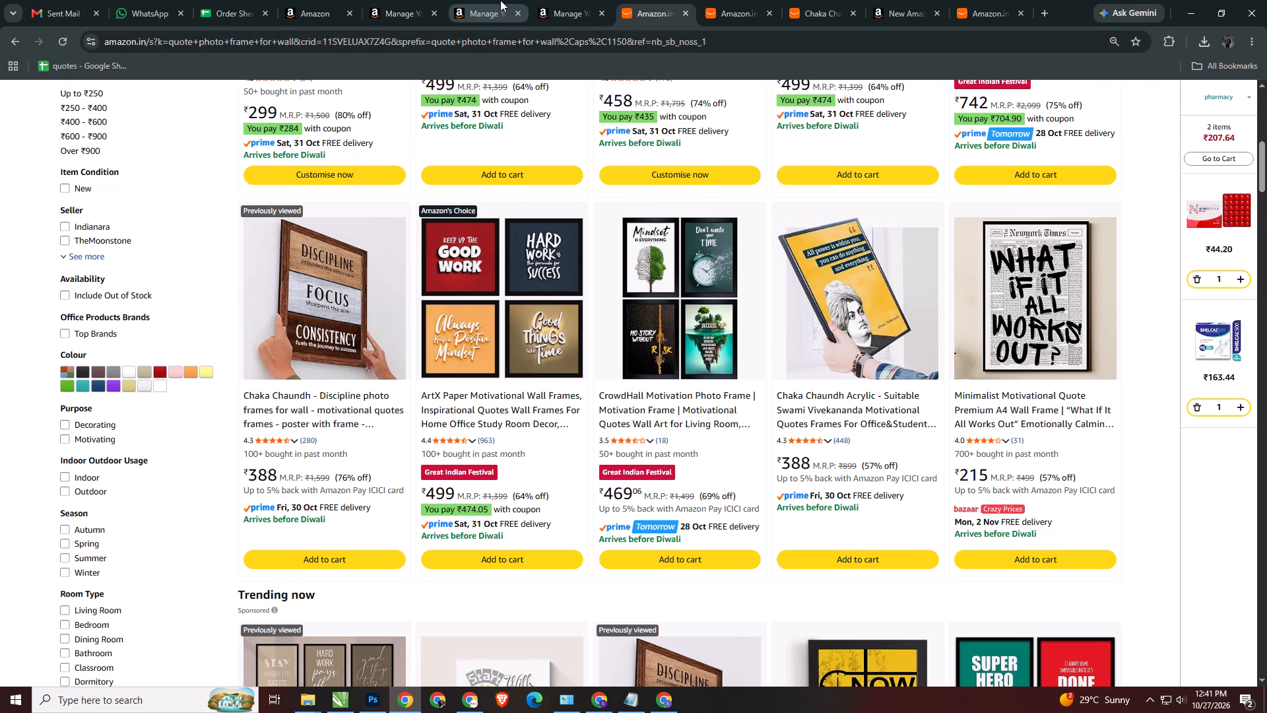
{"action": "left_click", "coordinate": [399, 0]}
{"action": "left_click", "coordinate": [500, 0]}
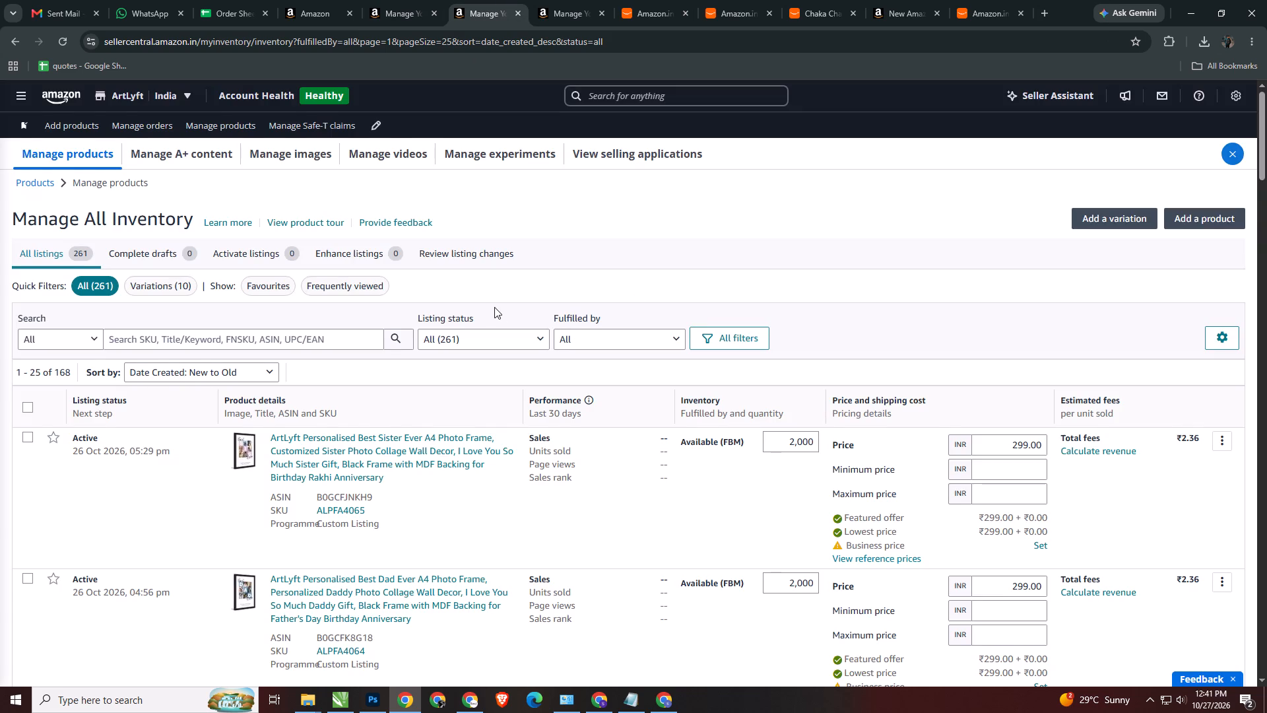
{"action": "scroll", "coordinate": [494, 307], "scroll_direction": "down", "scroll_amount": 14}
{"action": "scroll", "coordinate": [607, 360], "scroll_direction": "down", "scroll_amount": 5}
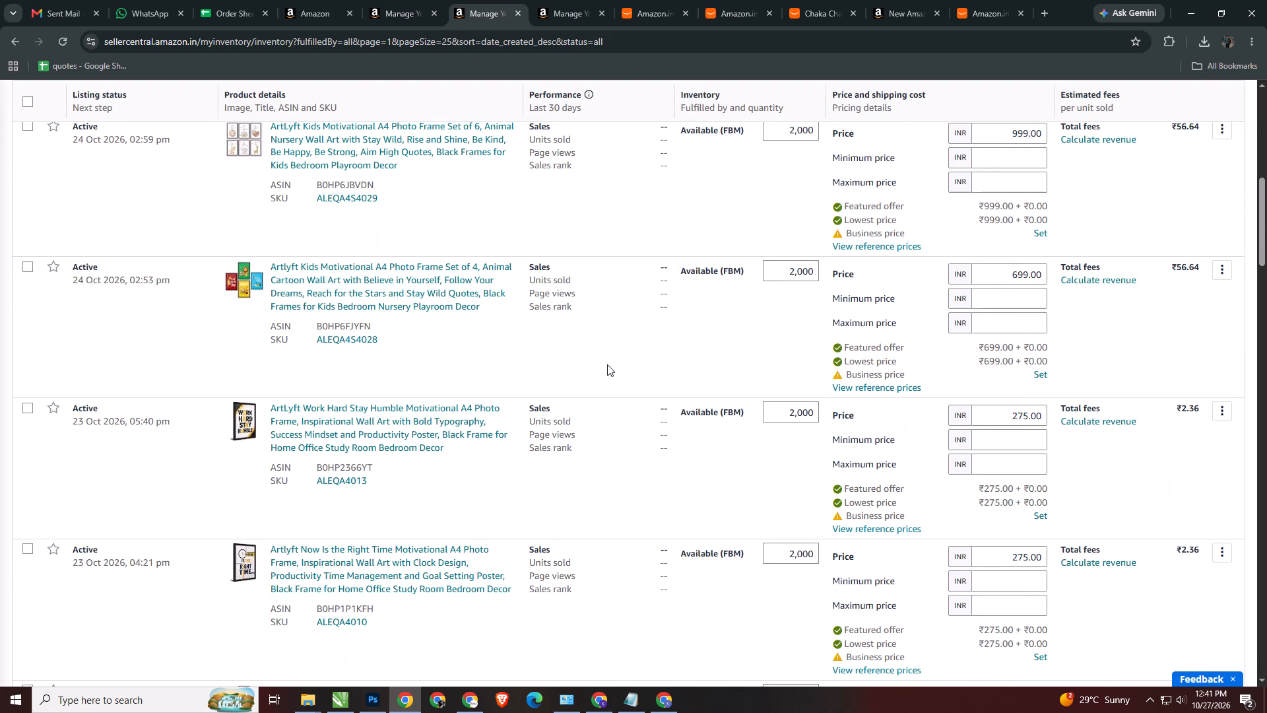
{"action": "scroll", "coordinate": [435, 447], "scroll_direction": "down", "scroll_amount": 5}
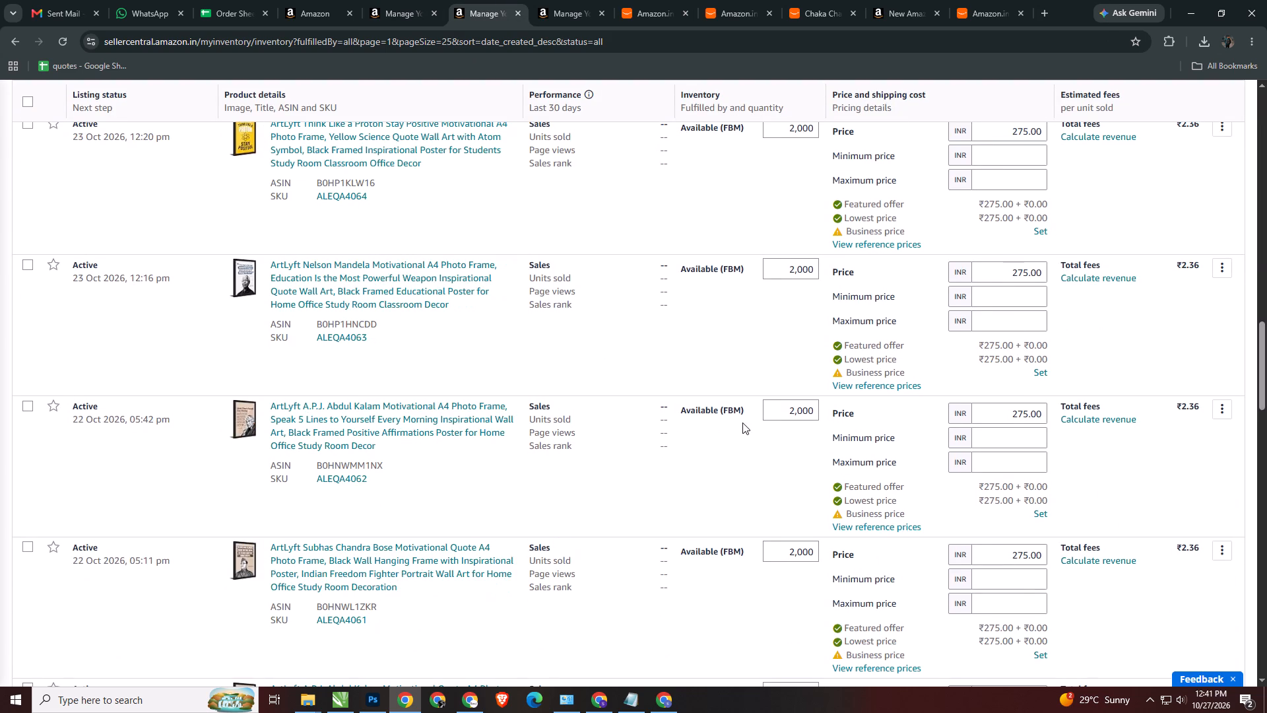
{"action": "scroll", "coordinate": [746, 417], "scroll_direction": "down", "scroll_amount": 4}
{"action": "scroll", "coordinate": [650, 423], "scroll_direction": "down", "scroll_amount": 9}
{"action": "scroll", "coordinate": [529, 419], "scroll_direction": "down", "scroll_amount": 4}
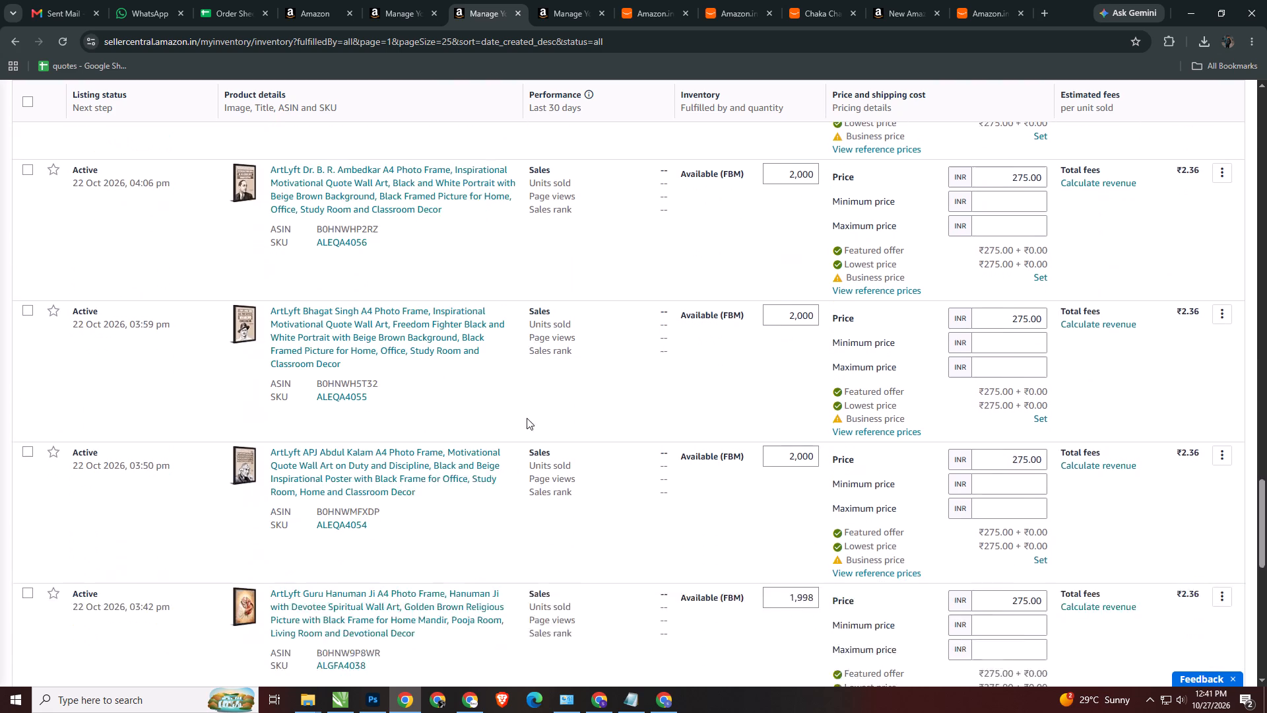
{"action": "scroll", "coordinate": [480, 438], "scroll_direction": "down", "scroll_amount": 2}
{"action": "scroll", "coordinate": [339, 415], "scroll_direction": "up", "scroll_amount": 2}
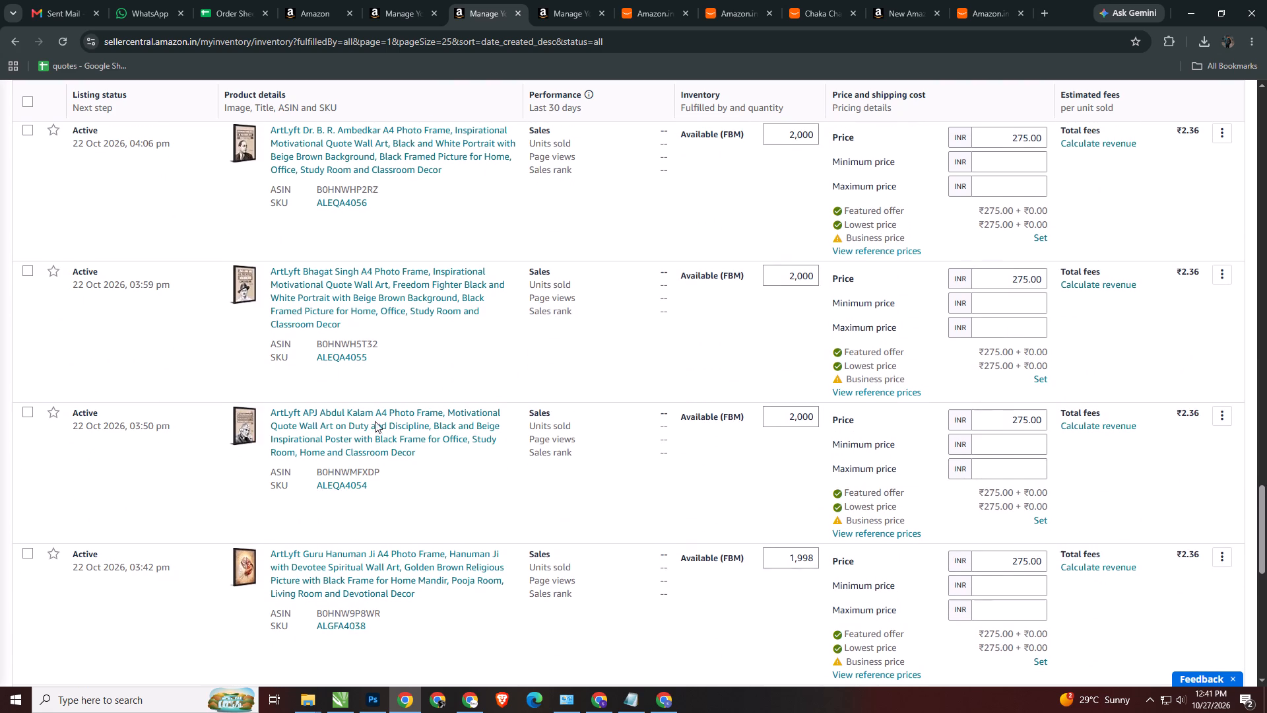
Open the ArtLyft APJ Abdul Kalam A4 Photo Frame listing (SKU ALEQA4054) for editing and dismiss the What's new notice.
{"action": "left_click", "coordinate": [1217, 415]}
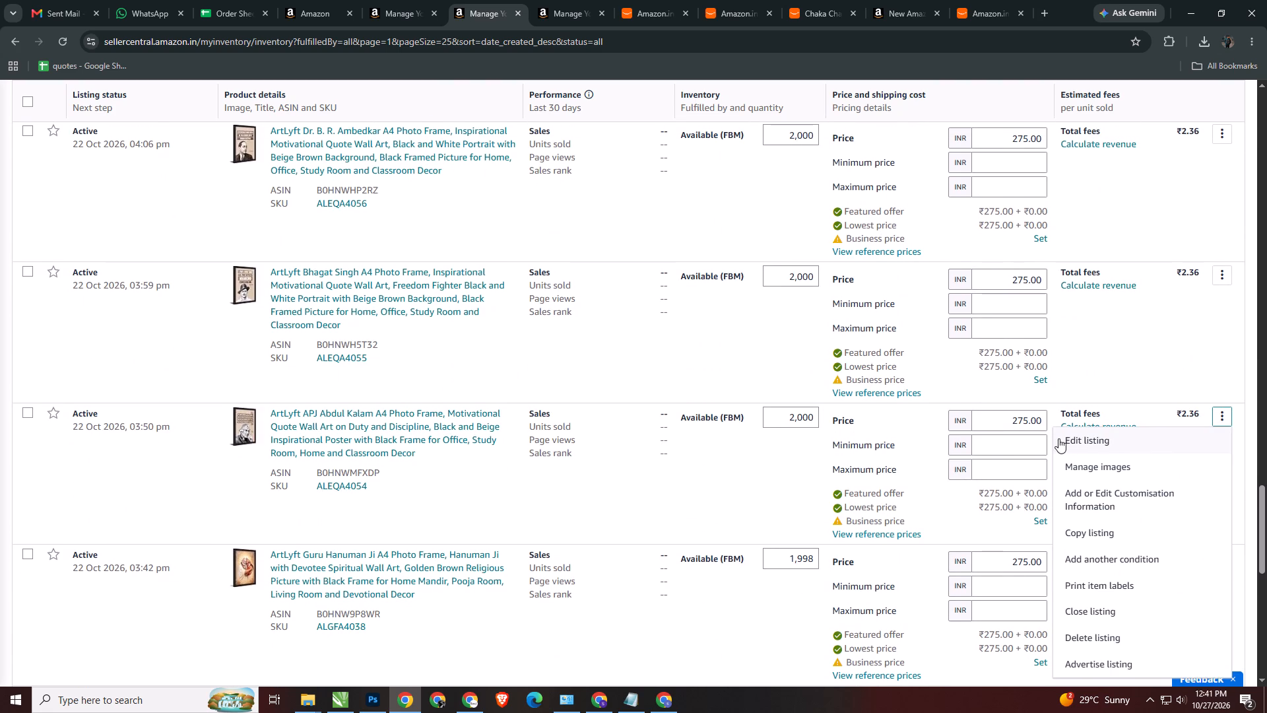
{"action": "left_click", "coordinate": [1088, 440]}
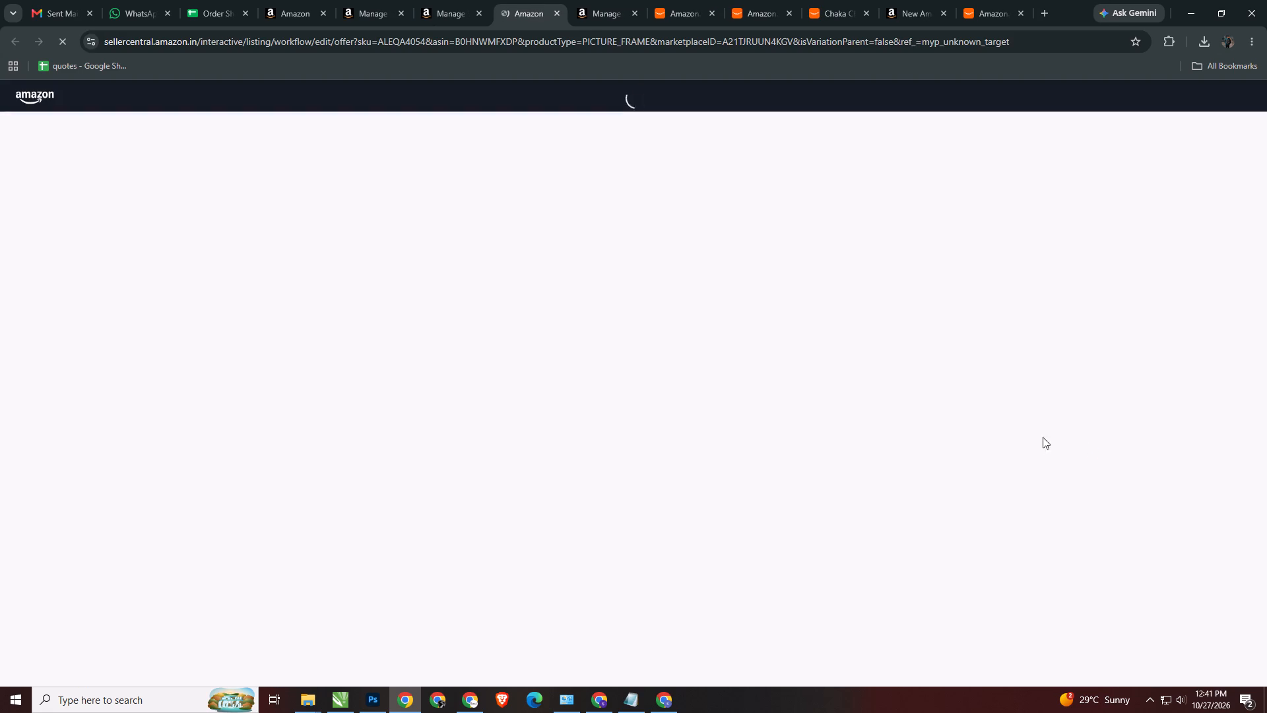
{"action": "left_click", "coordinate": [465, 0]}
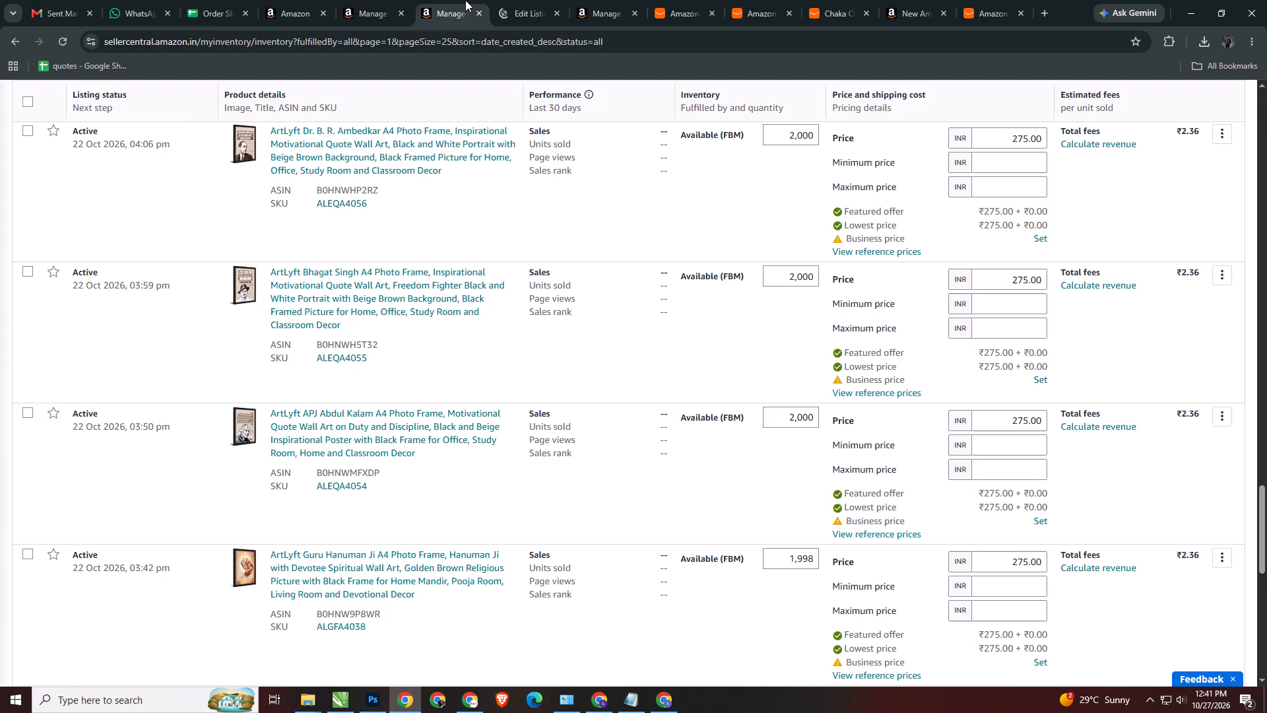
{"action": "left_click", "coordinate": [508, 0]}
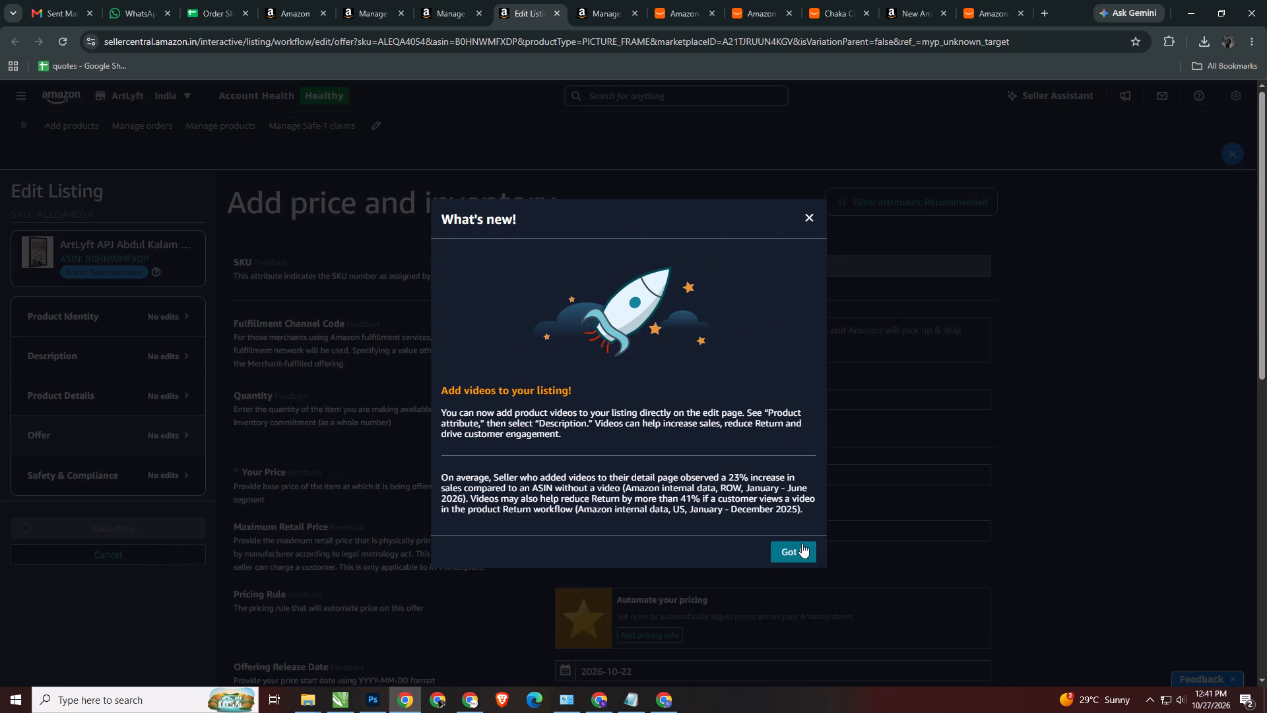
{"action": "left_click", "coordinate": [796, 545]}
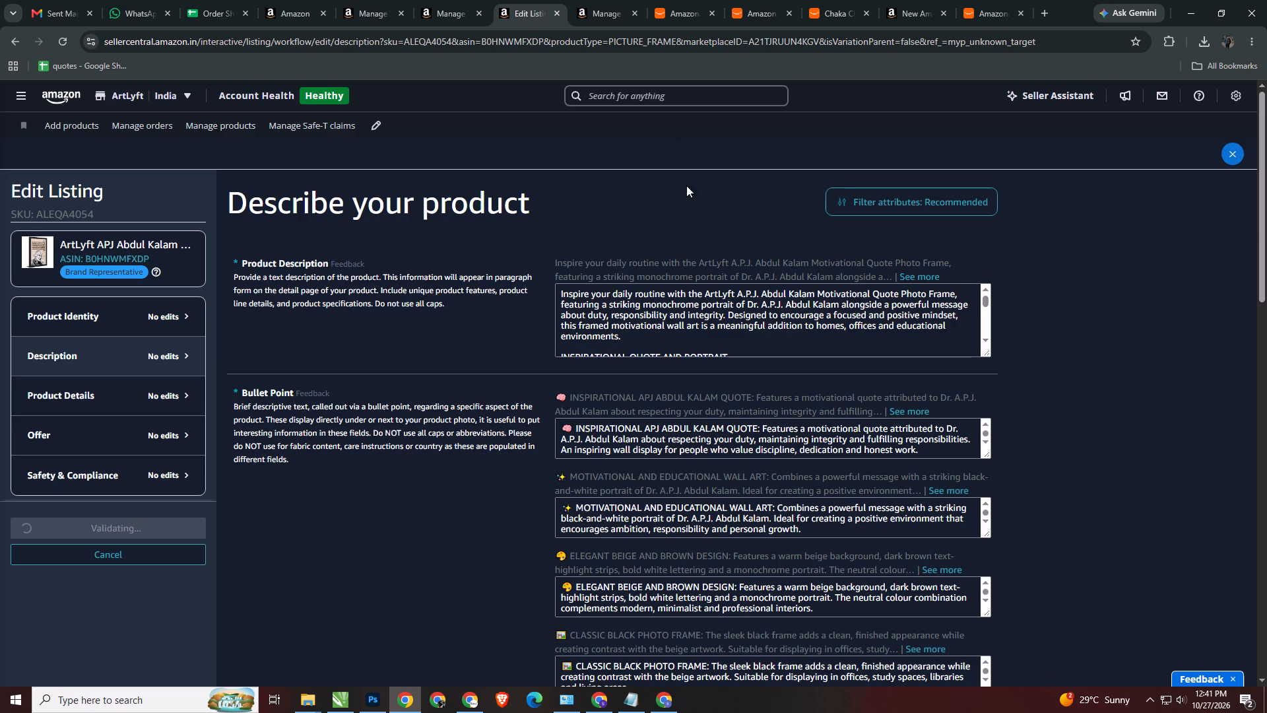
Review the listing's product description, bullet points, images and videos, and look through its Product Details and Offer sections.
{"action": "scroll", "coordinate": [847, 304], "scroll_direction": "down", "scroll_amount": 1}
{"action": "scroll", "coordinate": [1157, 323], "scroll_direction": "down", "scroll_amount": 8}
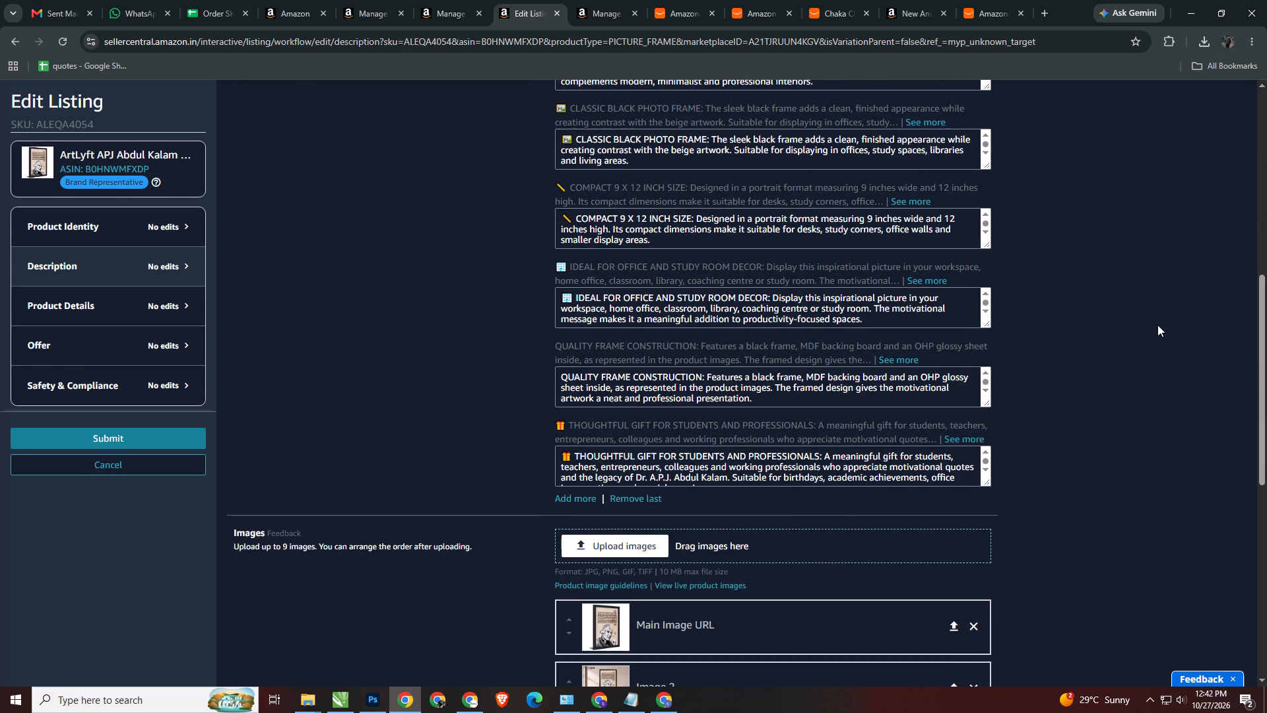
{"action": "scroll", "coordinate": [1157, 325], "scroll_direction": "down", "scroll_amount": 4}
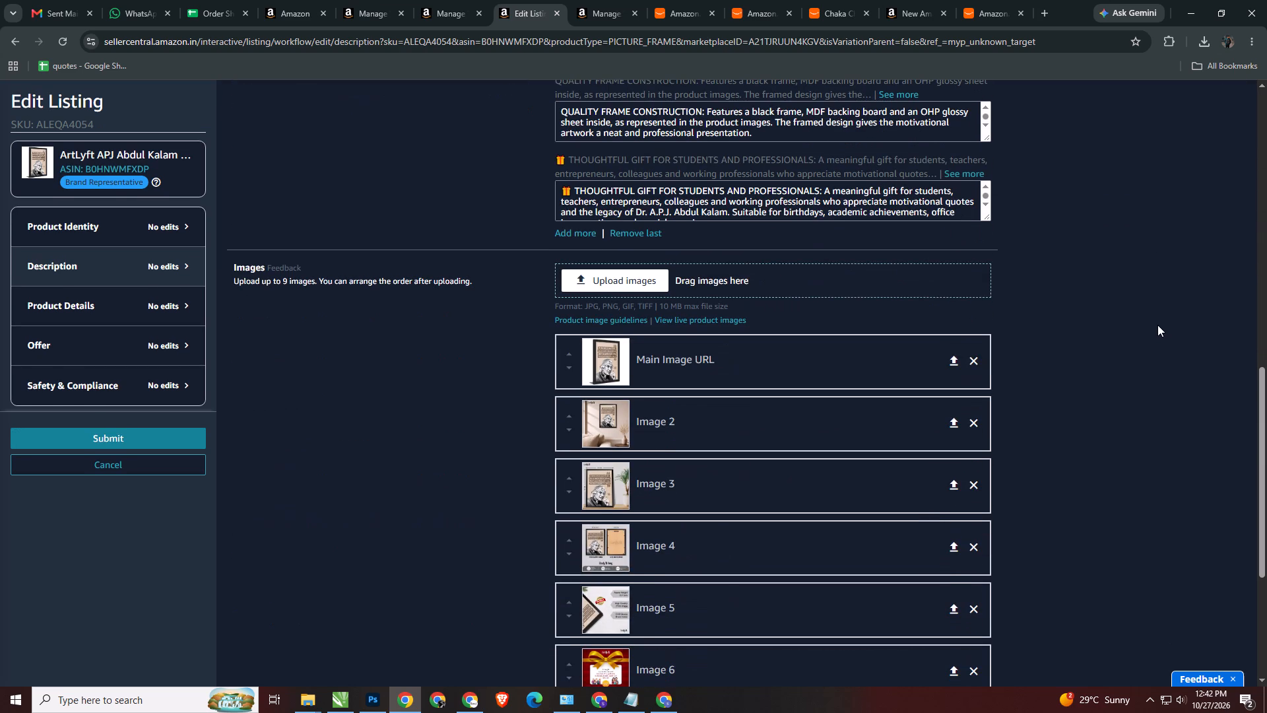
{"action": "scroll", "coordinate": [1157, 325], "scroll_direction": "up", "scroll_amount": 4}
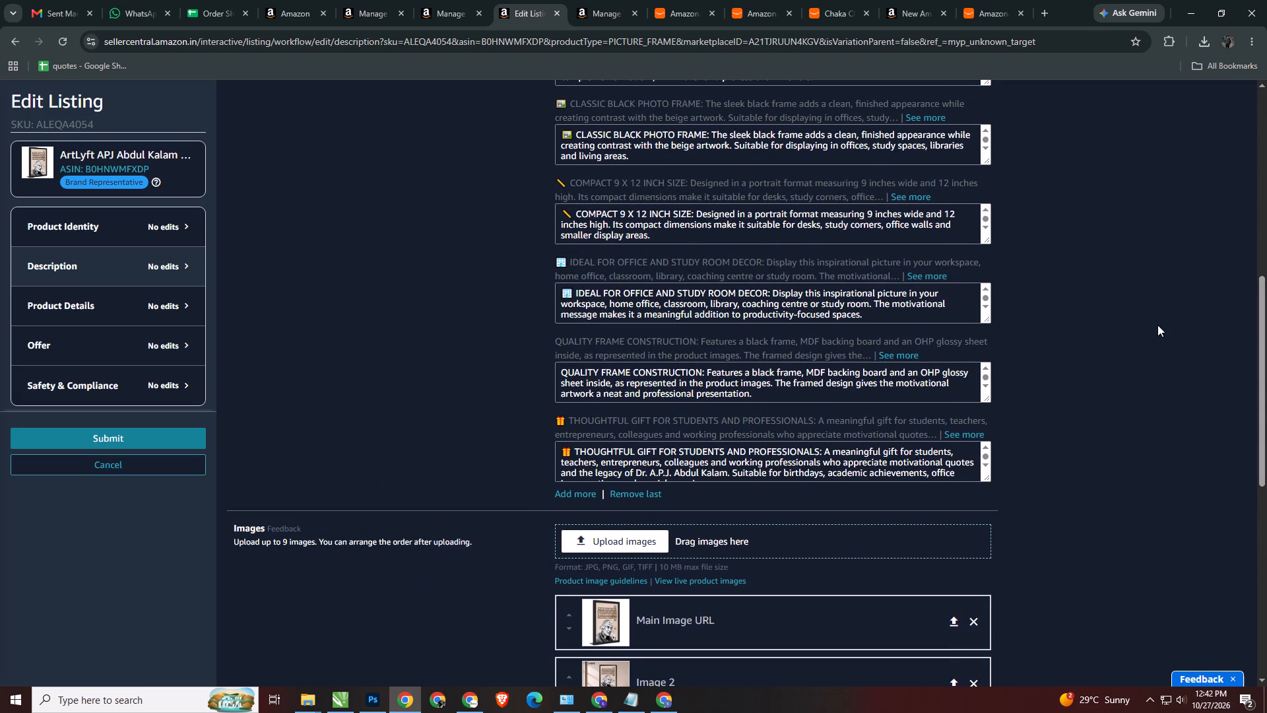
{"action": "scroll", "coordinate": [1157, 325], "scroll_direction": "up", "scroll_amount": 6}
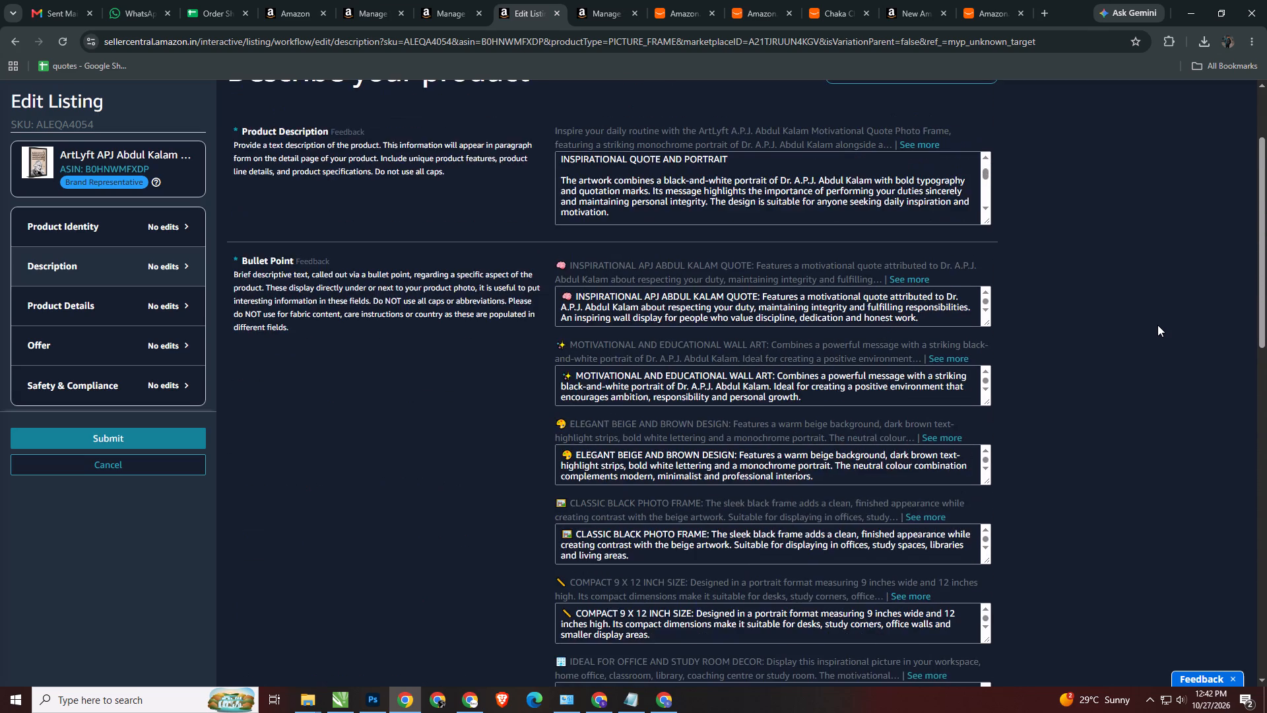
{"action": "scroll", "coordinate": [1157, 325], "scroll_direction": "down", "scroll_amount": 20}
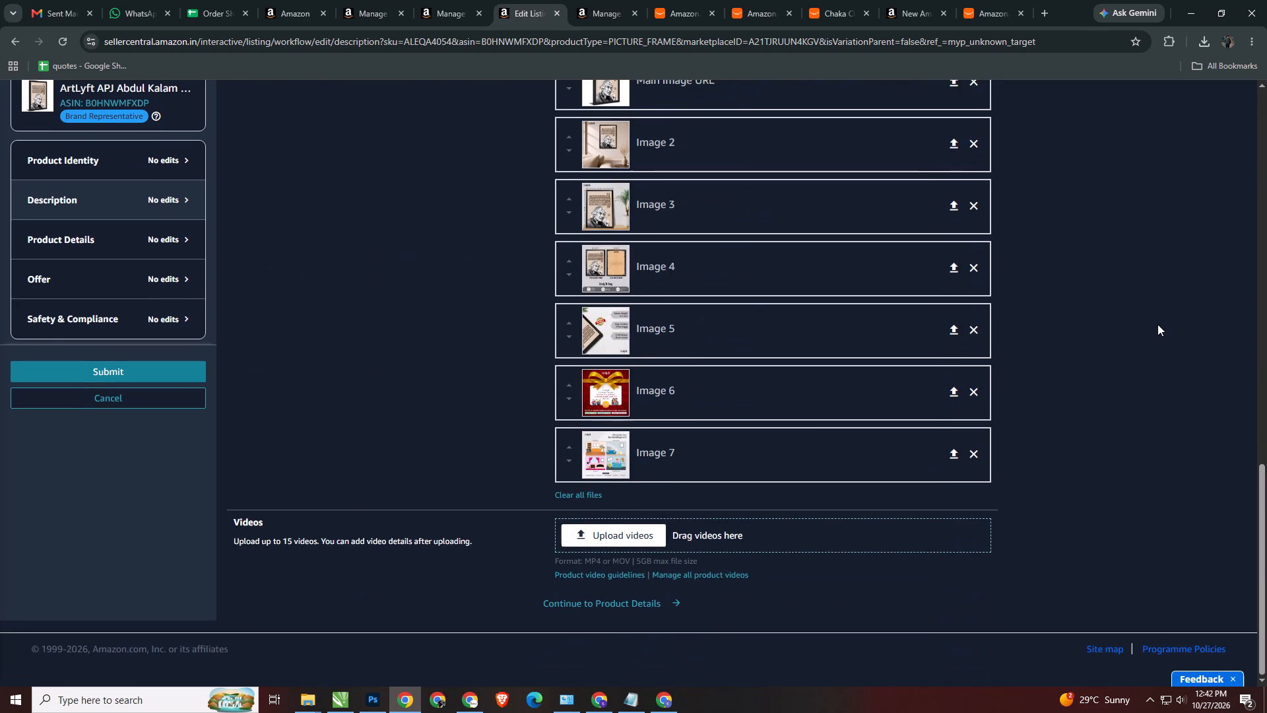
{"action": "scroll", "coordinate": [871, 393], "scroll_direction": "up", "scroll_amount": 20}
{"action": "scroll", "coordinate": [871, 393], "scroll_direction": "up", "scroll_amount": 5}
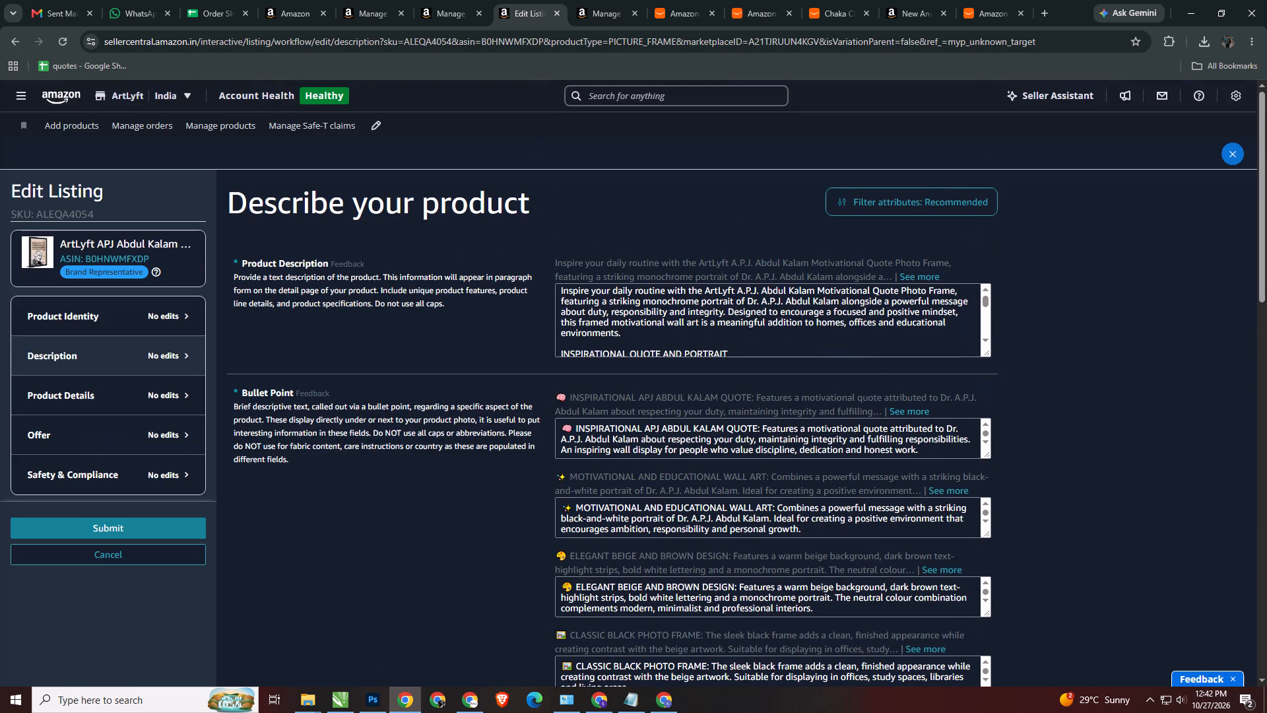
{"action": "scroll", "coordinate": [304, 316], "scroll_direction": "down", "scroll_amount": 2}
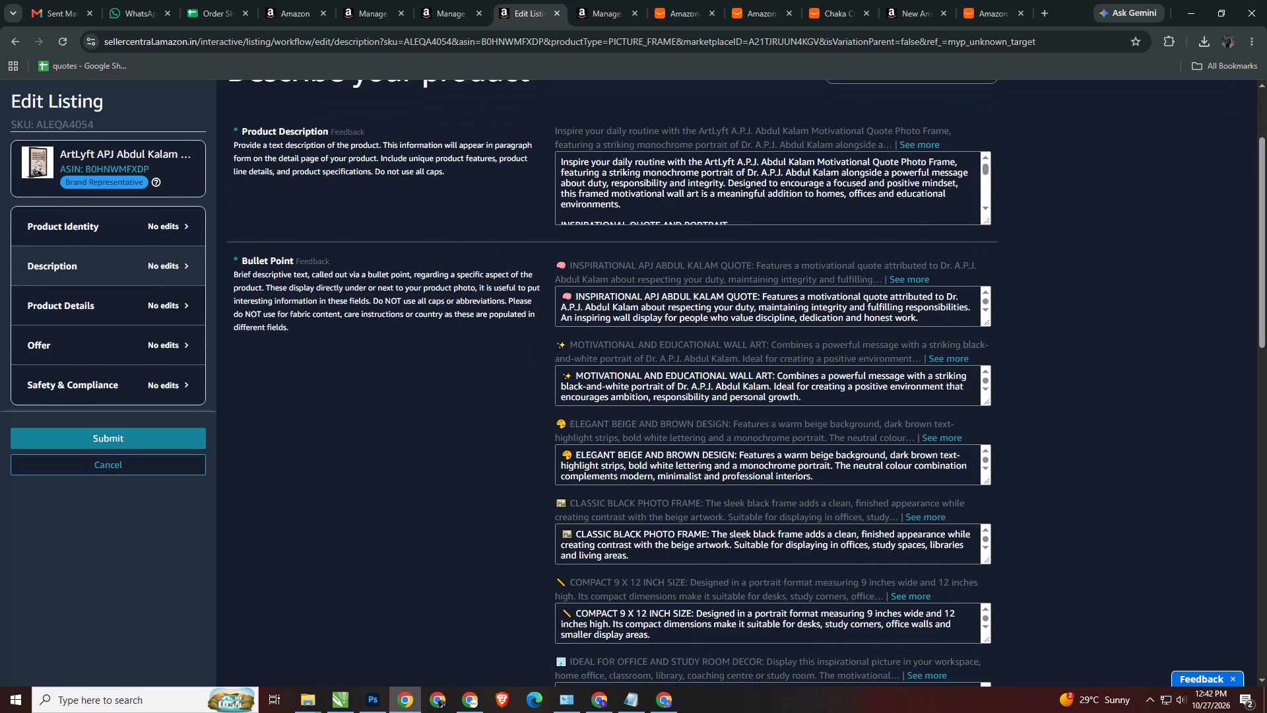
{"action": "scroll", "coordinate": [339, 312], "scroll_direction": "up", "scroll_amount": 5}
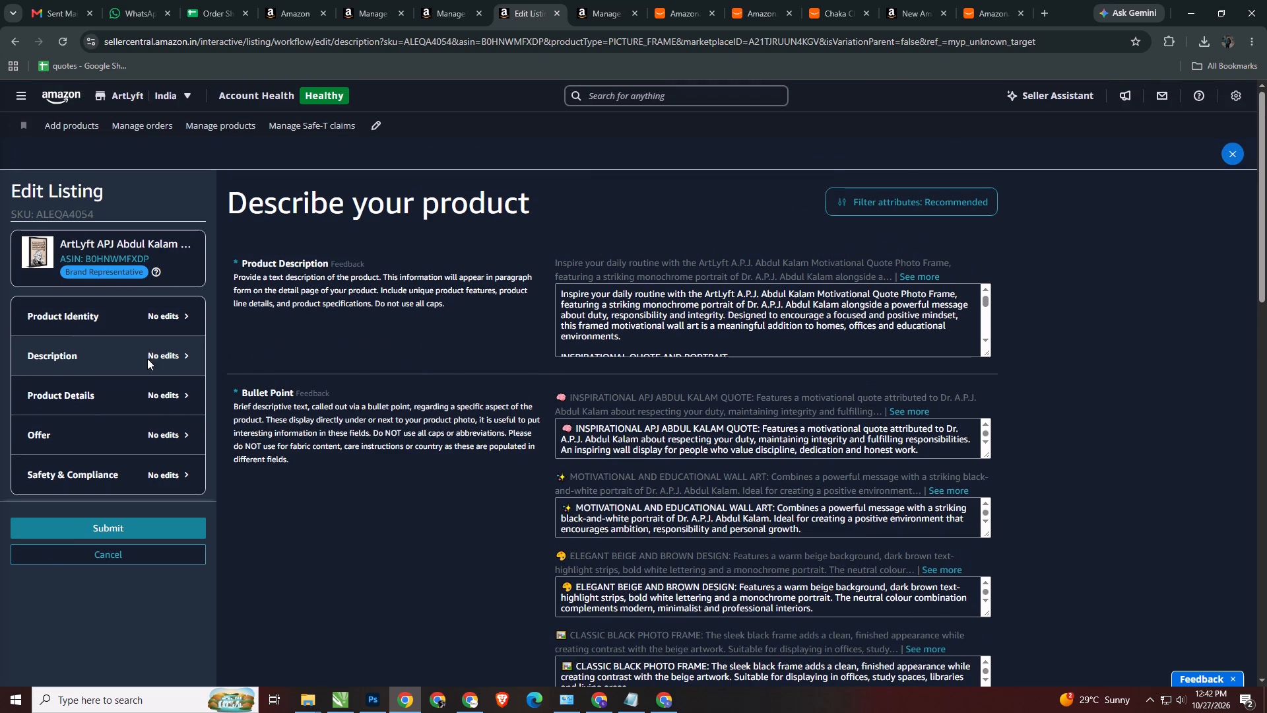
{"action": "left_click", "coordinate": [84, 395]}
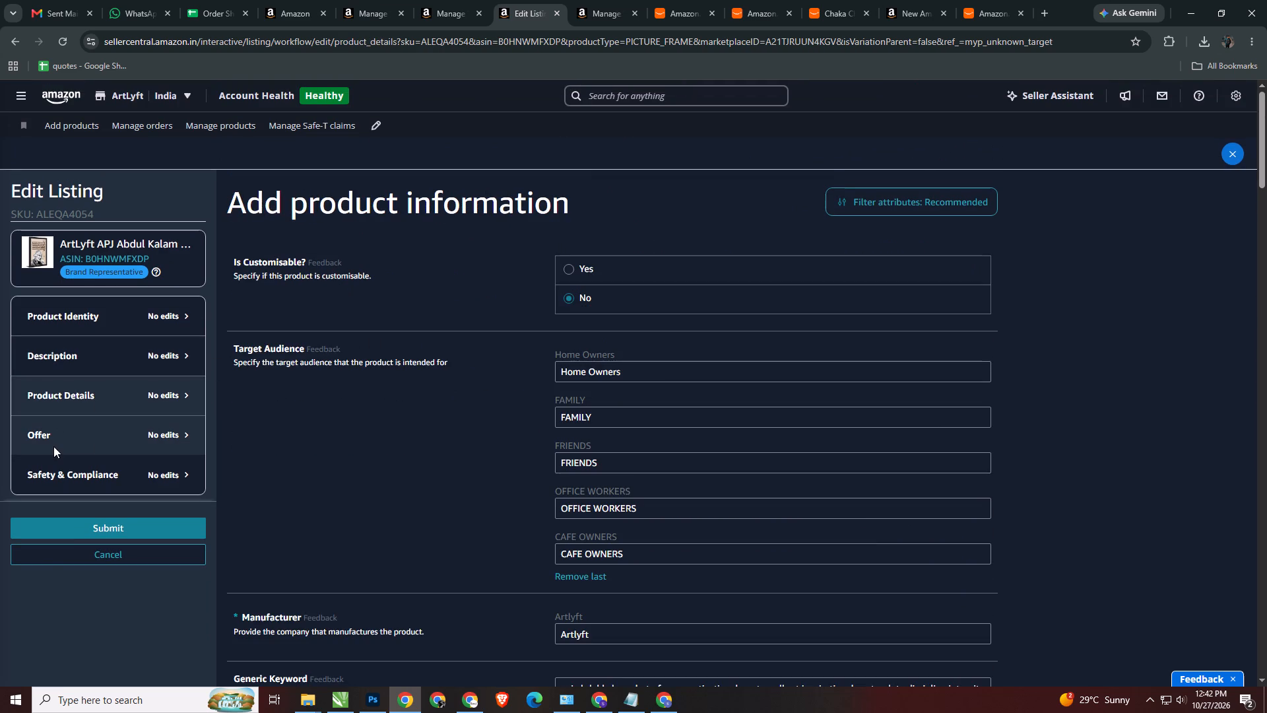
{"action": "left_click", "coordinate": [53, 446]}
Mark the product as having variations in its Product Identity section and go to the classic editor, leaving the current page.
{"action": "left_click", "coordinate": [102, 318]}
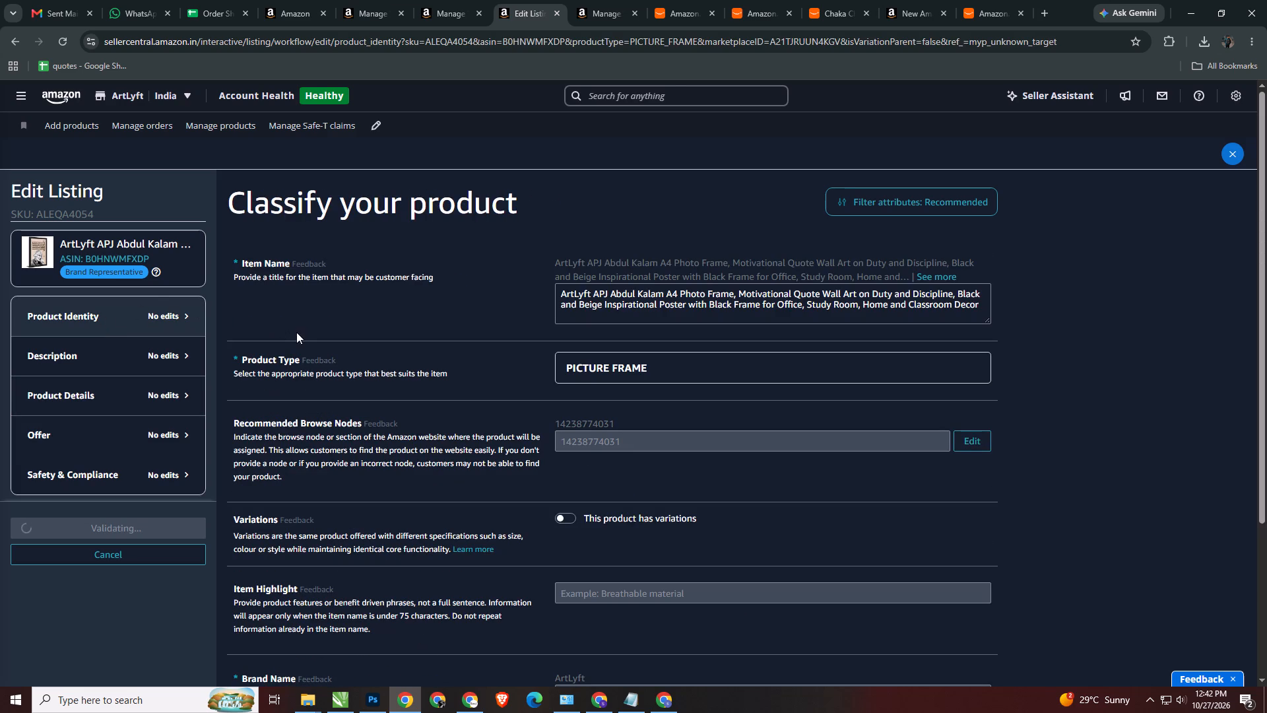
{"action": "scroll", "coordinate": [441, 269], "scroll_direction": "down", "scroll_amount": 5}
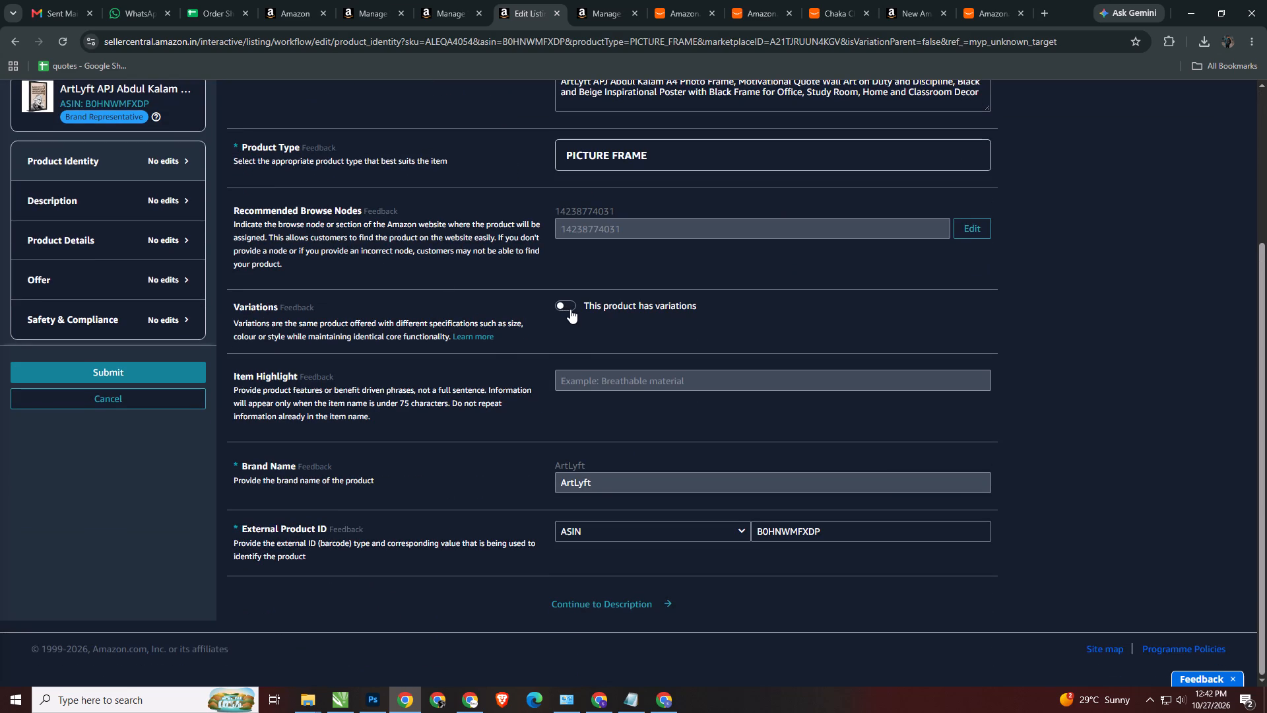
{"action": "left_click", "coordinate": [570, 309]}
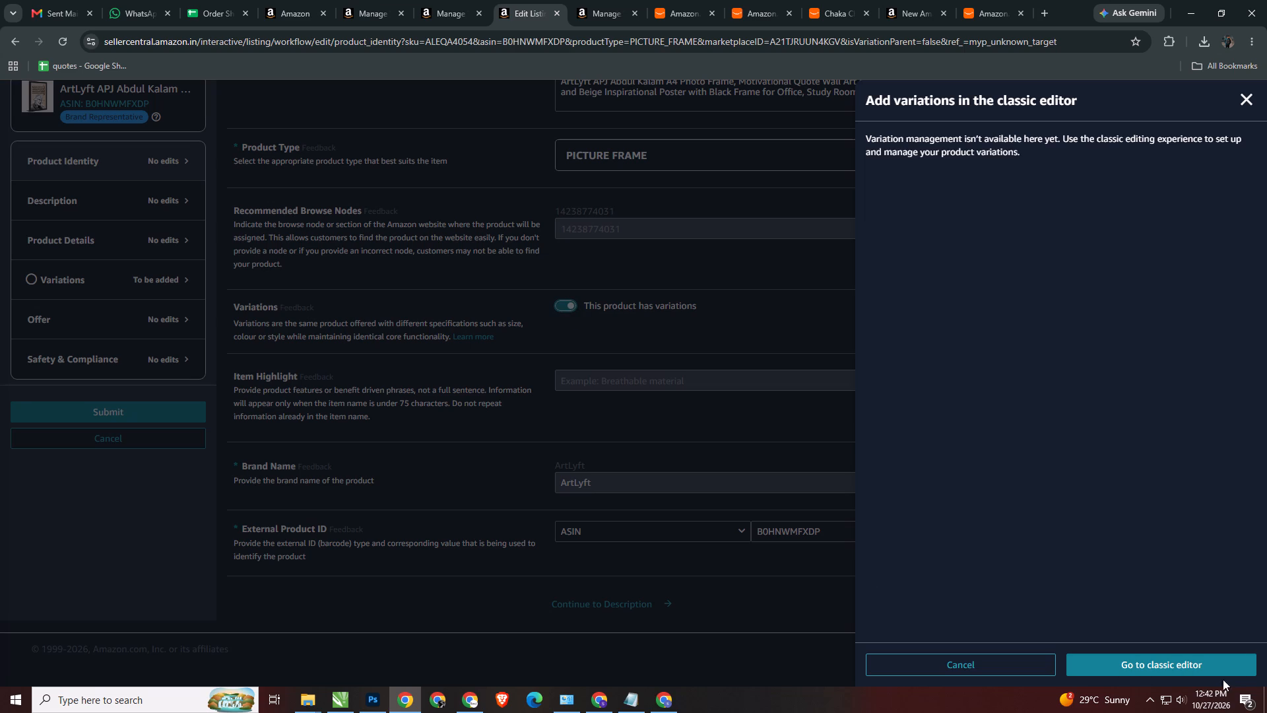
{"action": "left_click", "coordinate": [1173, 665]}
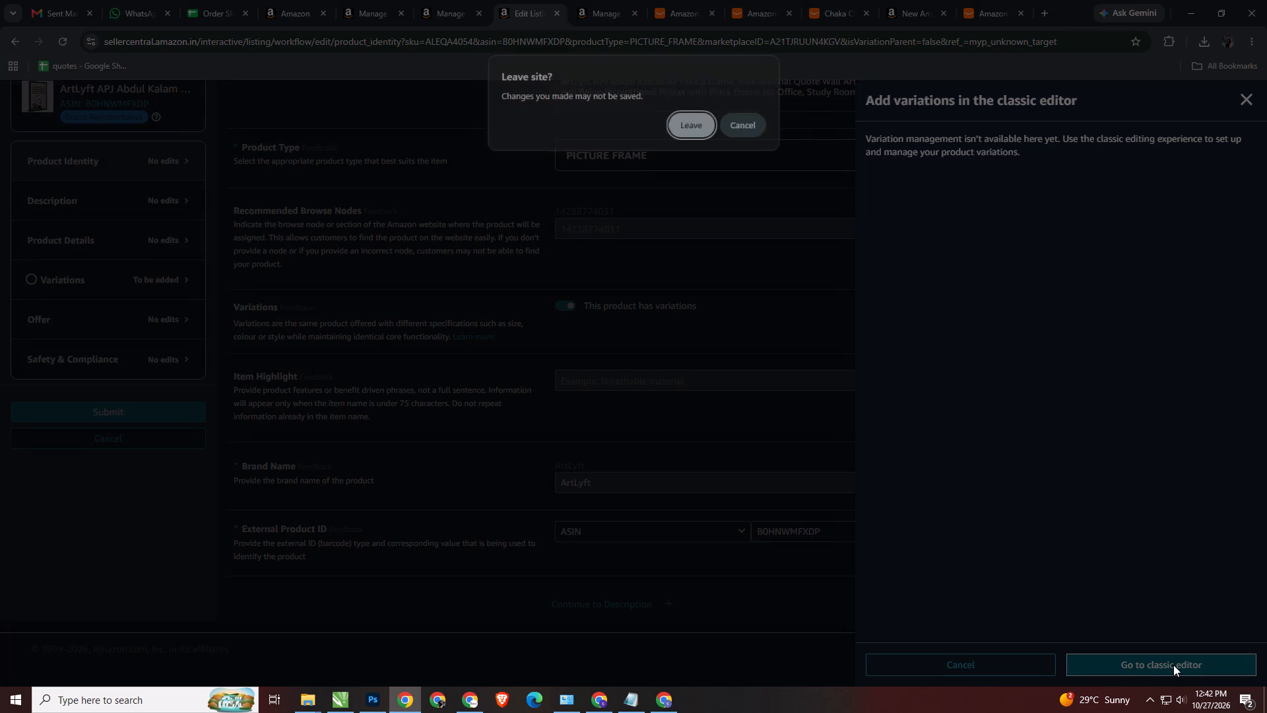
{"action": "left_click", "coordinate": [698, 139]}
{"action": "left_click", "coordinate": [694, 125]}
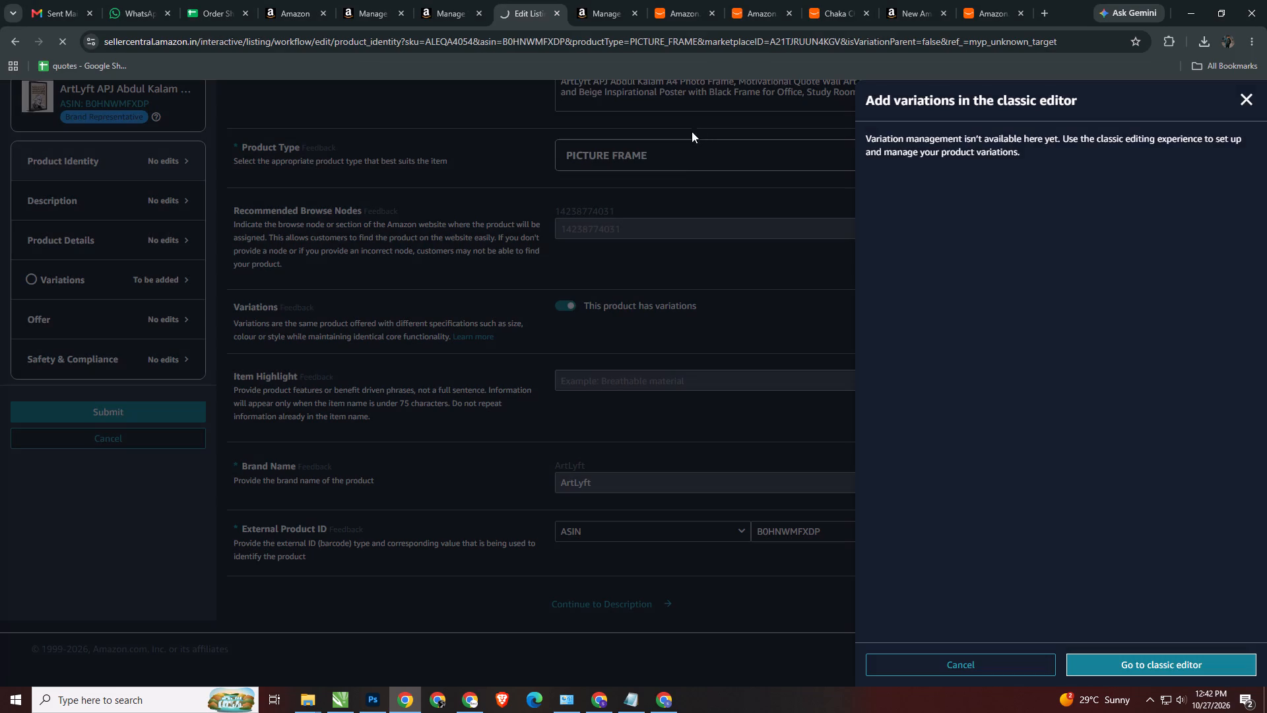
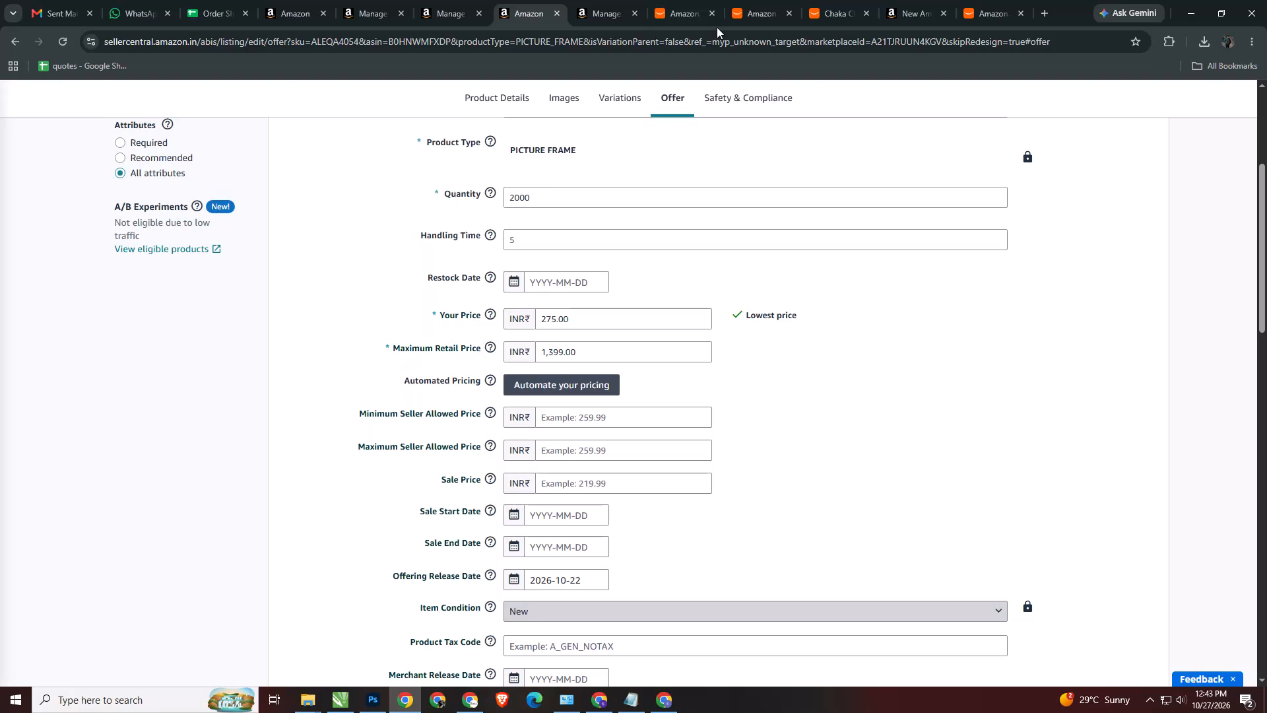
Start creating variations for the APJ Abdul Kalam photo frame listing with Color as the variation type.
{"action": "scroll", "coordinate": [721, 184], "scroll_direction": "down", "scroll_amount": 2}
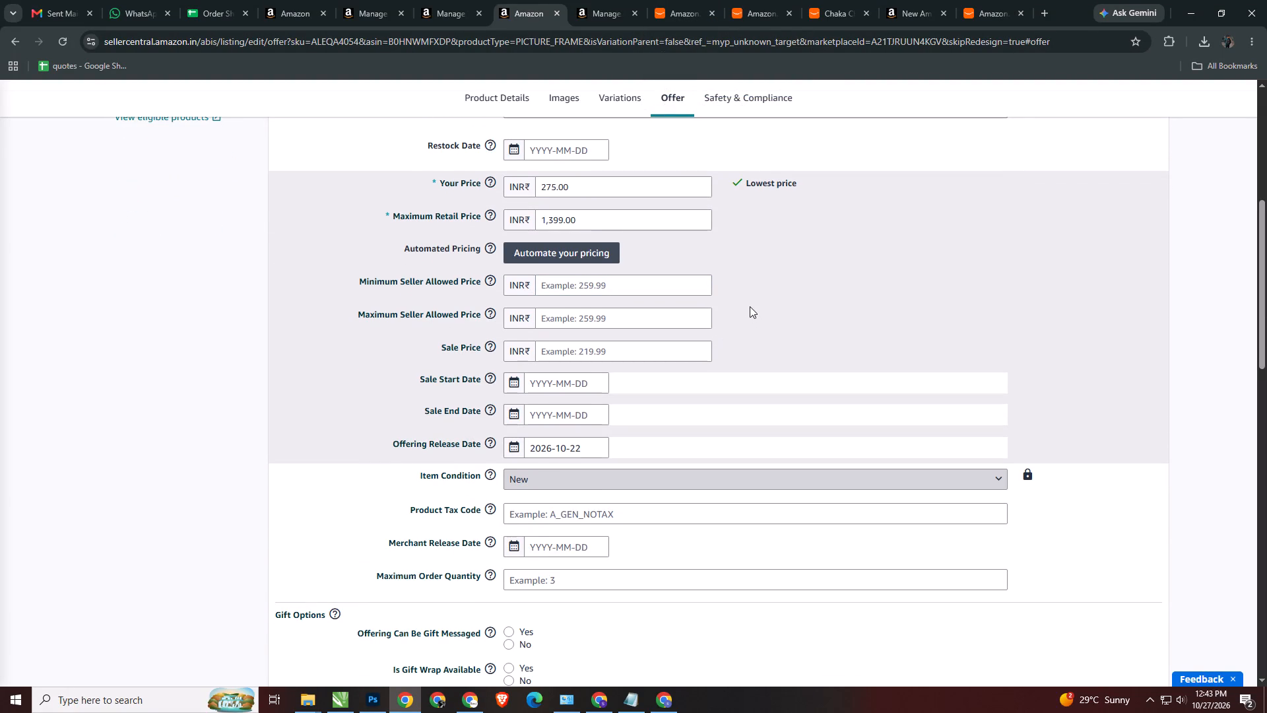
{"action": "scroll", "coordinate": [750, 306], "scroll_direction": "up", "scroll_amount": 5}
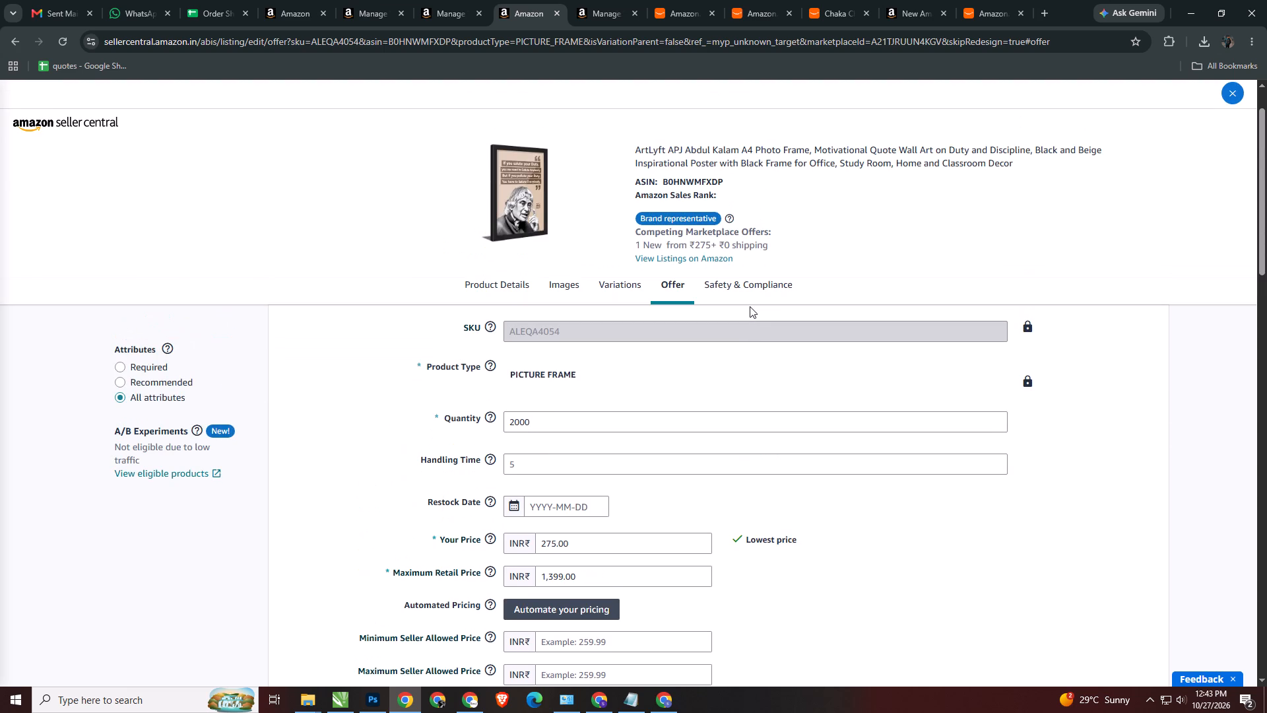
{"action": "left_click", "coordinate": [618, 281]}
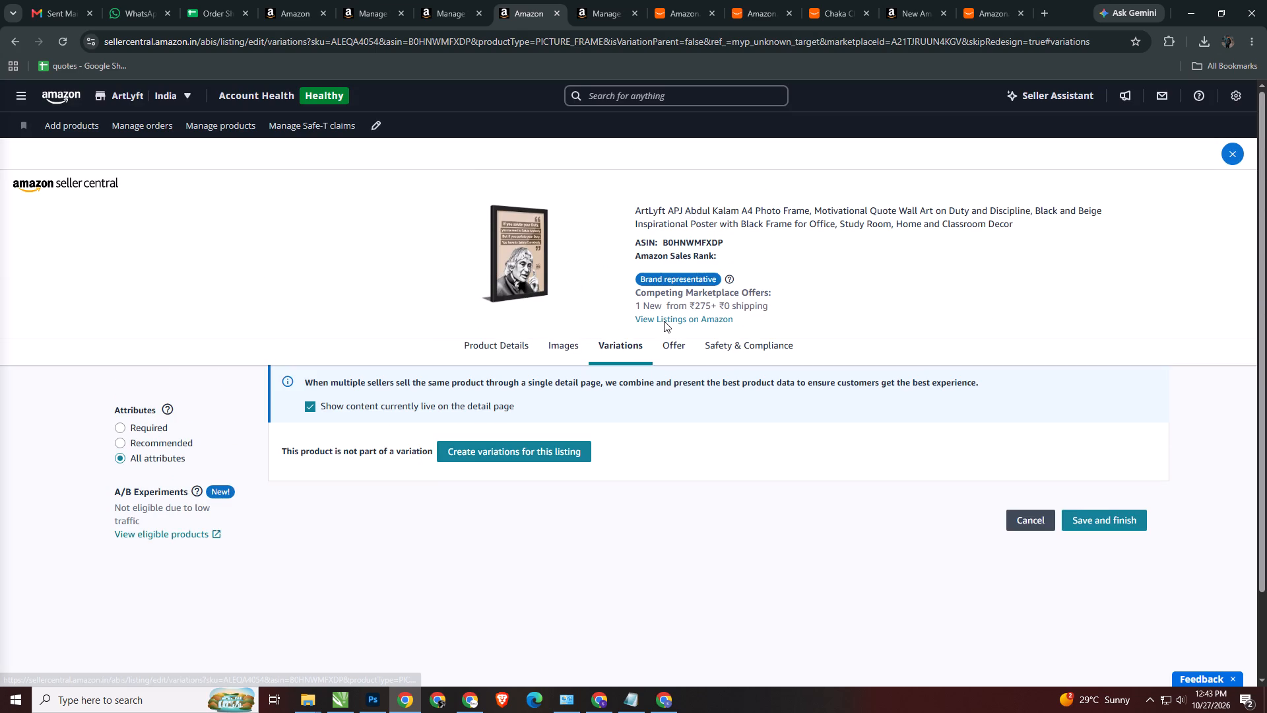
{"action": "scroll", "coordinate": [664, 321], "scroll_direction": "down", "scroll_amount": 2}
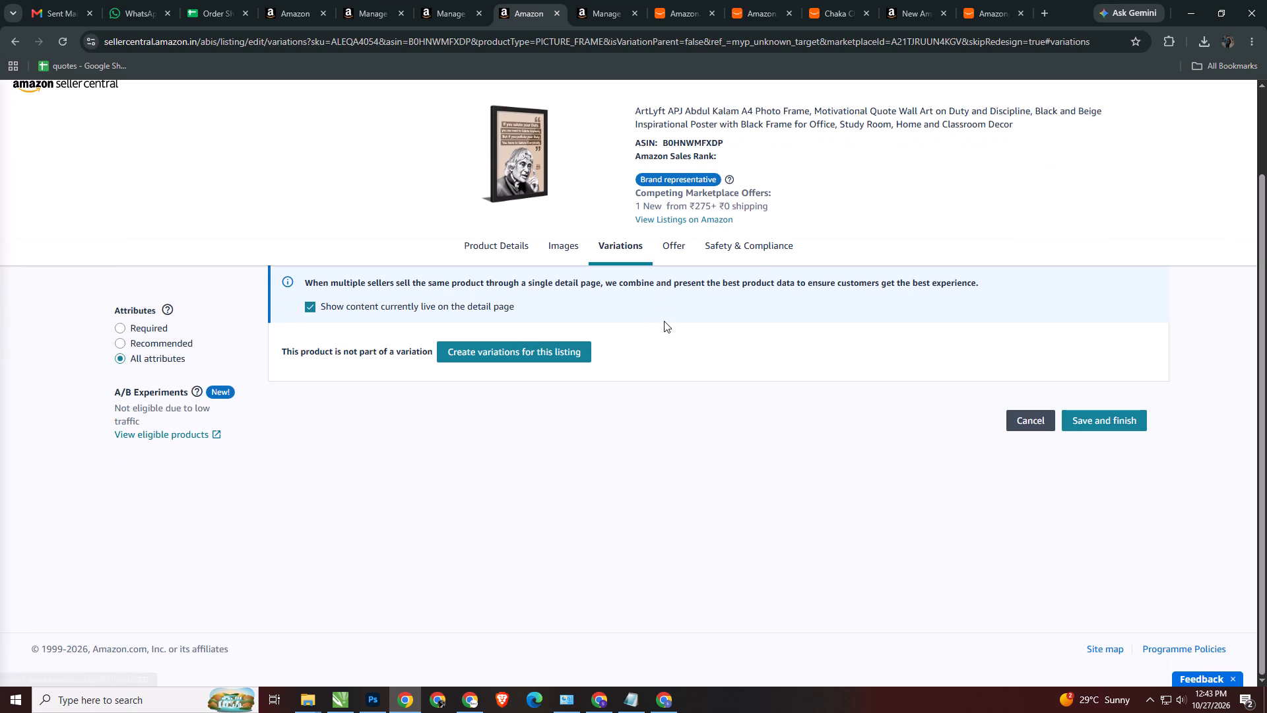
{"action": "scroll", "coordinate": [664, 321], "scroll_direction": "down", "scroll_amount": 1}
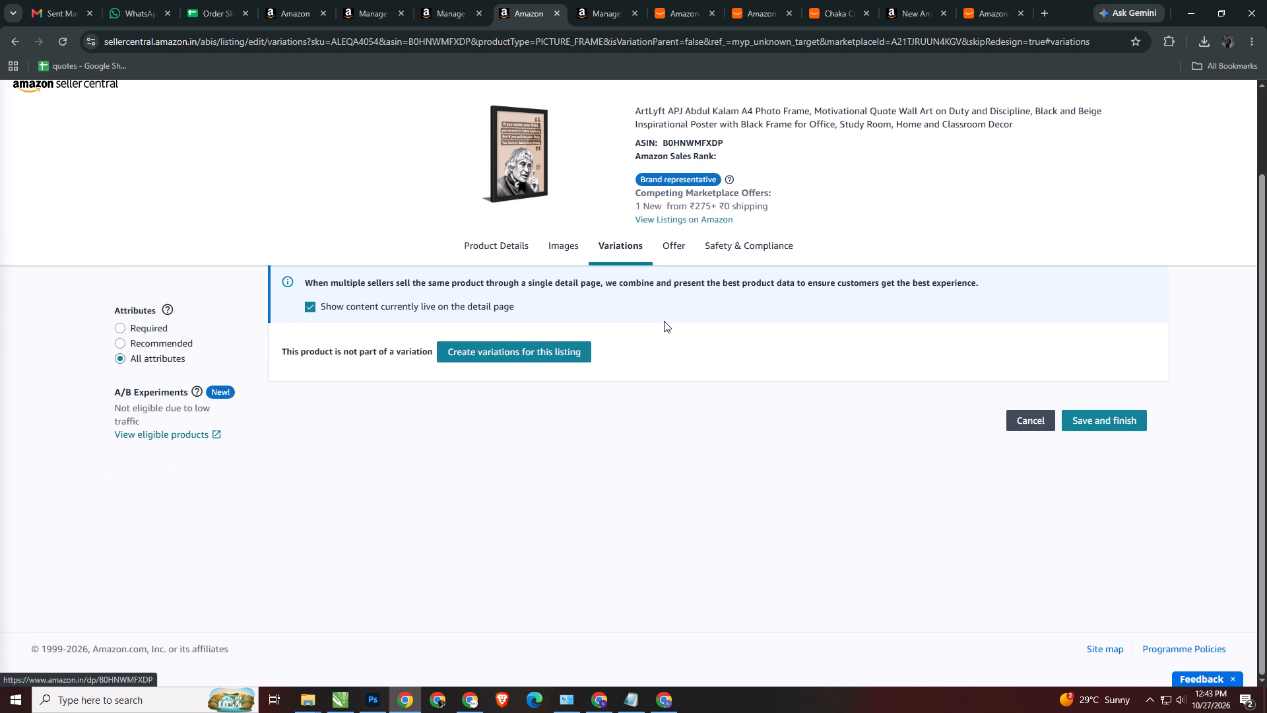
{"action": "left_click", "coordinate": [496, 356]}
{"action": "left_click", "coordinate": [537, 379]}
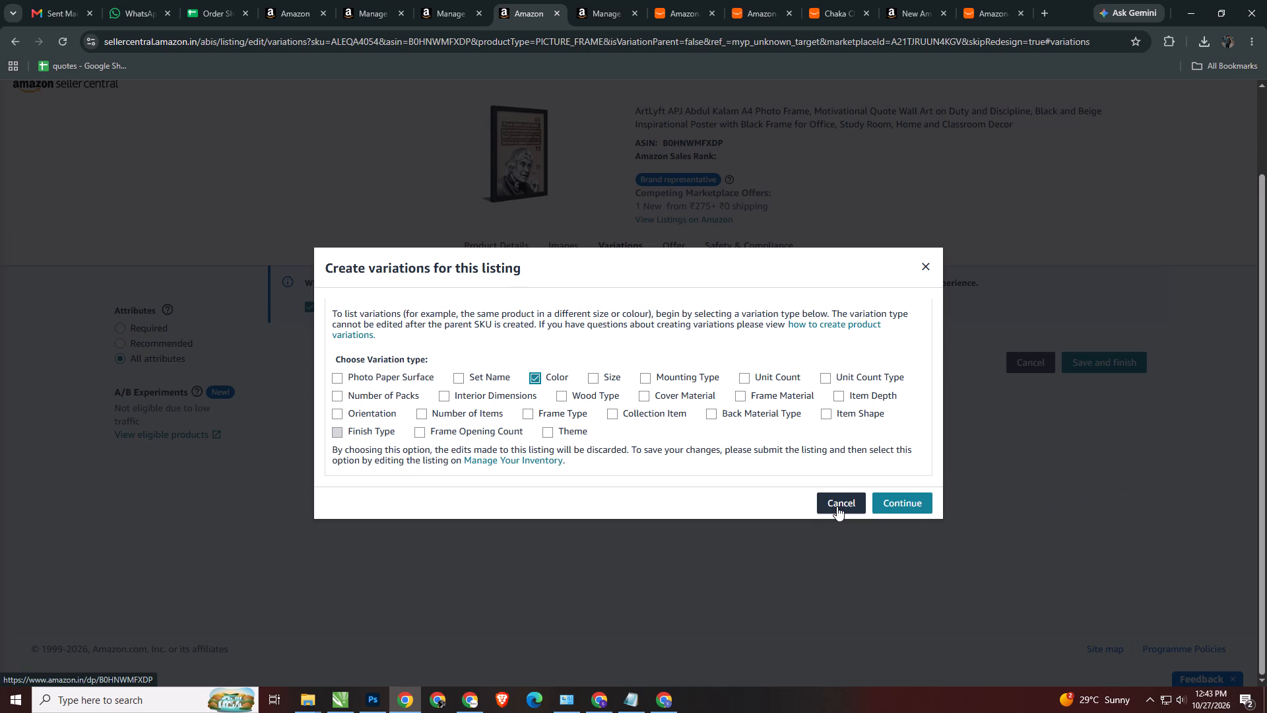
{"action": "left_click", "coordinate": [919, 505]}
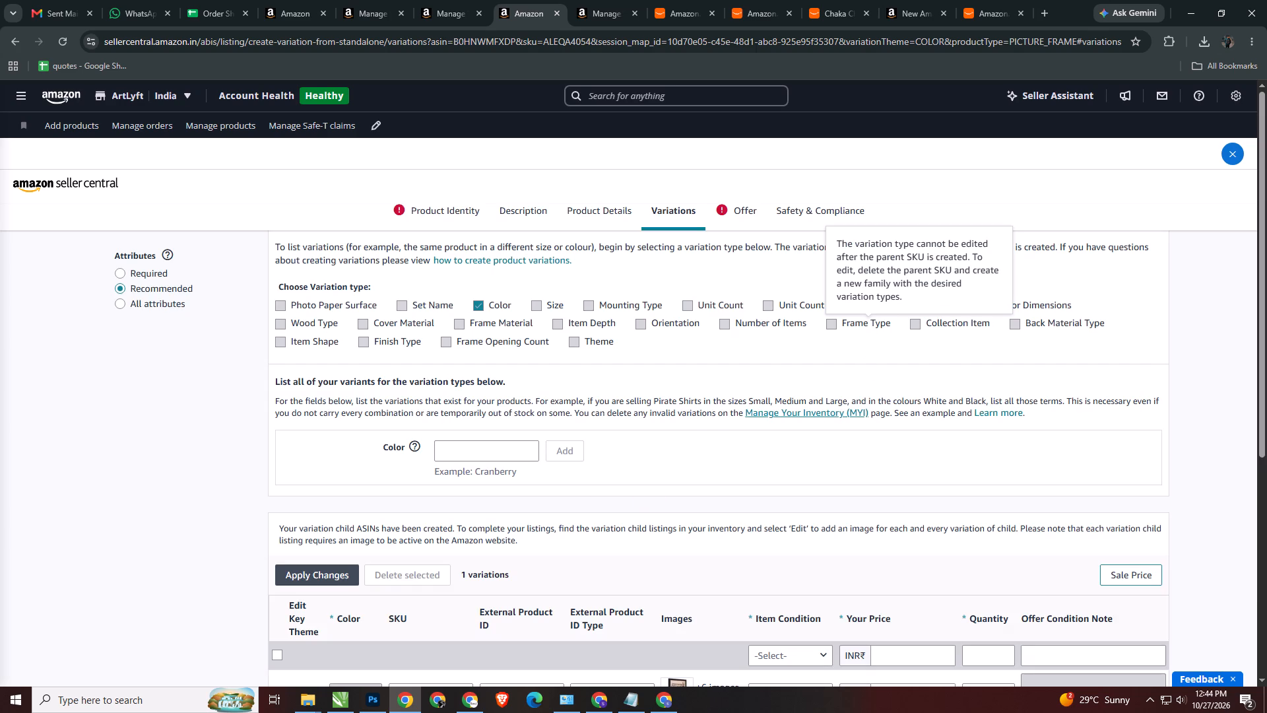
Open the color of the ALEQA4054 variation for editing and move the Manage Your Inventory page into its own window.
{"action": "scroll", "coordinate": [597, 419], "scroll_direction": "down", "scroll_amount": 3}
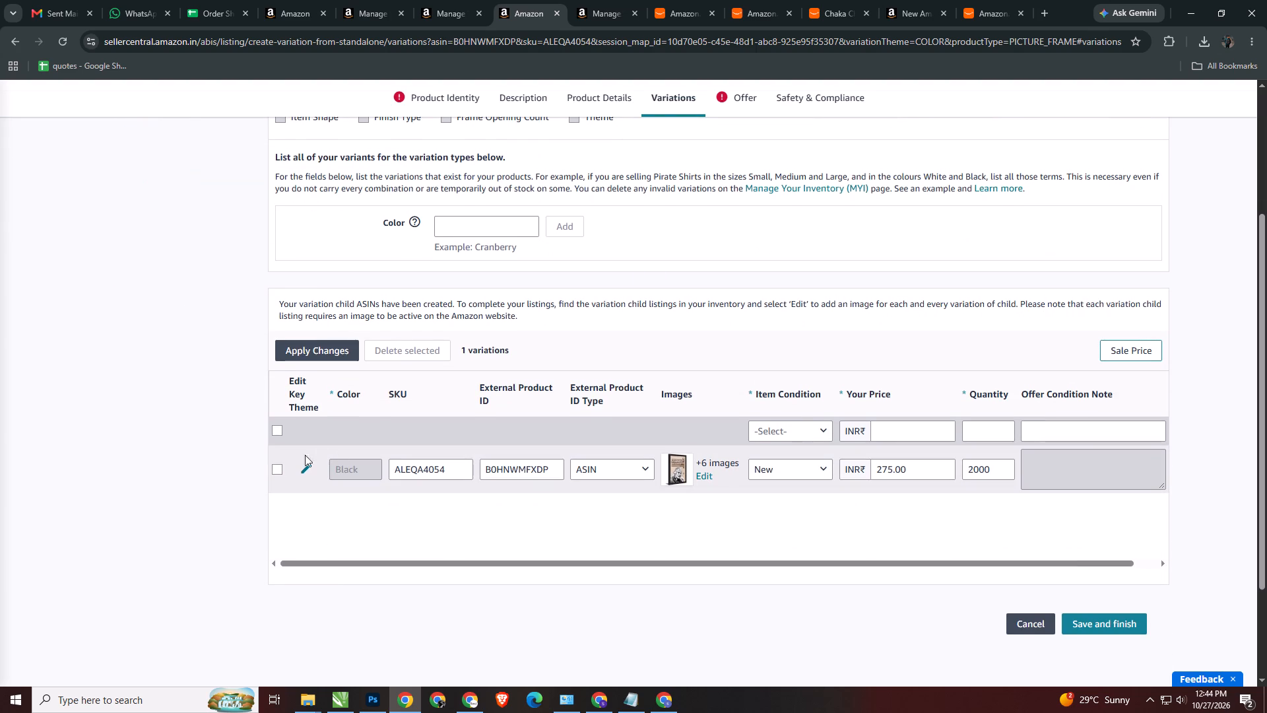
{"action": "left_click", "coordinate": [310, 471]}
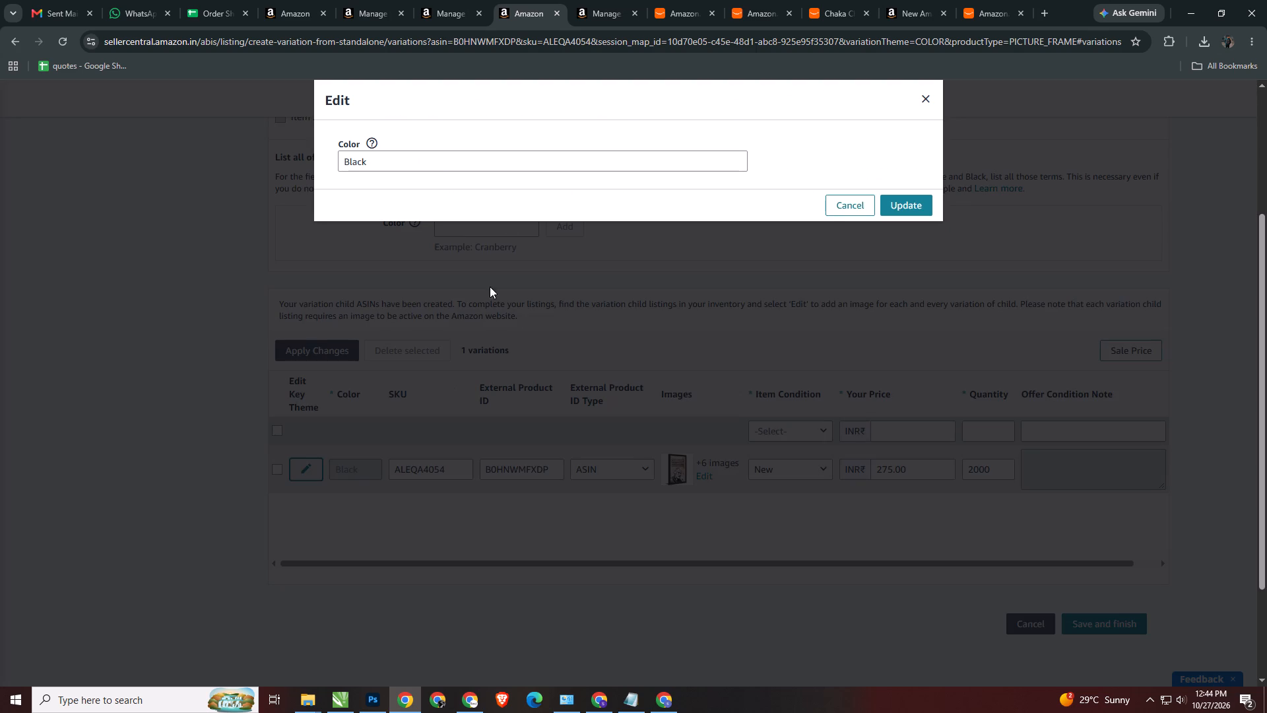
{"action": "left_click", "coordinate": [455, 161]}
{"action": "left_click", "coordinate": [456, 3]}
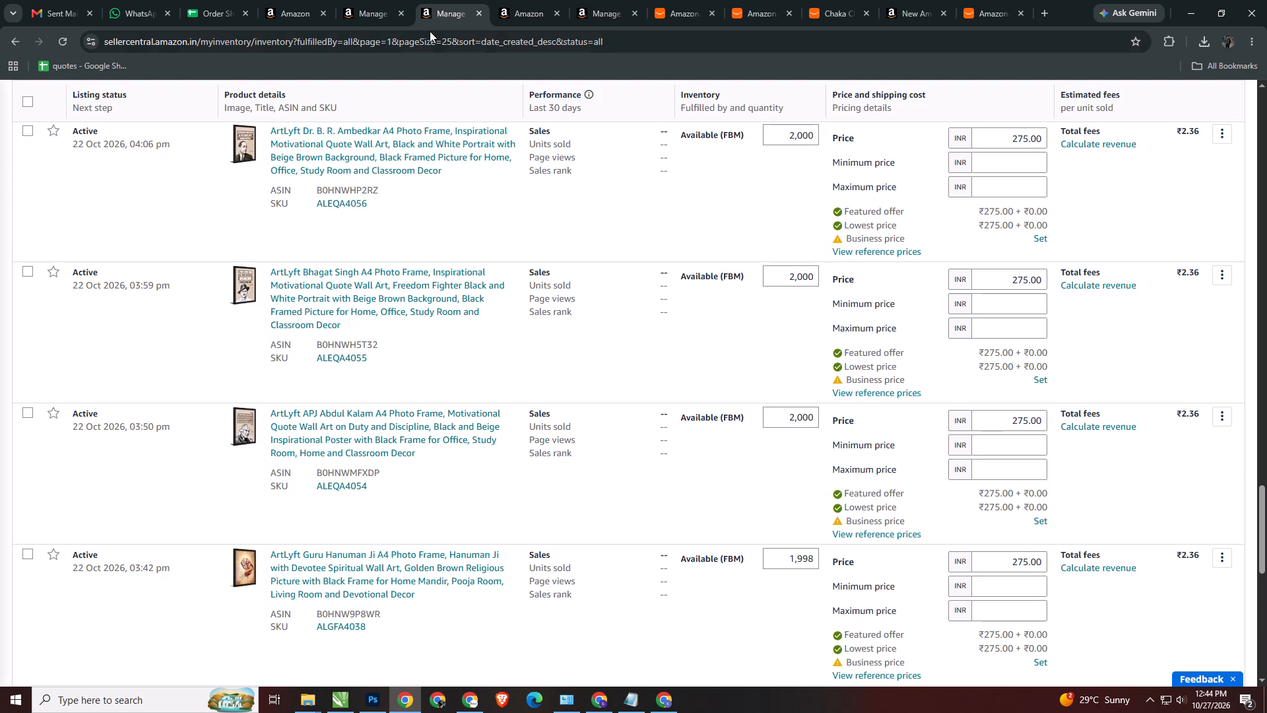
{"action": "left_click_drag", "start_coordinate": [436, 1], "coordinate": [436, 112]}
{"action": "left_click", "coordinate": [842, 121]}
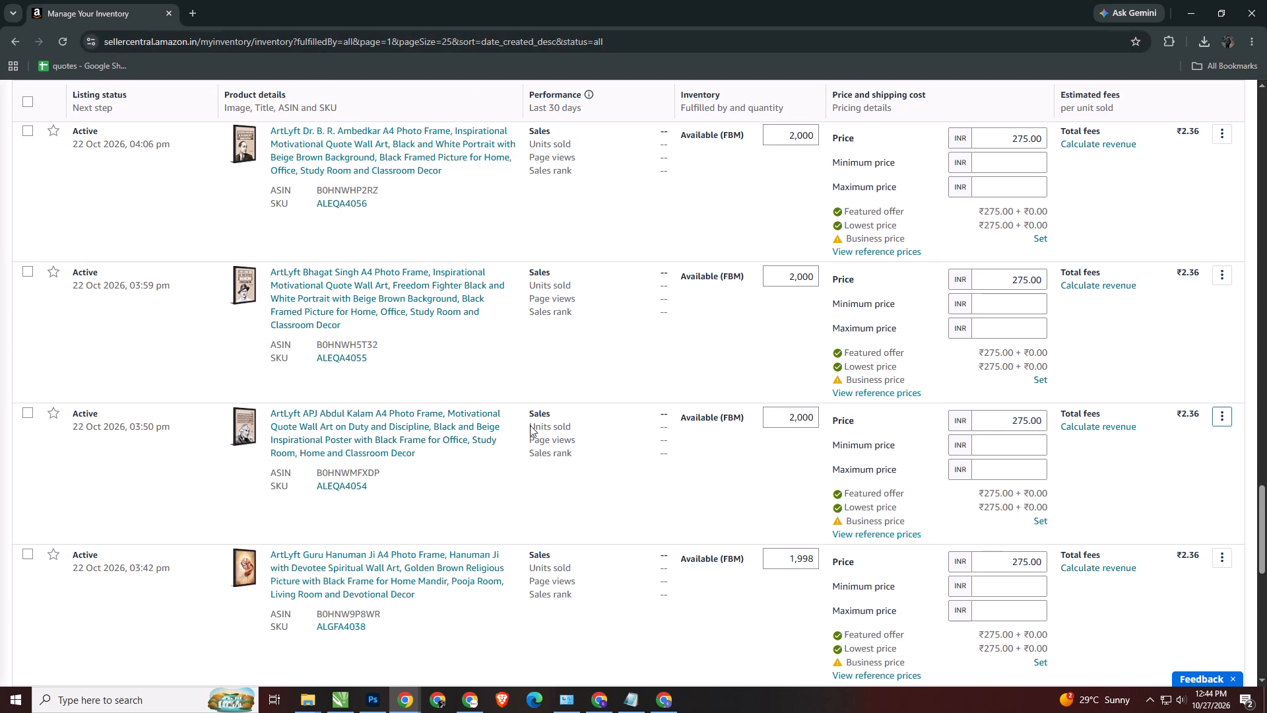
Set the ALEQA4054 variation's color to APJ ABDUL KALAM.
{"action": "key", "text": "alt+Tab"}
{"action": "left_click", "coordinate": [402, 158]}
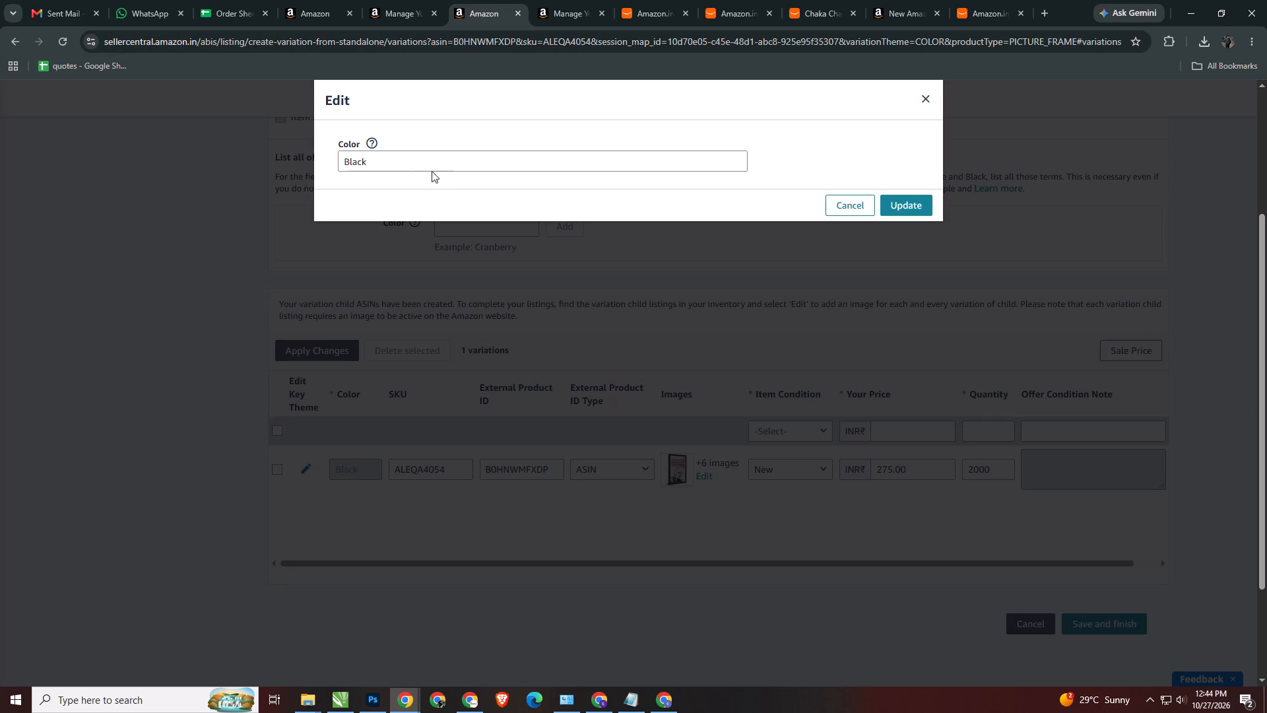
{"action": "key", "text": "ctrl+a"}
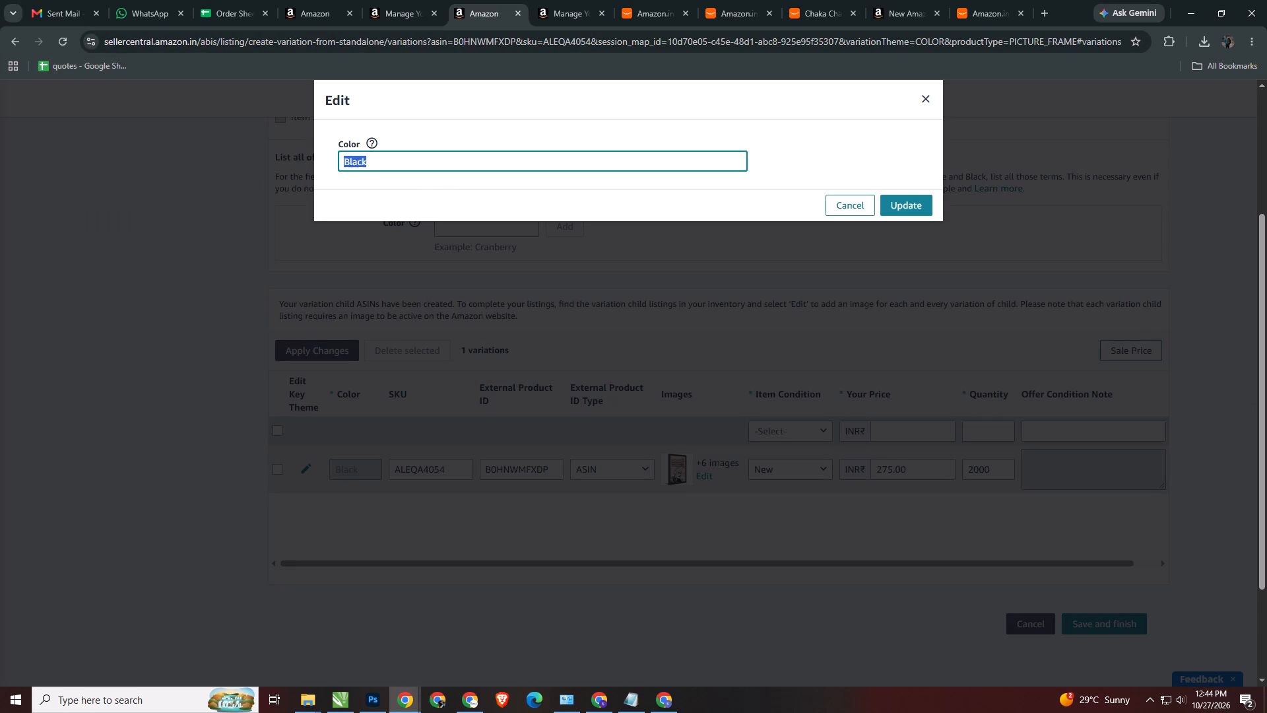
{"action": "key", "text": "shift+a"}
{"action": "key", "text": "BackSpace"}
{"action": "type", "text": "AP"}
{"action": "key", "text": "j"}
{"action": "key", "text": "space"}
{"action": "type", "text": "AB"}
{"action": "type", "text": "DUL KALA"}
{"action": "type", "text": "M"}
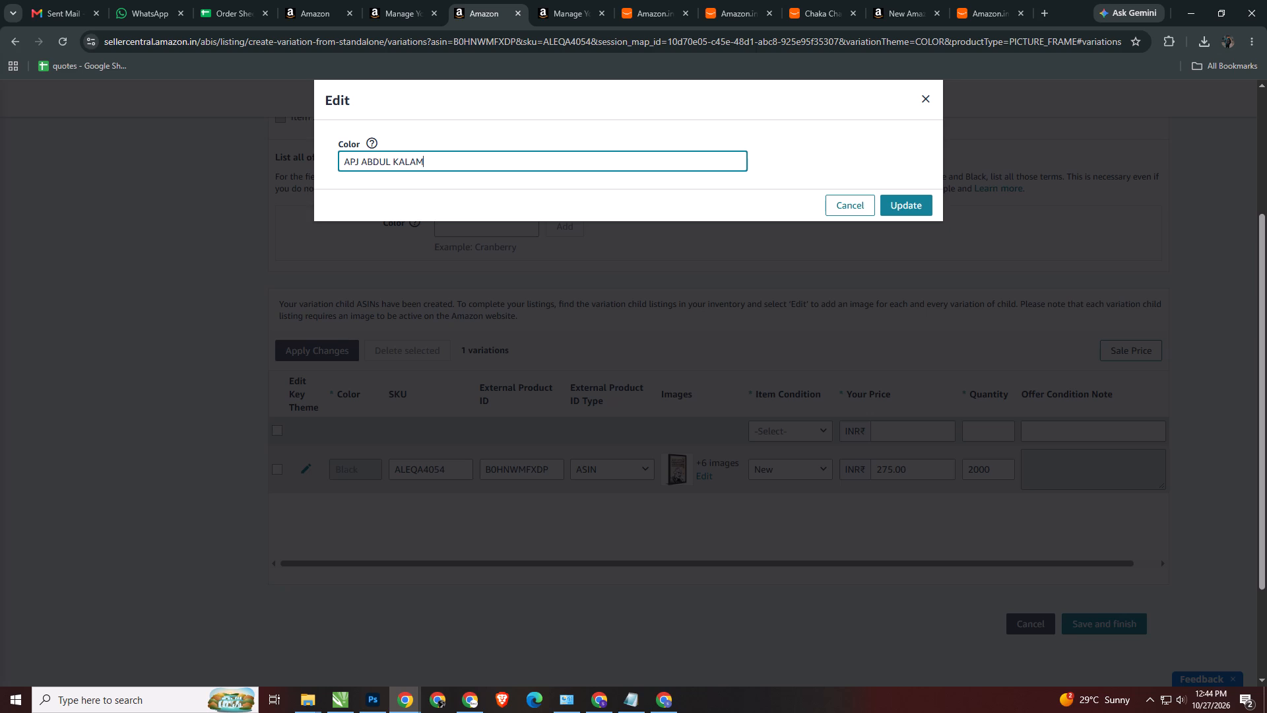
{"action": "key", "text": "space"}
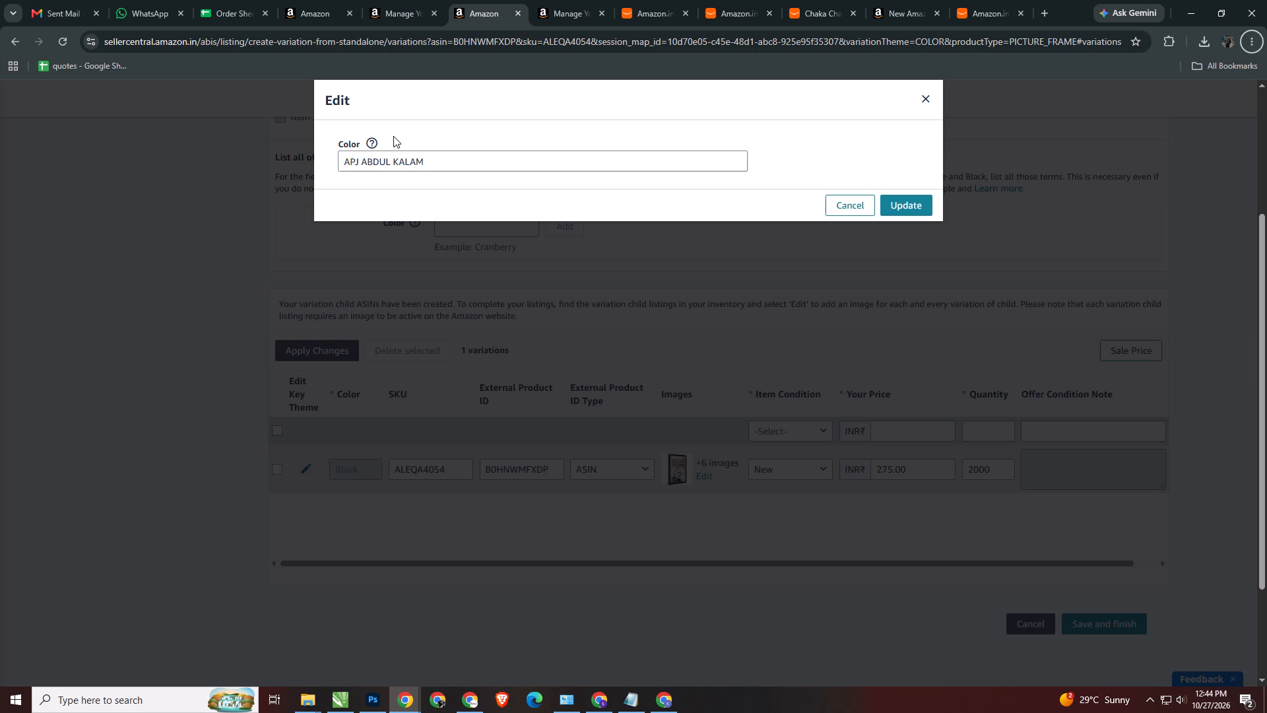
{"action": "key", "text": "alt+Tab"}
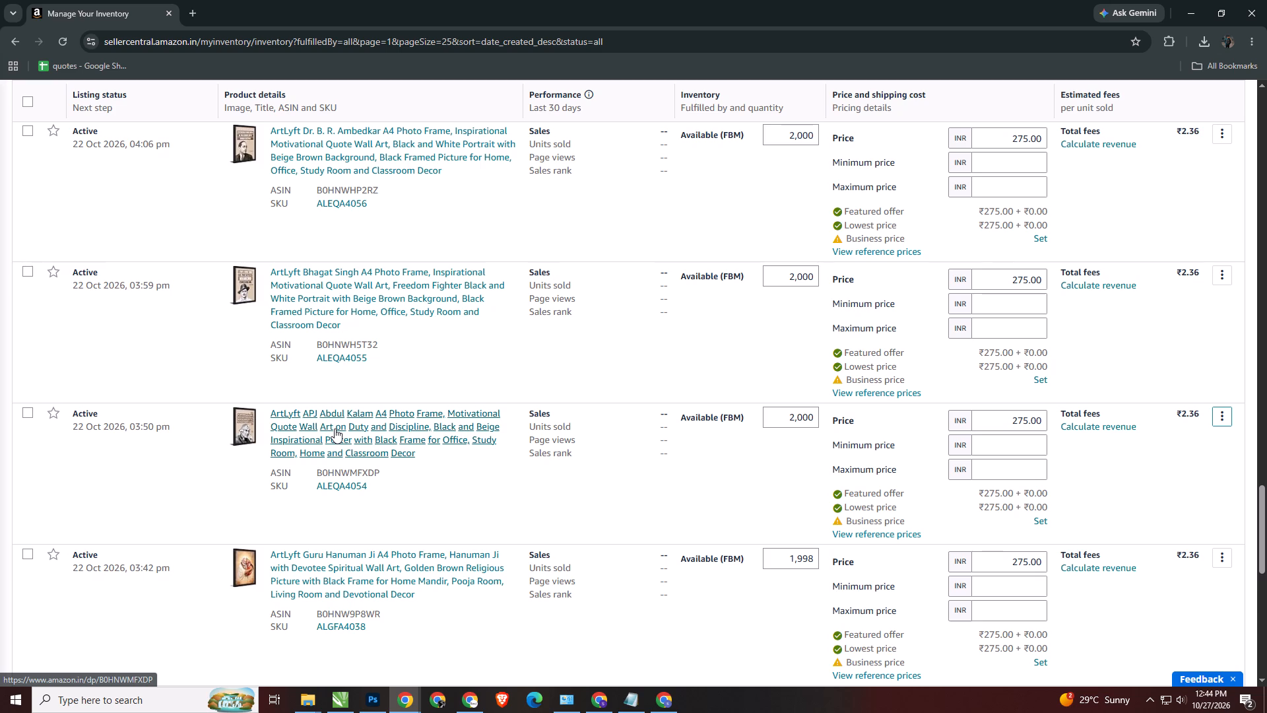
{"action": "key", "text": "alt+Tab"}
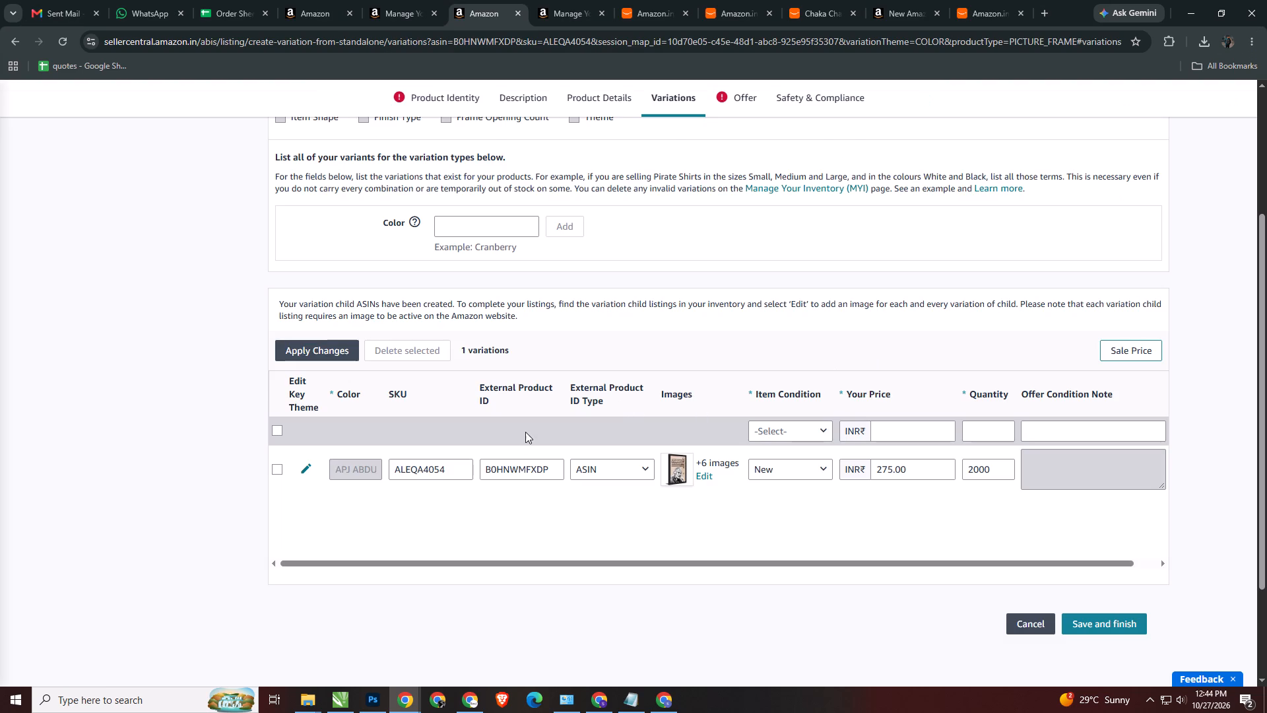
Check the inventory list for the next quote frame and add BHAGAT SINGH as a new color variant.
{"action": "key", "text": "alt+Tab"}
{"action": "scroll", "coordinate": [453, 328], "scroll_direction": "up", "scroll_amount": 1}
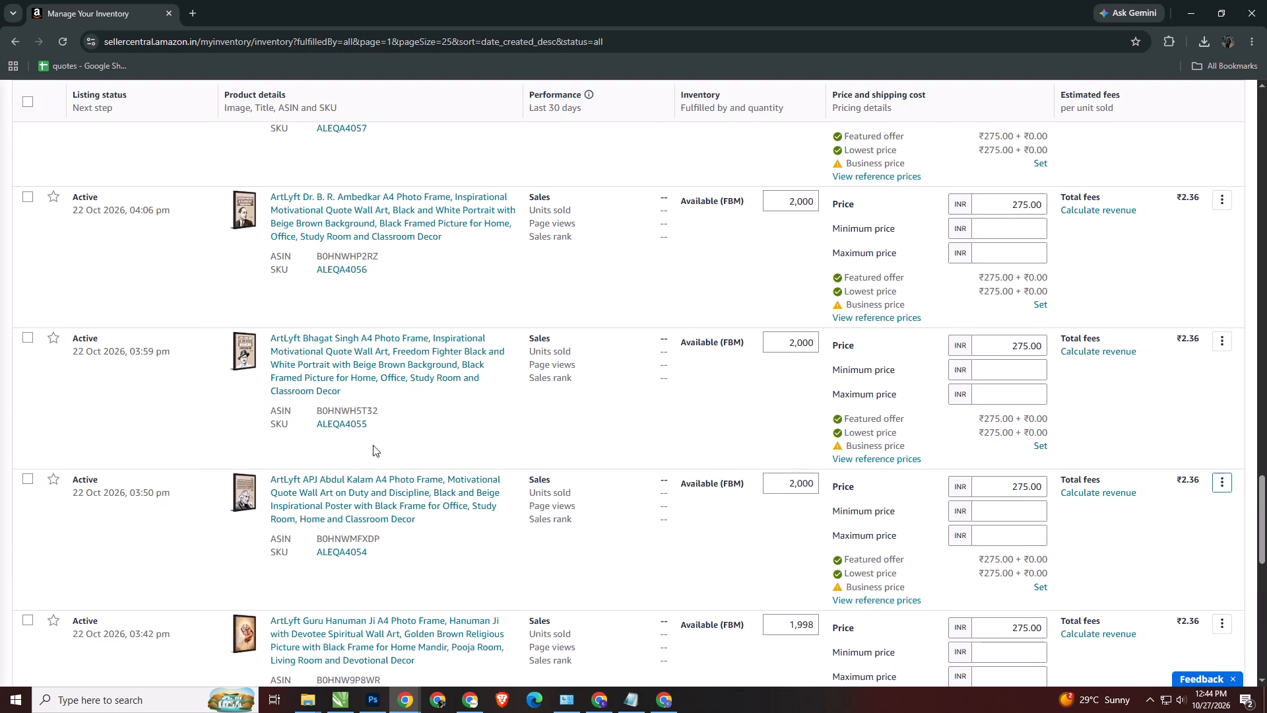
{"action": "key", "text": "alt+Tab"}
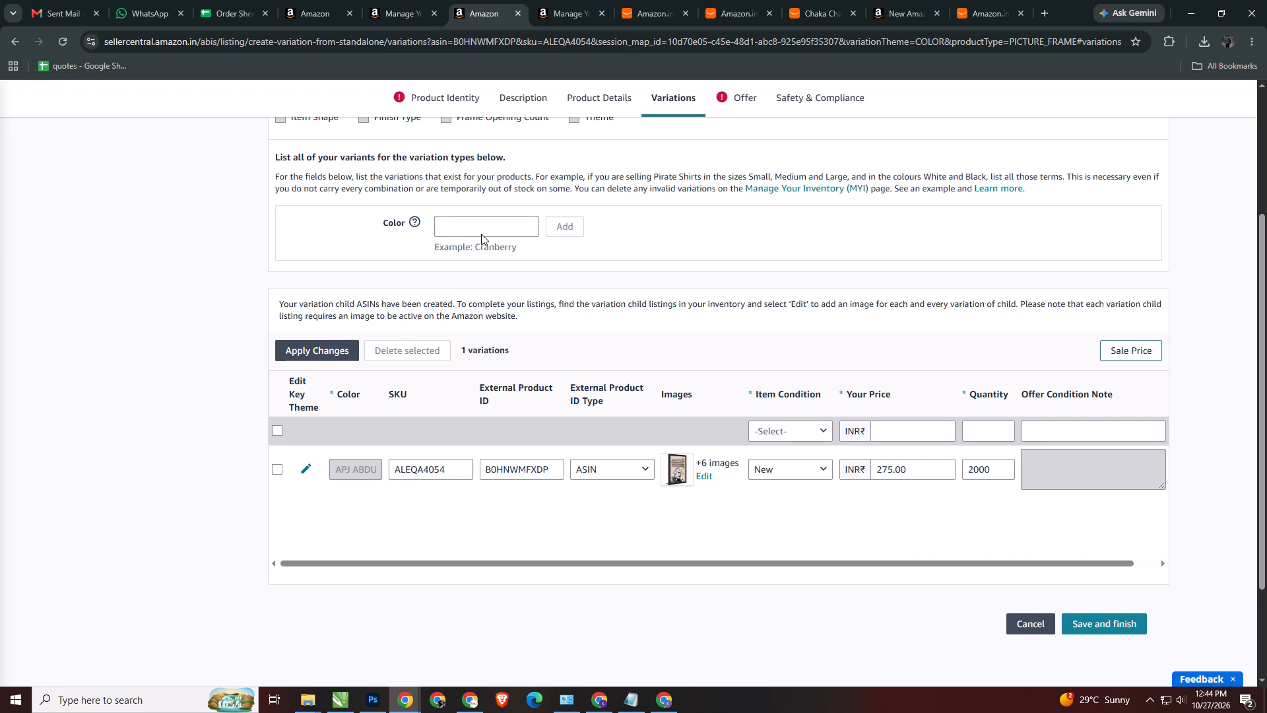
{"action": "left_click", "coordinate": [492, 223]}
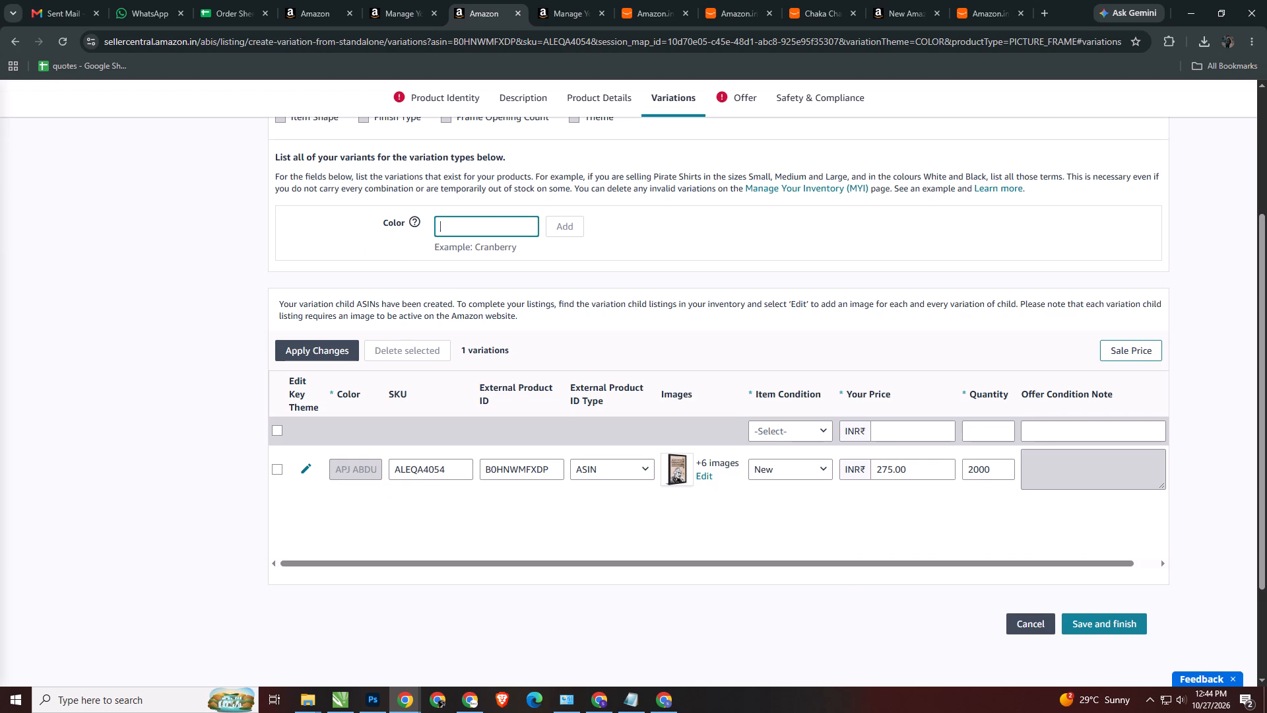
{"action": "type", "text": "BHAGA"}
{"action": "type", "text": "T SIGNH"}
{"action": "key", "text": "space"}
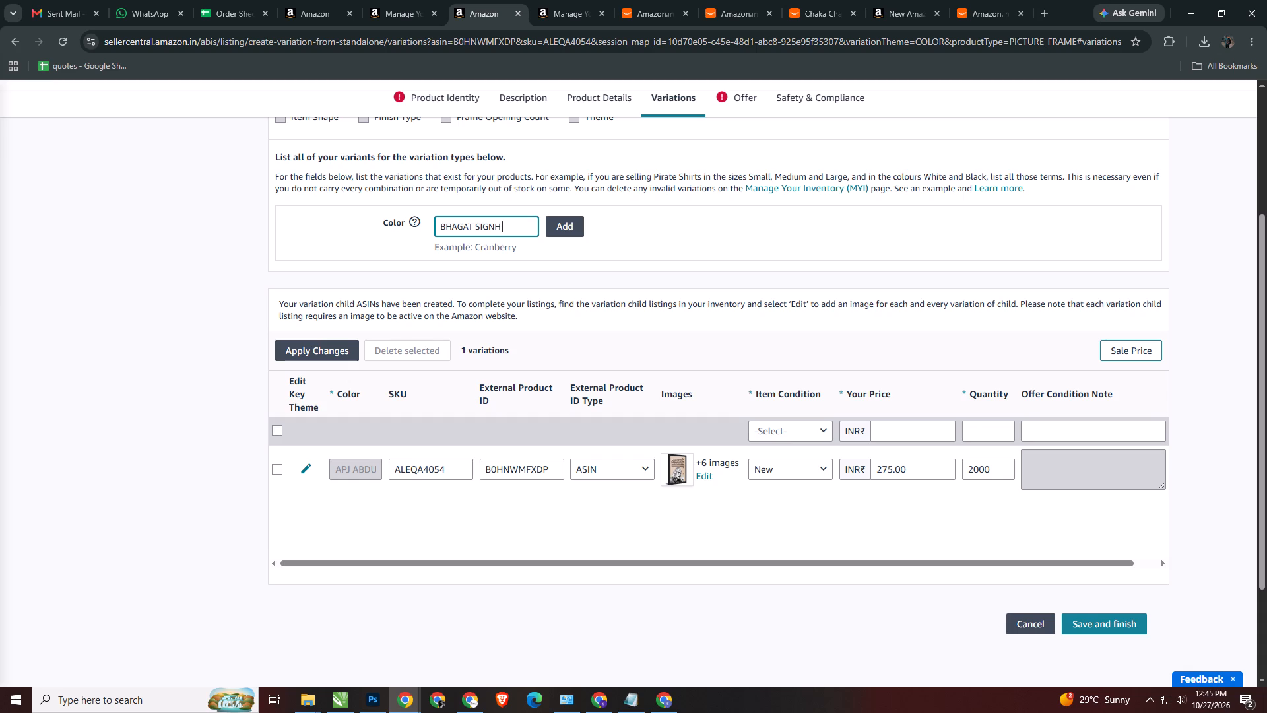
{"action": "key", "text": "BackSpace"}
{"action": "key", "text": "BackSpace"}
{"action": "key", "text": "BackSpace"}
{"action": "key", "text": "h"}
{"action": "key", "text": "Left"}
{"action": "key", "text": "Left"}
{"action": "key", "text": "n"}
{"action": "key", "text": "Right"}
{"action": "key", "text": "Right"}
{"action": "key", "text": "Right"}
{"action": "key", "text": "alt+Tab"}
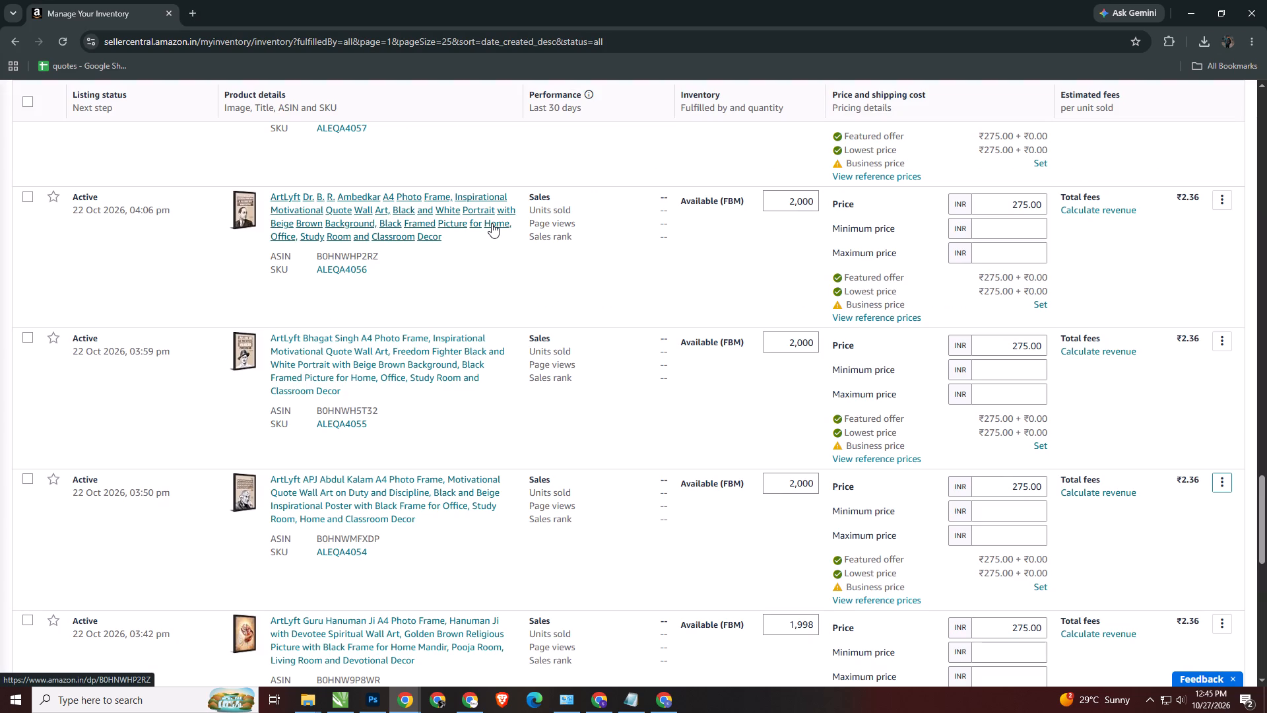
{"action": "key", "text": "alt+Tab"}
{"action": "left_click", "coordinate": [571, 234]}
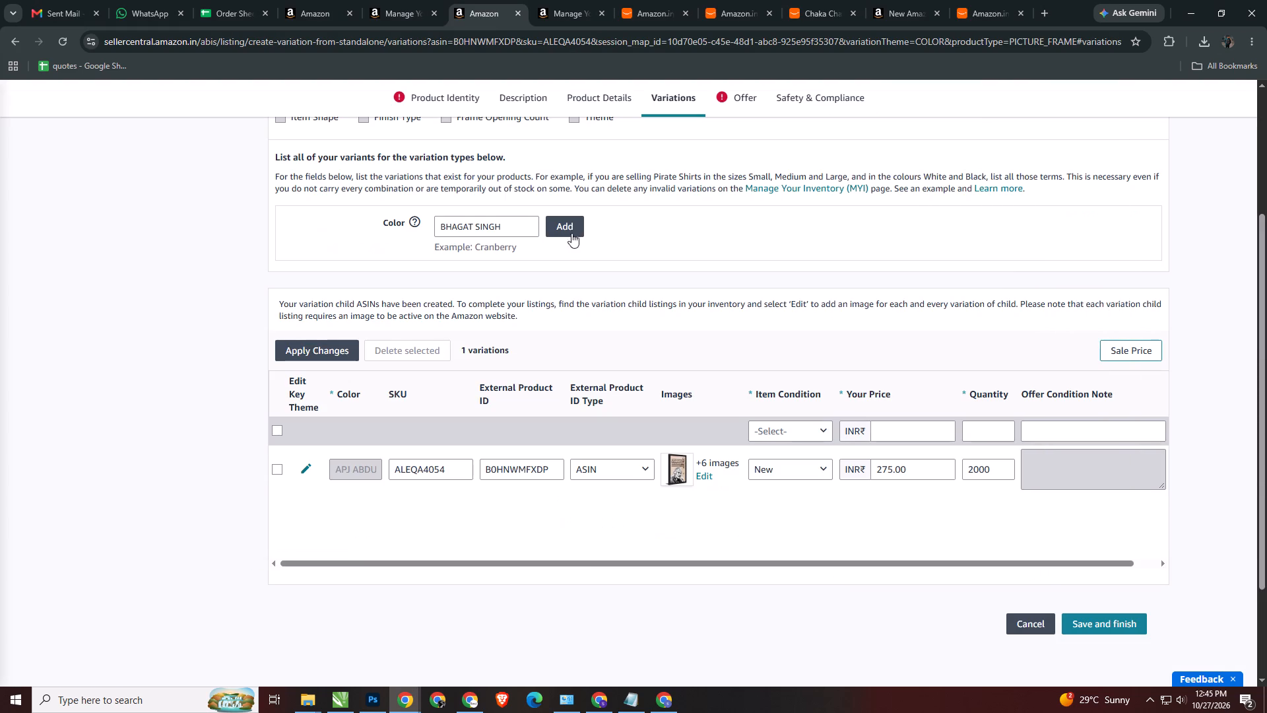
Check the inventory list for the next quote frame and add DR.B.R AMBEDKAR as a new color variant.
{"action": "left_click", "coordinate": [494, 231]}
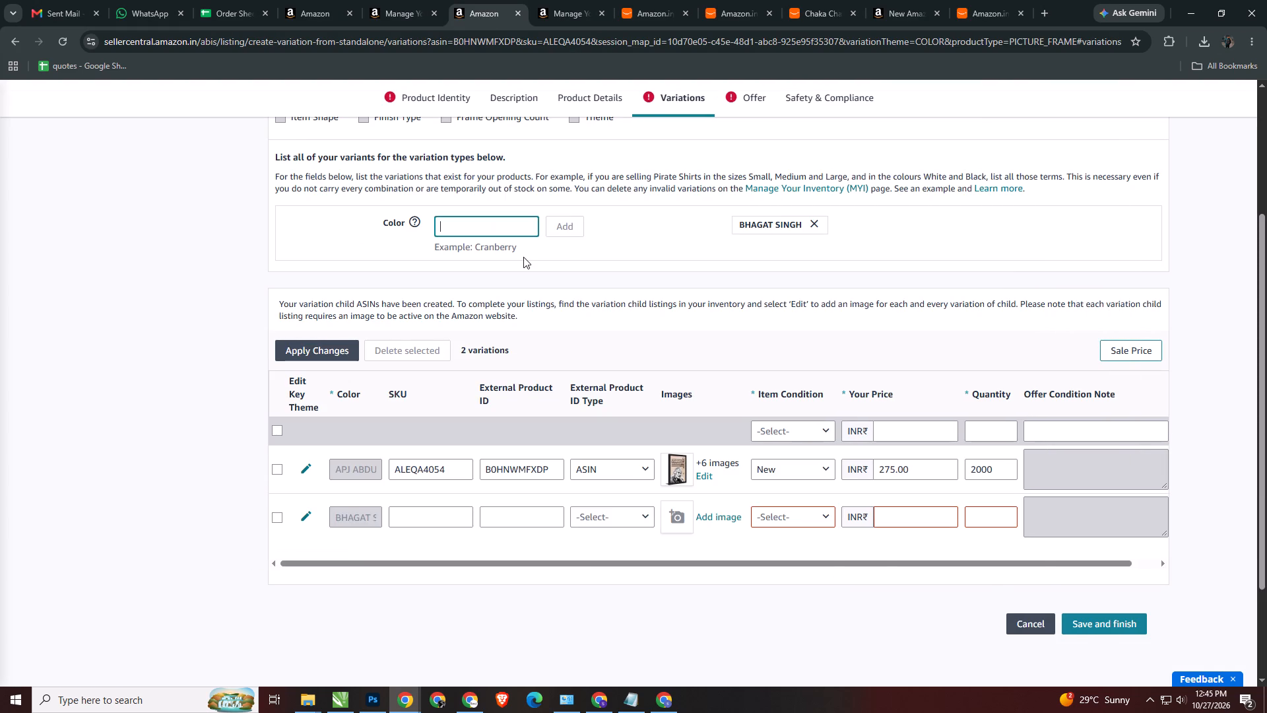
{"action": "key", "text": "alt+Tab"}
{"action": "scroll", "coordinate": [350, 312], "scroll_direction": "up", "scroll_amount": 2}
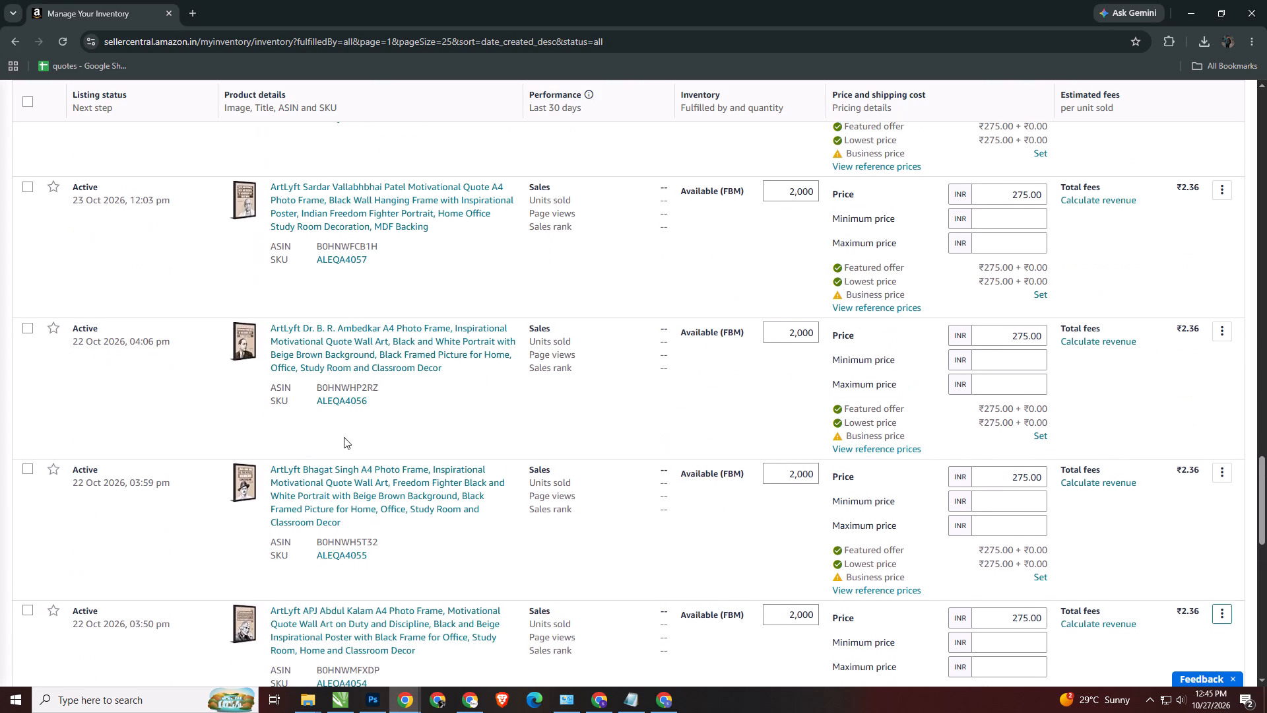
{"action": "scroll", "coordinate": [344, 437], "scroll_direction": "down", "scroll_amount": 1}
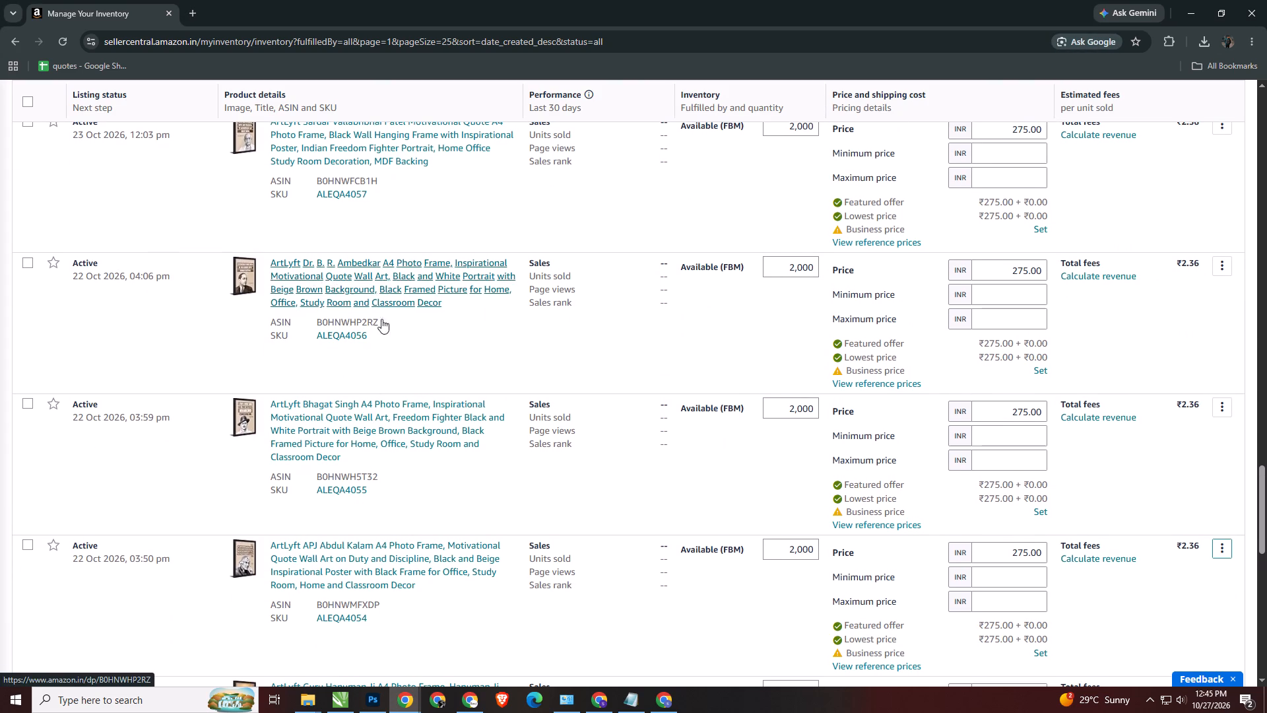
{"action": "key", "text": "alt+Tab"}
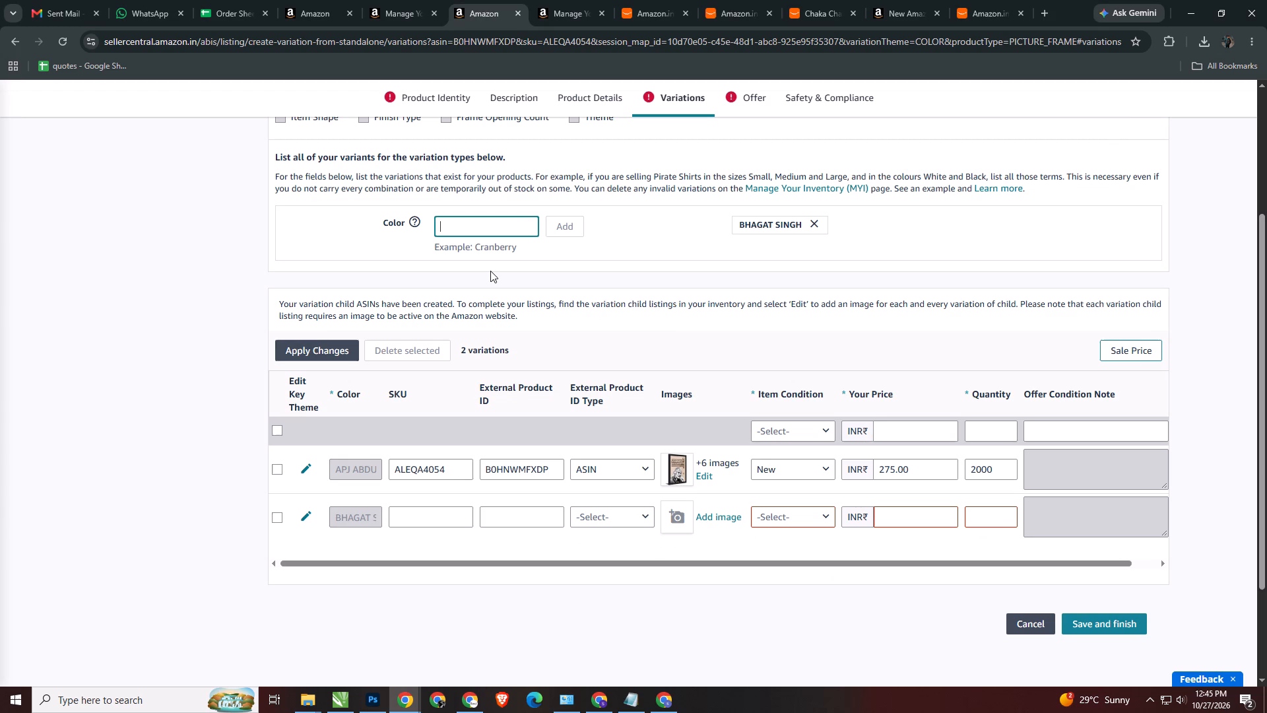
{"action": "type", "text": "DR"}
{"action": "key", "text": "period"}
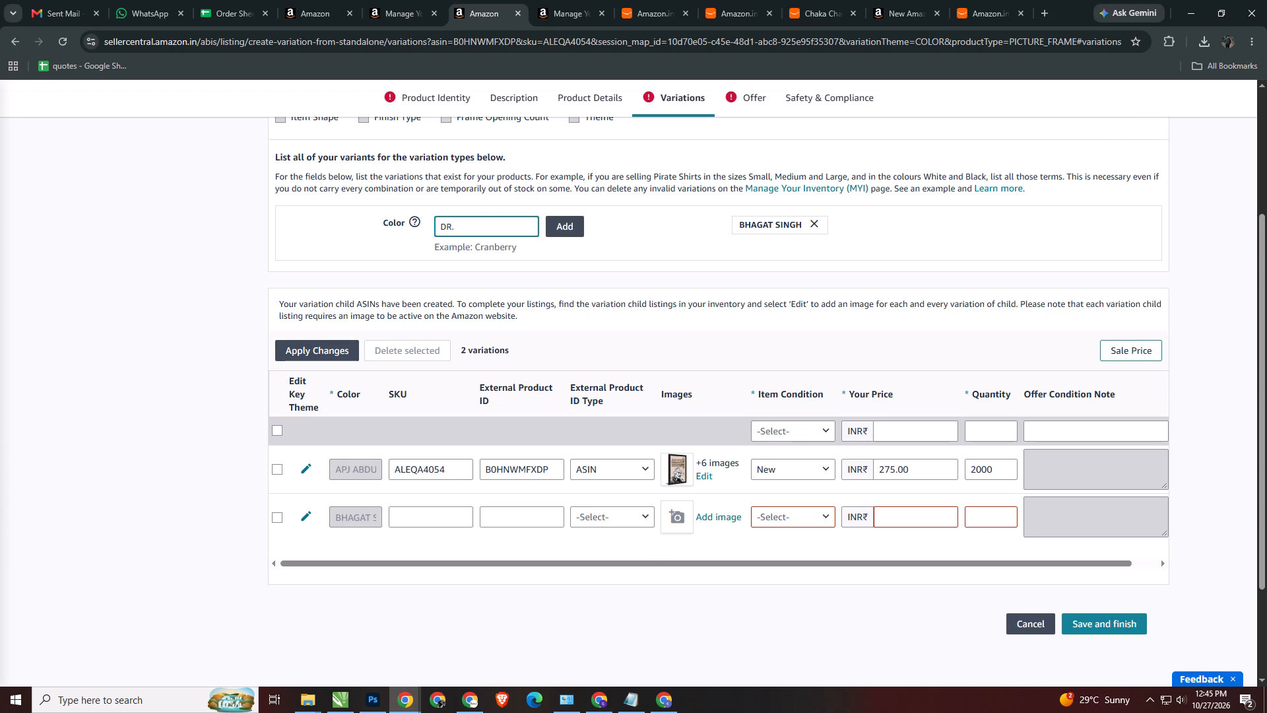
{"action": "type", "text": "B.R"}
{"action": "key", "text": "space"}
{"action": "type", "text": "AMBEDKAR"}
{"action": "key", "text": "alt+Tab"}
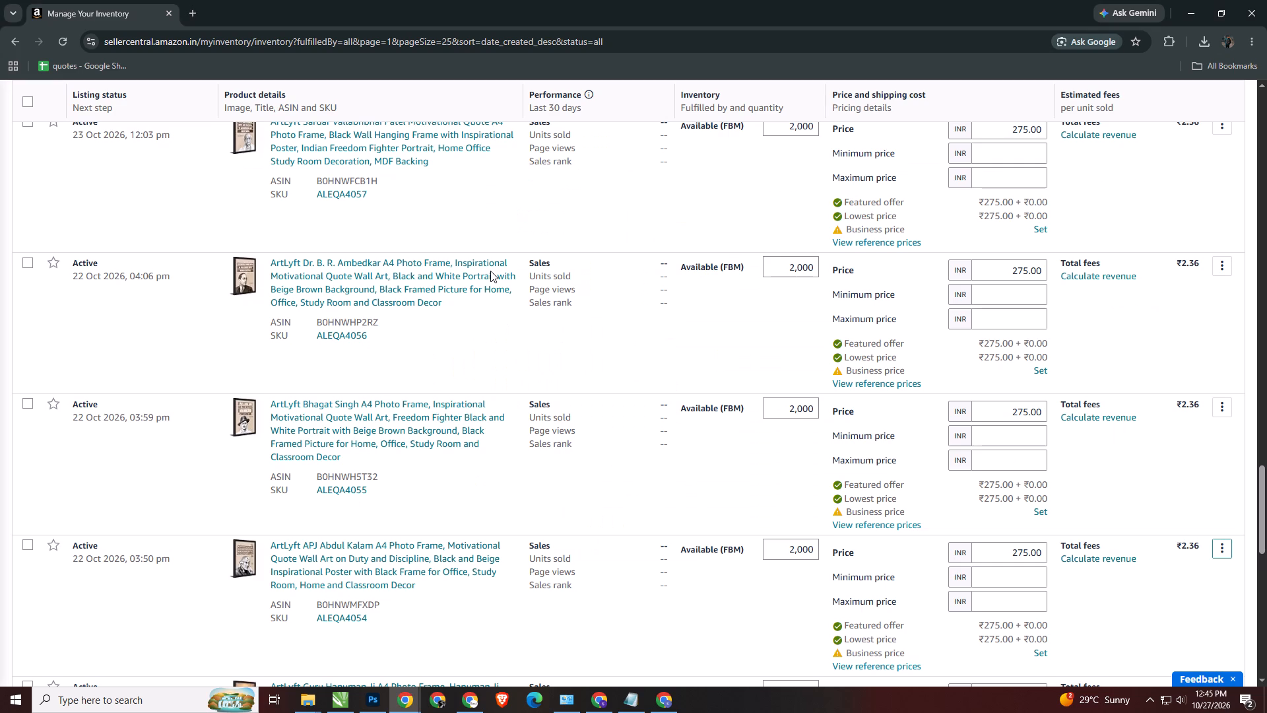
{"action": "scroll", "coordinate": [345, 322], "scroll_direction": "up", "scroll_amount": 2}
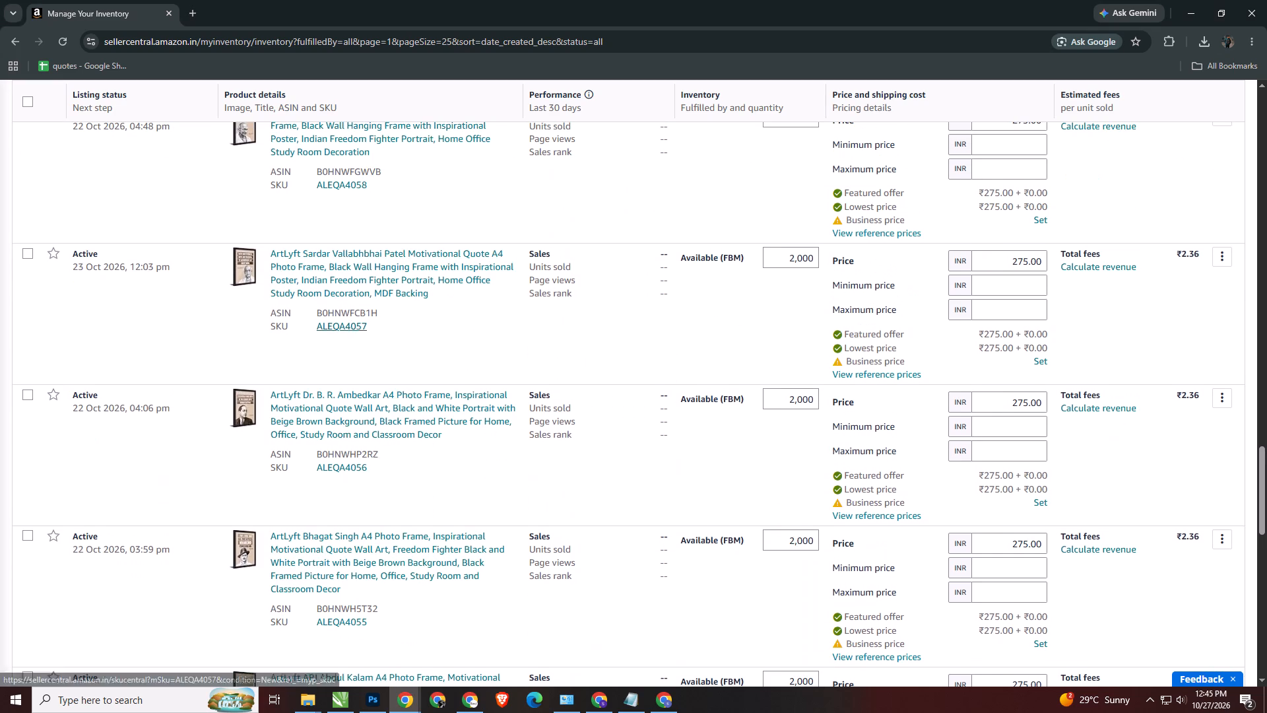
{"action": "key", "text": "alt+Tab"}
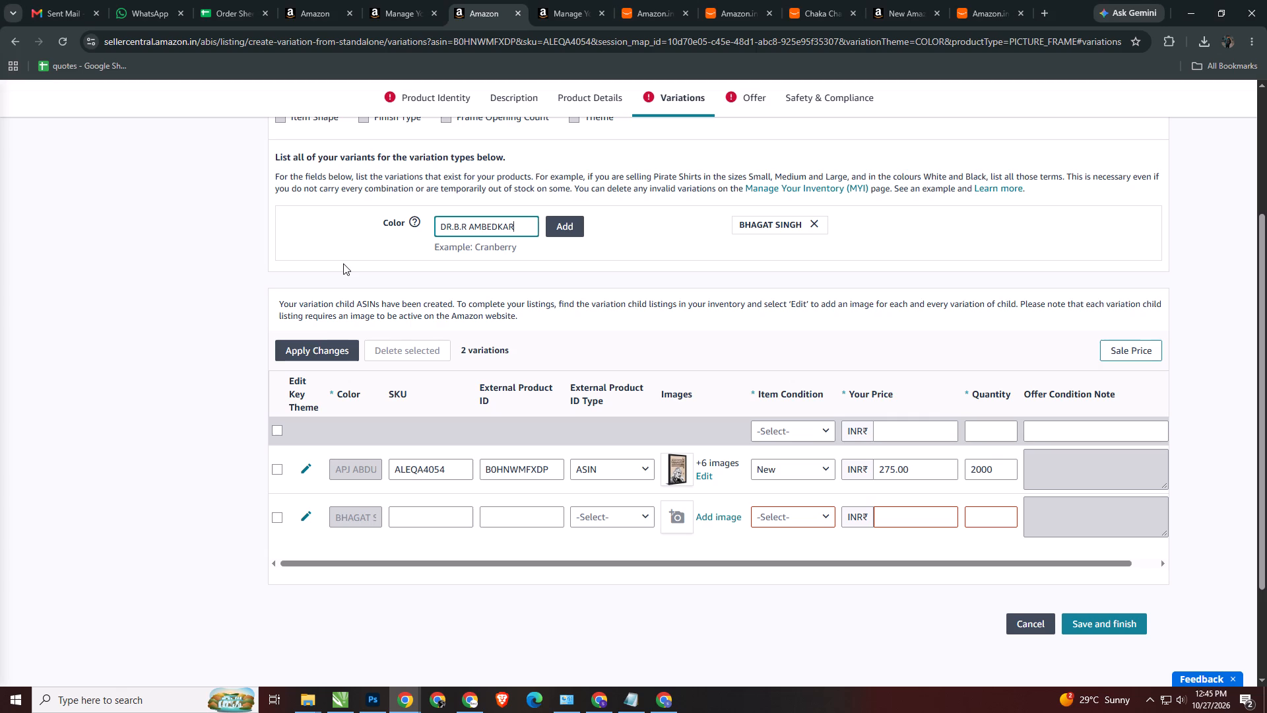
{"action": "left_click", "coordinate": [571, 226]}
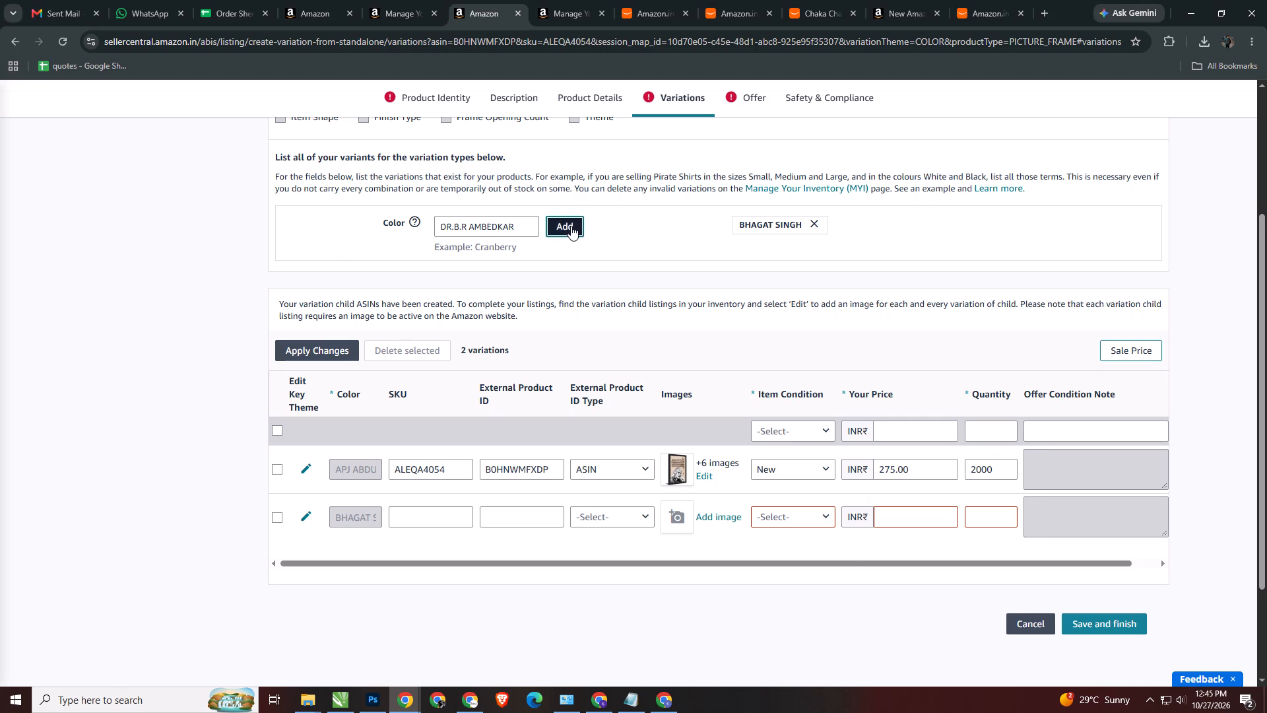
Enter SARDAR VALLABHBHAI as the start of the next color name, checking its spelling against the inventory list.
{"action": "left_click", "coordinate": [456, 231]}
{"action": "type", "text": "SARDAR"}
{"action": "key", "text": "space"}
{"action": "type", "text": "VA"}
{"action": "type", "text": "LLA"}
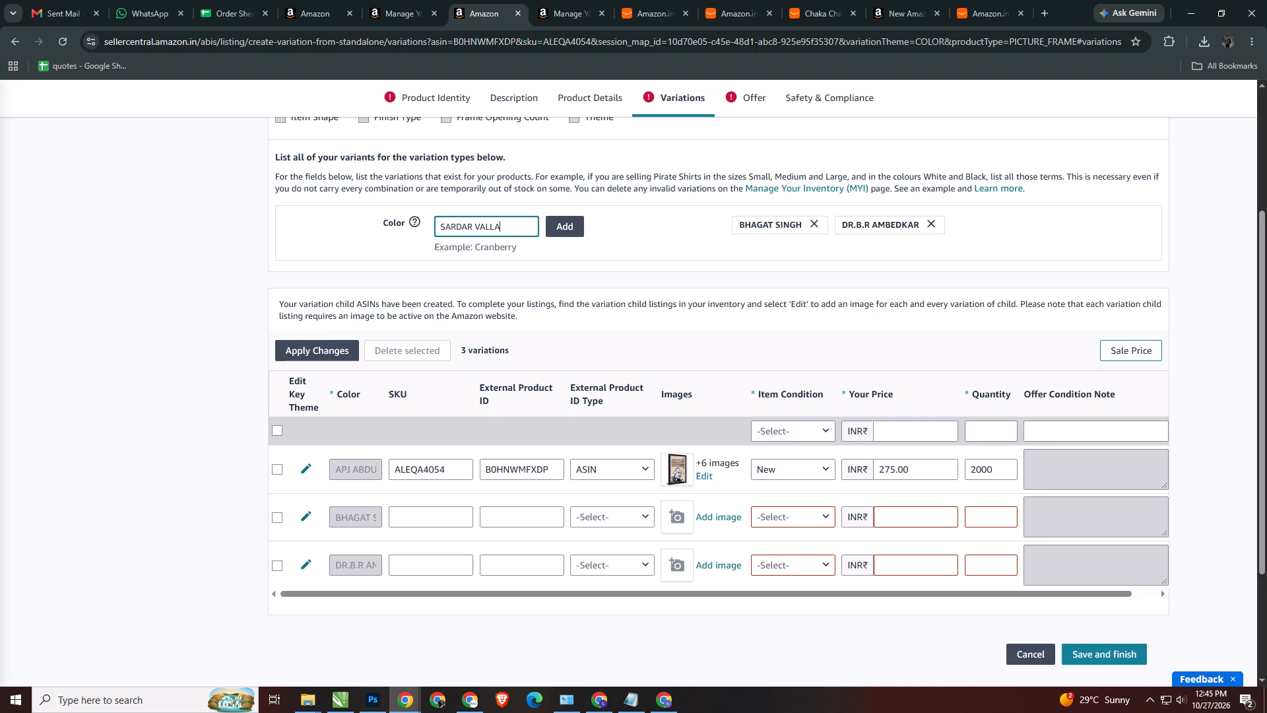
{"action": "key", "text": "b"}
{"action": "type", "text": "BHAI"}
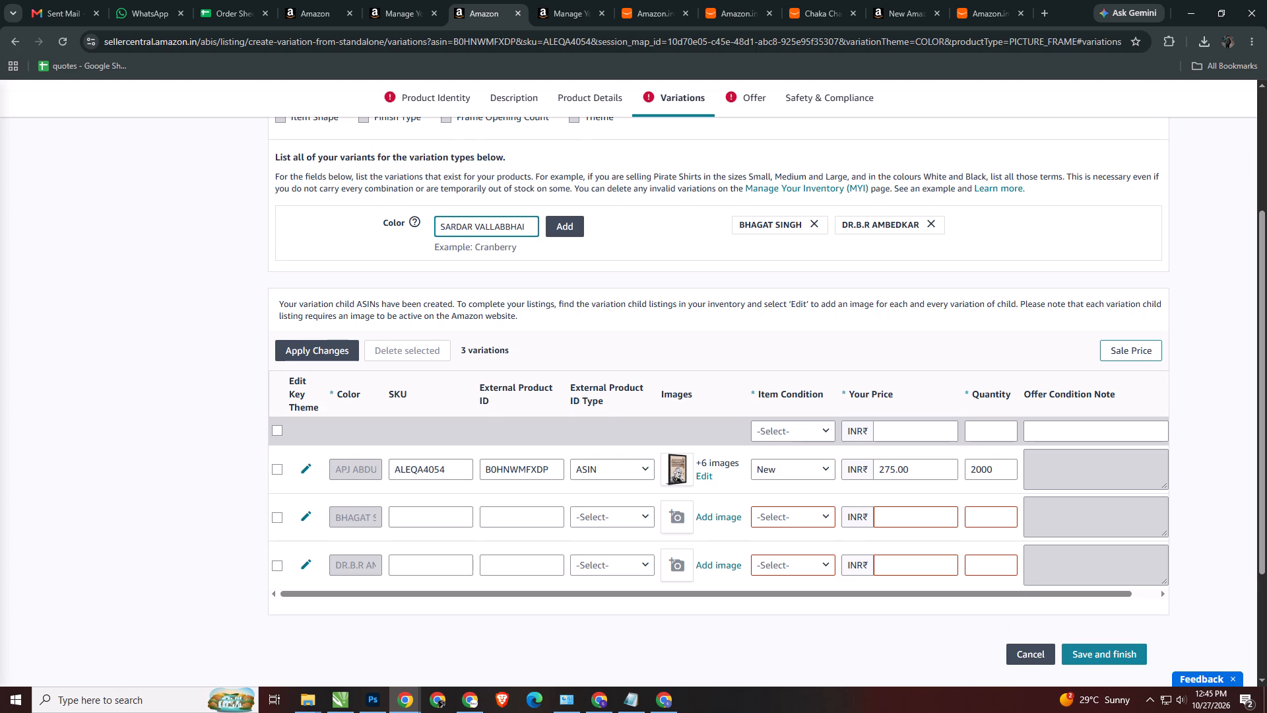
{"action": "key", "text": "space"}
{"action": "key", "text": "alt+Tab"}
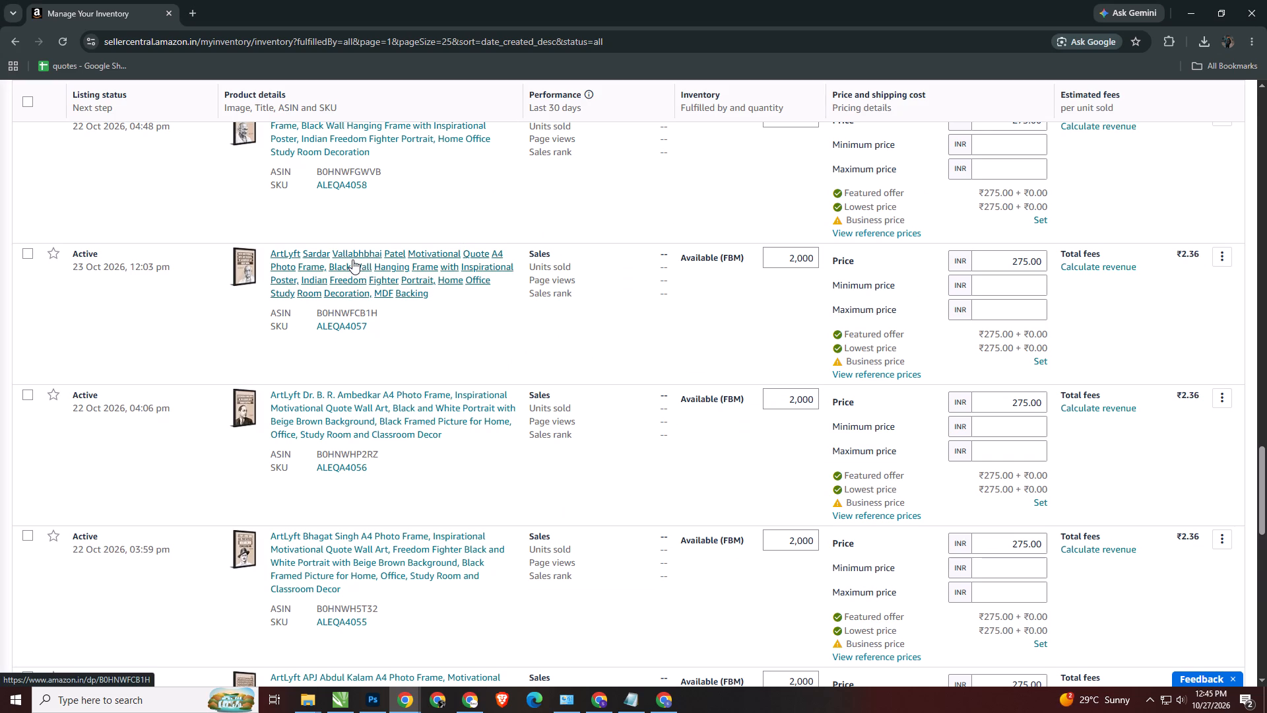
{"action": "key", "text": "alt+Tab"}
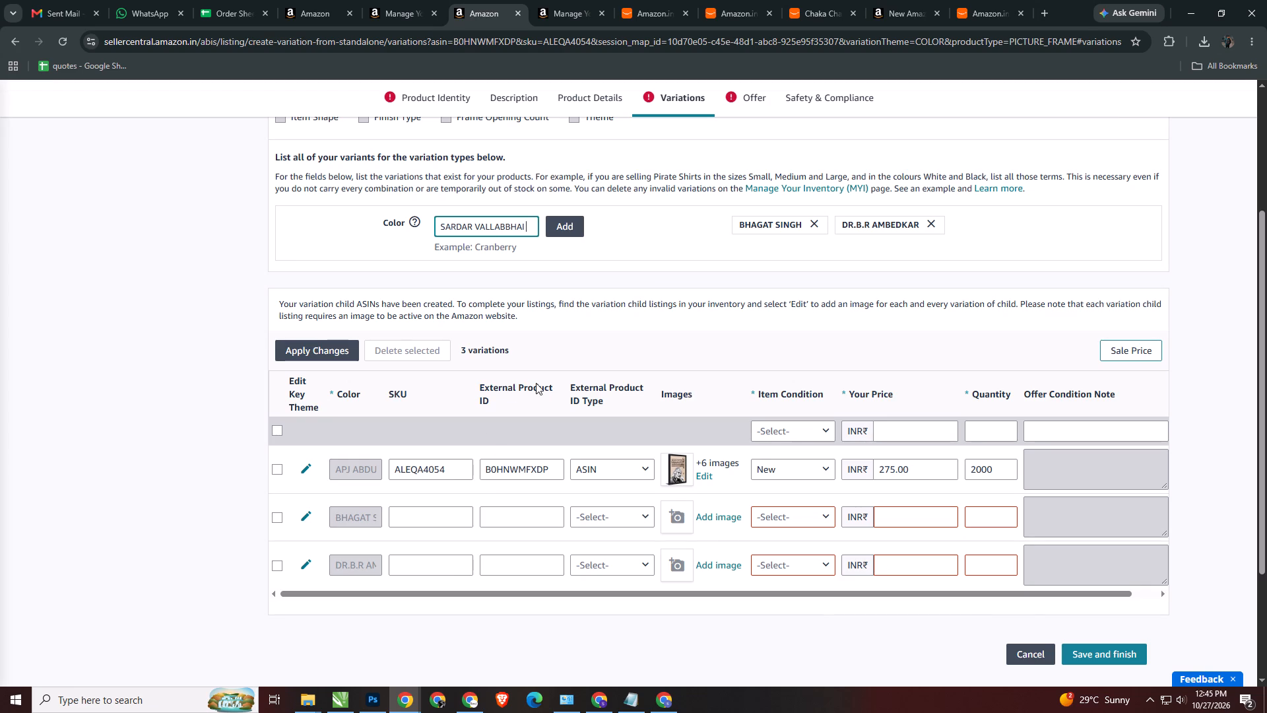
{"action": "left_click", "coordinate": [504, 230]}
{"action": "key", "text": "h"}
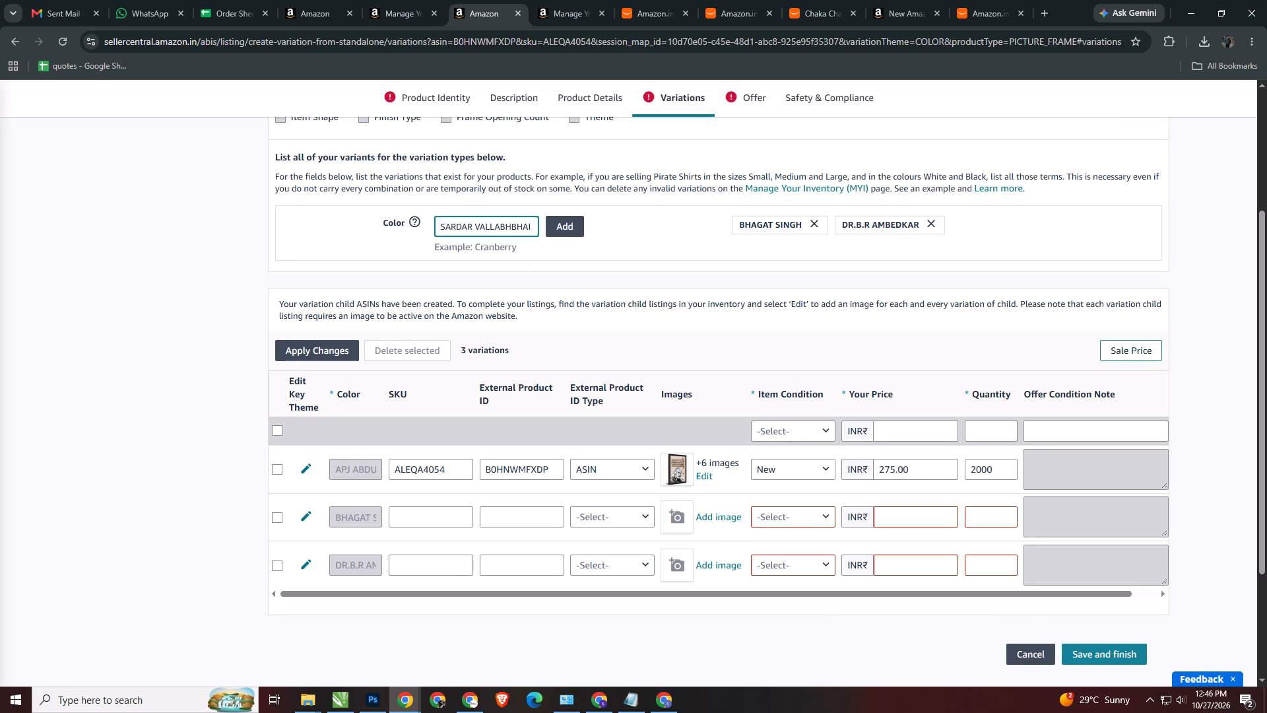
{"action": "left_click", "coordinate": [531, 229]}
{"action": "key", "text": "space"}
{"action": "key", "text": "alt+Tab"}
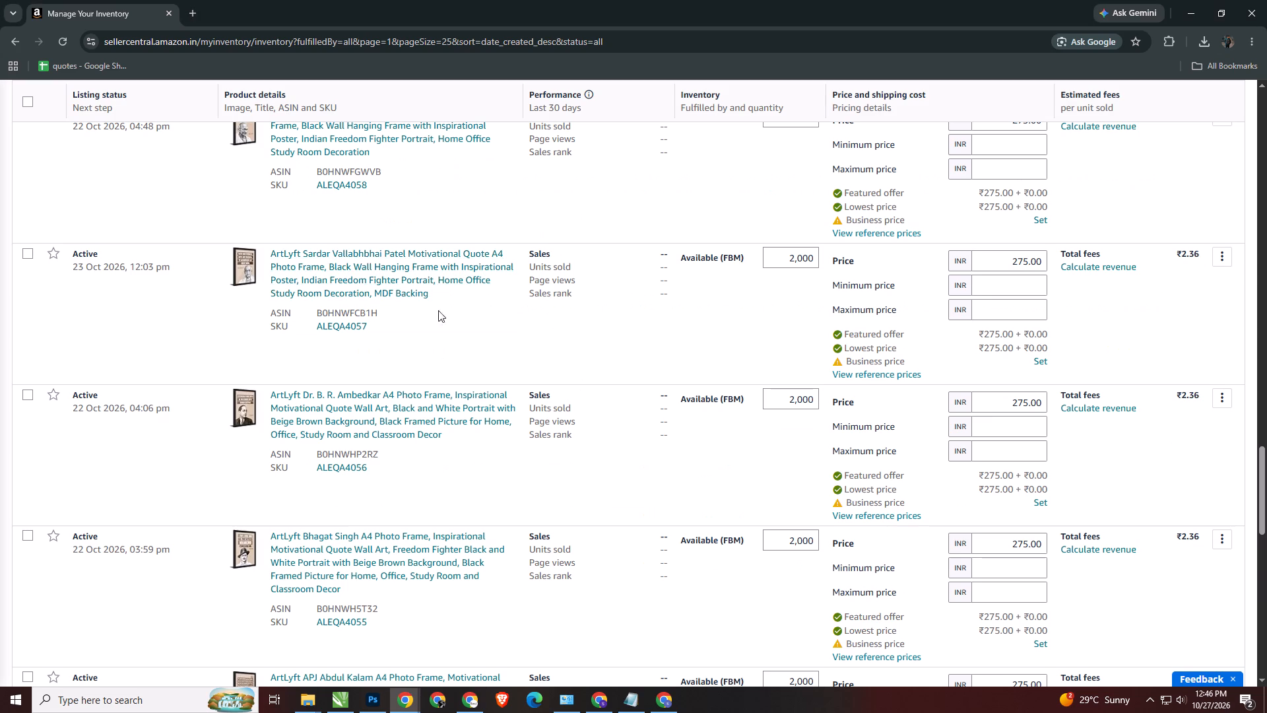
{"action": "key", "text": "alt+Tab"}
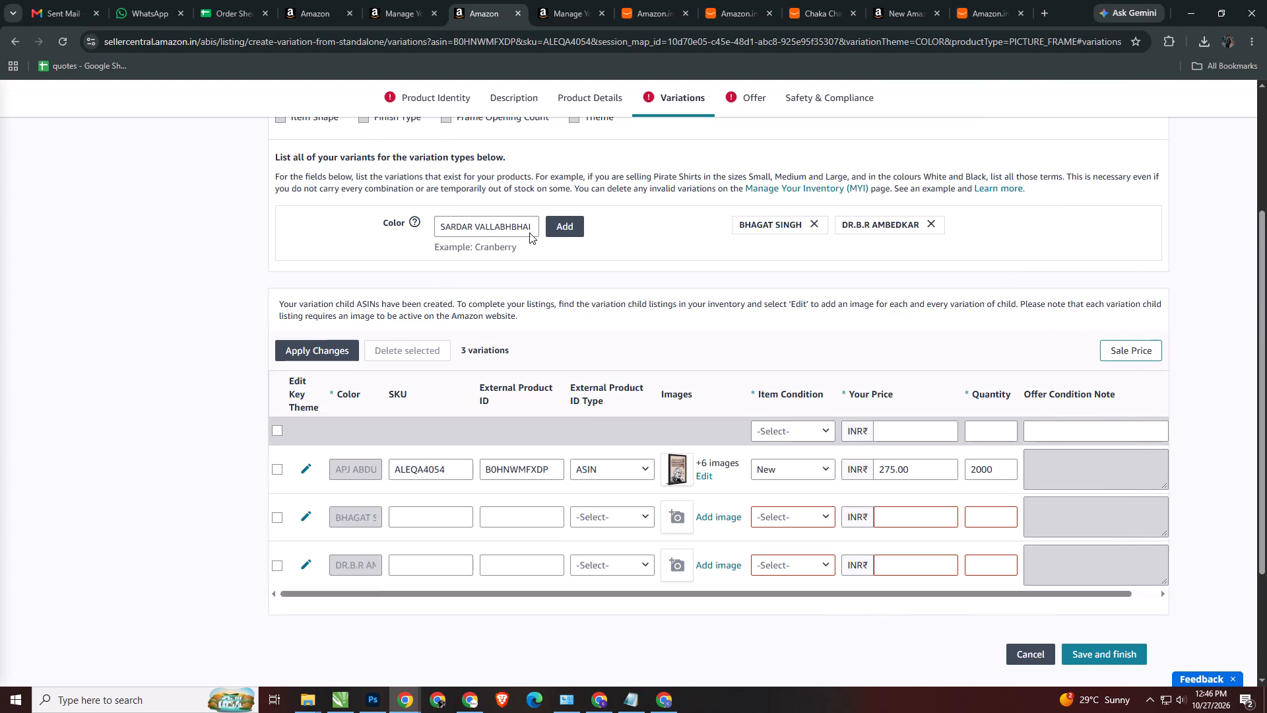
Complete the color name as SARDAR VALLABHBHAI PATEL and add it as a new variant.
{"action": "left_click", "coordinate": [530, 229]}
{"action": "type", "text": "PATE"}
{"action": "key", "text": "l"}
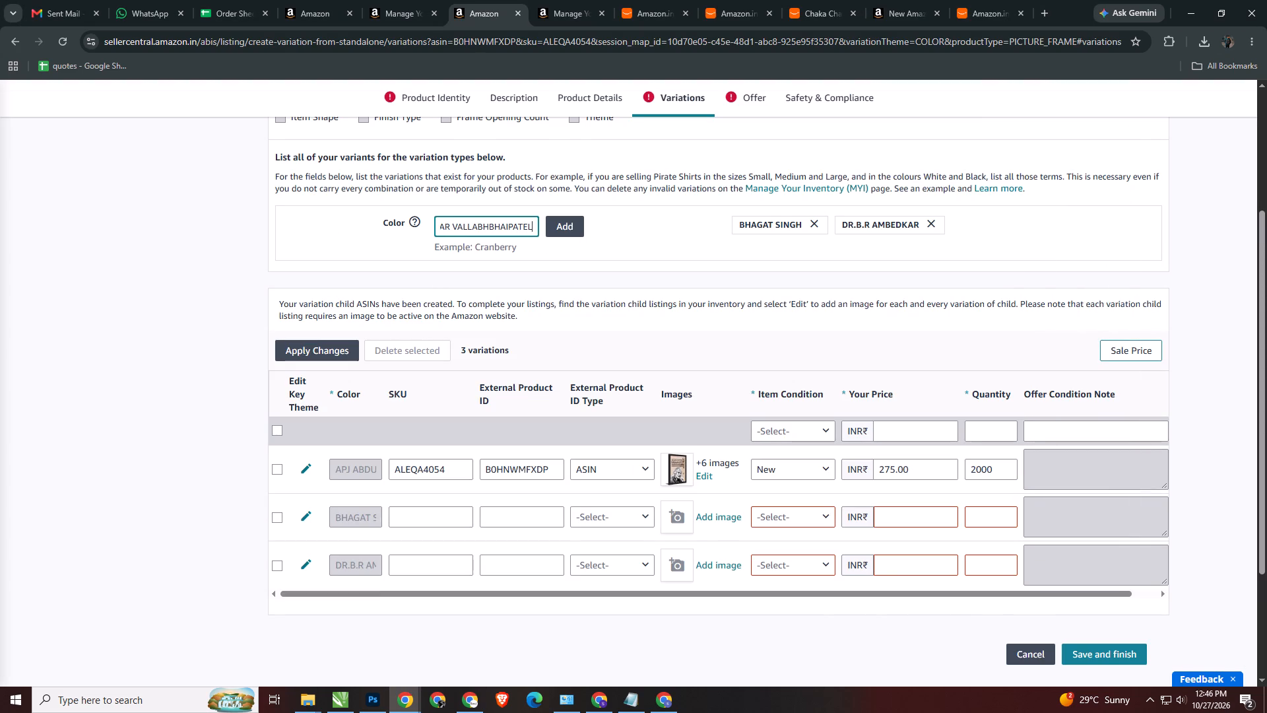
{"action": "key", "text": "Left"}
{"action": "key", "text": "Left"}
{"action": "key", "text": "Left"}
{"action": "key", "text": "Left"}
{"action": "key", "text": "Left"}
{"action": "key", "text": "space"}
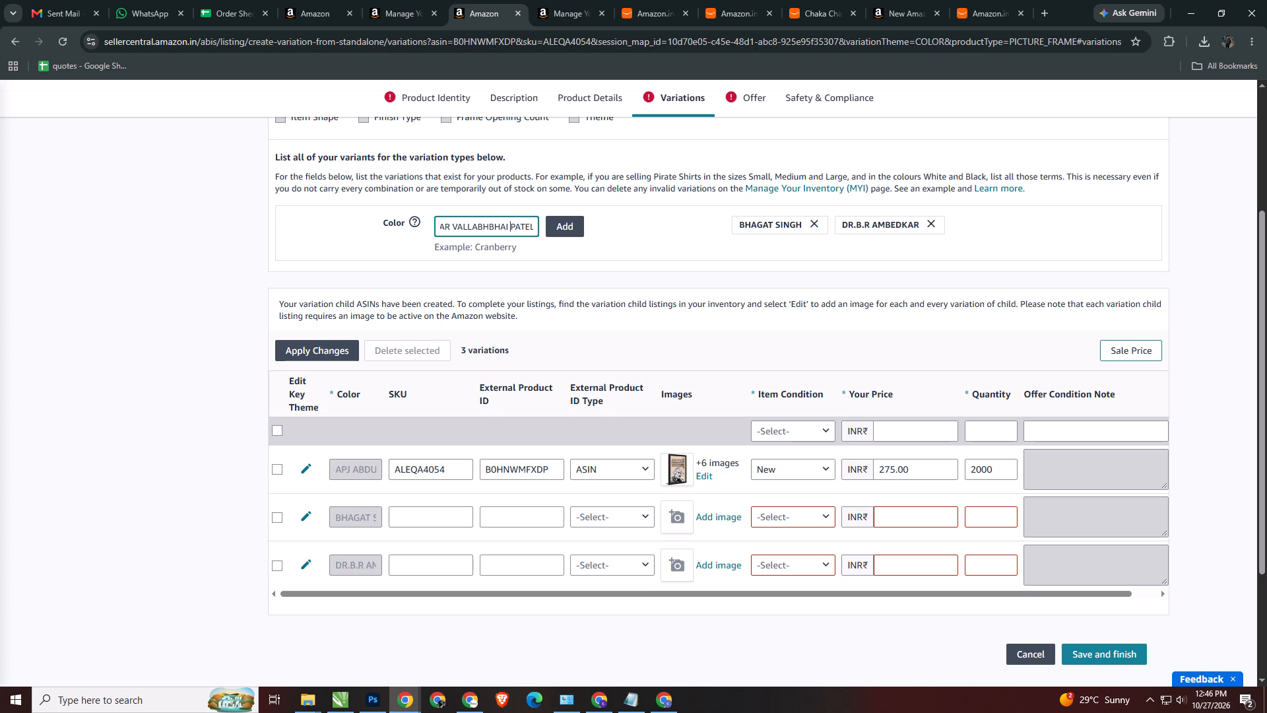
{"action": "key", "text": "ctrl+Right"}
{"action": "key", "text": "ctrl+Right"}
{"action": "key", "text": "ctrl+Right"}
{"action": "key", "text": "Return"}
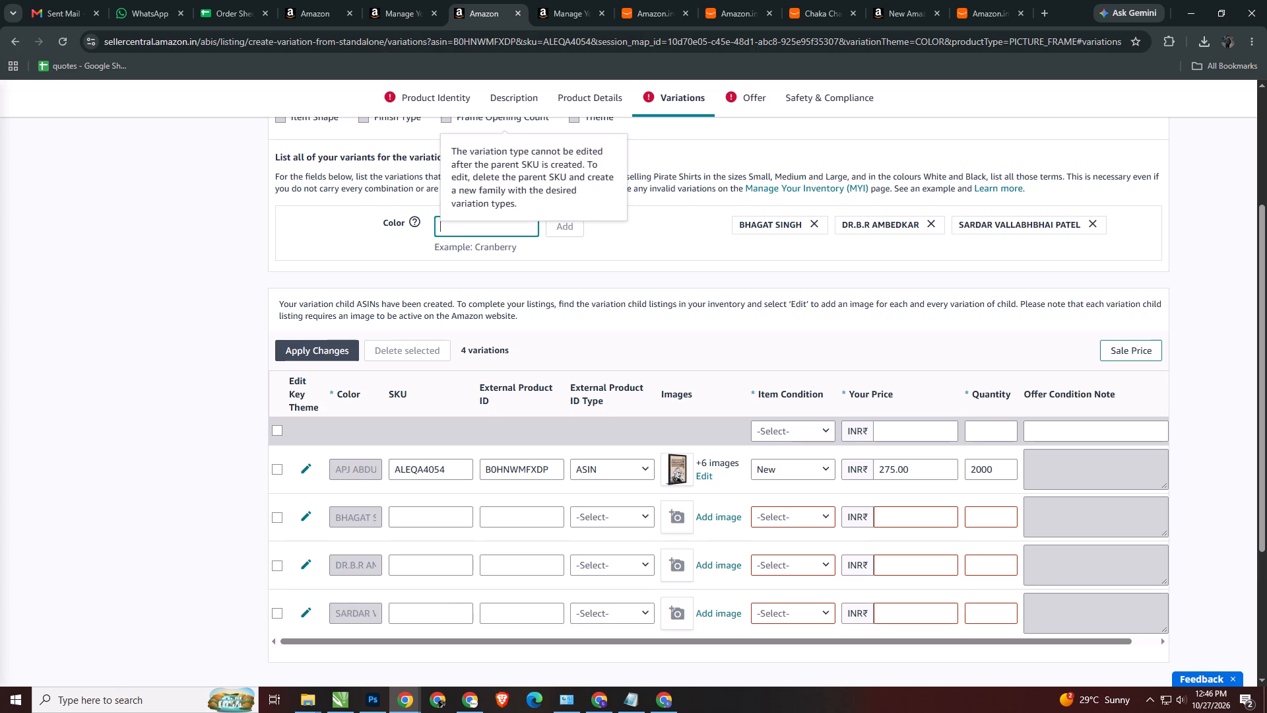
Switch to the Flipkart Seller Dashboard, examine the onboarding details with the Setu AI assistant collapsed, and return to the Amazon variations page.
{"action": "key", "text": "alt+Tab"}
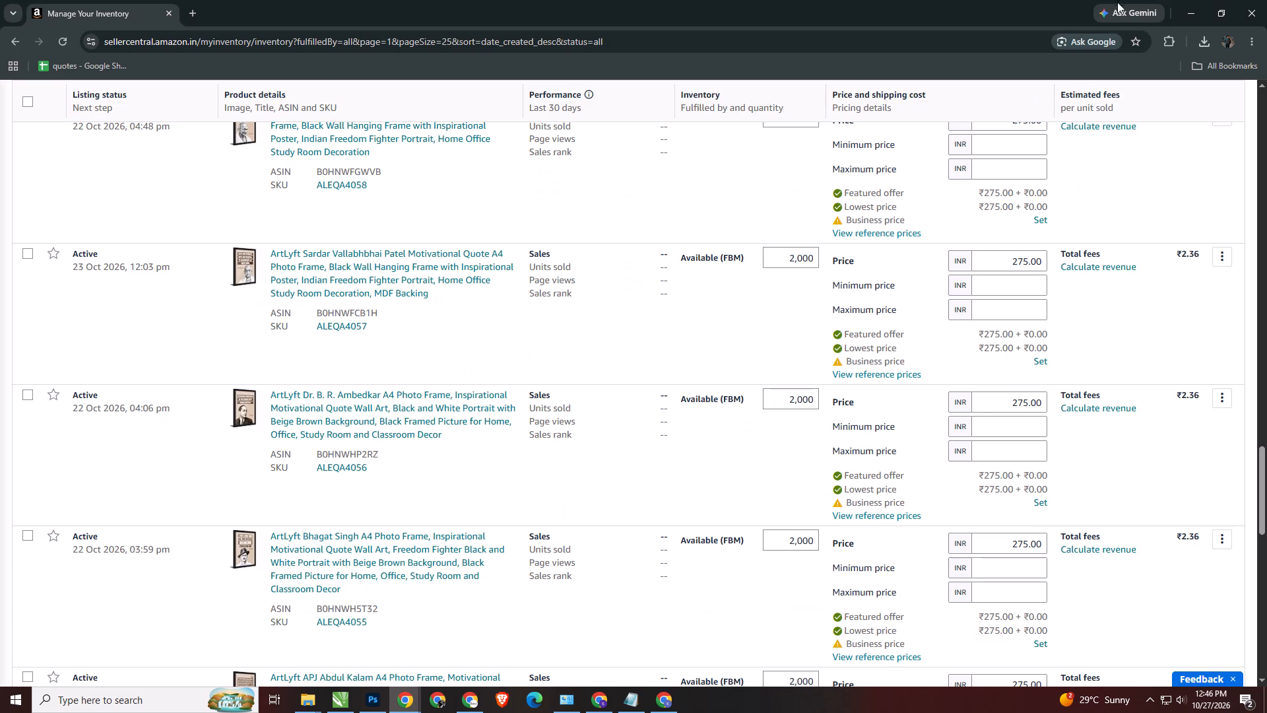
{"action": "left_click", "coordinate": [1196, 0]}
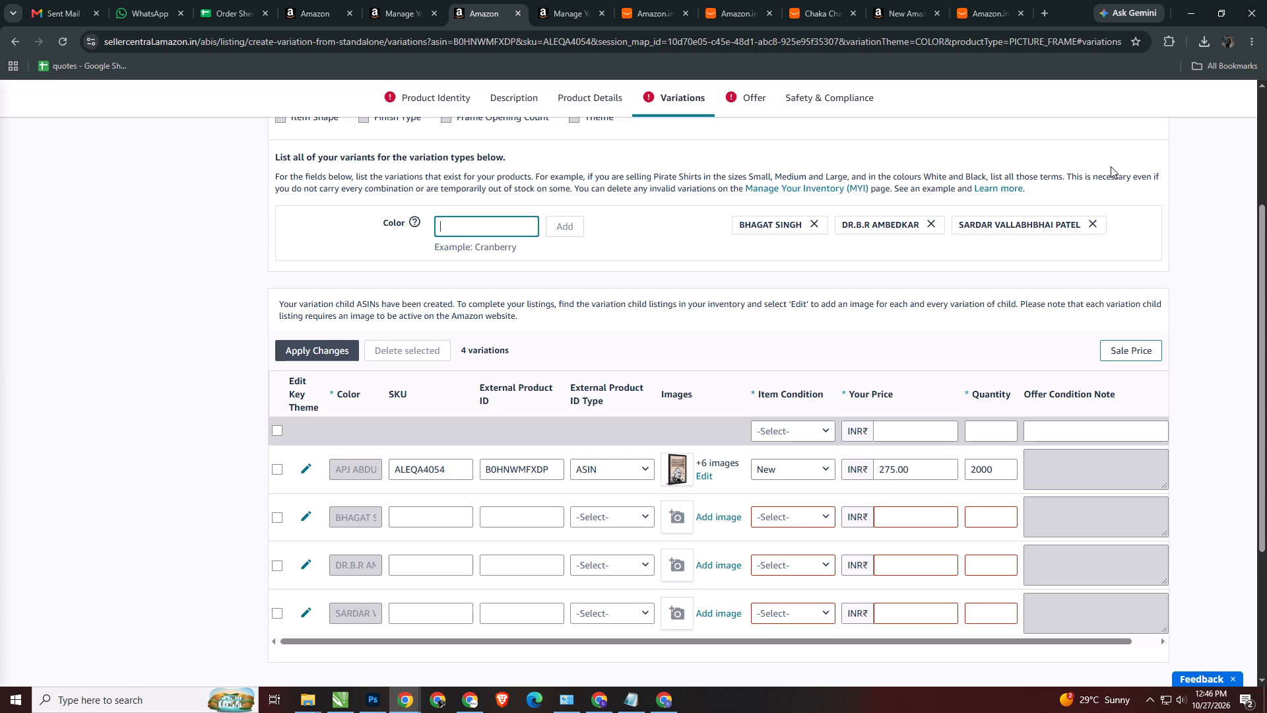
{"action": "left_click", "coordinate": [1190, 5]}
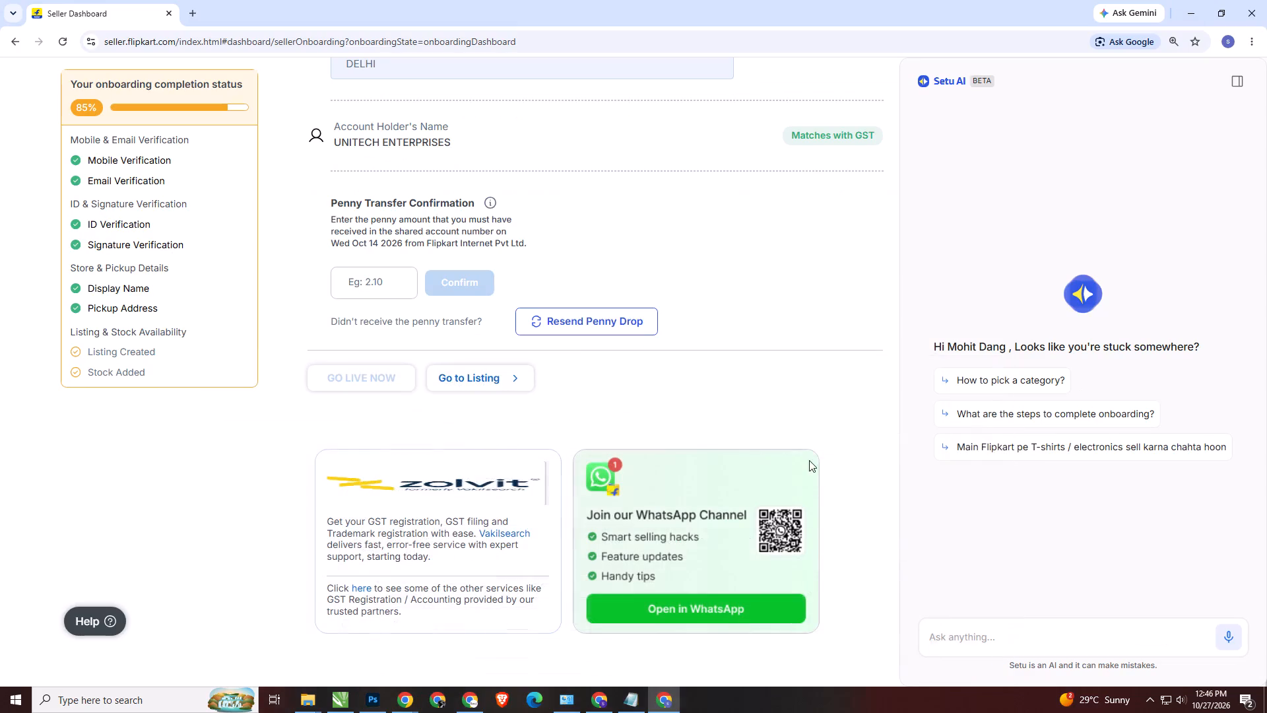
{"action": "scroll", "coordinate": [536, 343], "scroll_direction": "up", "scroll_amount": 4}
{"action": "scroll", "coordinate": [455, 378], "scroll_direction": "up", "scroll_amount": 12}
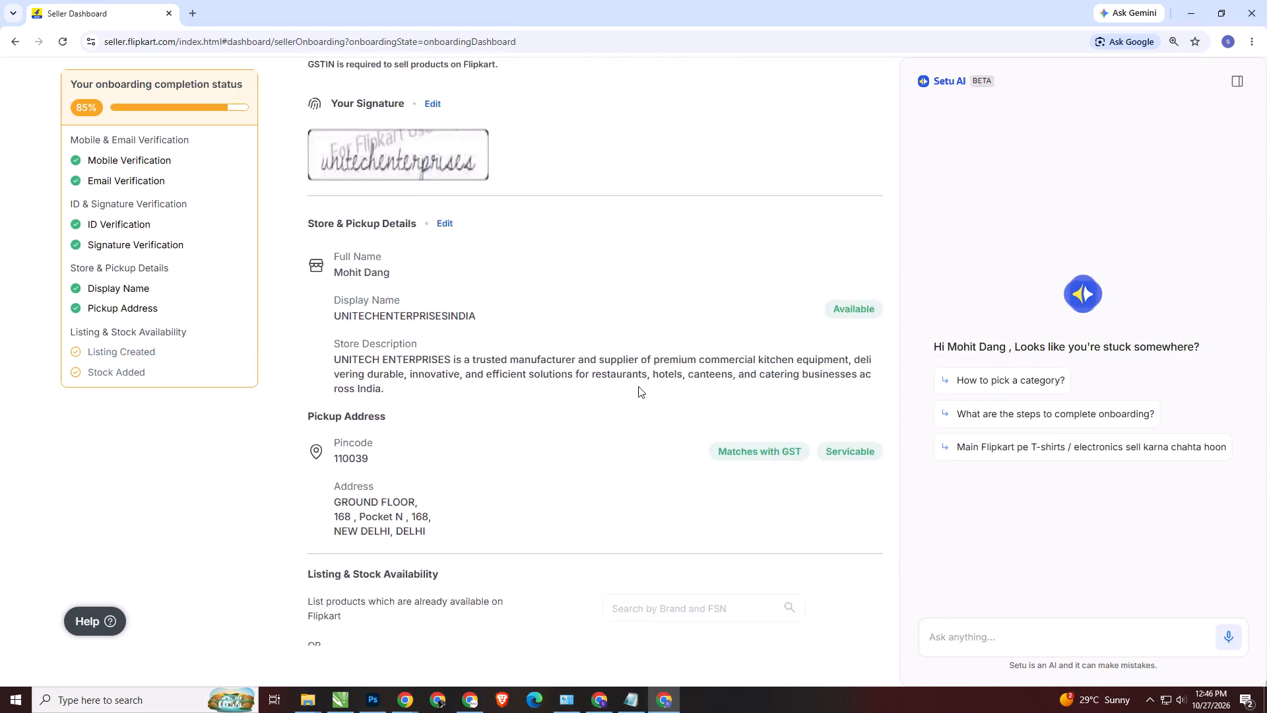
{"action": "scroll", "coordinate": [638, 386], "scroll_direction": "up", "scroll_amount": 17}
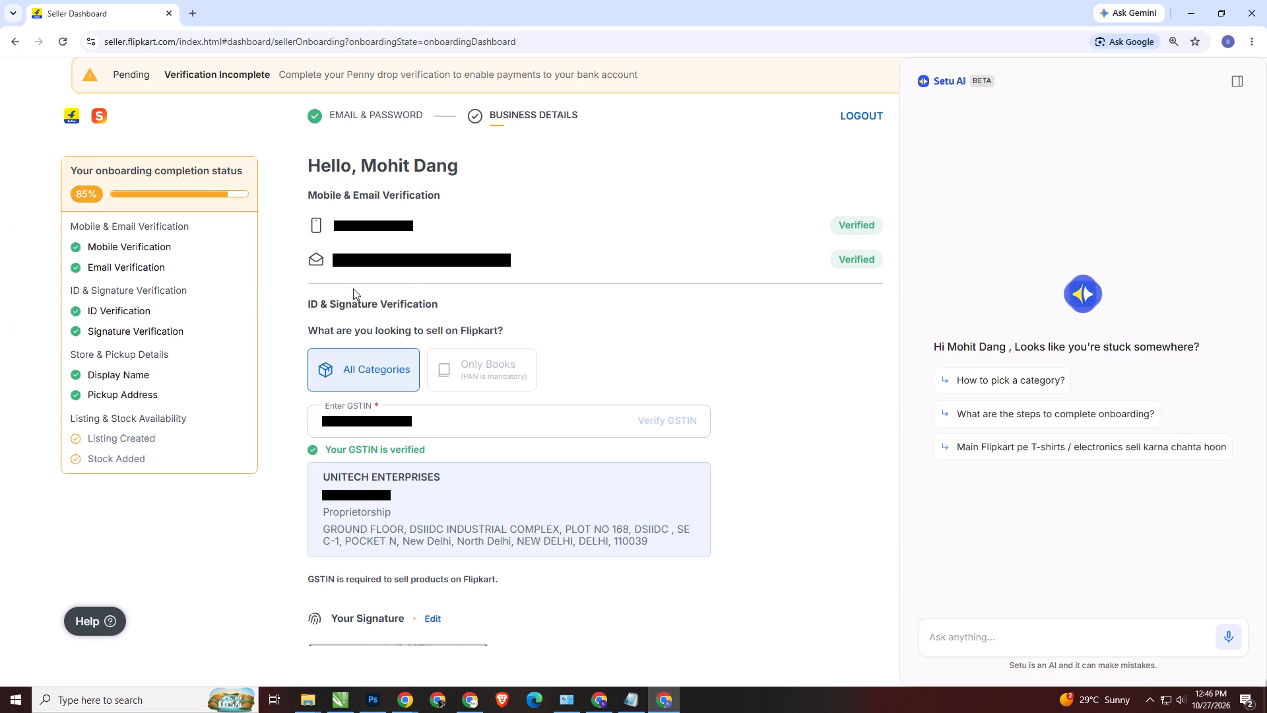
{"action": "scroll", "coordinate": [695, 279], "scroll_direction": "down", "scroll_amount": 6}
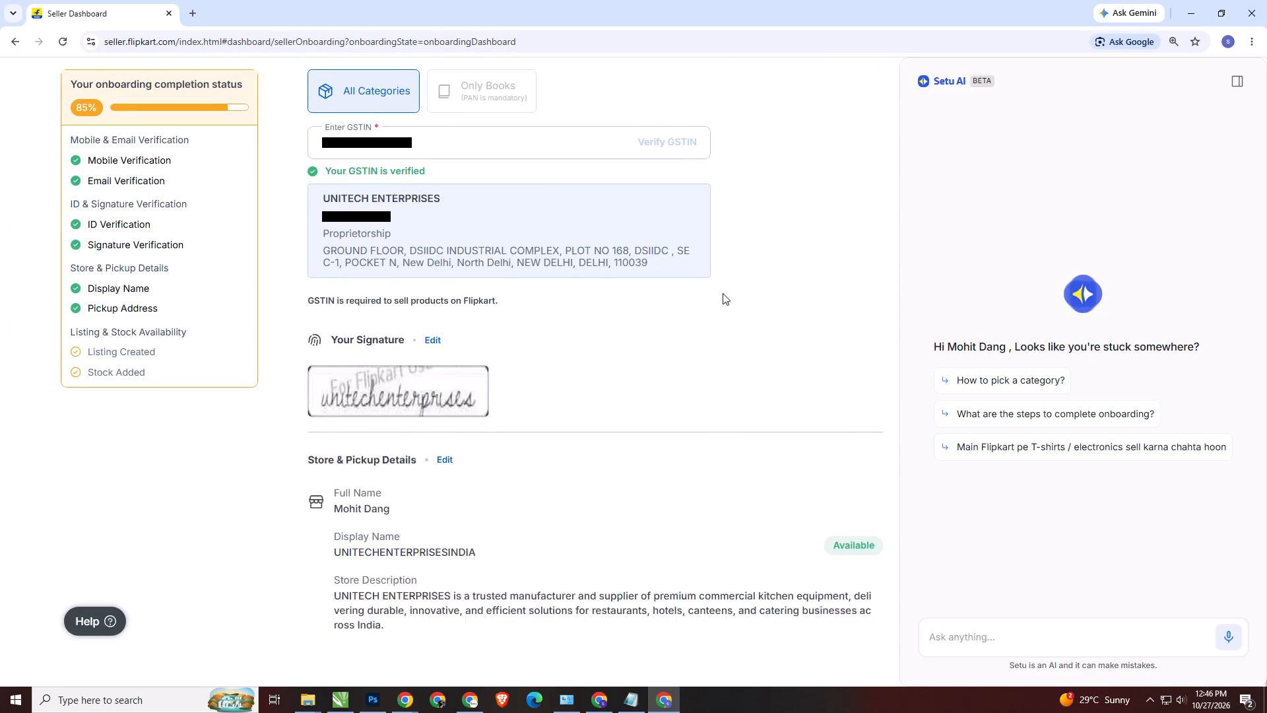
{"action": "scroll", "coordinate": [723, 296], "scroll_direction": "down", "scroll_amount": 4}
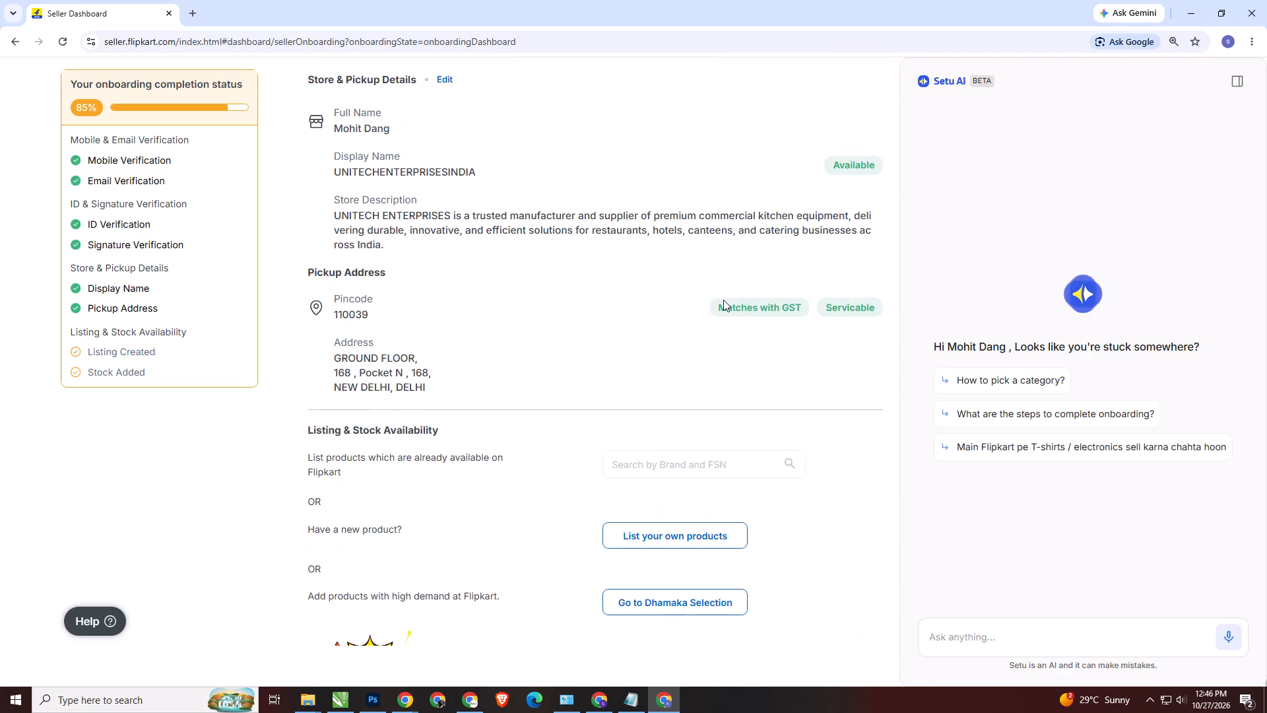
{"action": "scroll", "coordinate": [723, 300], "scroll_direction": "down", "scroll_amount": 2}
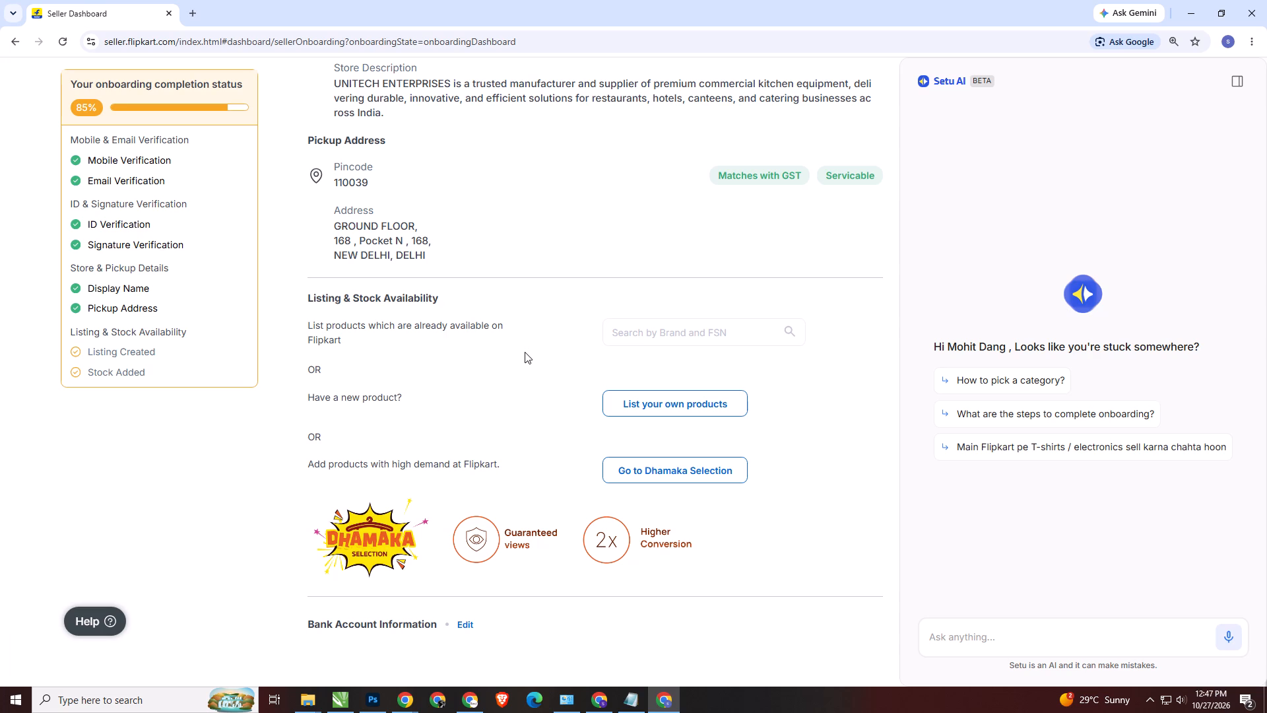
{"action": "left_click", "coordinate": [1236, 83]}
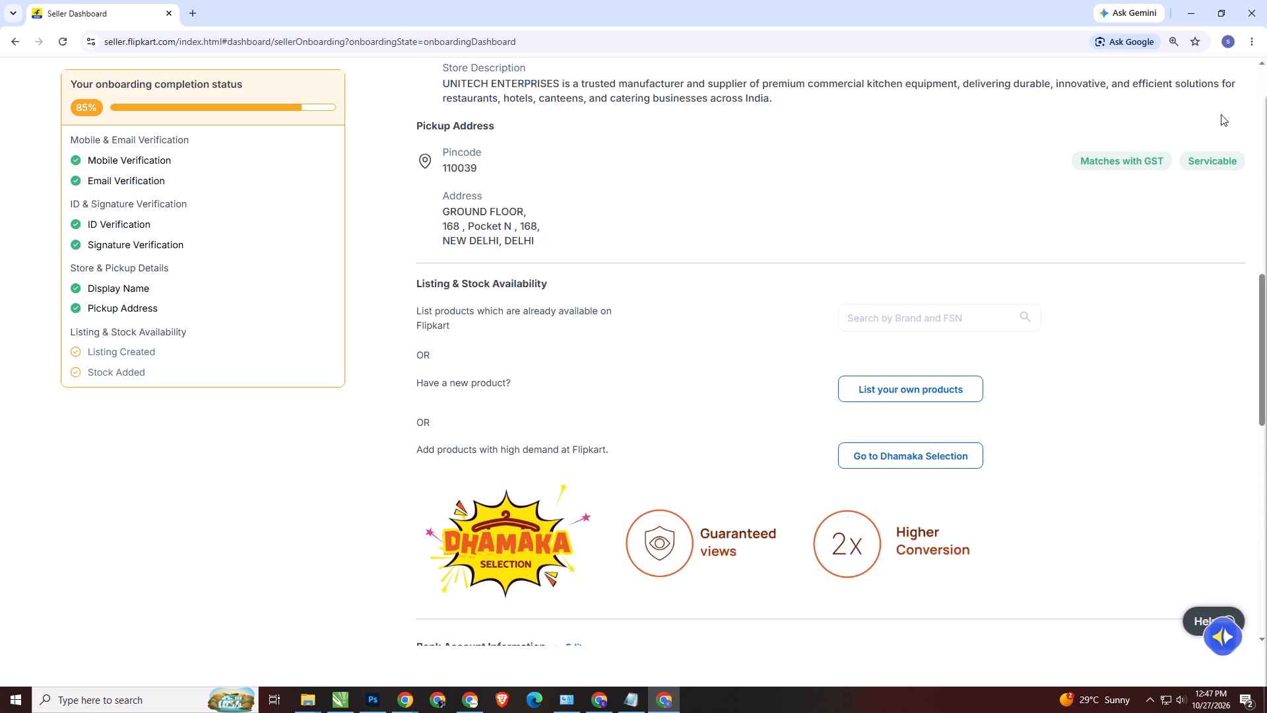
{"action": "key", "text": "alt+Tab"}
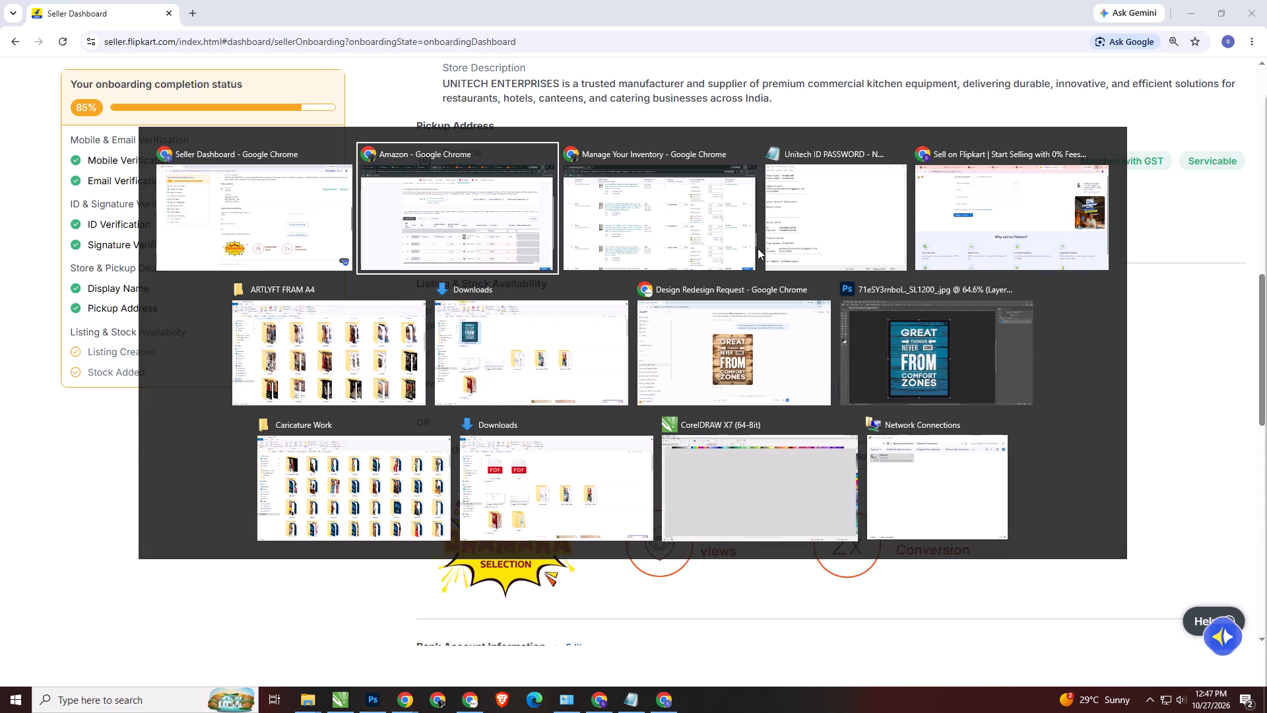
Switch to the Amazon Manage Your Inventory list to look up the photo frame listing following SARDAR VALLABHBHAI PATEL.
{"action": "left_click", "coordinate": [702, 245], "text": "alt"}
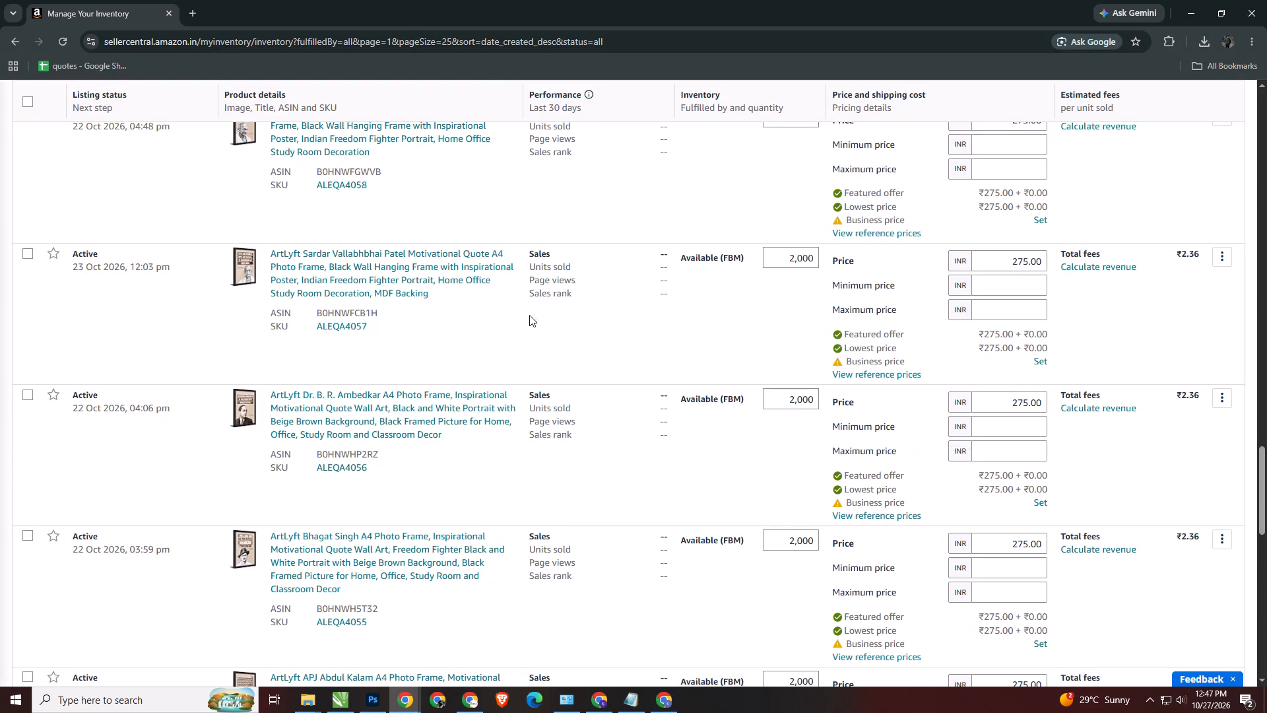
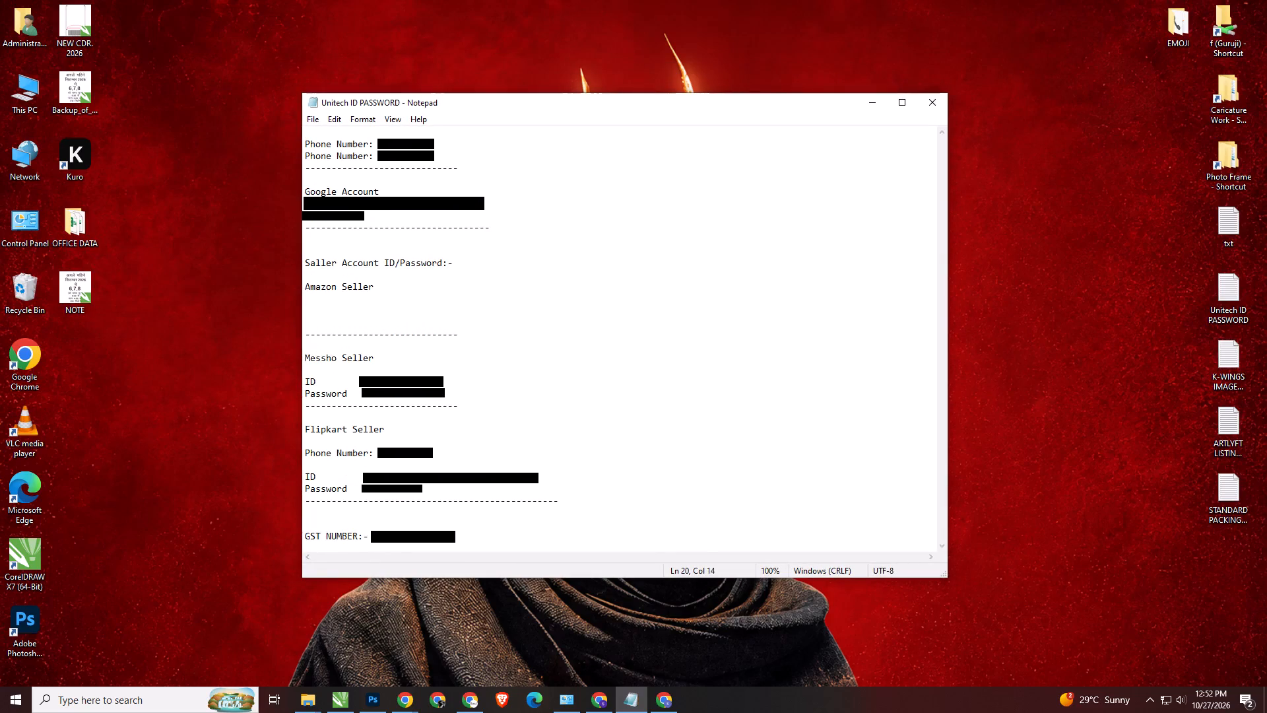
In the Unitech ID PASSWORD note in Notepad, copy ":-" from the Saller Account ID/Password heading and add a space after the Messho Seller heading.
{"action": "left_click", "coordinate": [442, 264]}
{"action": "left_click_drag", "start_coordinate": [442, 264], "coordinate": [453, 262]}
{"action": "left_click", "coordinate": [447, 265]}
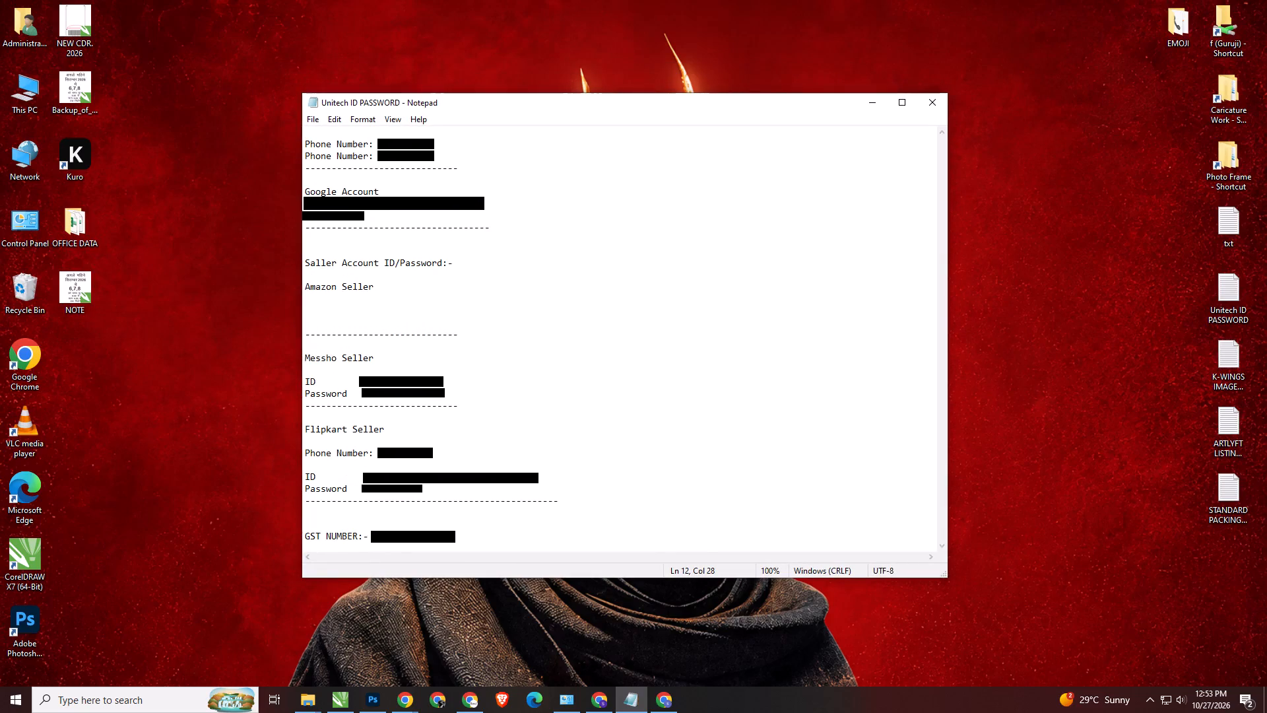
{"action": "double_click", "coordinate": [442, 265]}
{"action": "left_click", "coordinate": [446, 264]}
{"action": "left_click", "coordinate": [441, 264]}
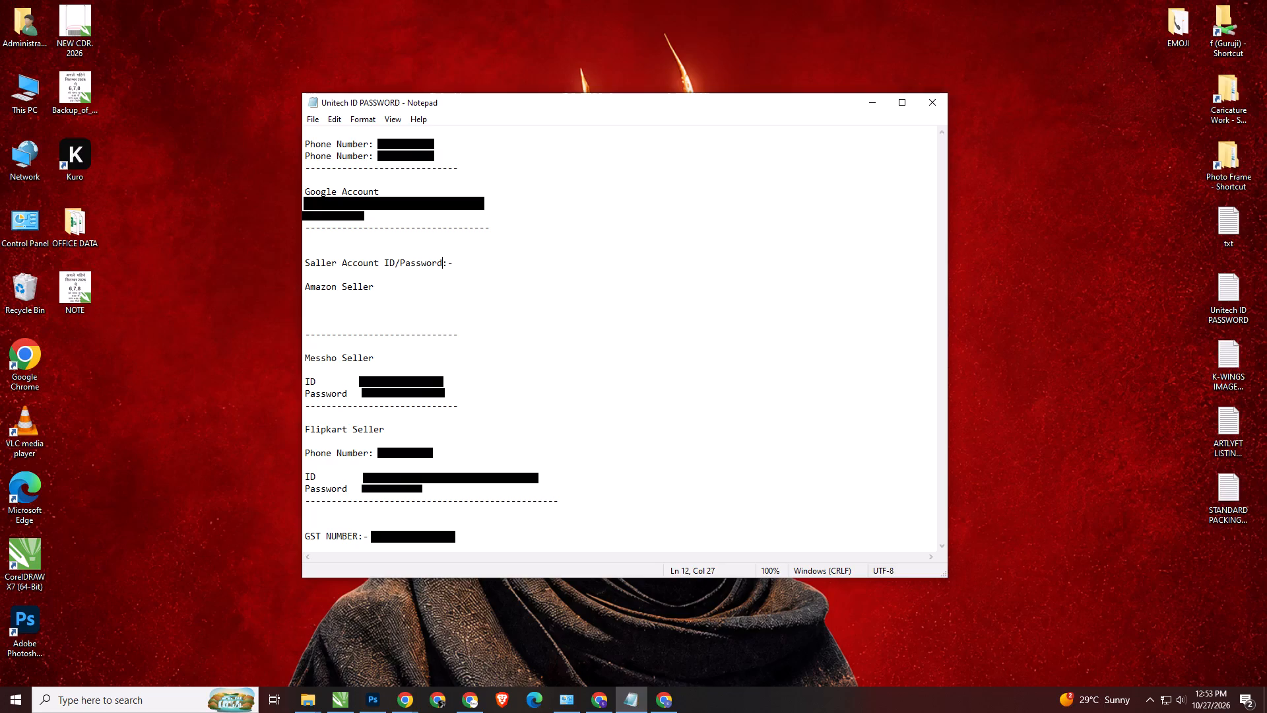
{"action": "key", "text": "ctrl+shift+Right"}
{"action": "key", "text": "ctrl+c"}
{"action": "left_click", "coordinate": [374, 358]}
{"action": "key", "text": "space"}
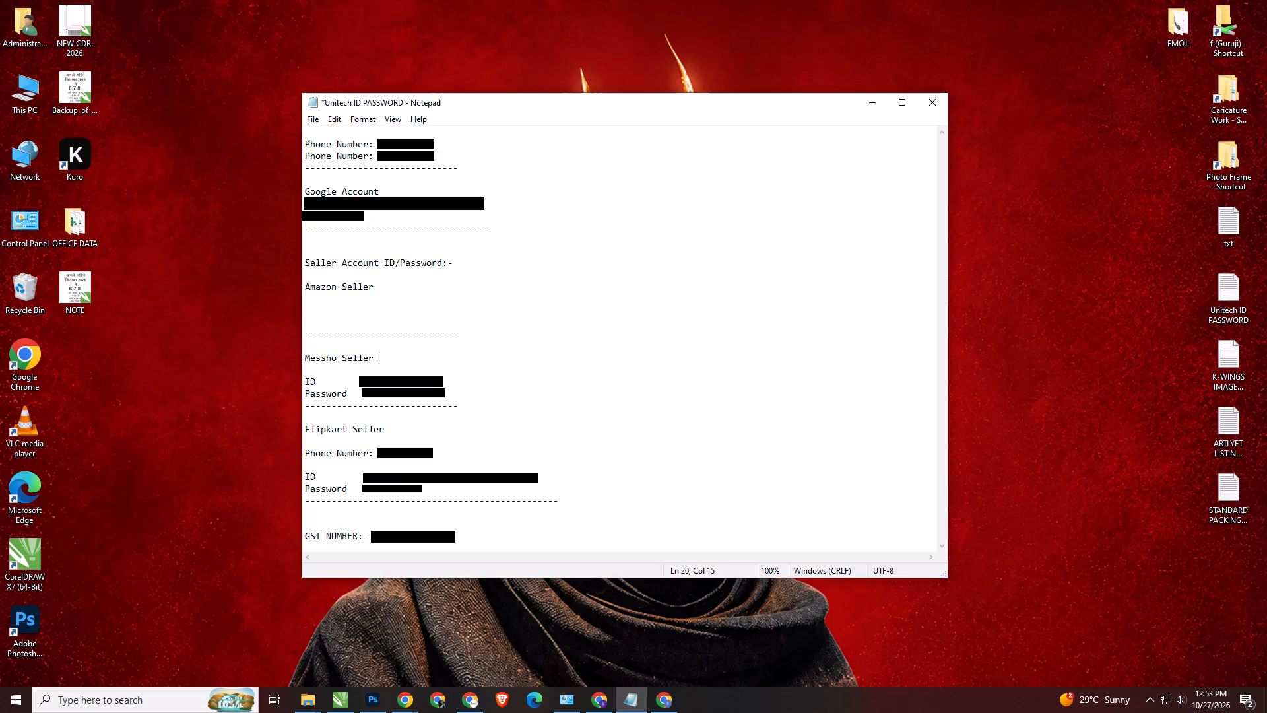
Add the suffix :- to the Messho Seller and Flipkart Seller headings in the Notepad account notes, with a space before each.
{"action": "key", "text": "ctrl+v"}
{"action": "left_click", "coordinate": [381, 359]}
{"action": "key", "text": "BackSpace"}
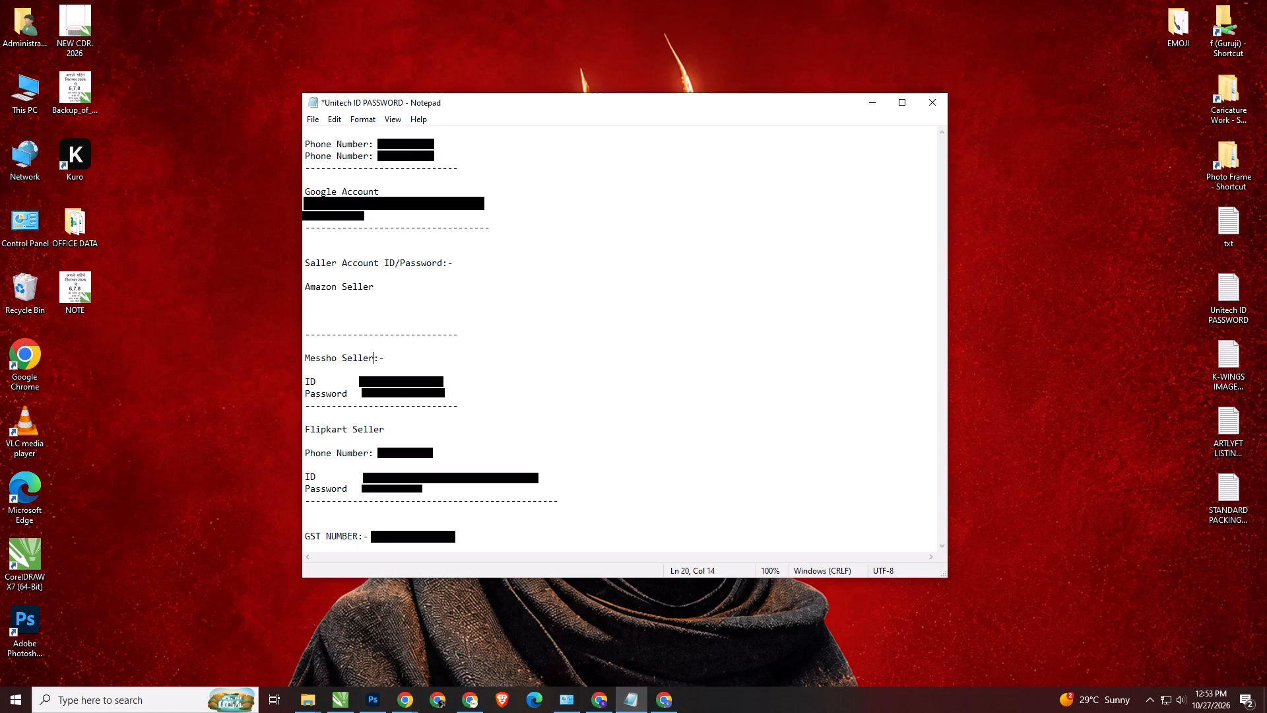
{"action": "left_click", "coordinate": [385, 429]}
{"action": "key", "text": "ctrl+v"}
{"action": "left_click", "coordinate": [383, 429]}
{"action": "key", "text": "space"}
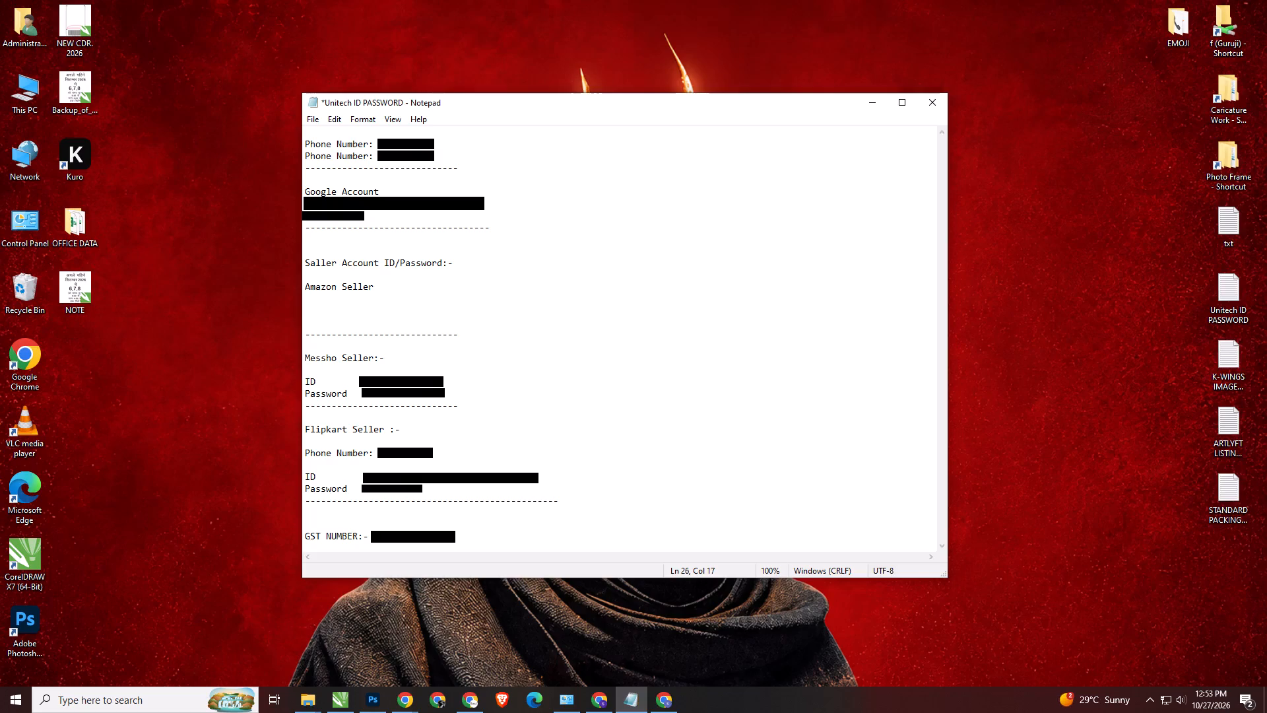
{"action": "left_click", "coordinate": [372, 360]}
{"action": "key", "text": "space"}
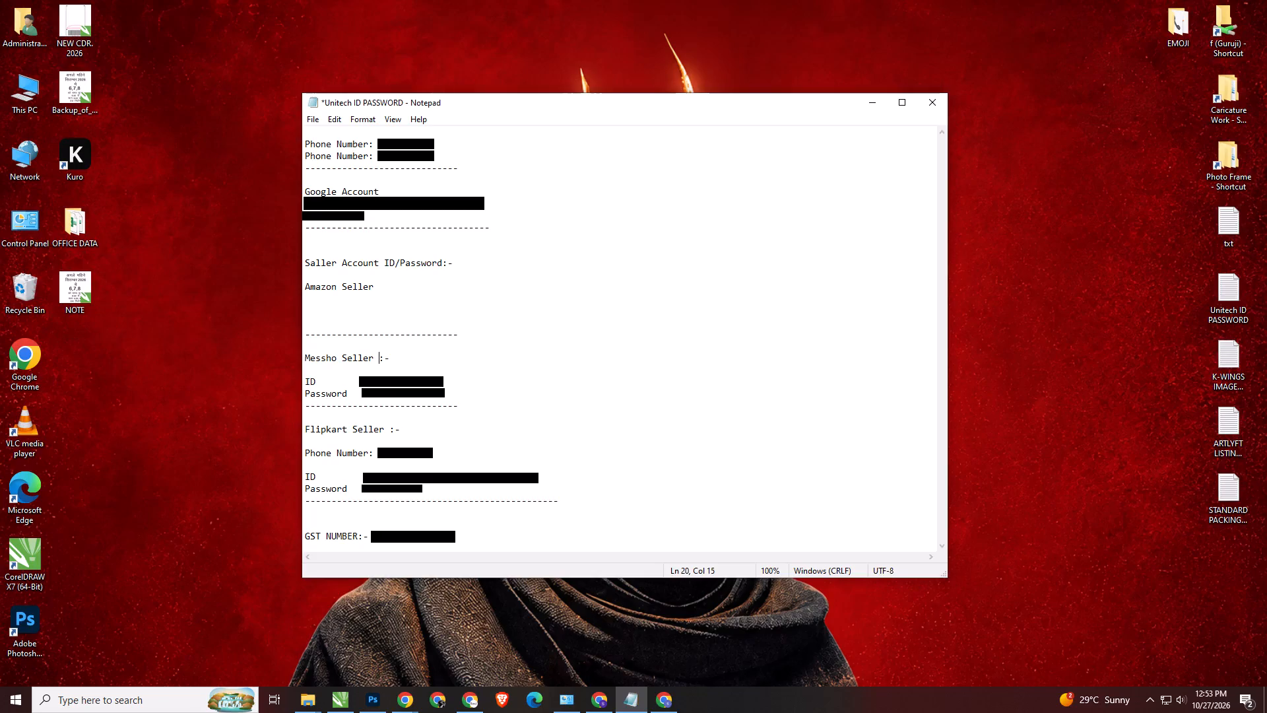
{"action": "left_click", "coordinate": [392, 359]}
{"action": "left_click", "coordinate": [412, 440]}
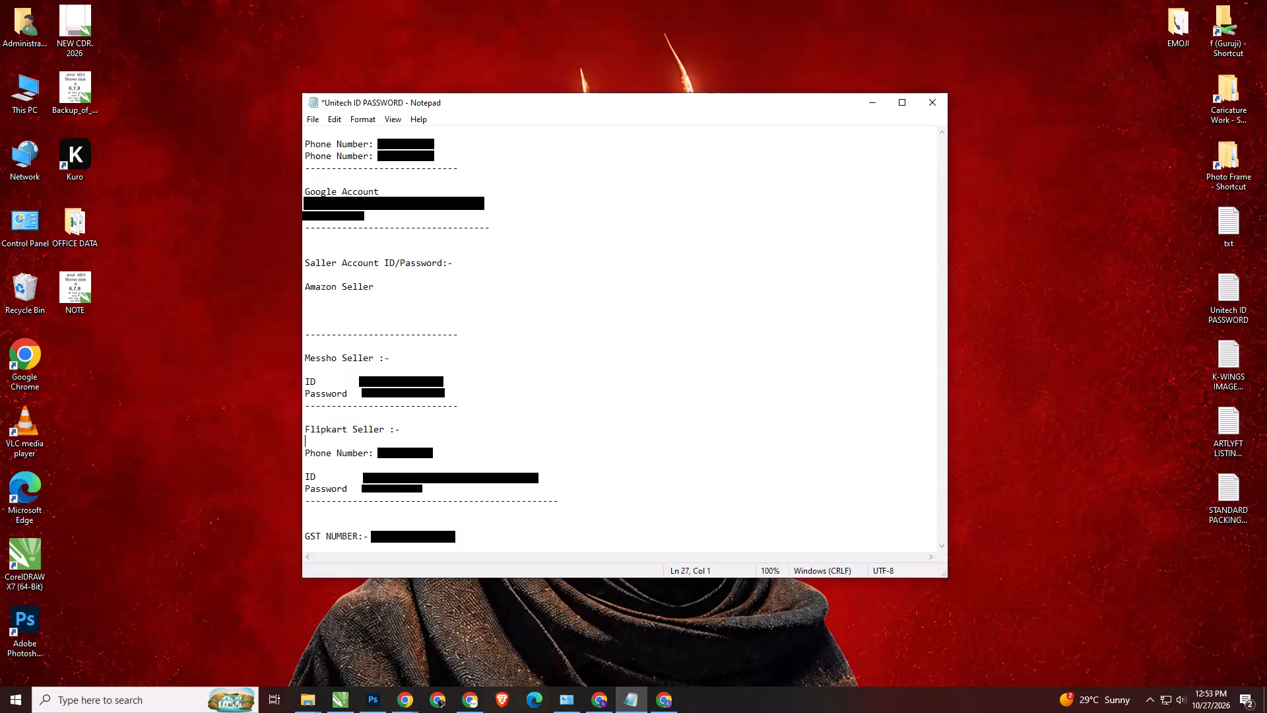
{"action": "scroll", "coordinate": [500, 482], "scroll_direction": "down", "scroll_amount": 3}
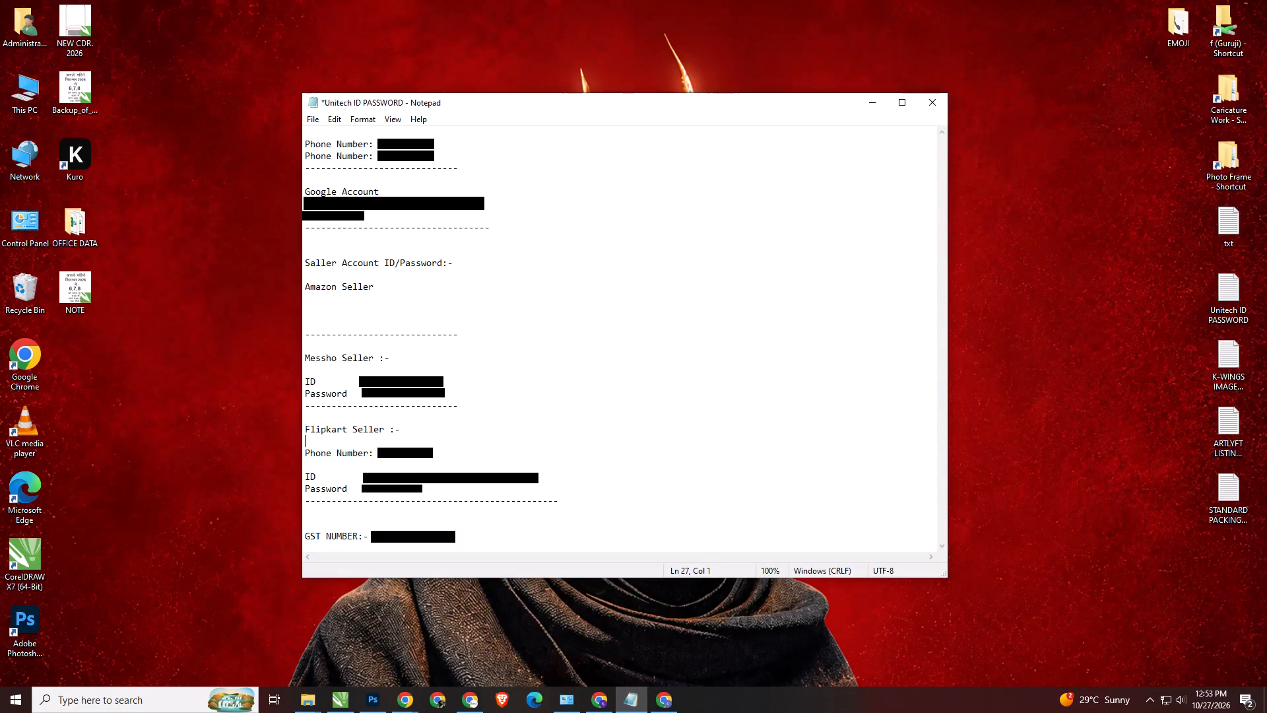
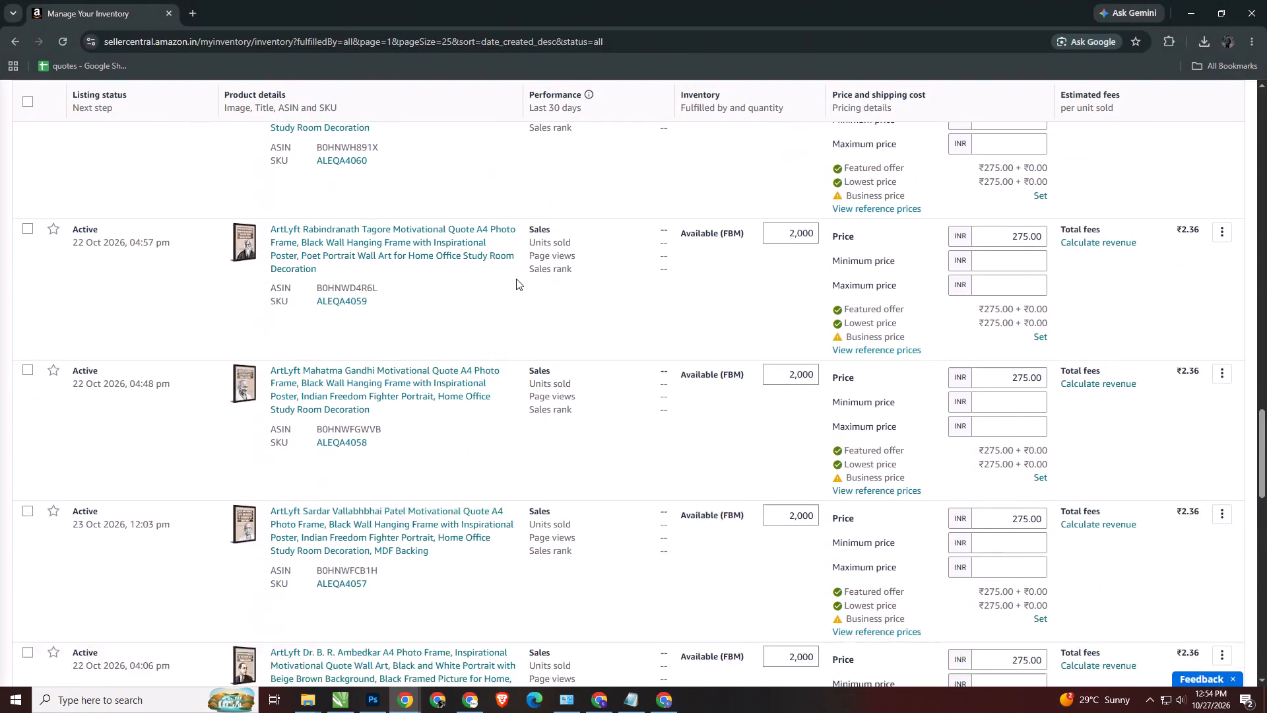
Switch from the Amazon inventory list to the Unitech seller account notes in Notepad.
{"action": "key", "text": "alt+Tab"}
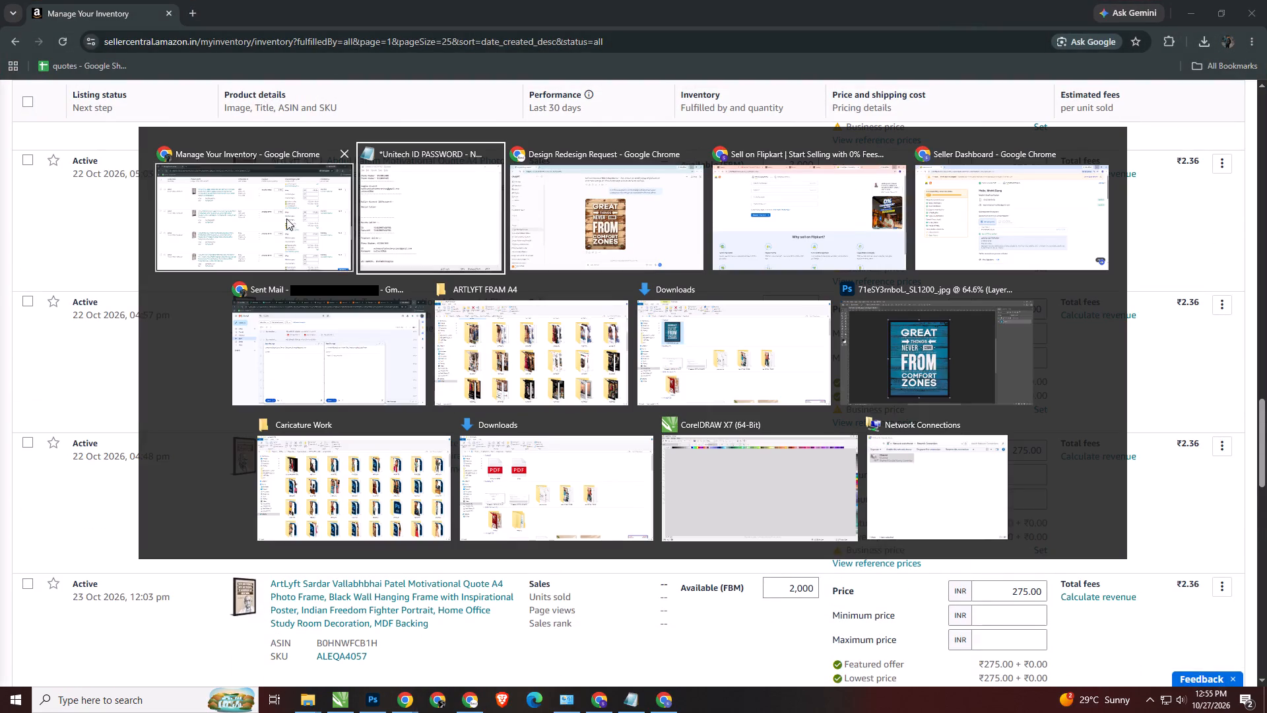
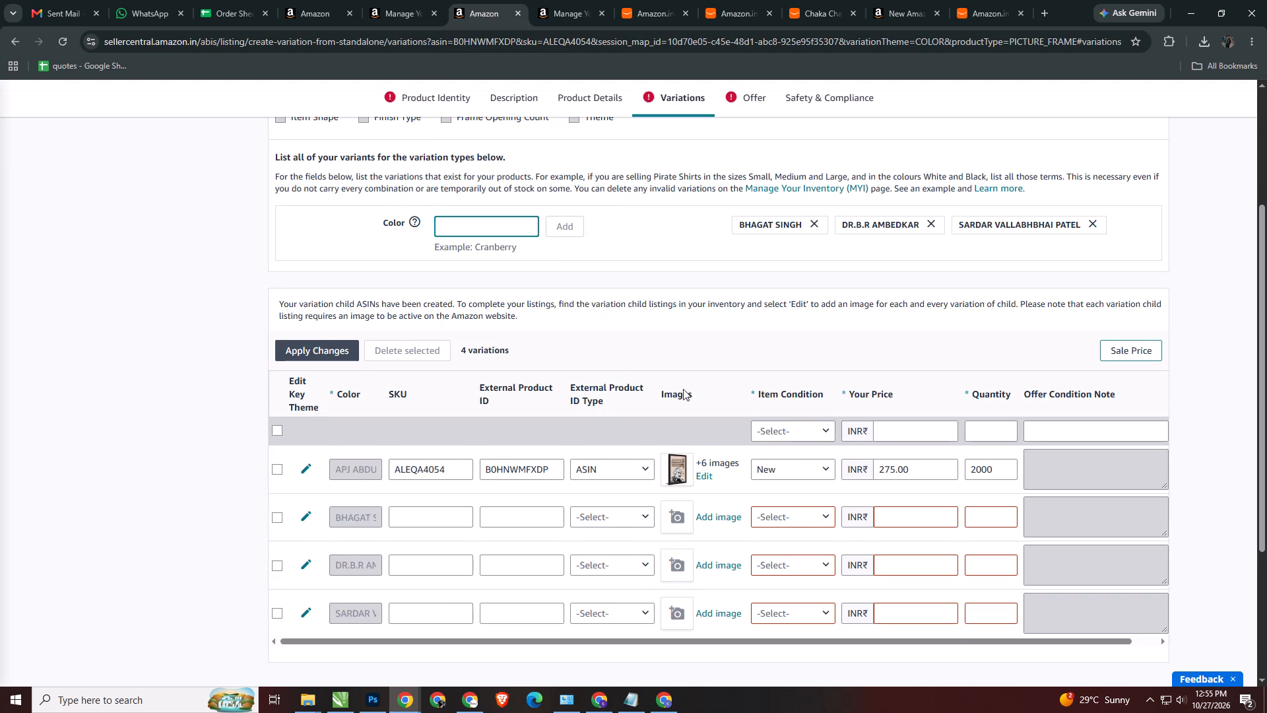
Copy the Bhagat Singh frame's SKU ALEQA4055 from the inventory list into the SKU of the BHAGAT SINGH color variant.
{"action": "scroll", "coordinate": [683, 389], "scroll_direction": "down", "scroll_amount": 2}
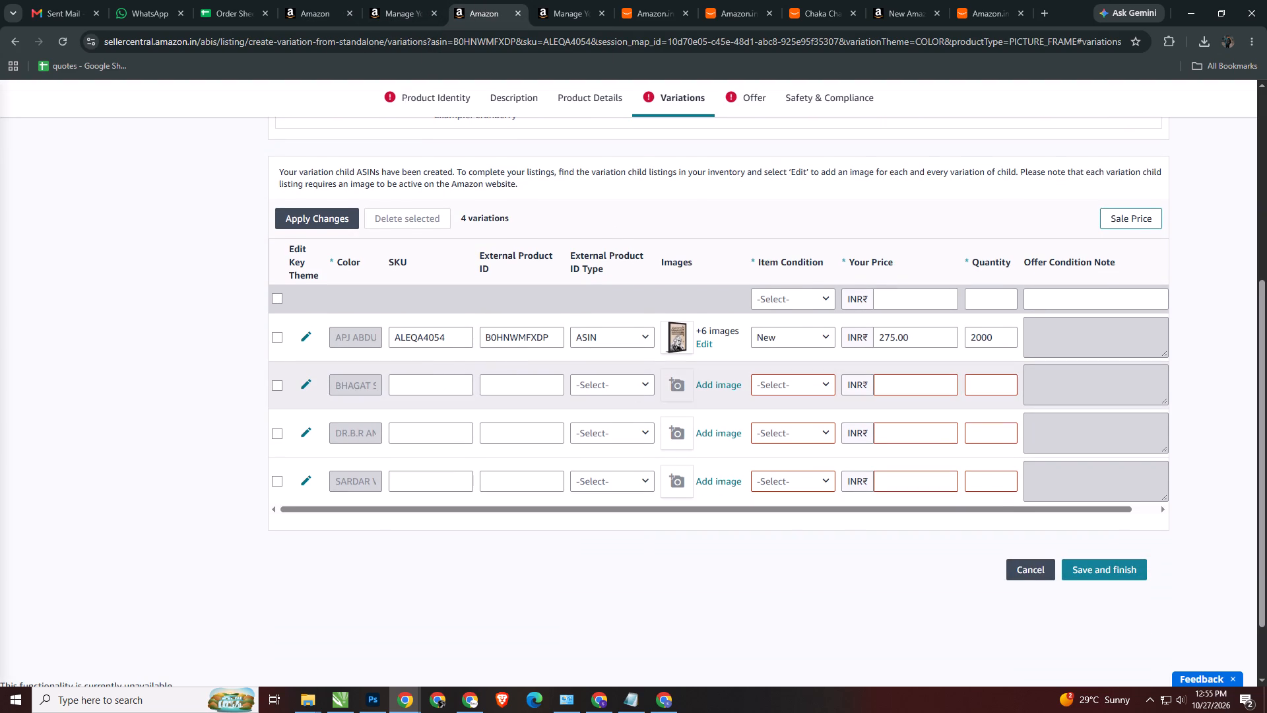
{"action": "left_click", "coordinate": [405, 0]}
{"action": "scroll", "coordinate": [403, 318], "scroll_direction": "down", "scroll_amount": 1}
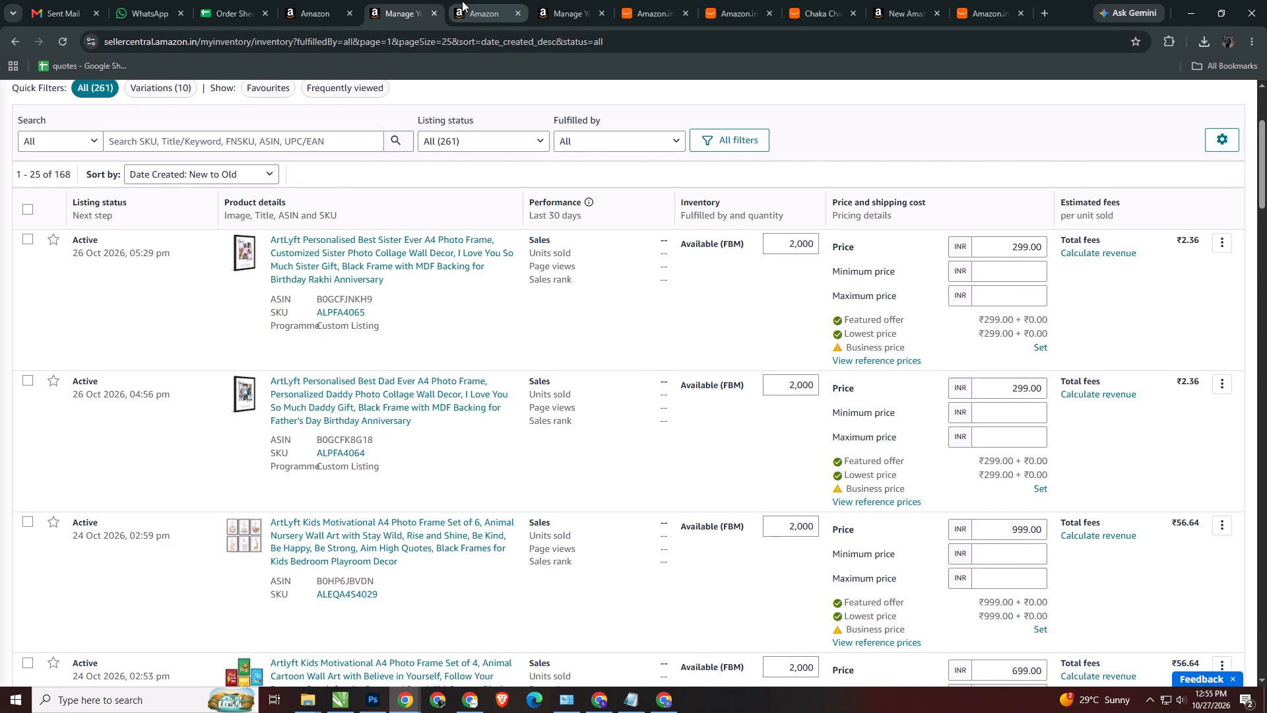
{"action": "left_click", "coordinate": [465, 0]}
{"action": "key", "text": "alt+Tab"}
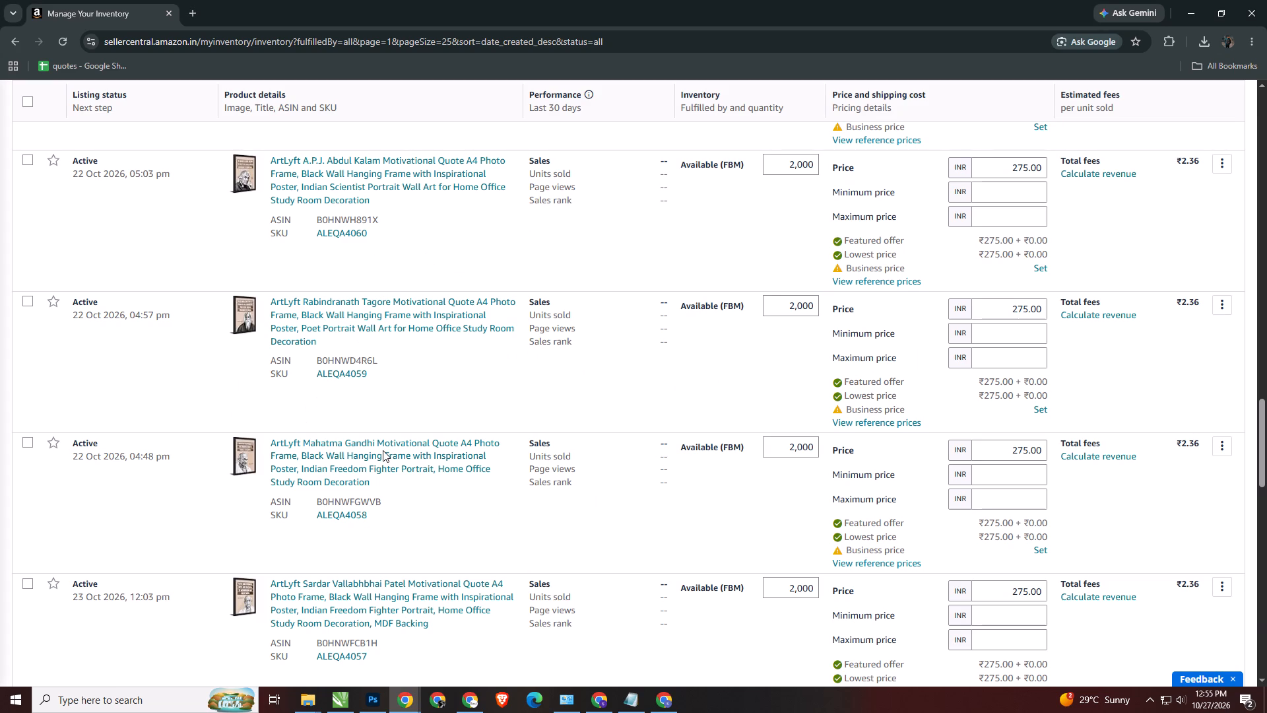
{"action": "scroll", "coordinate": [386, 546], "scroll_direction": "down", "scroll_amount": 4}
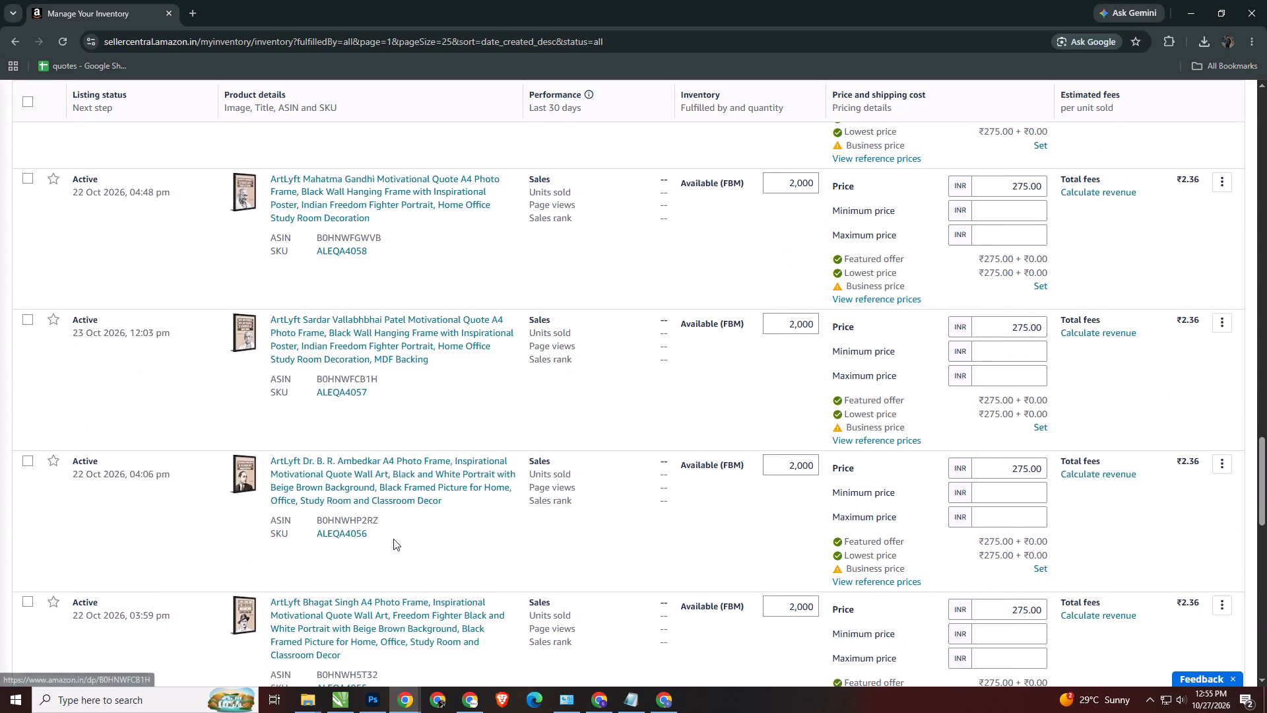
{"action": "scroll", "coordinate": [379, 549], "scroll_direction": "down", "scroll_amount": 4}
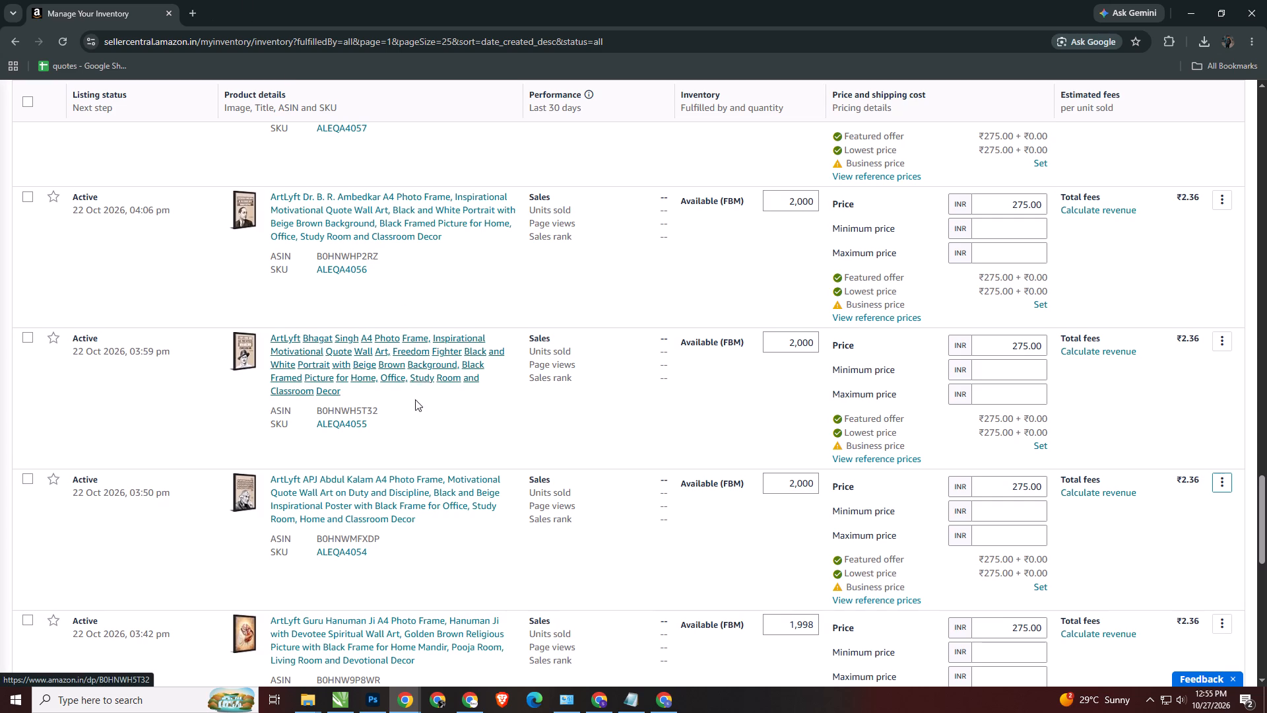
{"action": "left_click_drag", "start_coordinate": [375, 421], "coordinate": [318, 423]}
{"action": "key", "text": "ctrl+c"}
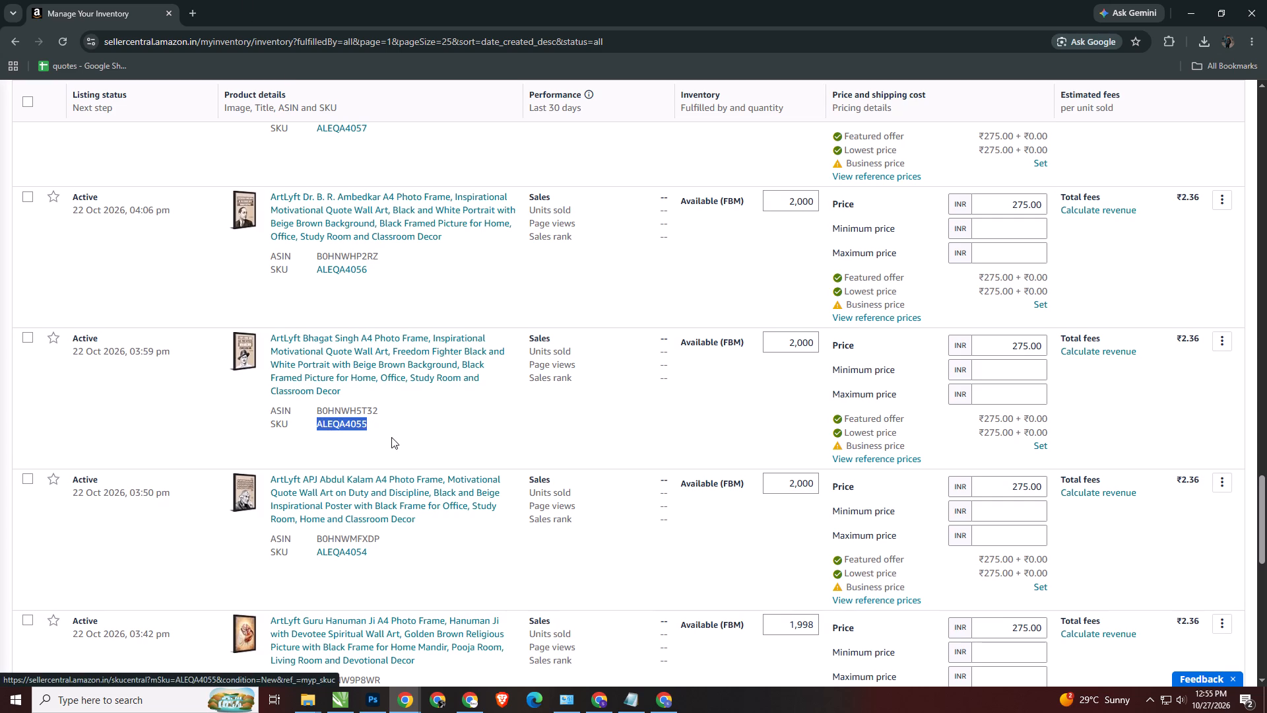
{"action": "key", "text": "alt+Tab"}
{"action": "left_click", "coordinate": [438, 388]}
{"action": "key", "text": "ctrl+v"}
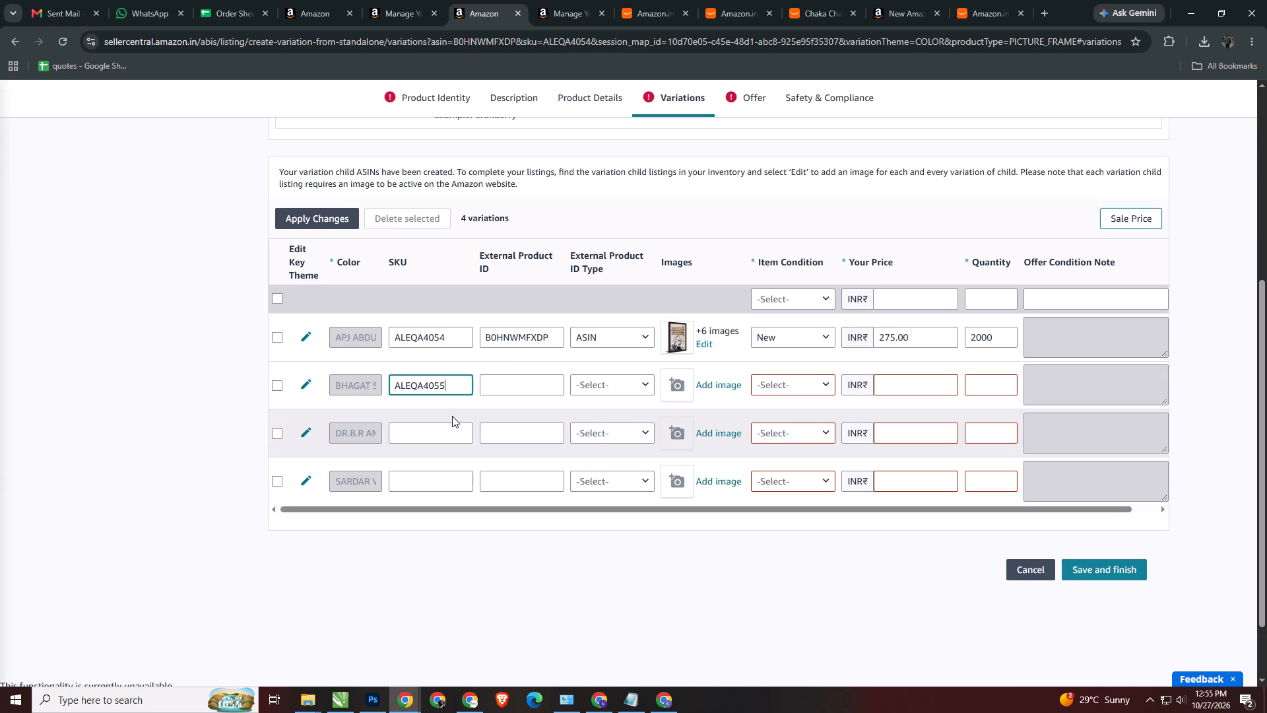
Enter SKU ALEQA4056 for the Dr. B.R. Ambedkar variation and SKU ALEQA4057 for the Sardar Vallabhbhai Patel variation.
{"action": "left_click", "coordinate": [447, 435]}
{"action": "key", "text": "ctrl+v"}
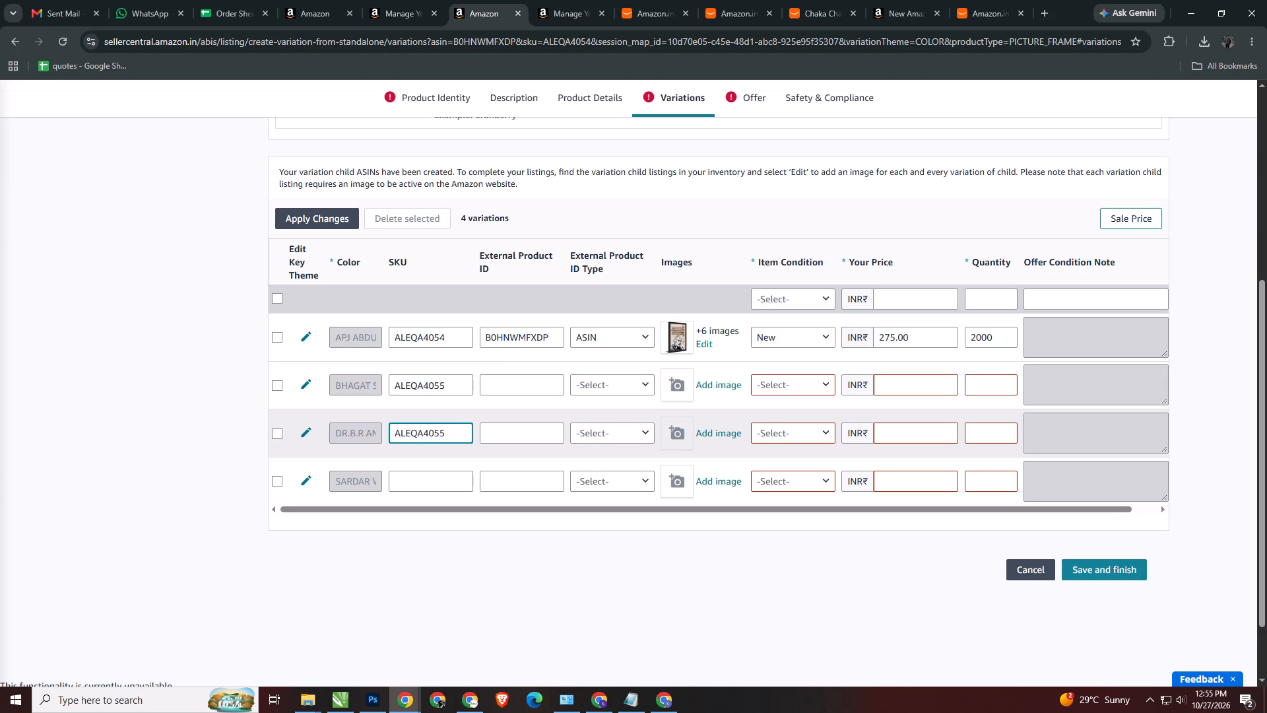
{"action": "key", "text": "BackSpace"}
{"action": "key", "text": "6"}
{"action": "left_click", "coordinate": [450, 487]}
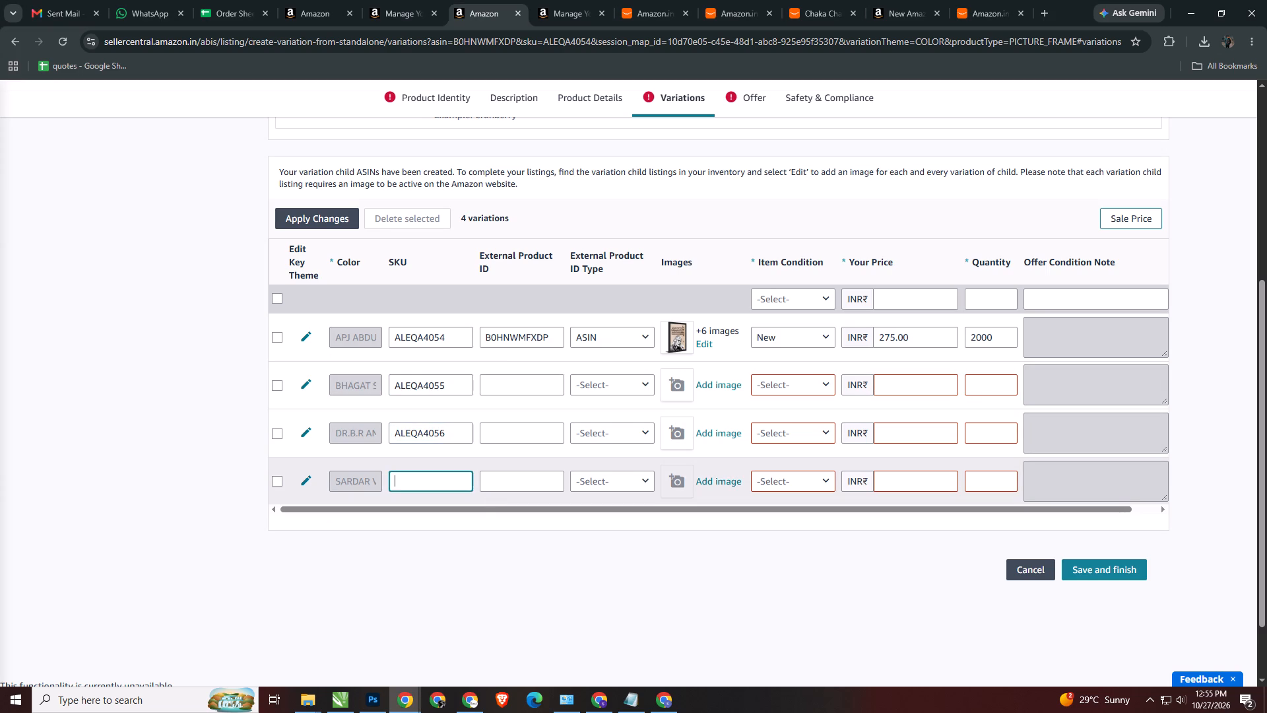
{"action": "key", "text": "ctrl+v"}
{"action": "key", "text": "BackSpace"}
{"action": "key", "text": "7"}
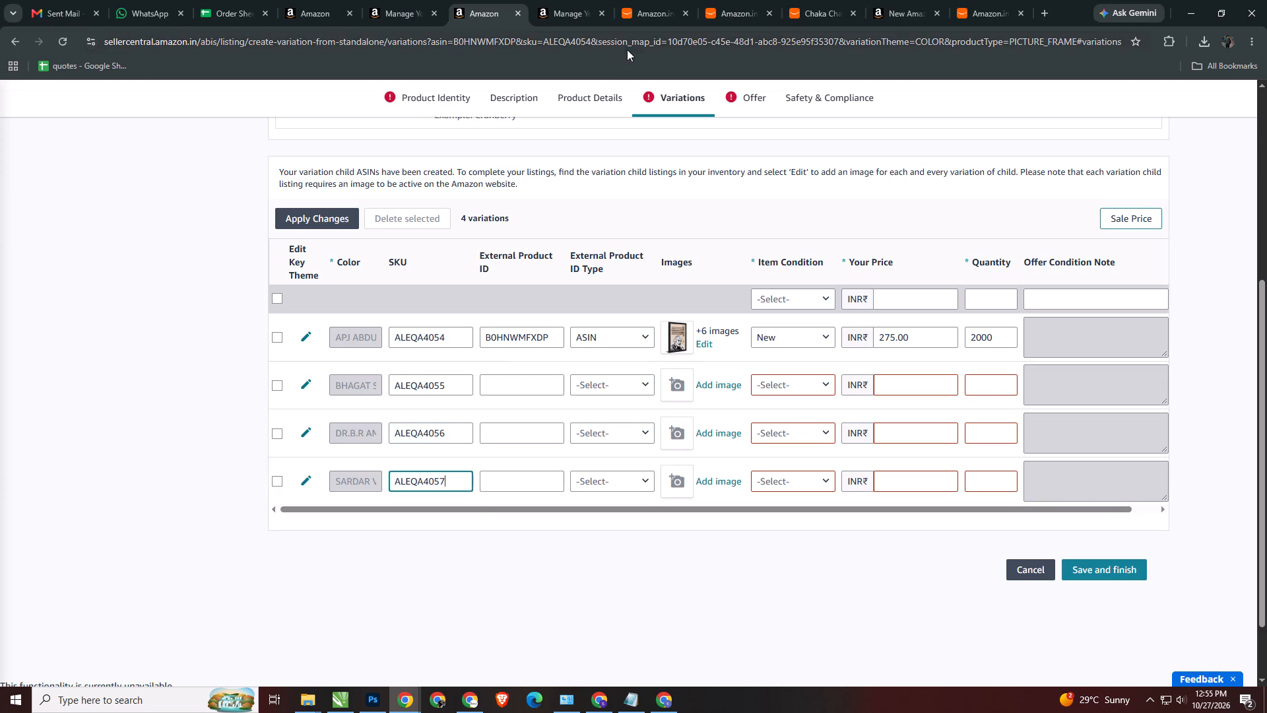
Copy the Bhagat Singh frame's ASIN B0HNWH5T32 from the inventory into its variation's External Product ID.
{"action": "left_click", "coordinate": [534, 386]}
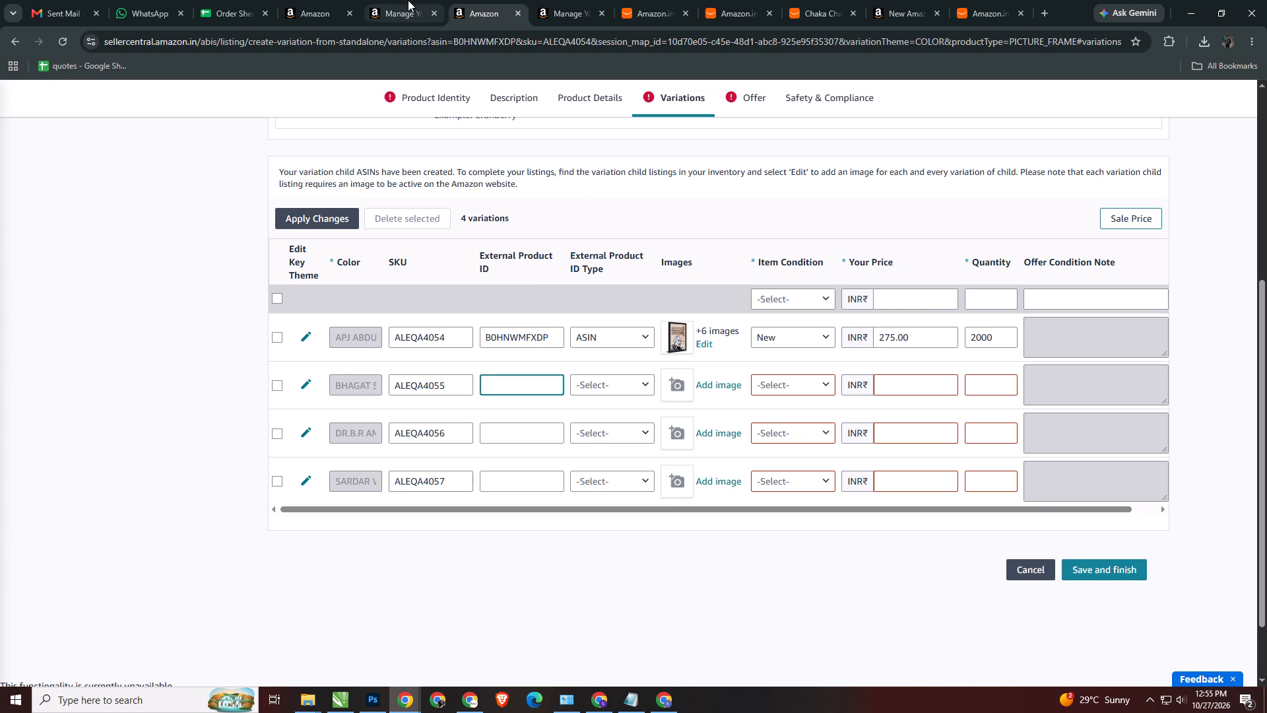
{"action": "key", "text": "alt+Tab"}
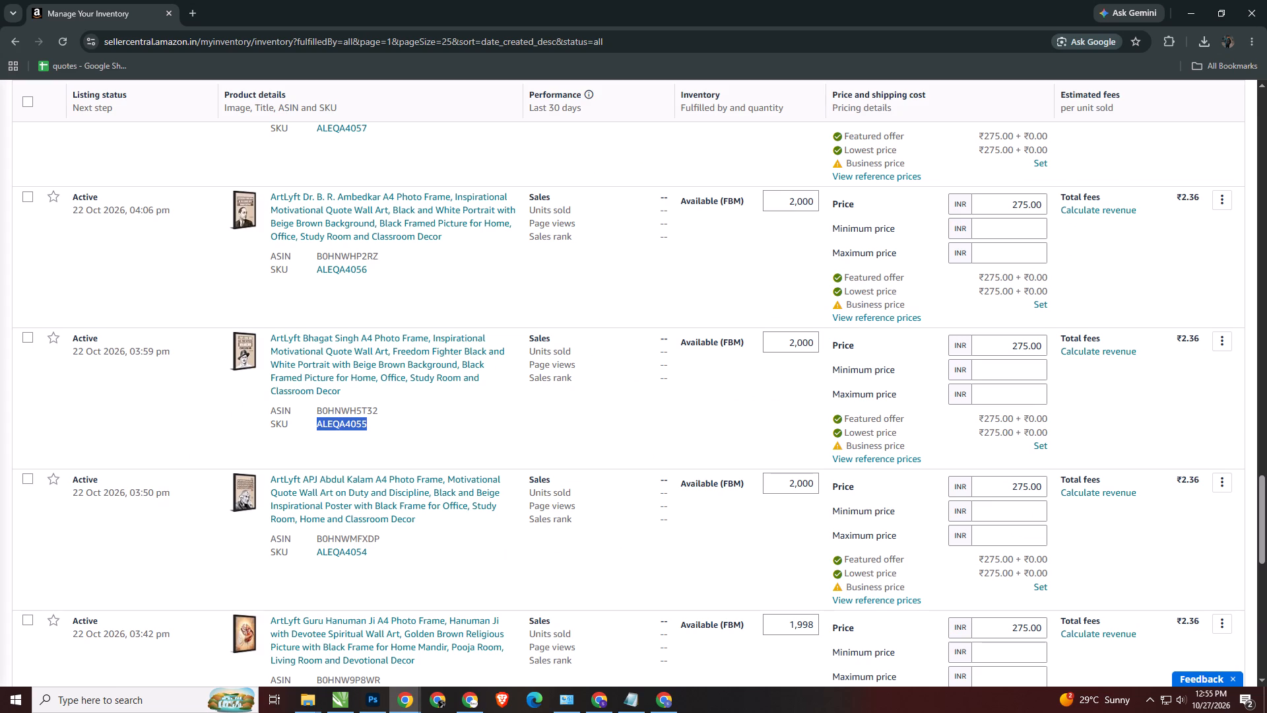
{"action": "left_click_drag", "start_coordinate": [378, 410], "coordinate": [315, 410]}
{"action": "key", "text": "ctrl+c"}
{"action": "key", "text": "alt+Tab"}
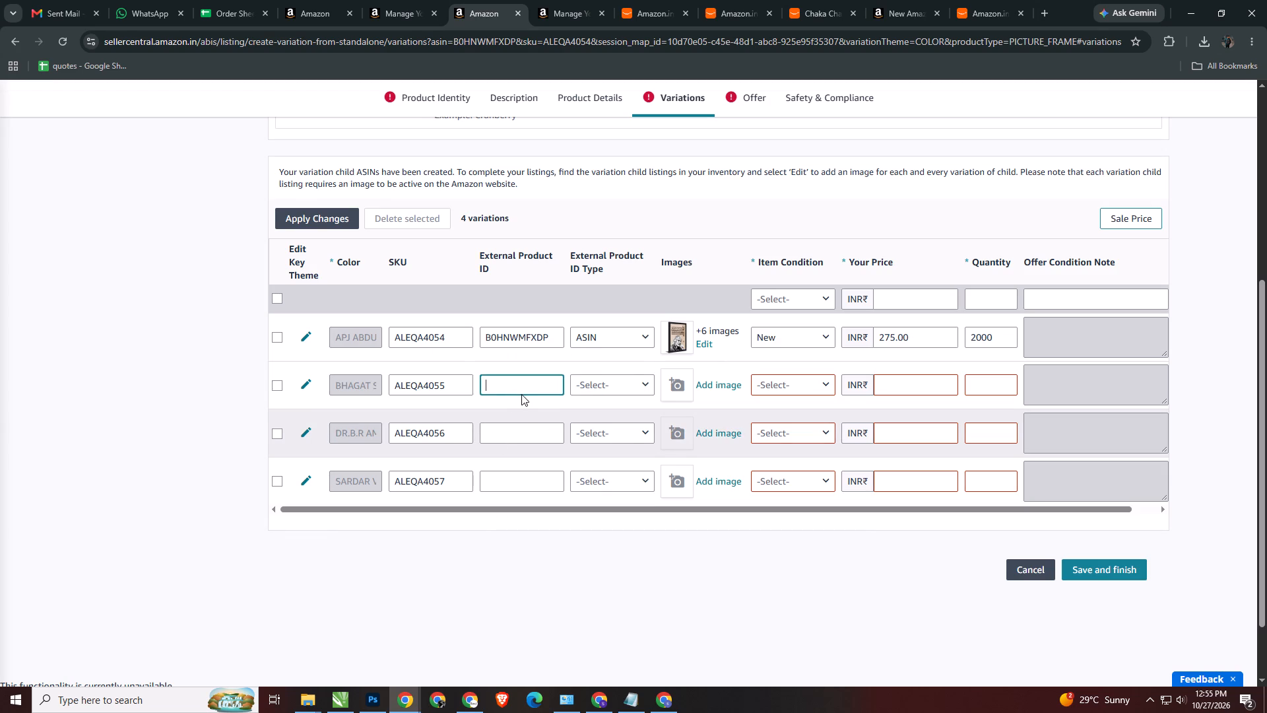
{"action": "key", "text": "ctrl+v"}
Copy the Dr. B.R. Ambedkar frame's ASIN B0HNWHP2RZ from the inventory into its variation's External Product ID.
{"action": "left_click", "coordinate": [504, 432]}
{"action": "key", "text": "alt+Tab"}
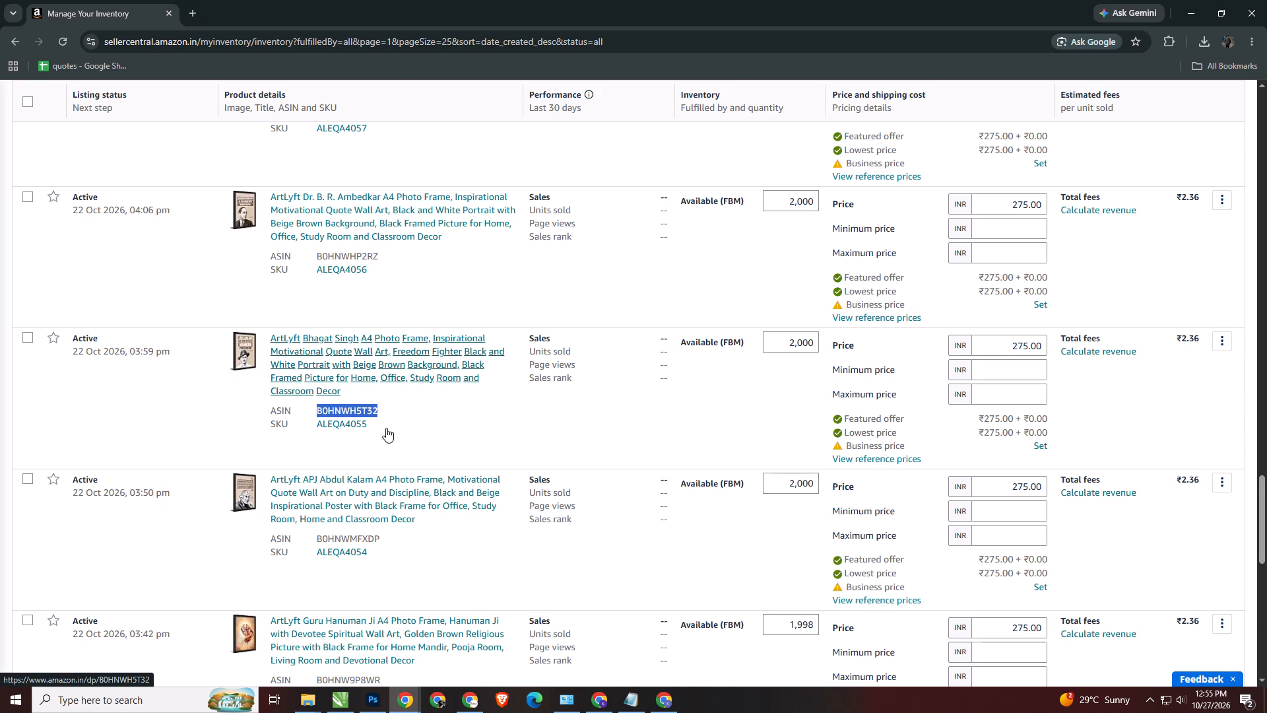
{"action": "scroll", "coordinate": [386, 428], "scroll_direction": "up", "scroll_amount": 1}
{"action": "left_click_drag", "start_coordinate": [379, 318], "coordinate": [334, 321]}
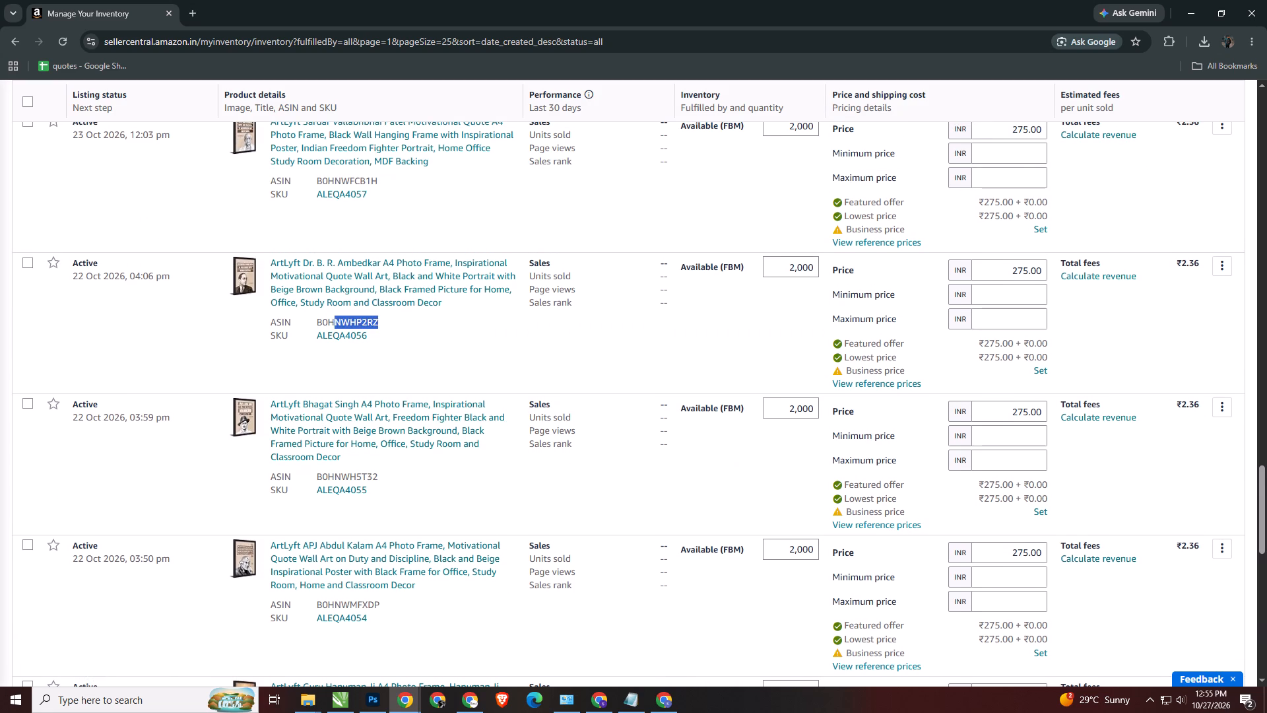
{"action": "left_click_drag", "start_coordinate": [334, 321], "coordinate": [319, 323]}
{"action": "key", "text": "ctrl+c"}
{"action": "key", "text": "alt+Tab"}
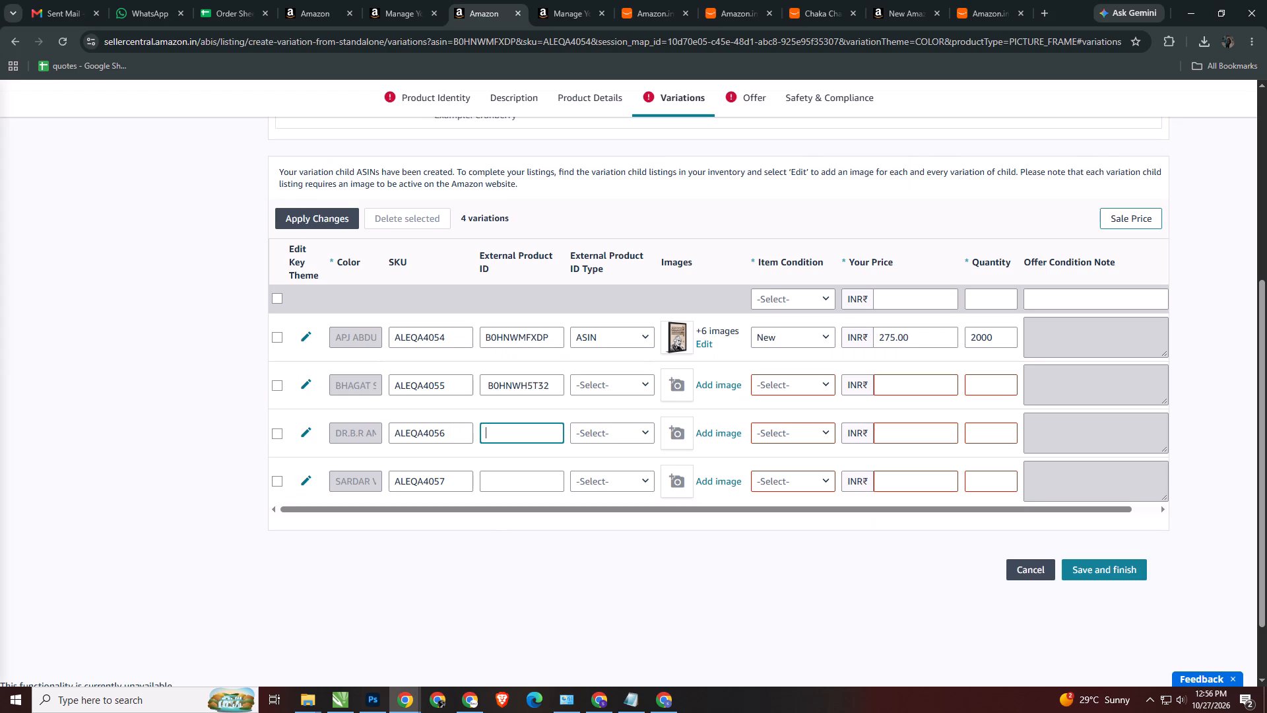
{"action": "key", "text": "ctrl+v"}
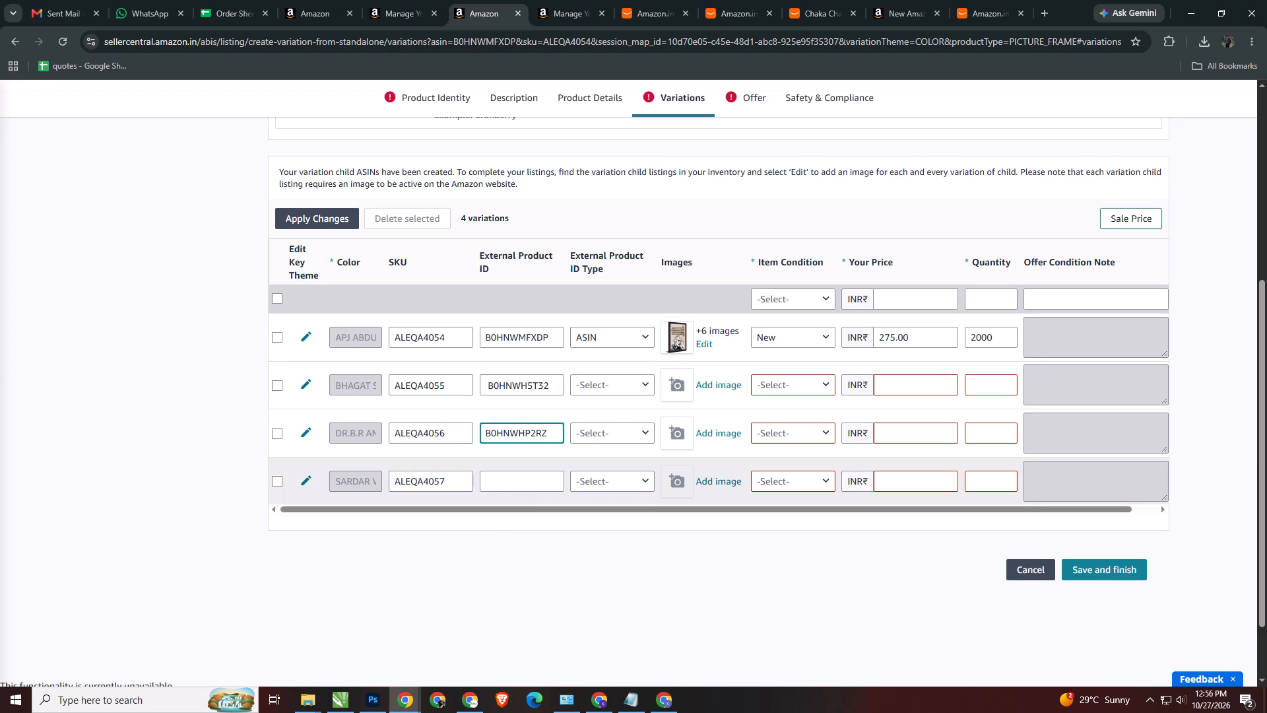
Copy the Sardar Vallabhbhai Patel frame's ASIN B0HNWFCB1H from the inventory into its variation's External Product ID.
{"action": "left_click", "coordinate": [533, 479]}
{"action": "key", "text": "alt+Tab"}
{"action": "scroll", "coordinate": [406, 343], "scroll_direction": "up", "scroll_amount": 3}
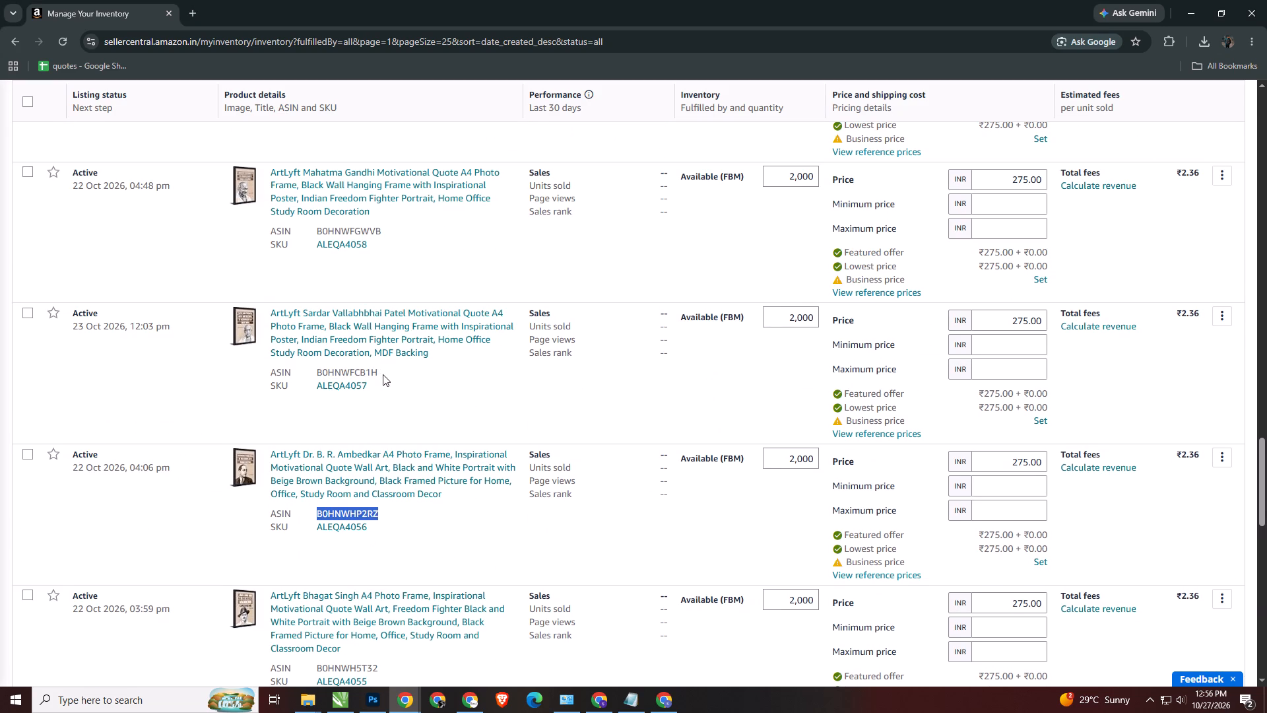
{"action": "left_click", "coordinate": [381, 376]}
{"action": "left_click_drag", "start_coordinate": [381, 376], "coordinate": [317, 377]}
{"action": "left_click", "coordinate": [399, 390]}
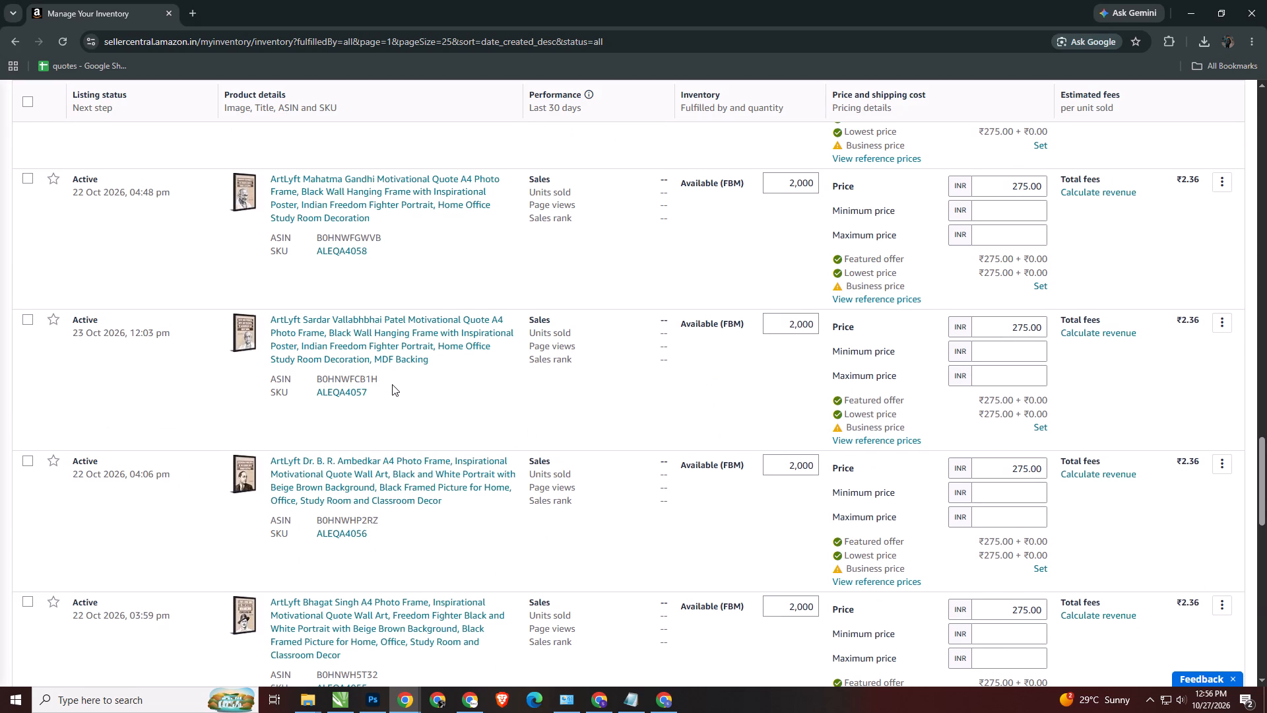
{"action": "left_click_drag", "start_coordinate": [377, 376], "coordinate": [317, 378]}
{"action": "key", "text": "ctrl+c"}
{"action": "key", "text": "alt+Tab"}
{"action": "left_click", "coordinate": [538, 487]}
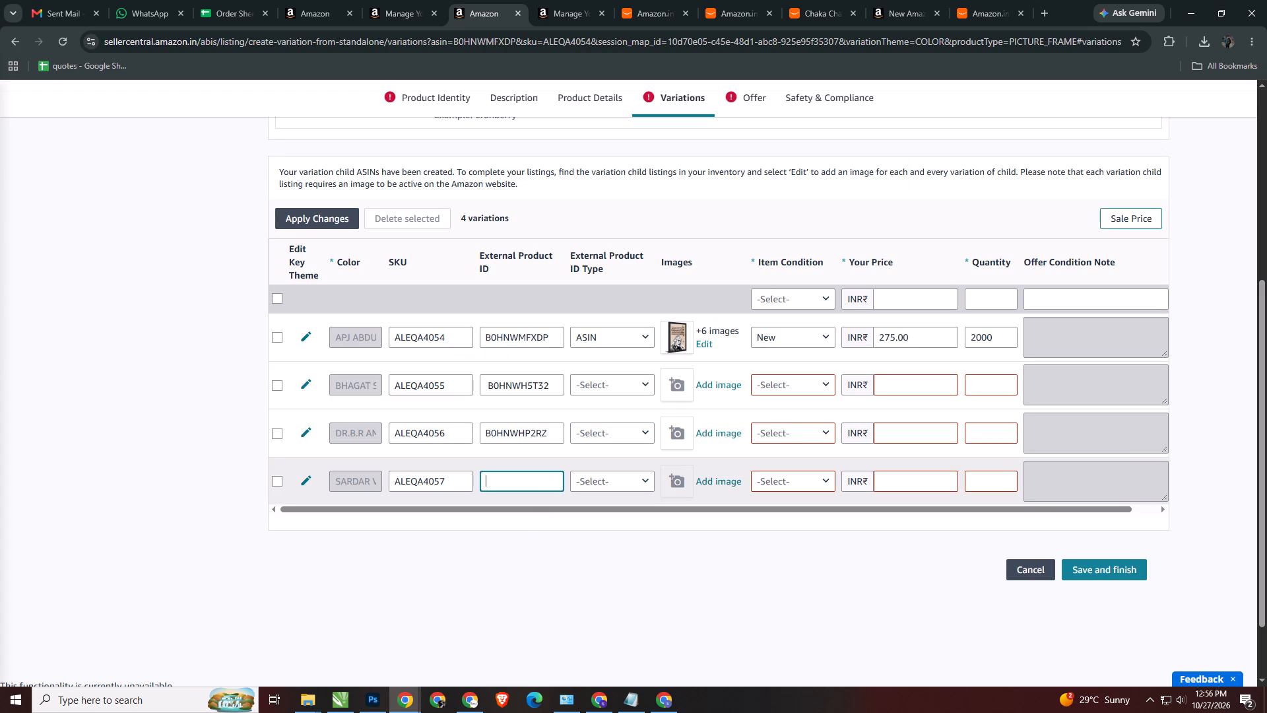
{"action": "key", "text": "ctrl+v"}
Set the External Product ID Type to ASIN for the Bhagat Singh, Ambedkar and Sardar Patel variations.
{"action": "left_click", "coordinate": [618, 389]}
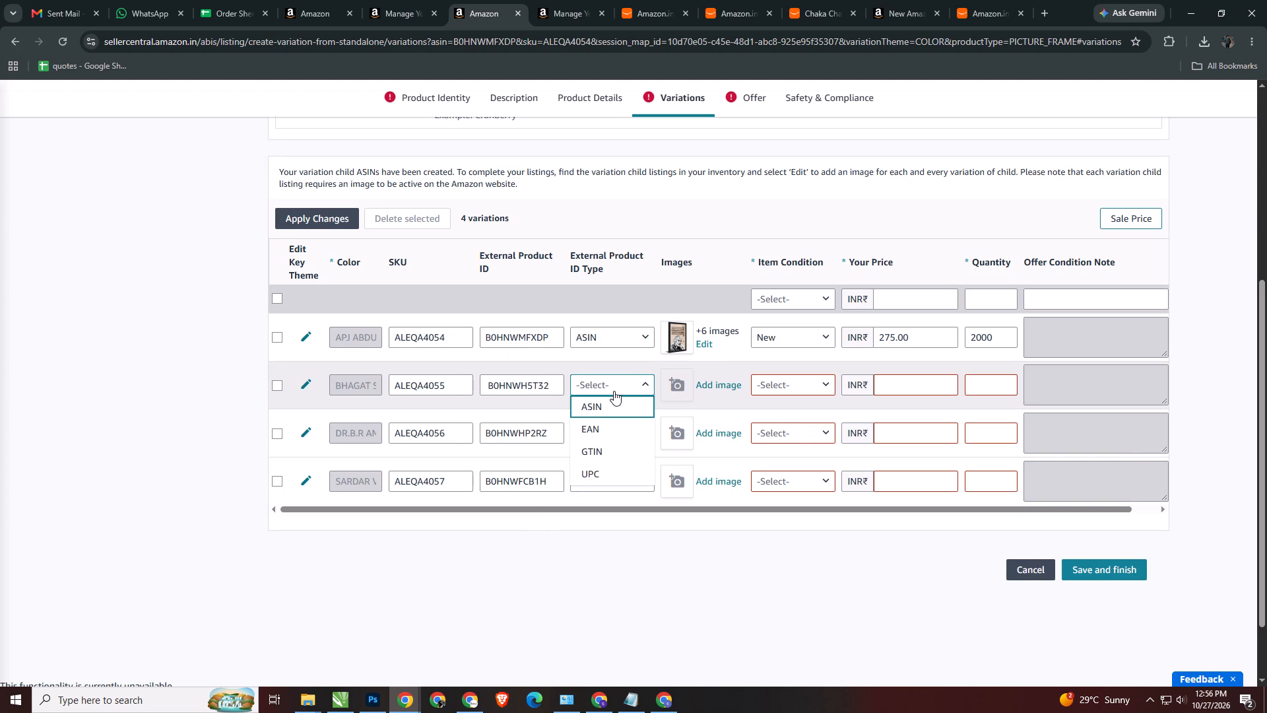
{"action": "left_click", "coordinate": [600, 411]}
{"action": "left_click", "coordinate": [601, 432]}
{"action": "key", "text": "Return"}
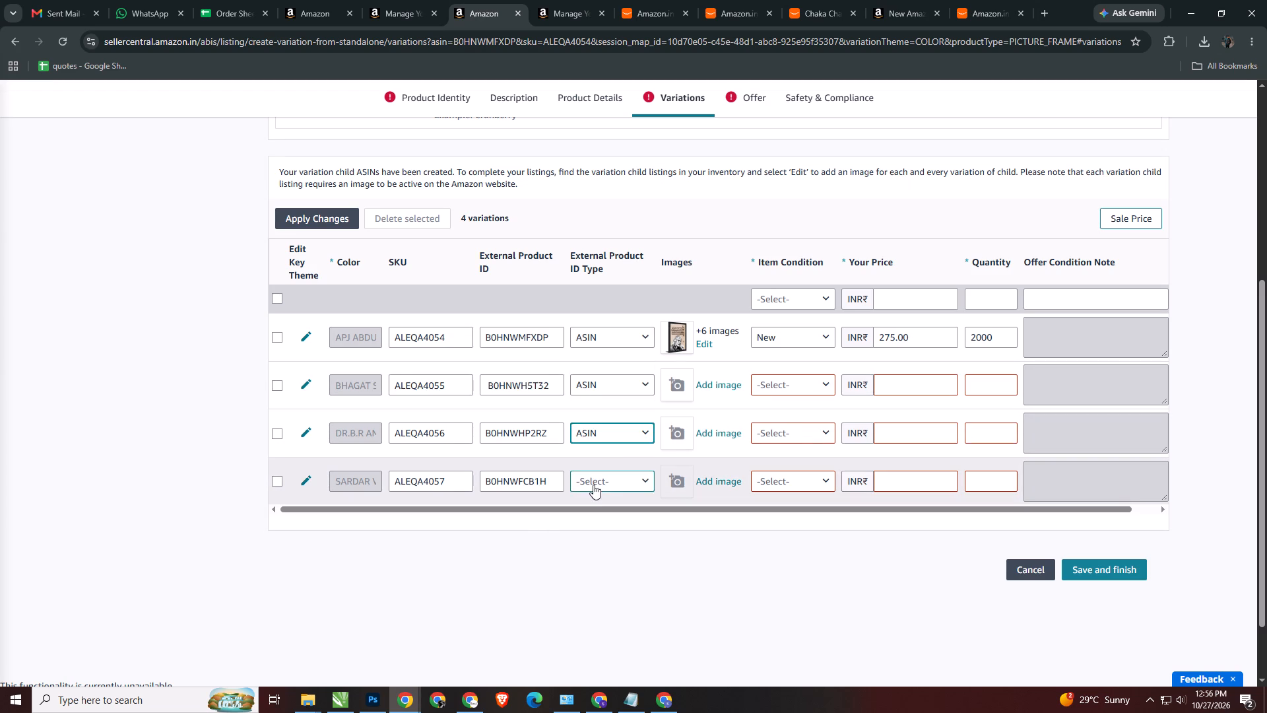
{"action": "left_click", "coordinate": [593, 485]}
{"action": "key", "text": "Return"}
Set the Item Condition to New for the Bhagat Singh, Ambedkar and Sardar Patel variations.
{"action": "left_click", "coordinate": [793, 382]}
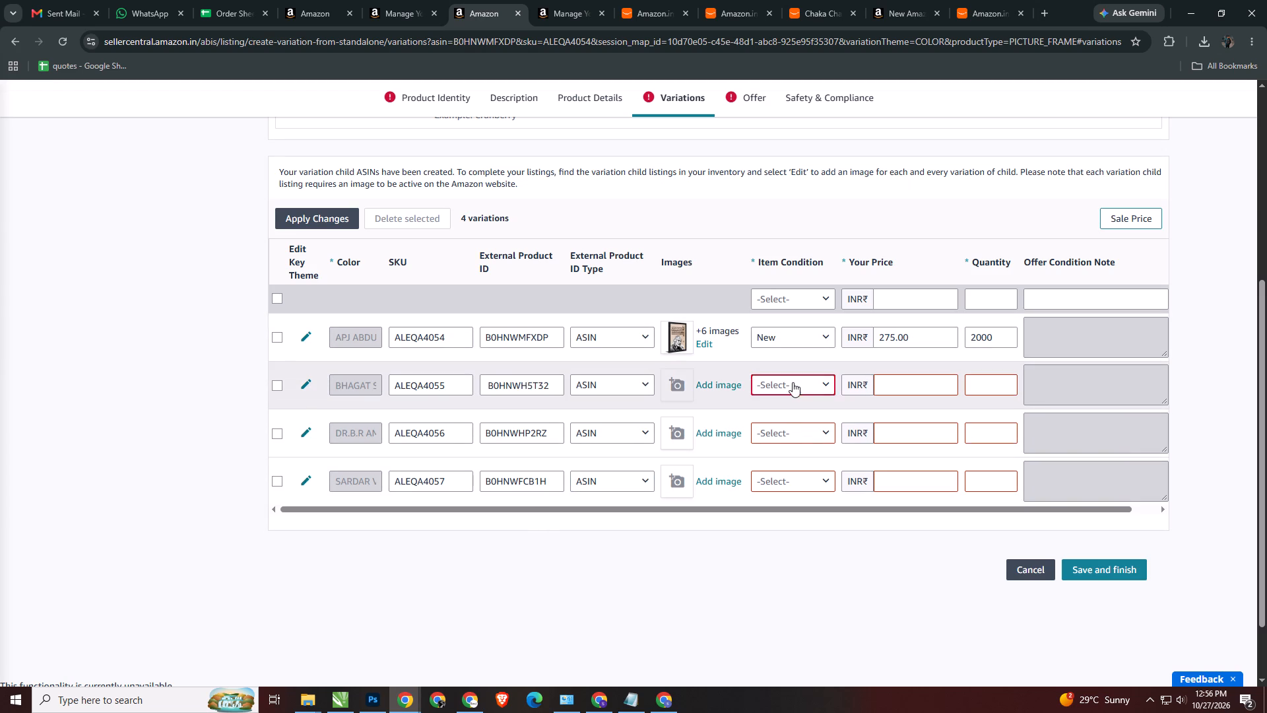
{"action": "key", "text": "Return"}
{"action": "left_click", "coordinate": [774, 433]}
{"action": "key", "text": "Return"}
{"action": "left_click", "coordinate": [782, 483]}
{"action": "key", "text": "Return"}
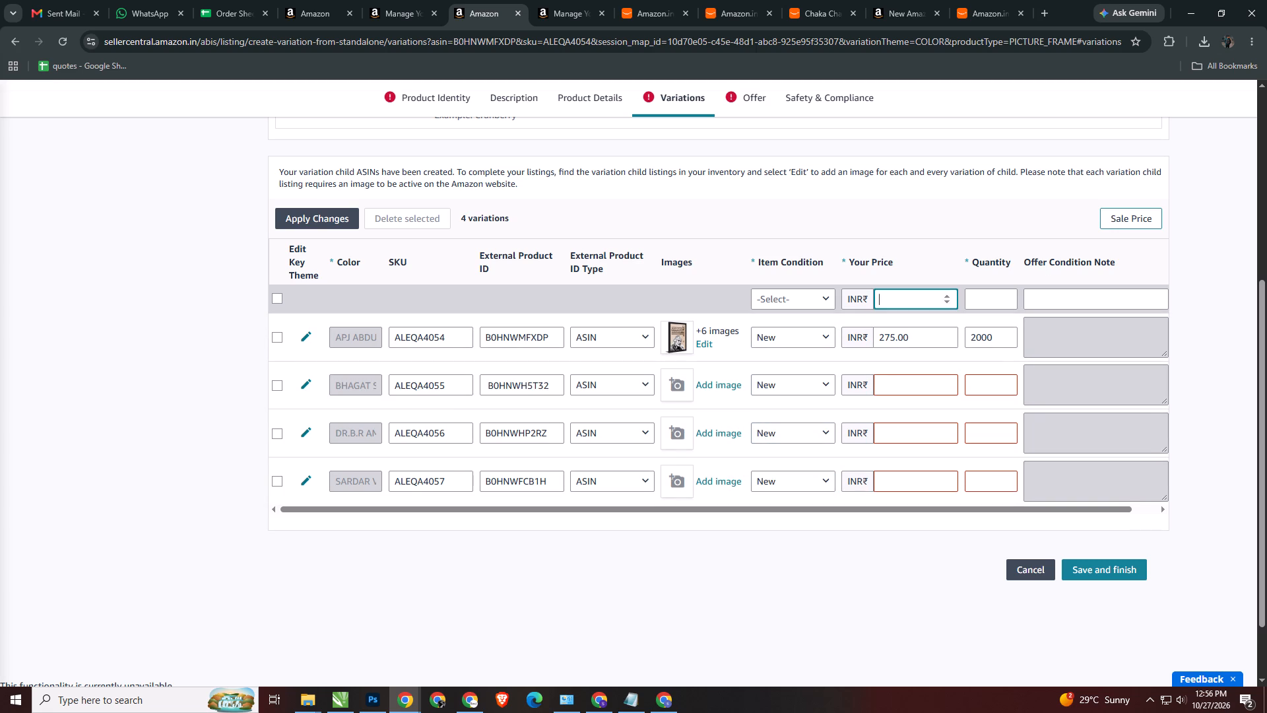
Copy the APJ Abdul Kalam variation's price of 275.00 to the other three variations.
{"action": "left_click", "coordinate": [926, 341]}
{"action": "key", "text": "ctrl+a"}
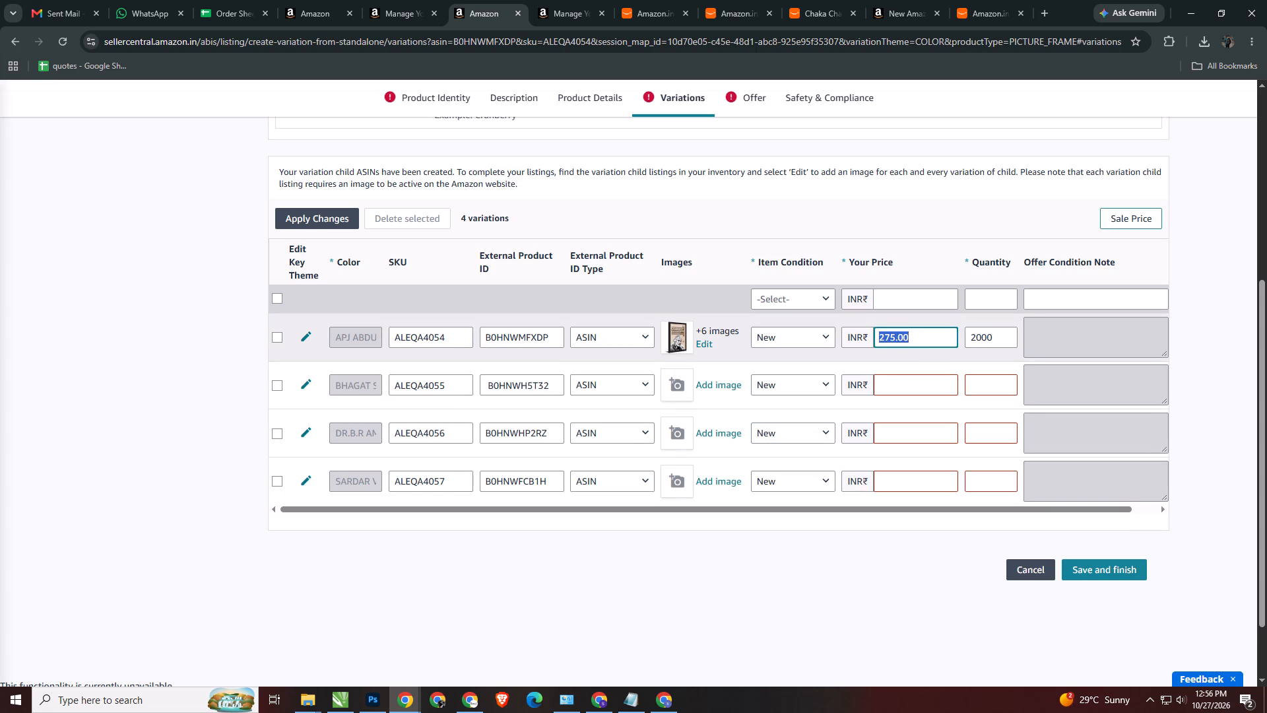
{"action": "key", "text": "ctrl+c"}
{"action": "left_click", "coordinate": [909, 386]}
{"action": "key", "text": "ctrl+v"}
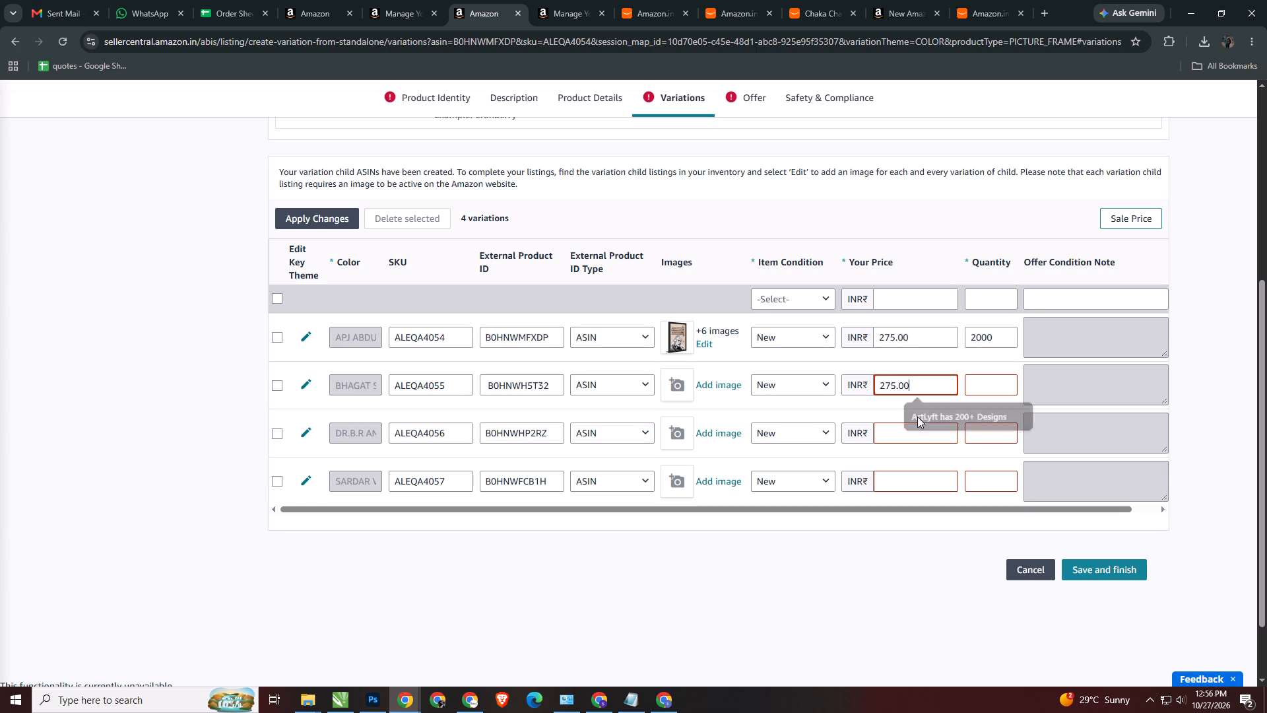
{"action": "left_click", "coordinate": [906, 435]}
{"action": "key", "text": "ctrl+v"}
{"action": "left_click", "coordinate": [909, 470]}
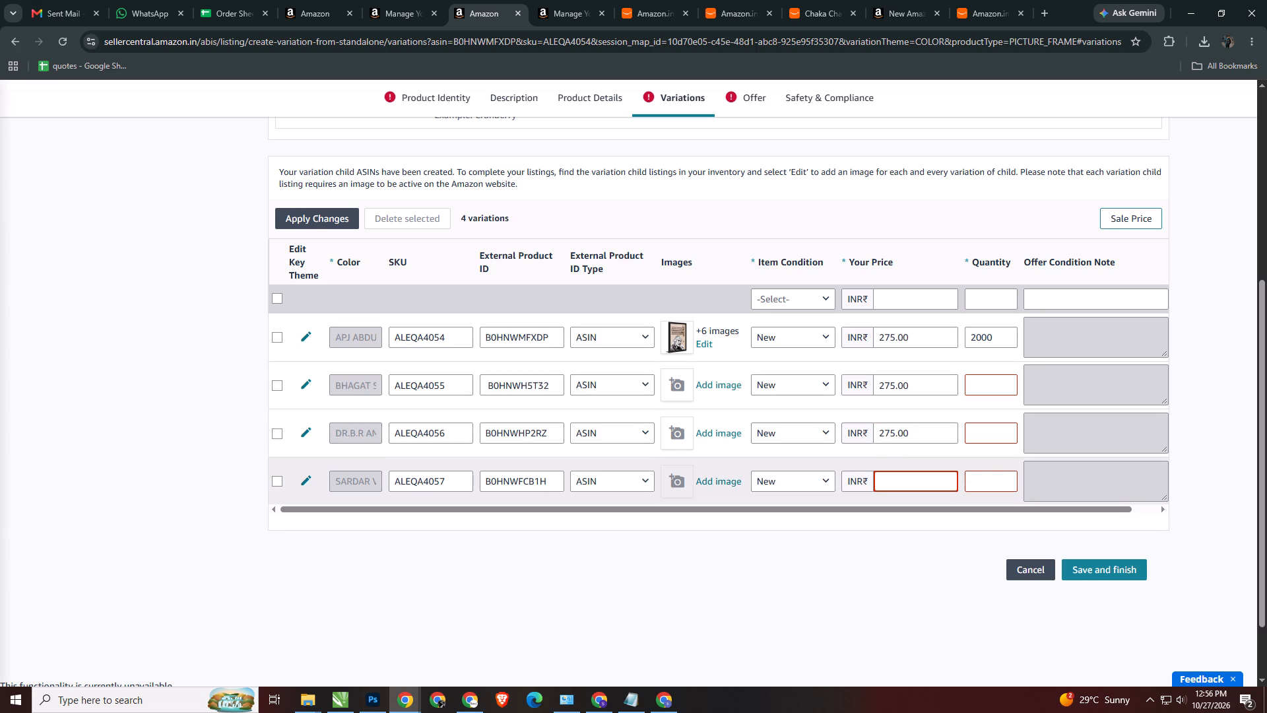
{"action": "left_click", "coordinate": [909, 479]}
{"action": "key", "text": "ctrl+v"}
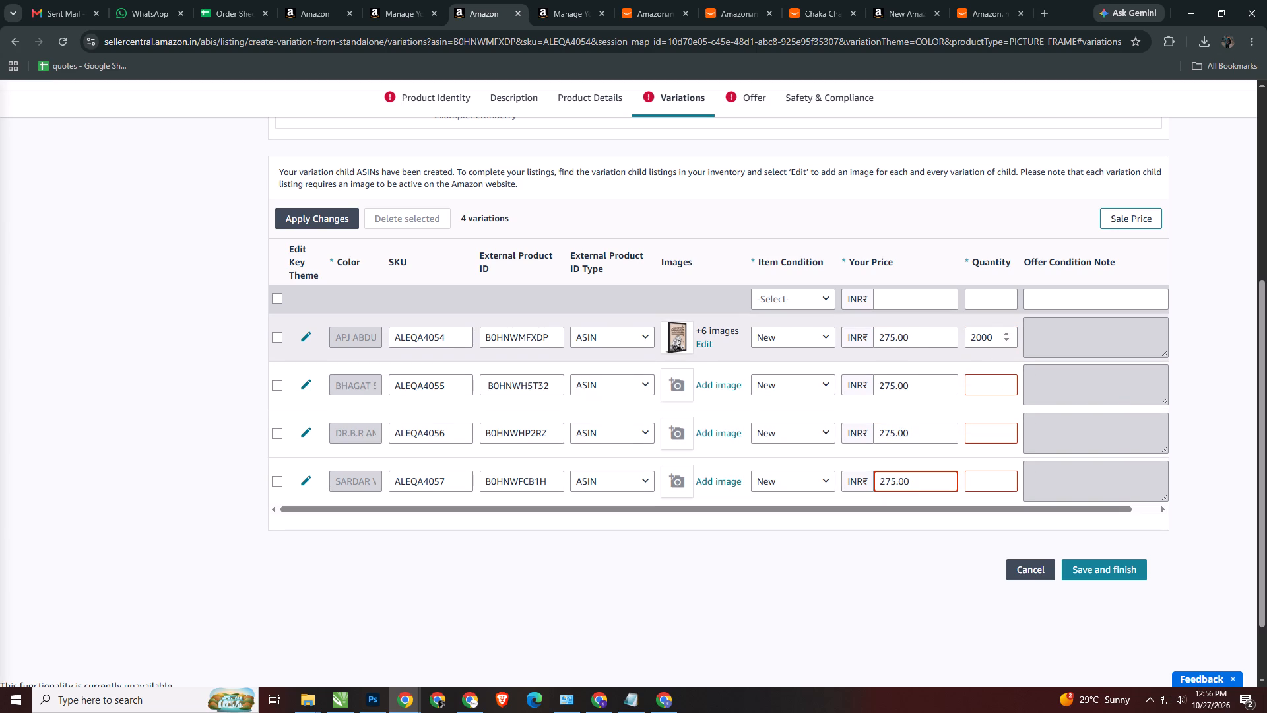
Copy the APJ Abdul Kalam variation's quantity of 2000 to the other three variations.
{"action": "left_click", "coordinate": [1000, 336]}
{"action": "key", "text": "ctrl+a"}
{"action": "key", "text": "ctrl+c"}
{"action": "left_click", "coordinate": [977, 388]}
{"action": "key", "text": "ctrl+v"}
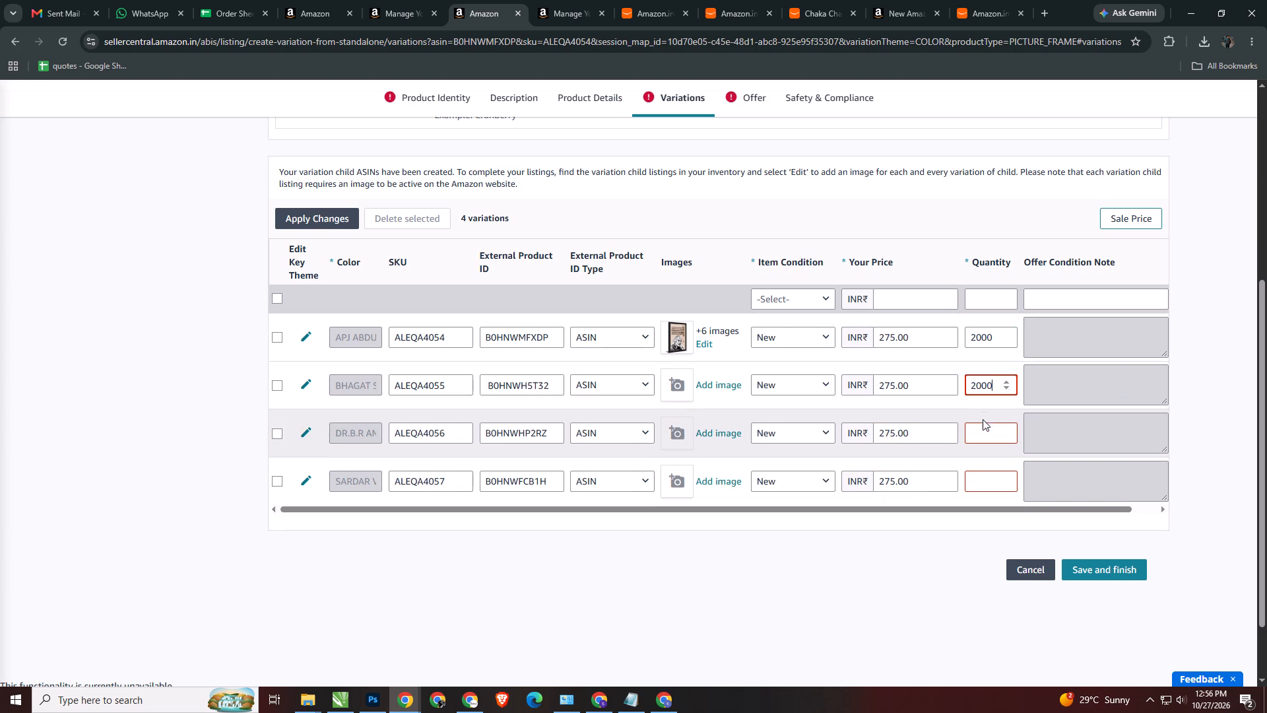
{"action": "left_click", "coordinate": [980, 438]}
{"action": "key", "text": "ctrl+v"}
{"action": "left_click", "coordinate": [976, 481]}
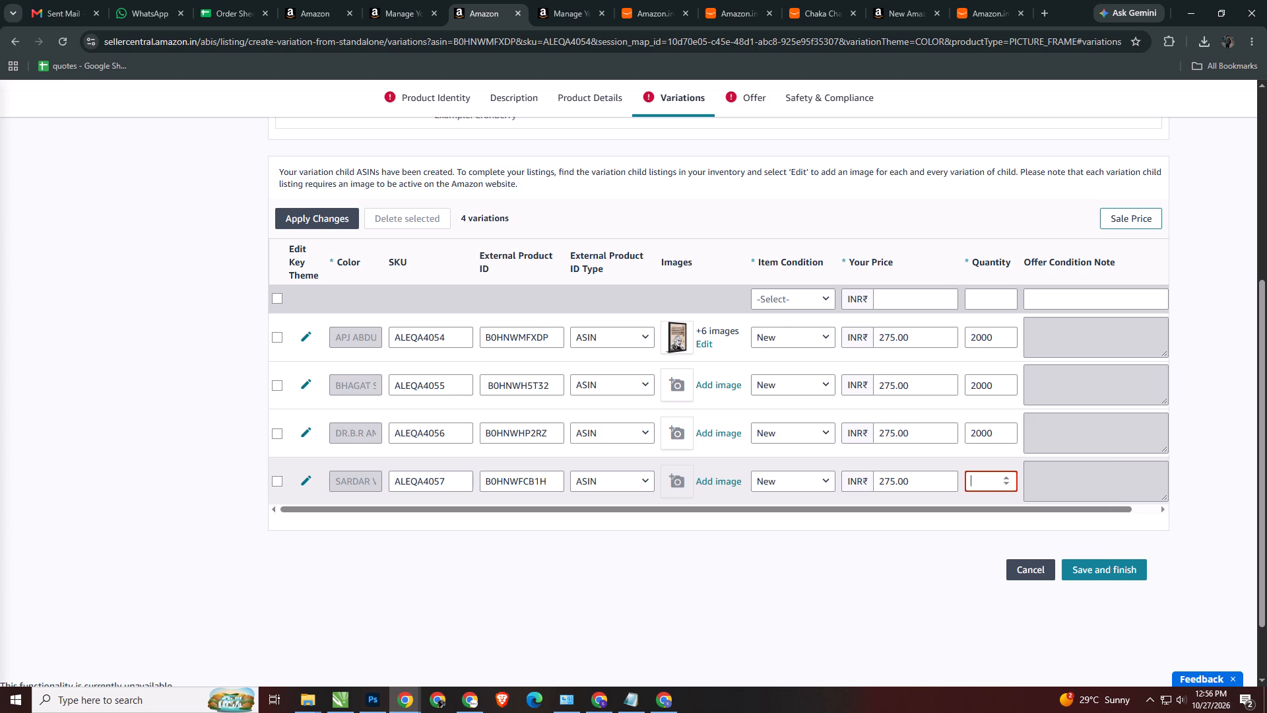
{"action": "key", "text": "ctrl+v"}
{"action": "left_click", "coordinate": [824, 539]}
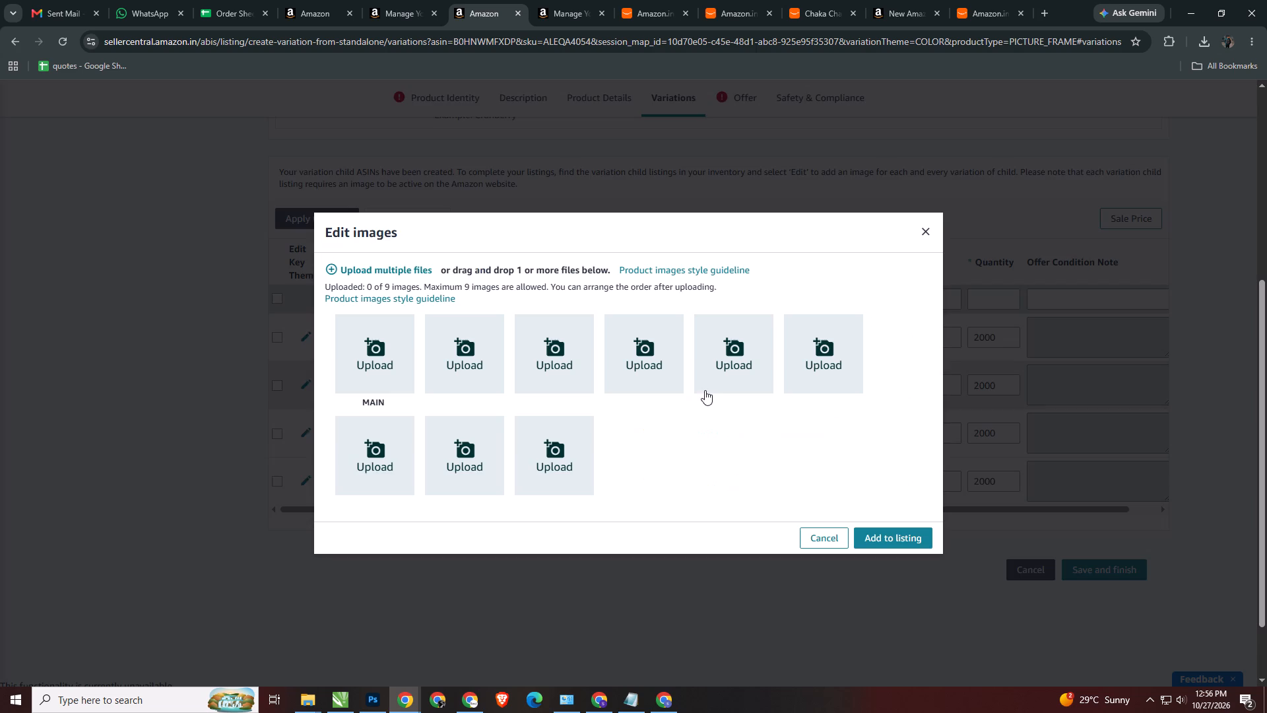
Start a multiple-image upload for the Bhagat Singh variation and browse to the A4 LISTING folder under English Quote Frame > LISTING.
{"action": "left_click", "coordinate": [403, 272]}
{"action": "left_click", "coordinate": [568, 294]}
{"action": "key", "text": "BackSpace"}
{"action": "key", "text": "BackSpace"}
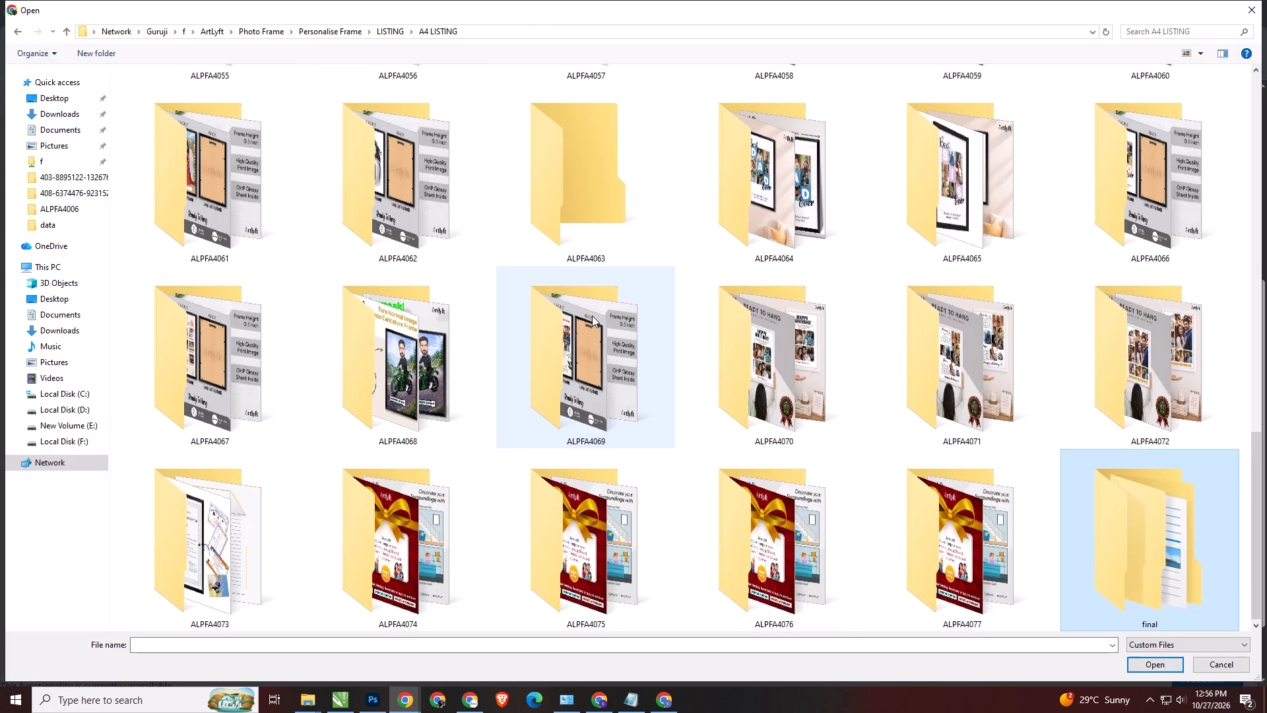
{"action": "key", "text": "BackSpace"}
{"action": "key", "text": "BackSpace"}
{"action": "key", "text": "BackSpace"}
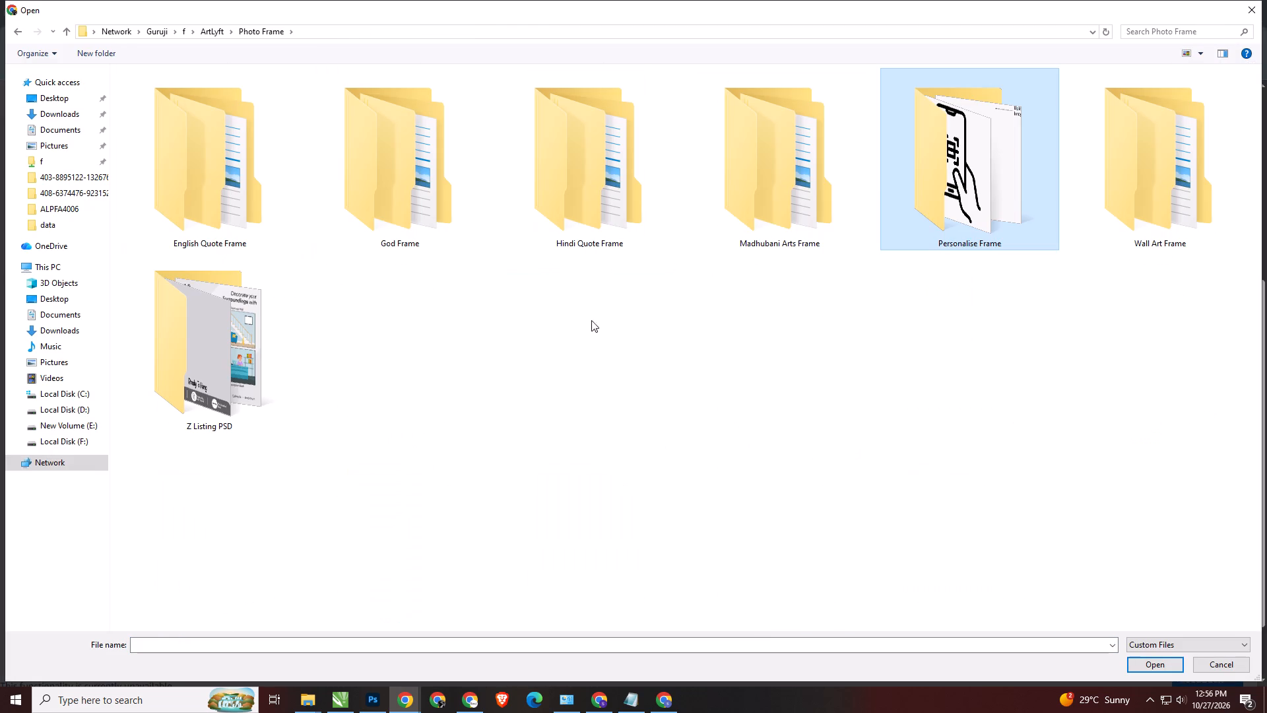
{"action": "left_click", "coordinate": [806, 214]}
{"action": "left_click", "coordinate": [413, 216]}
{"action": "left_click", "coordinate": [566, 206]}
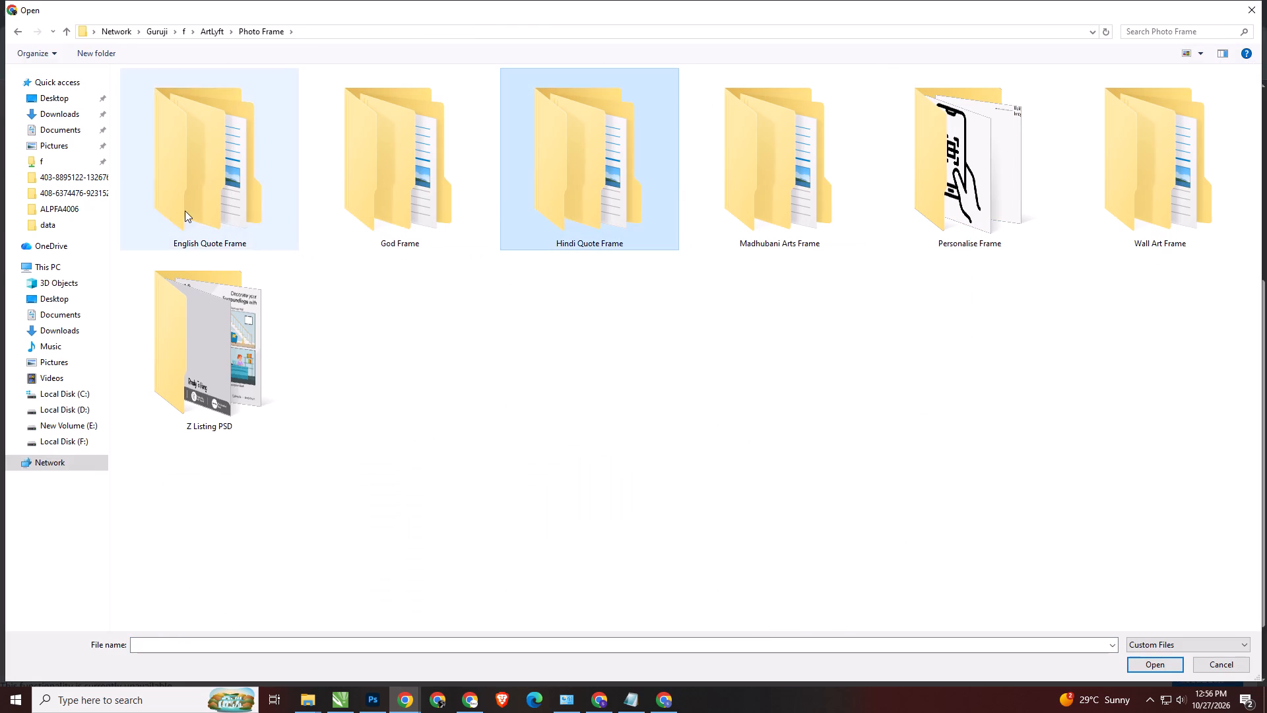
{"action": "left_click", "coordinate": [185, 211]}
{"action": "key", "text": "Return"}
{"action": "left_click", "coordinate": [258, 242]}
{"action": "key", "text": "Return"}
{"action": "key", "text": "BackSpace"}
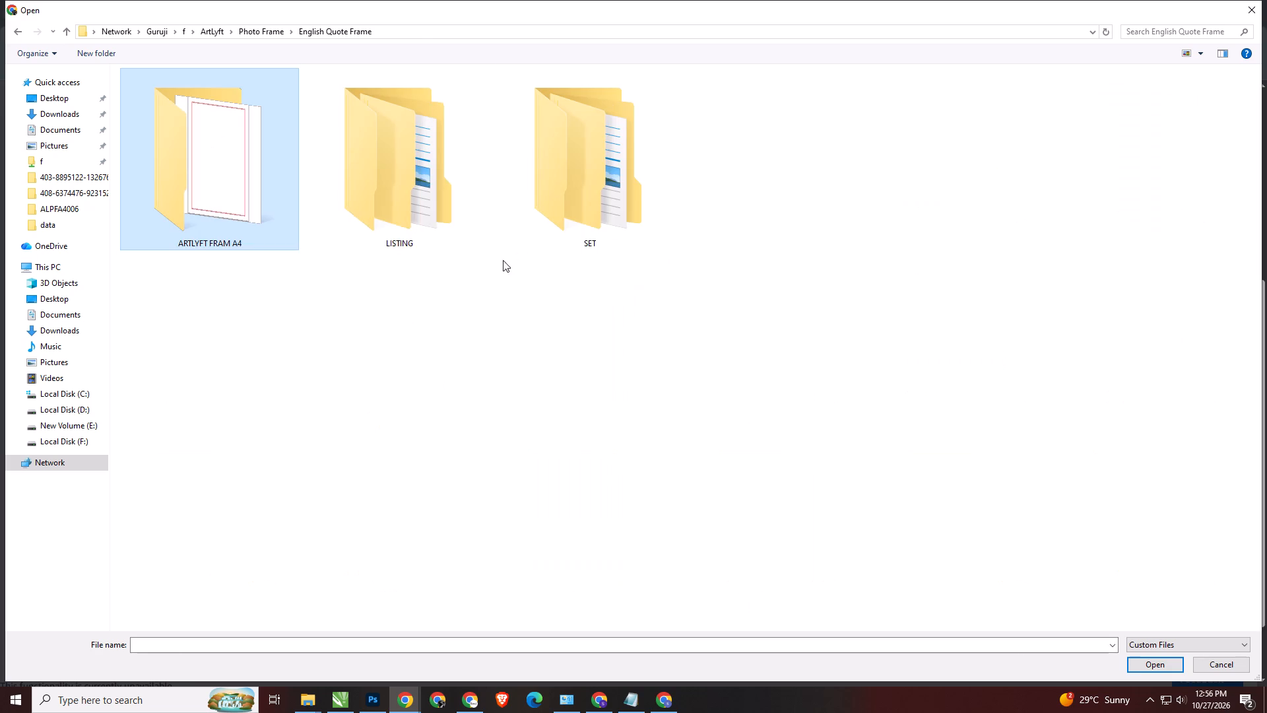
{"action": "left_click", "coordinate": [415, 236]}
{"action": "key", "text": "Return"}
{"action": "left_click", "coordinate": [261, 207]}
{"action": "key", "text": "Return"}
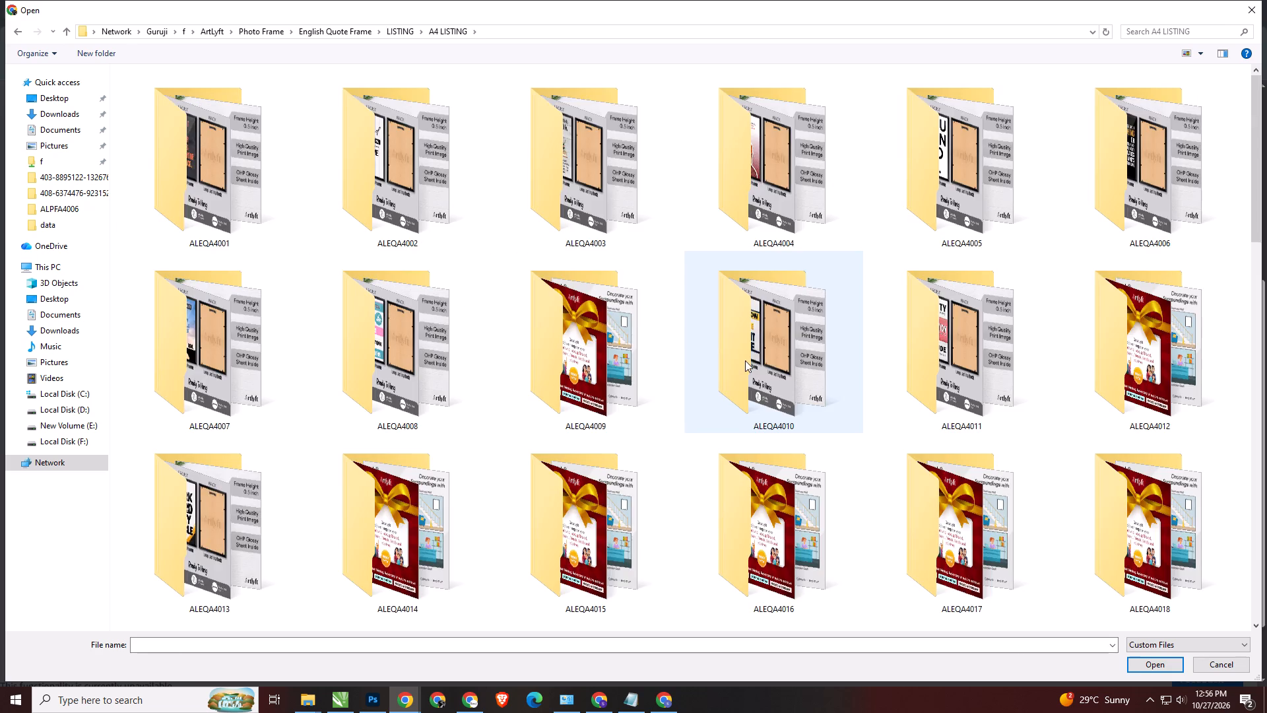
Upload all seven images from the ALEQA4055 folder and add them to the Bhagat Singh variation's listing.
{"action": "scroll", "coordinate": [814, 374], "scroll_direction": "down", "scroll_amount": 5}
{"action": "left_click", "coordinate": [773, 349]}
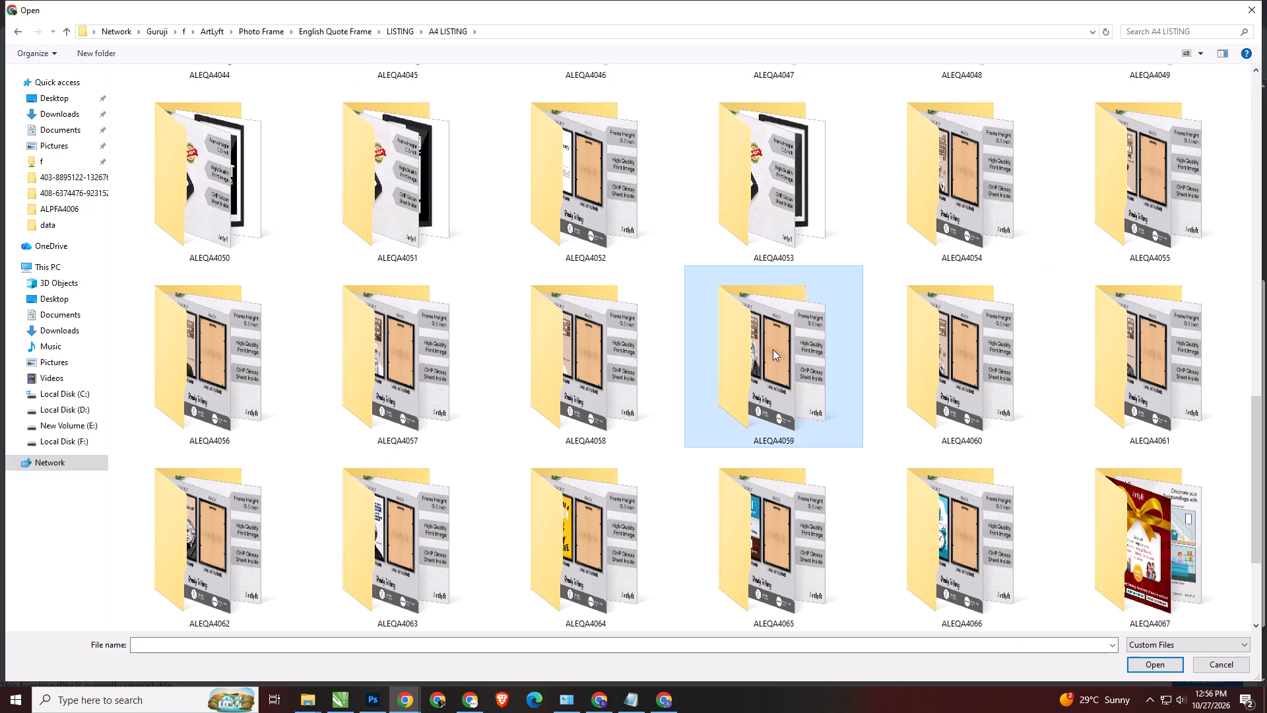
{"action": "left_click", "coordinate": [973, 194]}
{"action": "left_click", "coordinate": [1097, 197]}
{"action": "key", "text": "Return"}
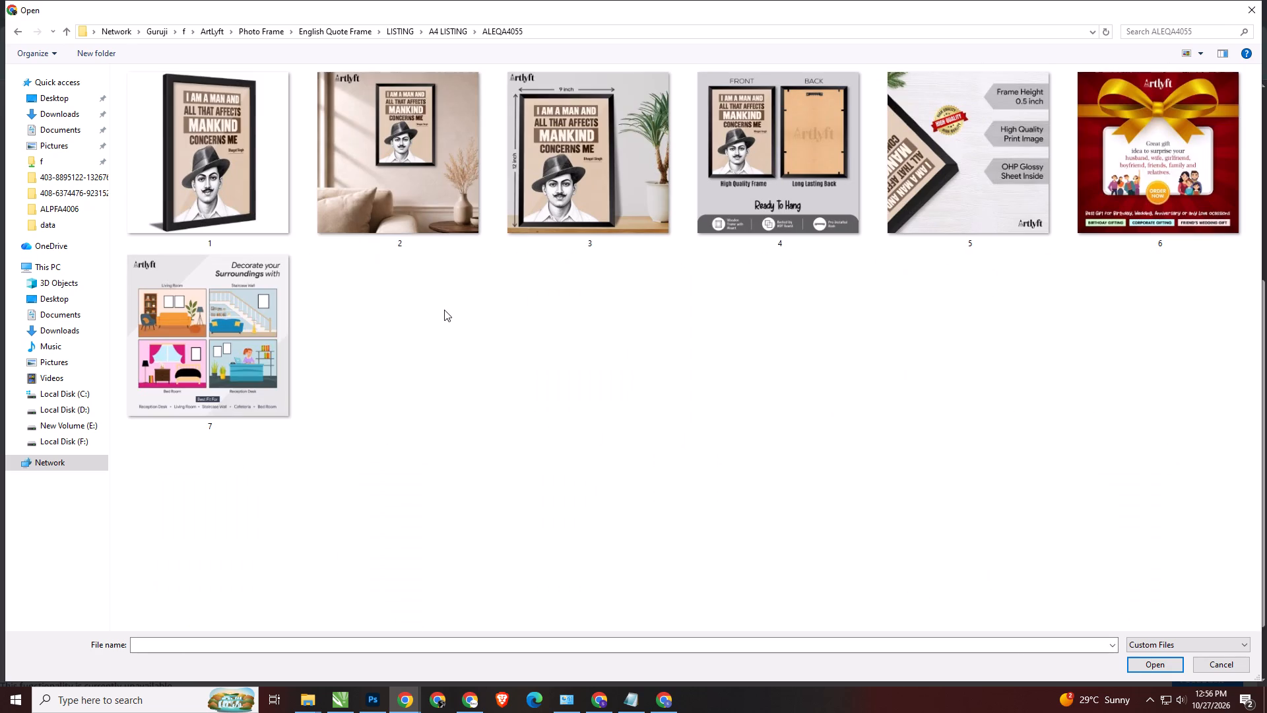
{"action": "key", "text": "ctrl+a"}
{"action": "key", "text": "Return"}
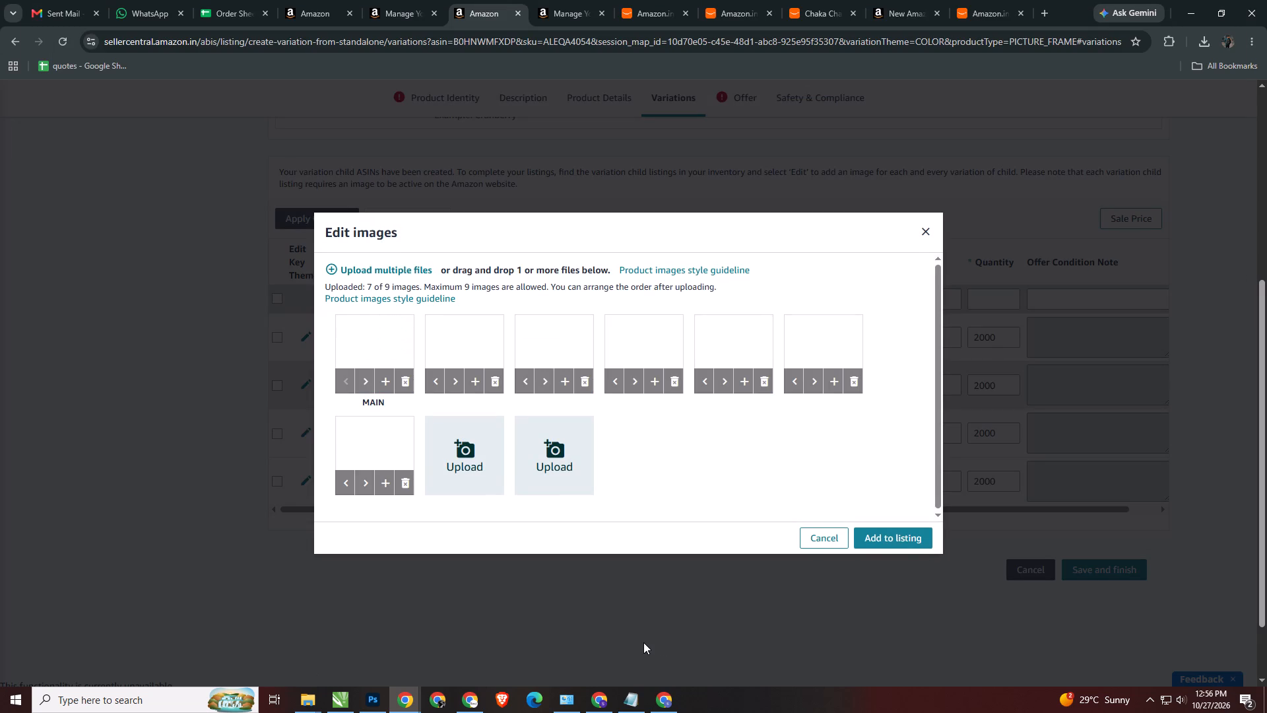
{"action": "left_click", "coordinate": [911, 540]}
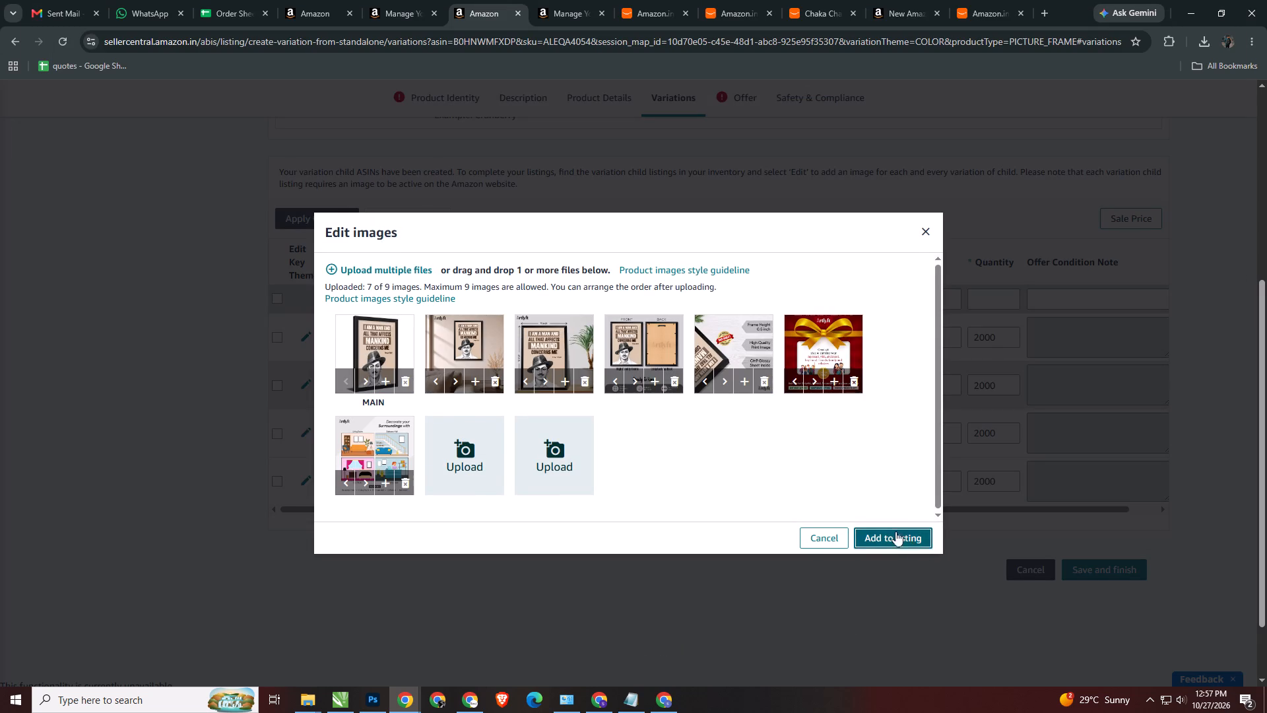
Upload all seven images from the ALEQA4056 folder and add them to the Dr. B.R. Ambedkar variation's listing.
{"action": "left_click", "coordinate": [709, 432]}
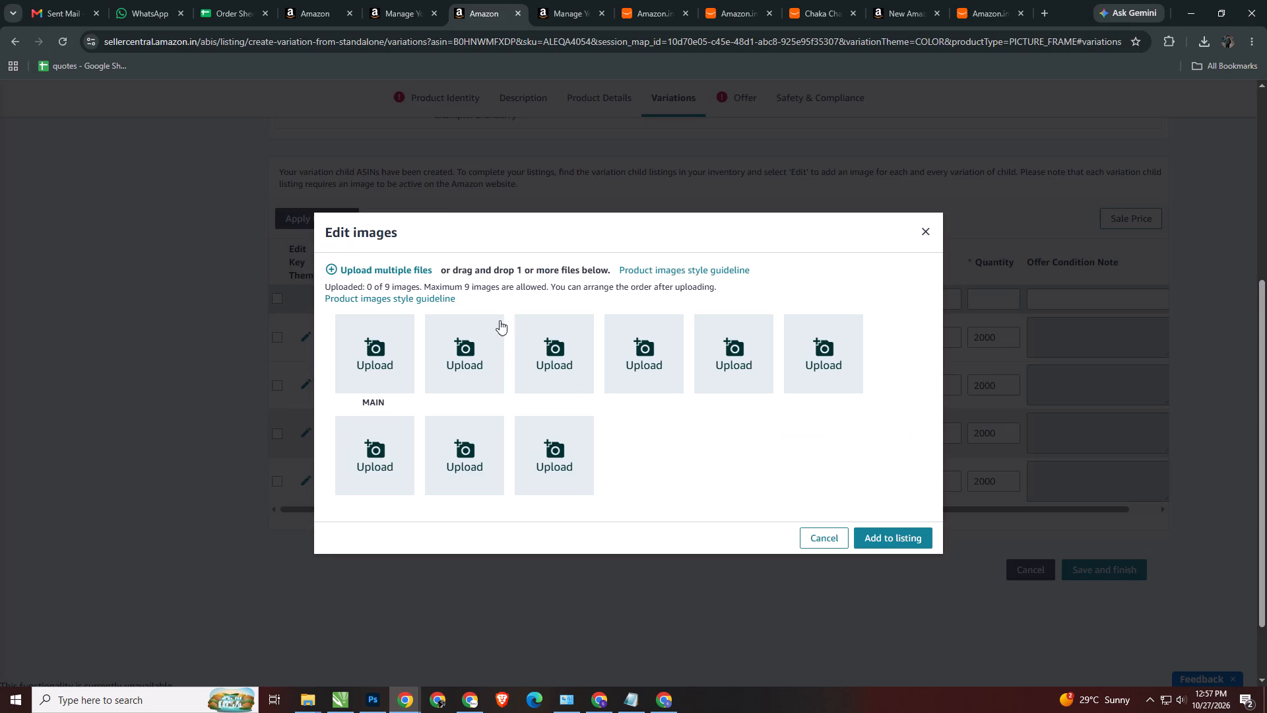
{"action": "left_click", "coordinate": [406, 274]}
{"action": "left_click", "coordinate": [645, 388]}
{"action": "key", "text": "BackSpace"}
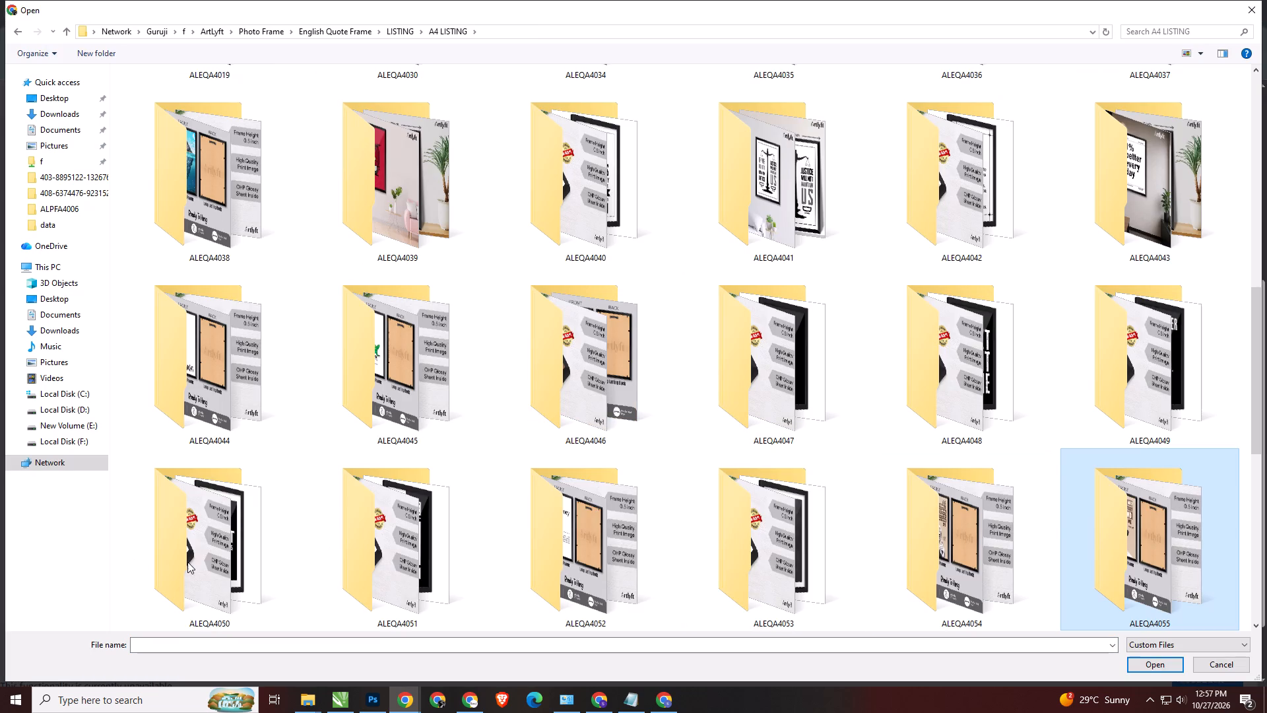
{"action": "left_click", "coordinate": [189, 562]}
{"action": "key", "text": "Down"}
{"action": "left_click", "coordinate": [224, 549]}
{"action": "key", "text": "Return"}
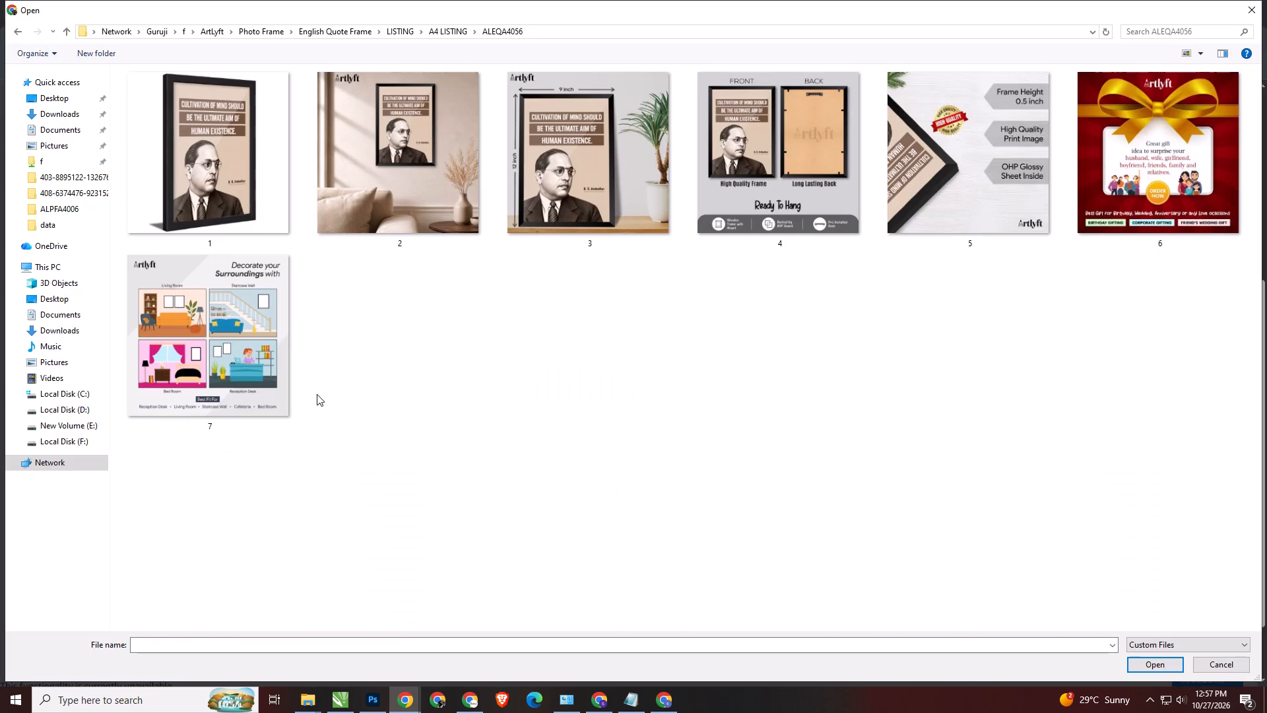
{"action": "key", "text": "ctrl+a"}
{"action": "key", "text": "Return"}
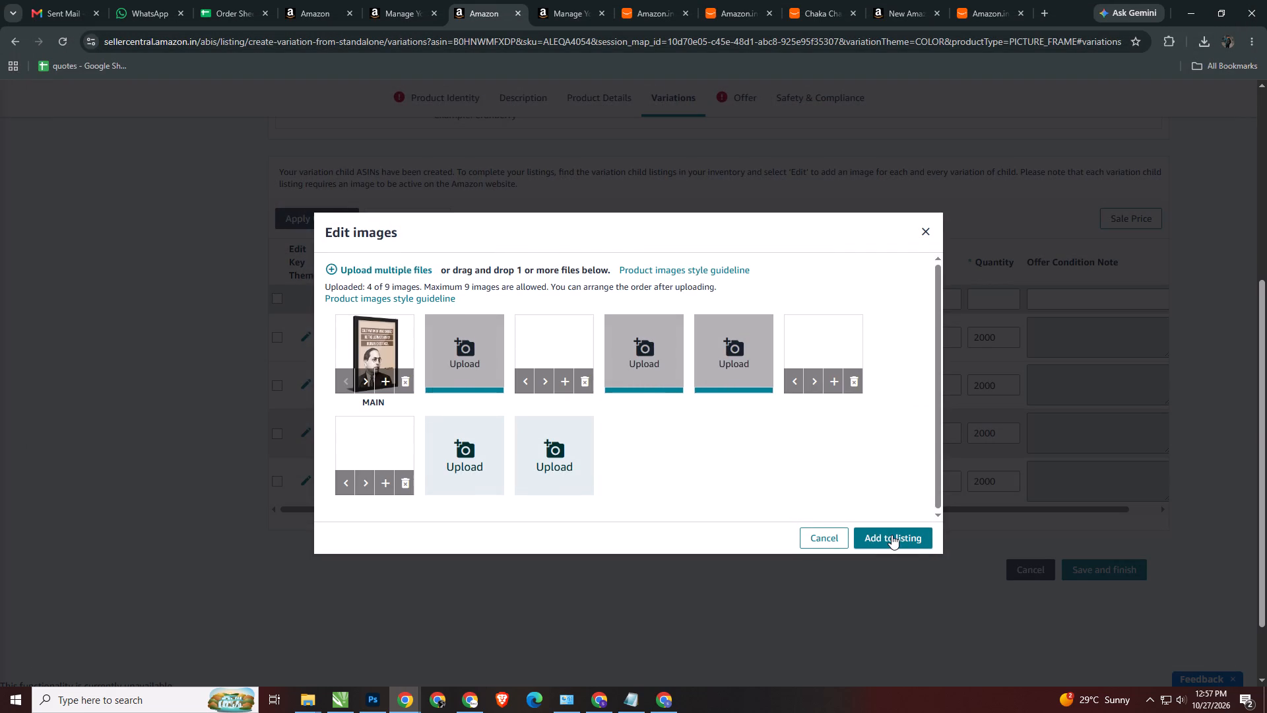
{"action": "double_click", "coordinate": [892, 535]}
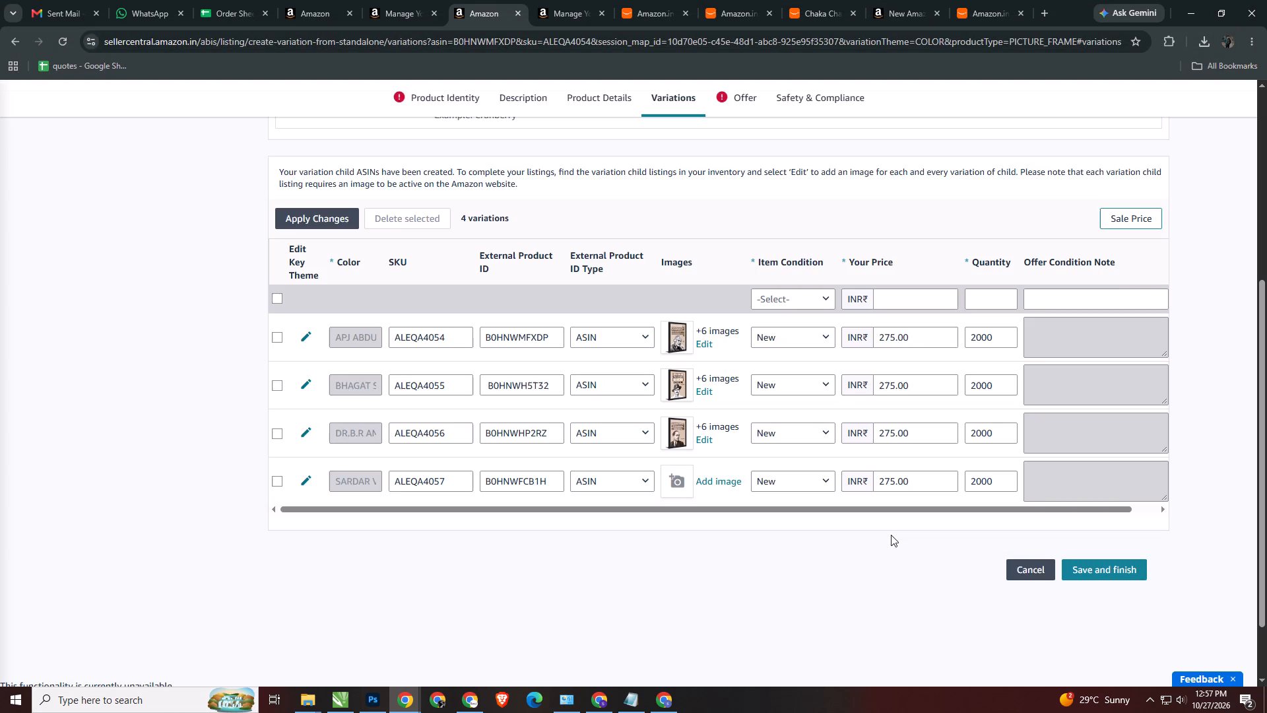
Upload all seven images from the ALEQA4057 folder and add them to the Sardar Vallabhbhai Patel variation's listing.
{"action": "left_click", "coordinate": [718, 483]}
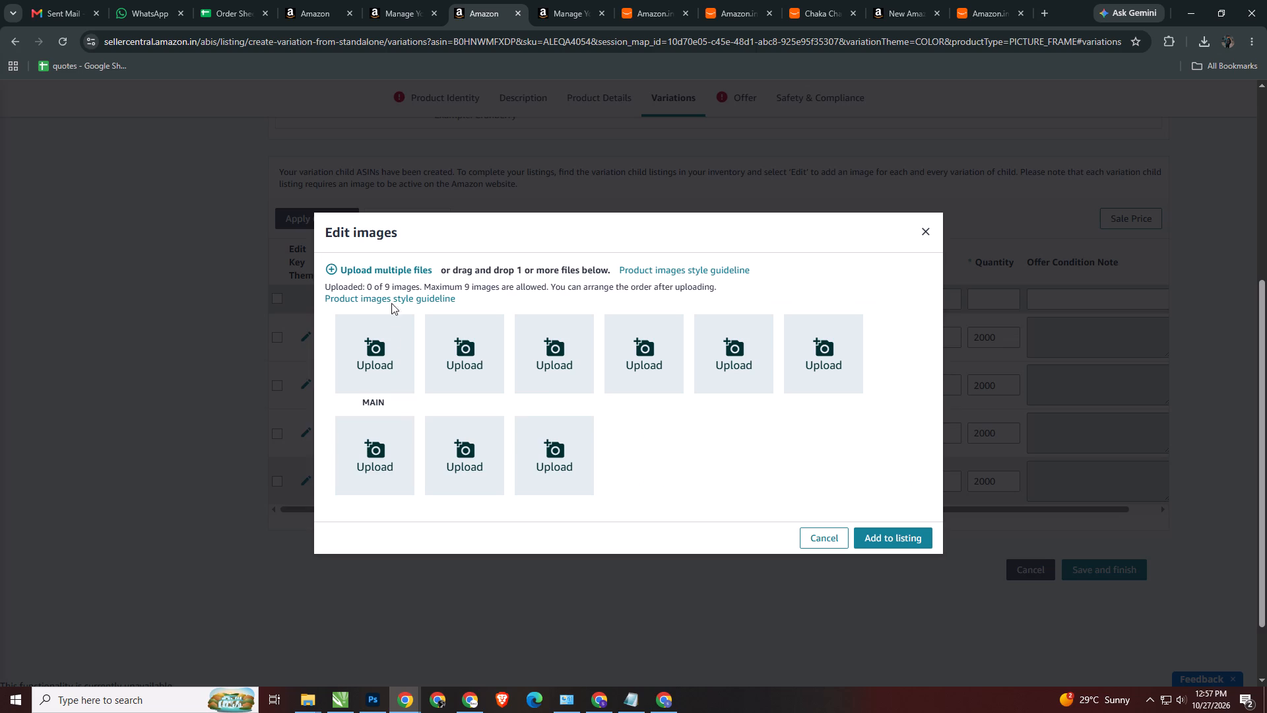
{"action": "left_click", "coordinate": [389, 274]}
{"action": "left_click", "coordinate": [436, 322]}
{"action": "key", "text": "BackSpace"}
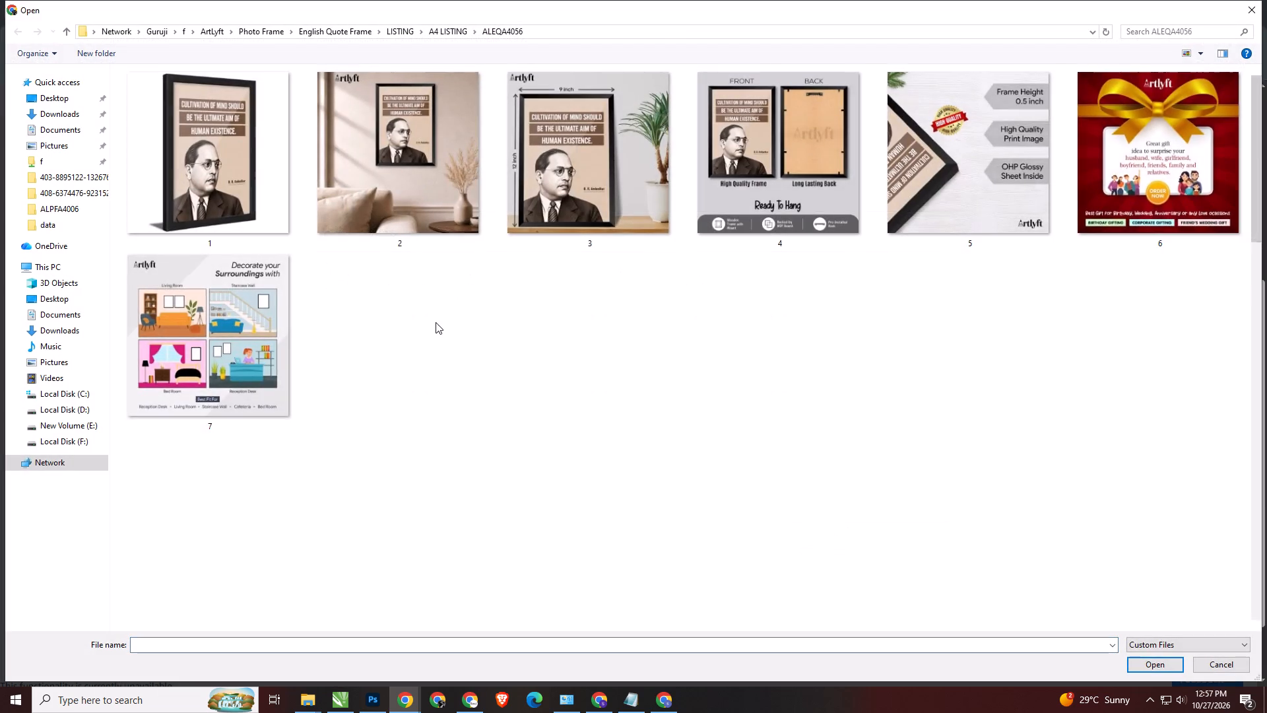
{"action": "left_click", "coordinate": [387, 518]}
{"action": "key", "text": "Return"}
{"action": "key", "text": "ctrl+a"}
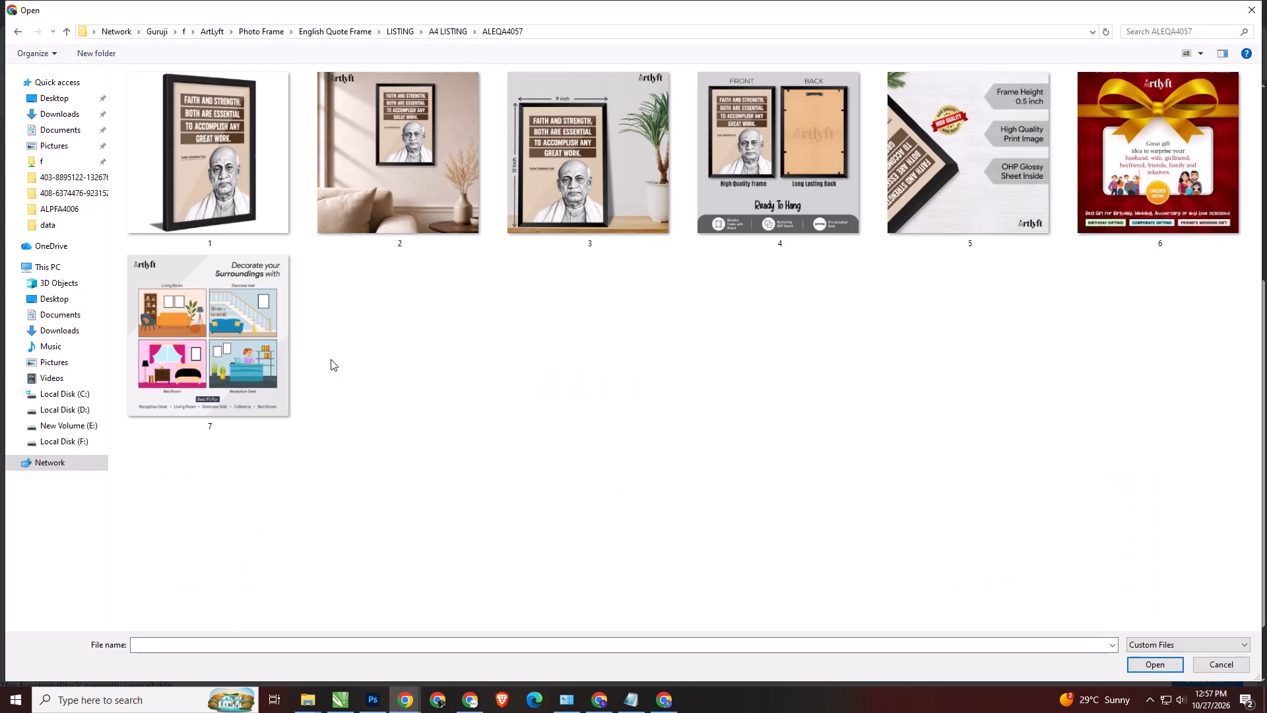
{"action": "key", "text": "Return"}
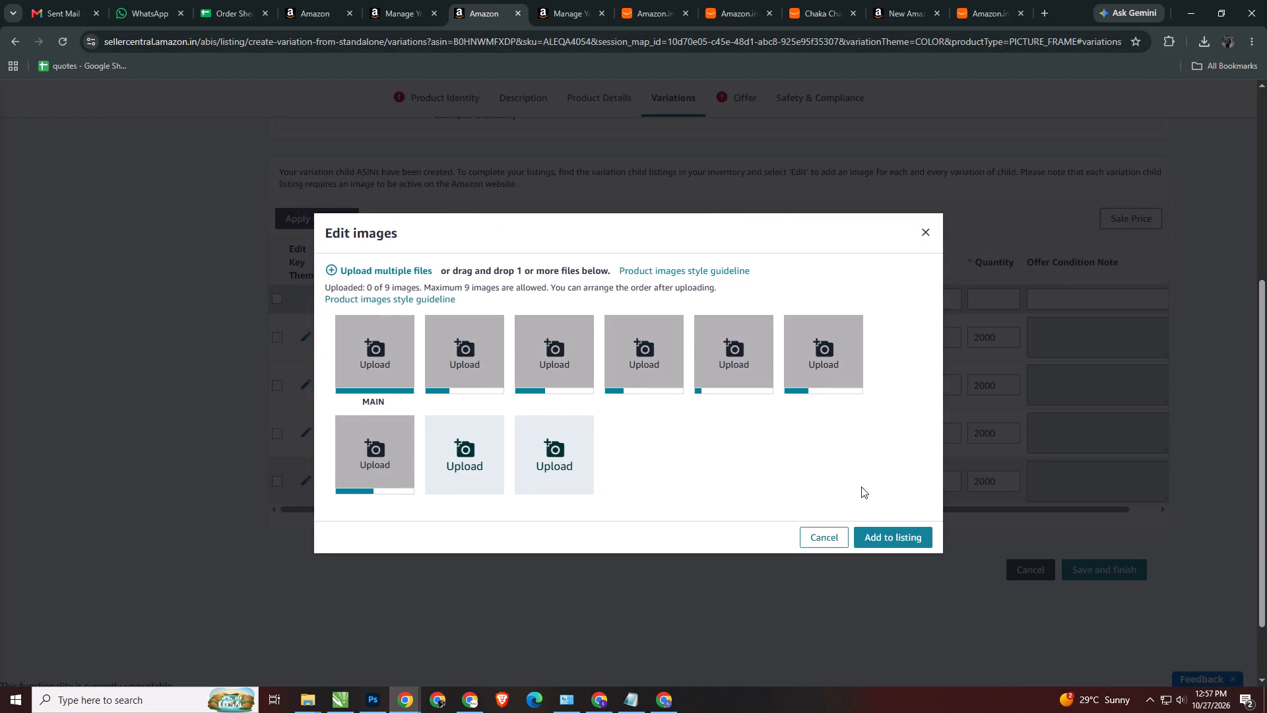
{"action": "left_click", "coordinate": [901, 535]}
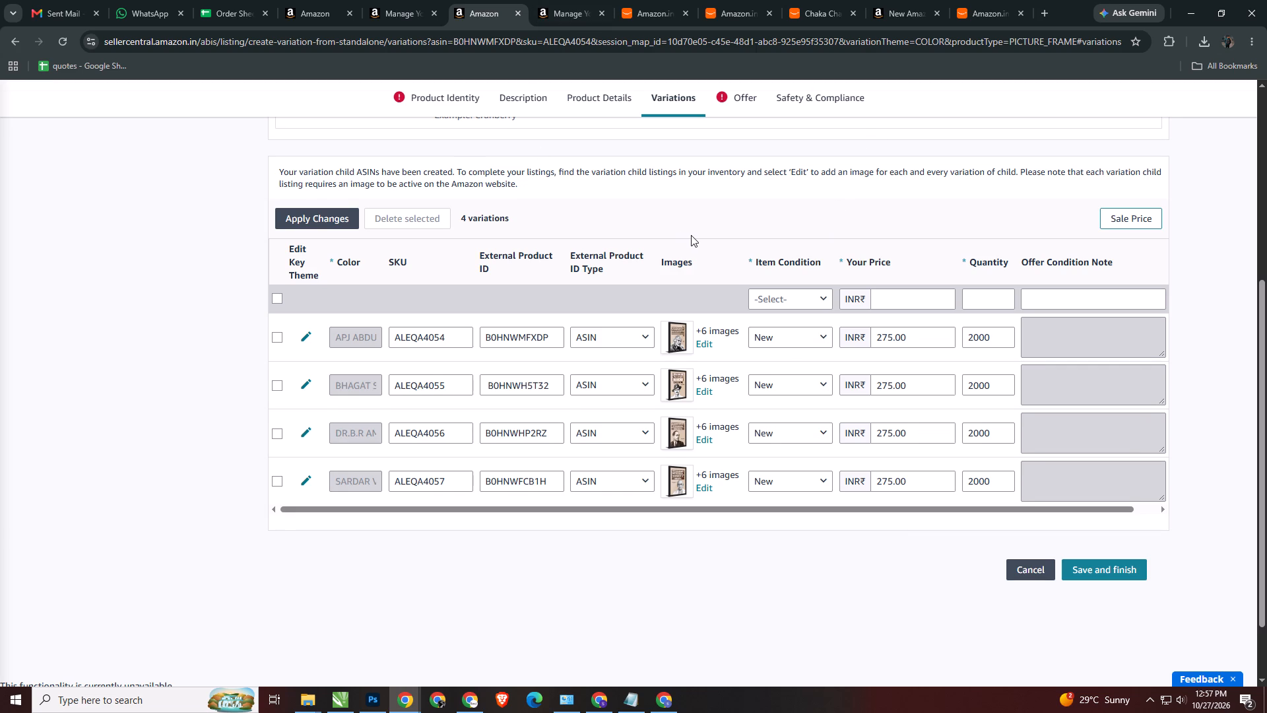
Open the listing's Product Identity section and go to the empty Item Name field.
{"action": "scroll", "coordinate": [691, 235], "scroll_direction": "up", "scroll_amount": 6}
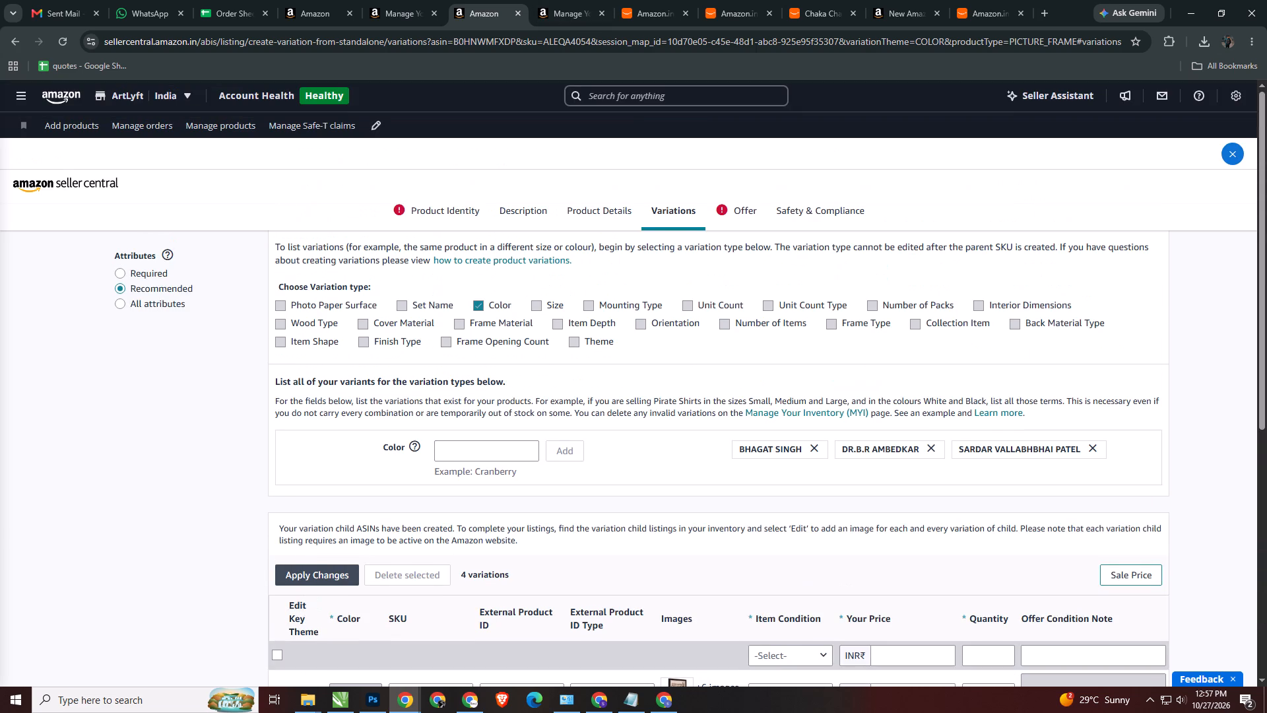
{"action": "scroll", "coordinate": [618, 250], "scroll_direction": "down", "scroll_amount": 1}
{"action": "scroll", "coordinate": [504, 223], "scroll_direction": "up", "scroll_amount": 3}
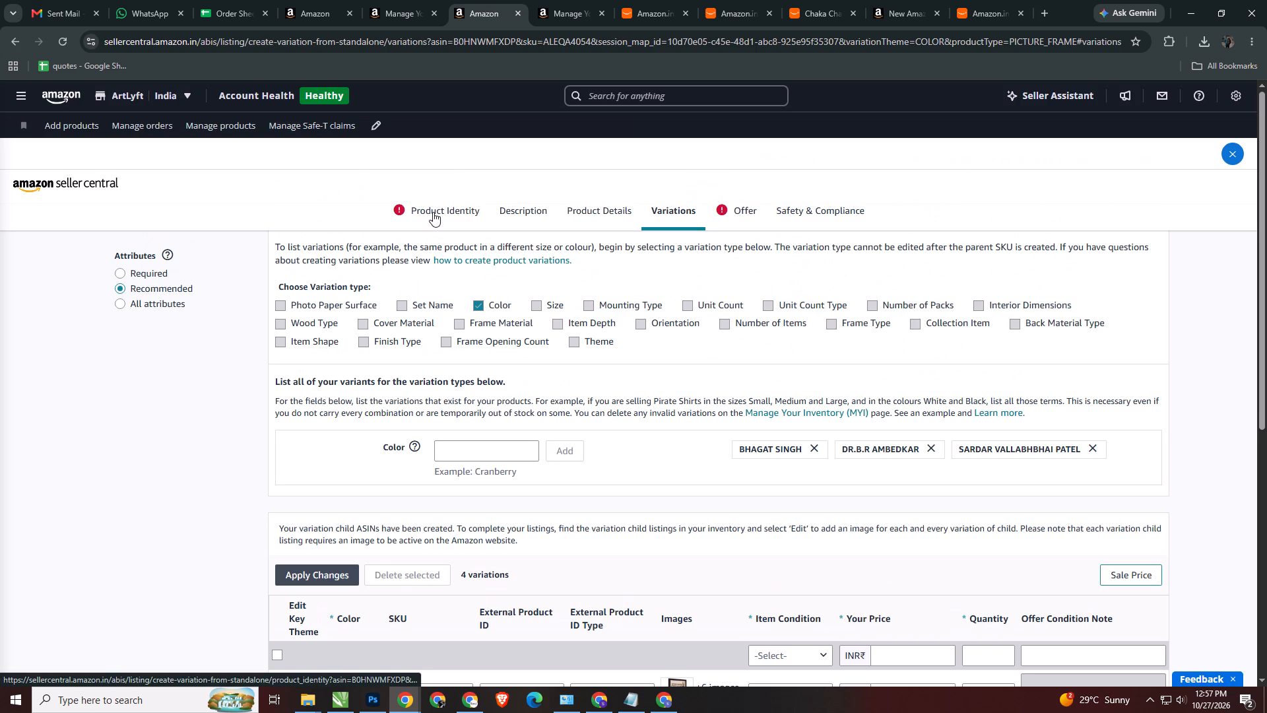
{"action": "left_click", "coordinate": [433, 212]}
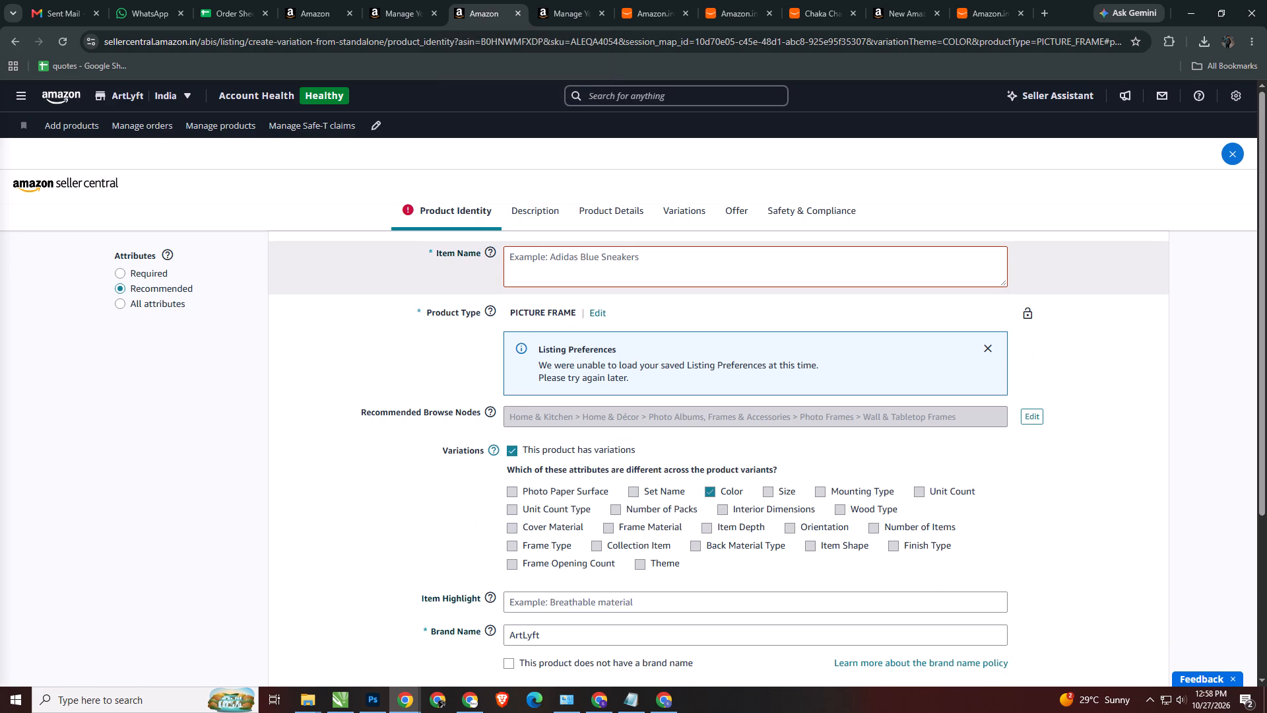
{"action": "left_click", "coordinate": [640, 254]}
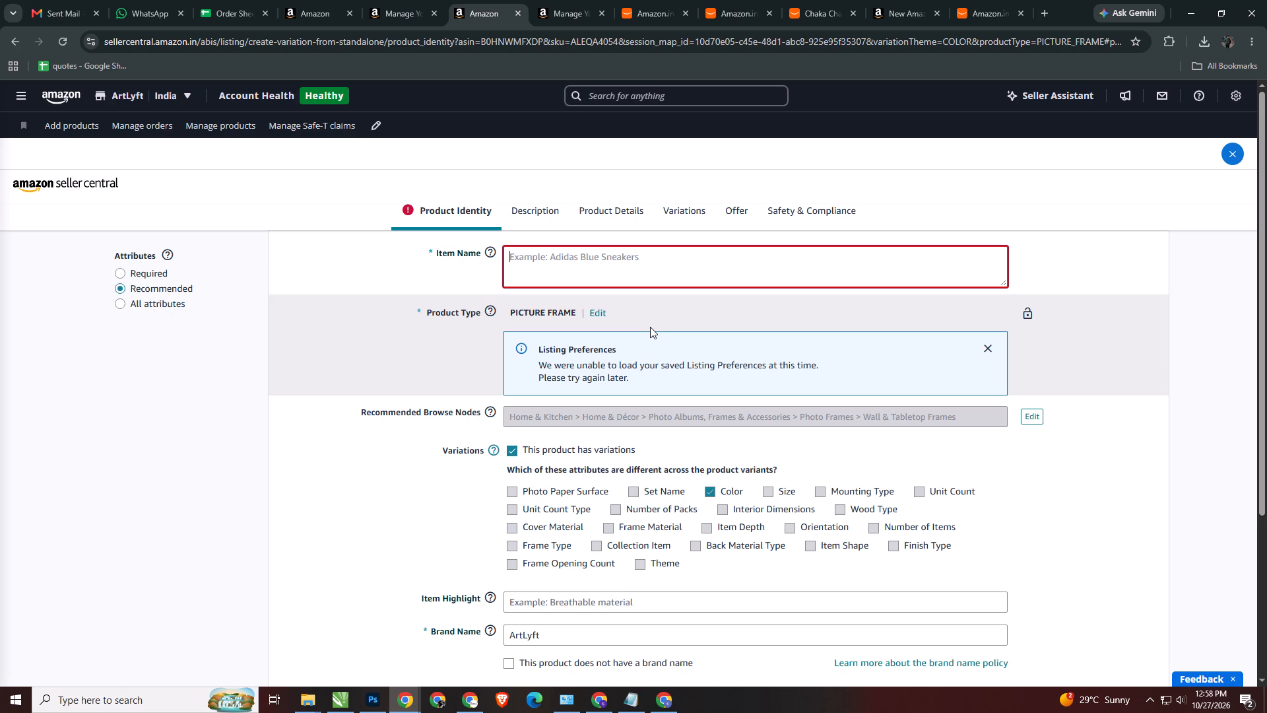
Copy the full title of the APJ Abdul Kalam A4 photo frame, SKU ALEQA4054, from the inventory list in the other browser window.
{"action": "key", "text": "alt+Tab"}
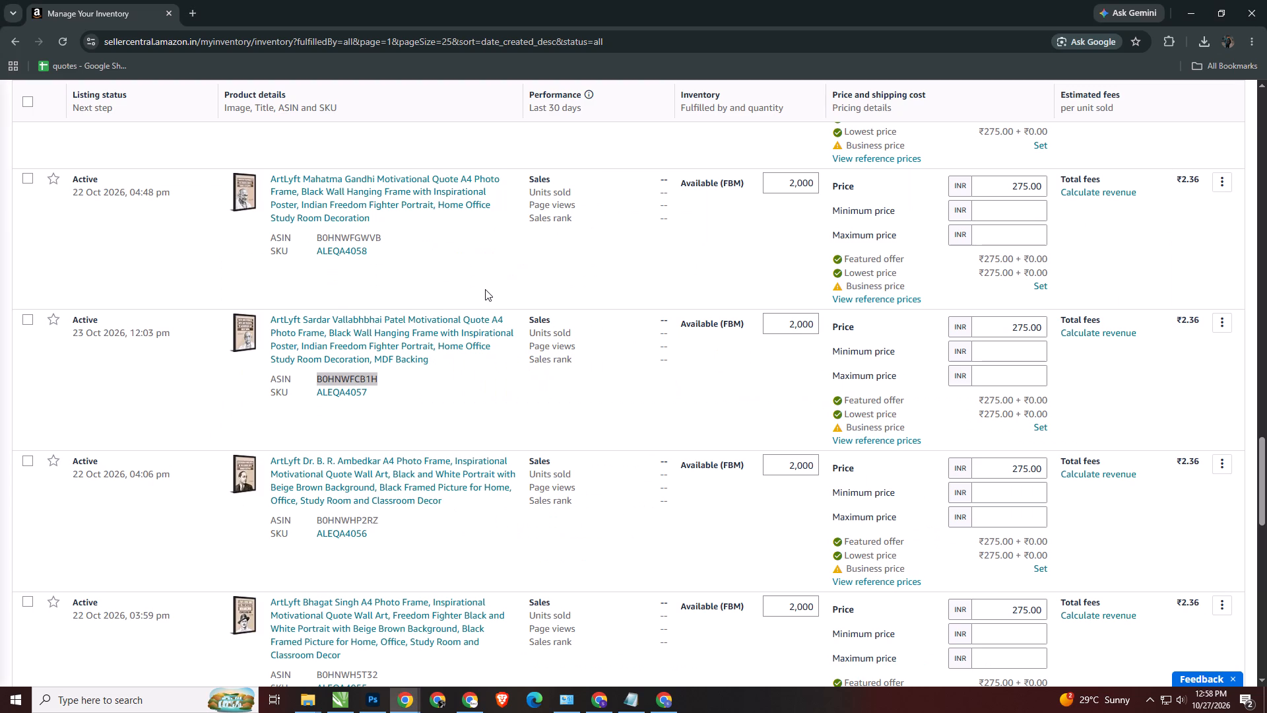
{"action": "scroll", "coordinate": [457, 372], "scroll_direction": "down", "scroll_amount": 2}
{"action": "left_click", "coordinate": [464, 541]}
{"action": "scroll", "coordinate": [692, 516], "scroll_direction": "down", "scroll_amount": 5}
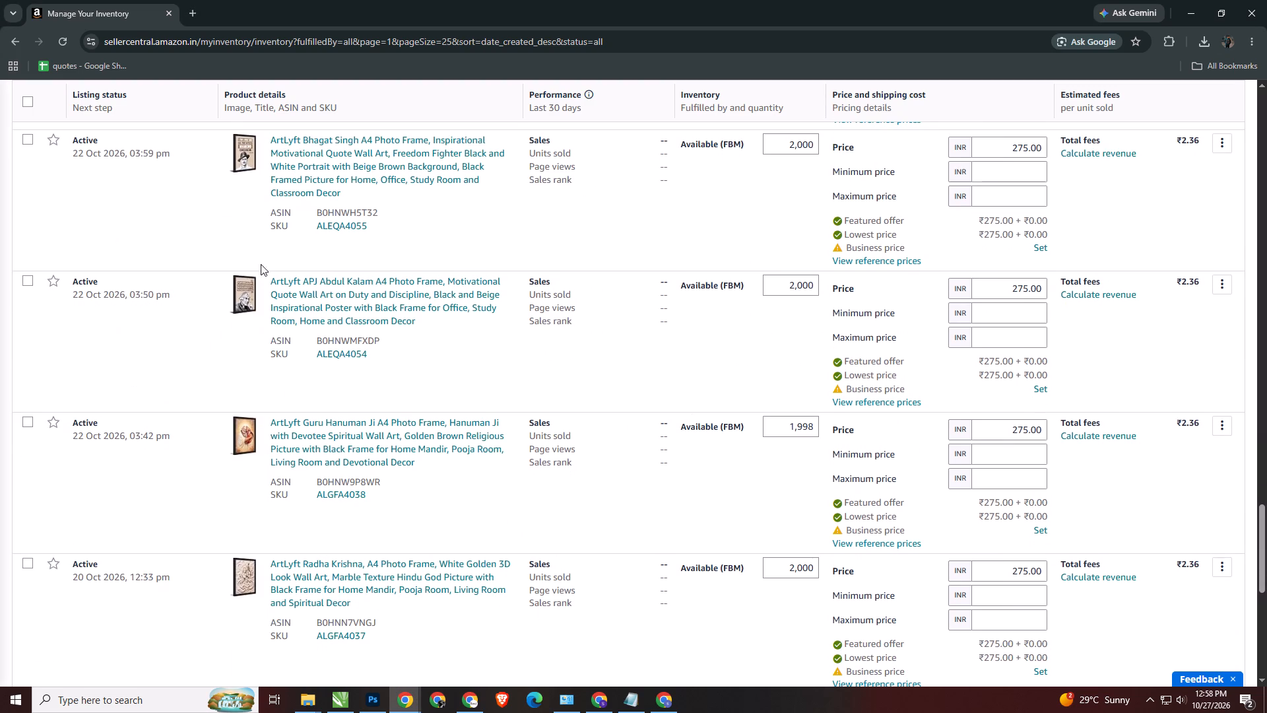
{"action": "left_click_drag", "start_coordinate": [267, 281], "coordinate": [401, 314]}
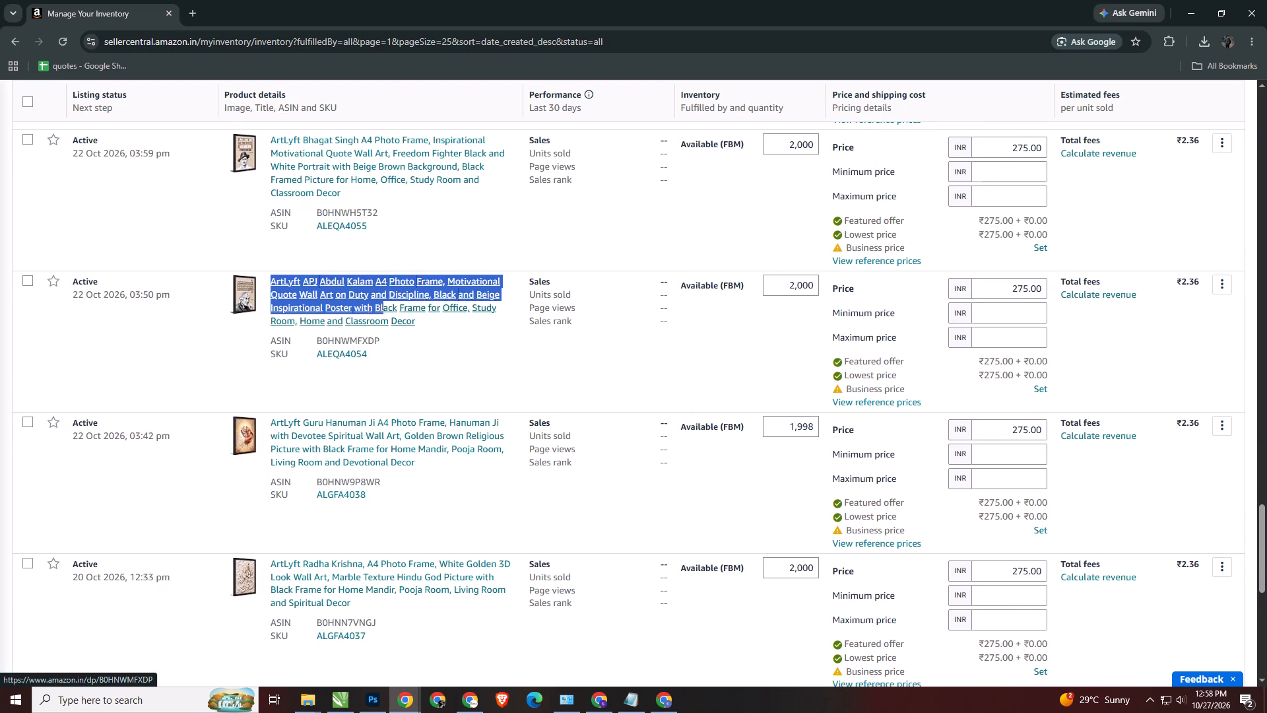
{"action": "left_click_drag", "start_coordinate": [401, 314], "coordinate": [416, 319]}
{"action": "key", "text": "ctrl+c"}
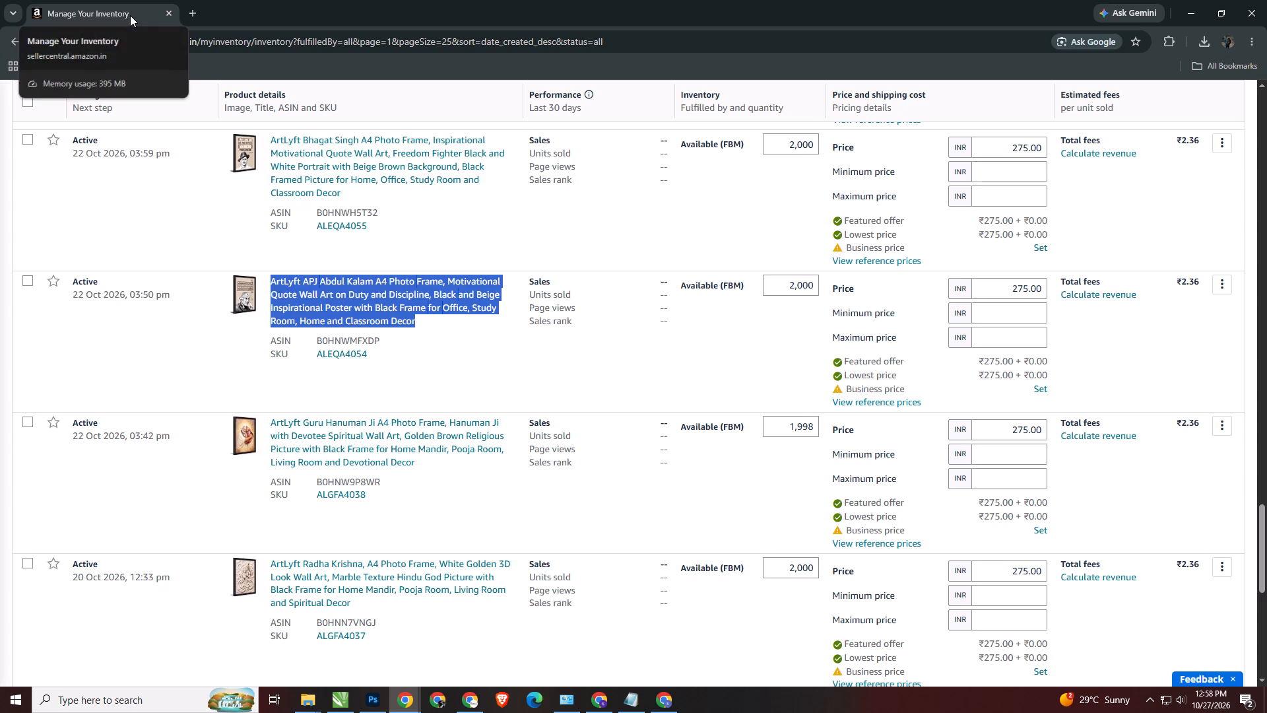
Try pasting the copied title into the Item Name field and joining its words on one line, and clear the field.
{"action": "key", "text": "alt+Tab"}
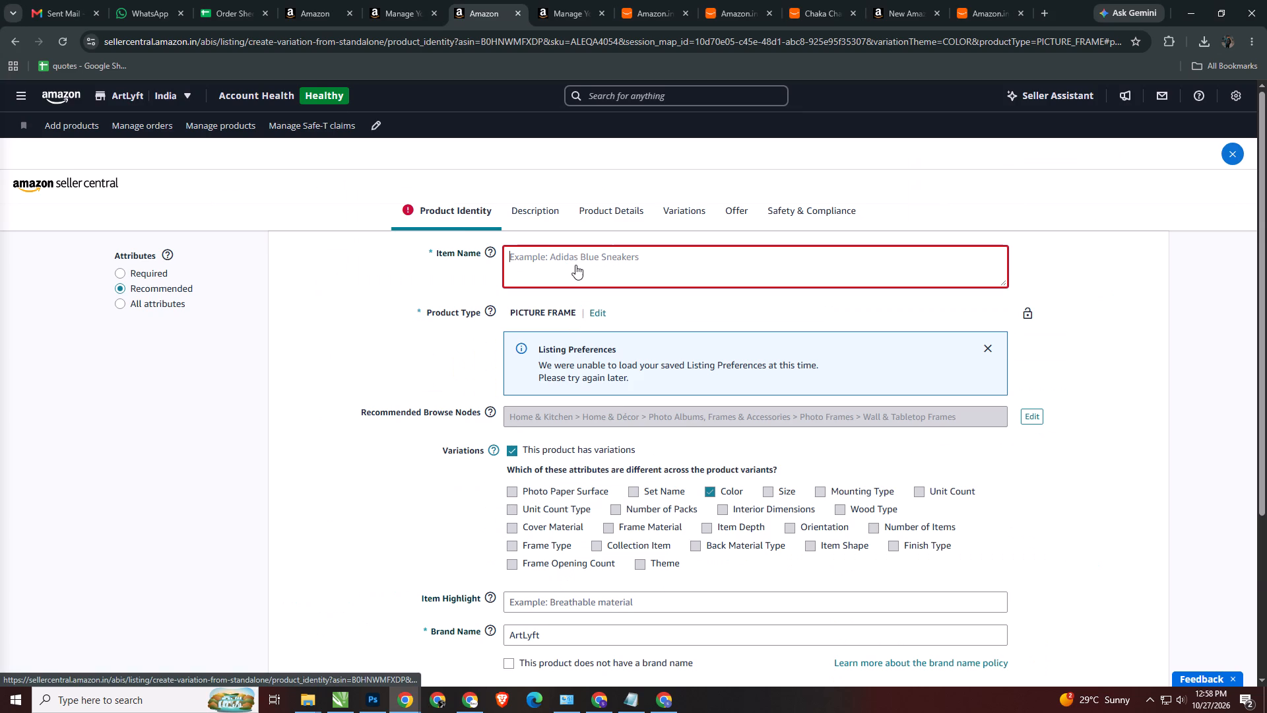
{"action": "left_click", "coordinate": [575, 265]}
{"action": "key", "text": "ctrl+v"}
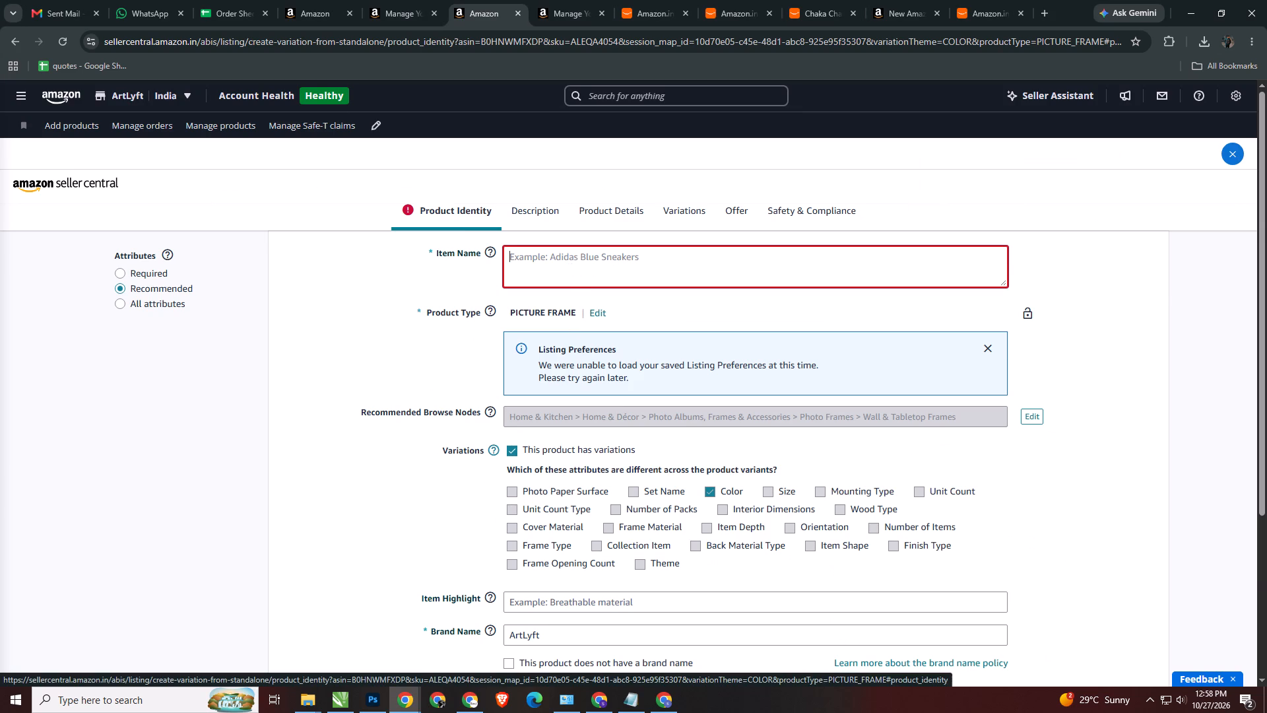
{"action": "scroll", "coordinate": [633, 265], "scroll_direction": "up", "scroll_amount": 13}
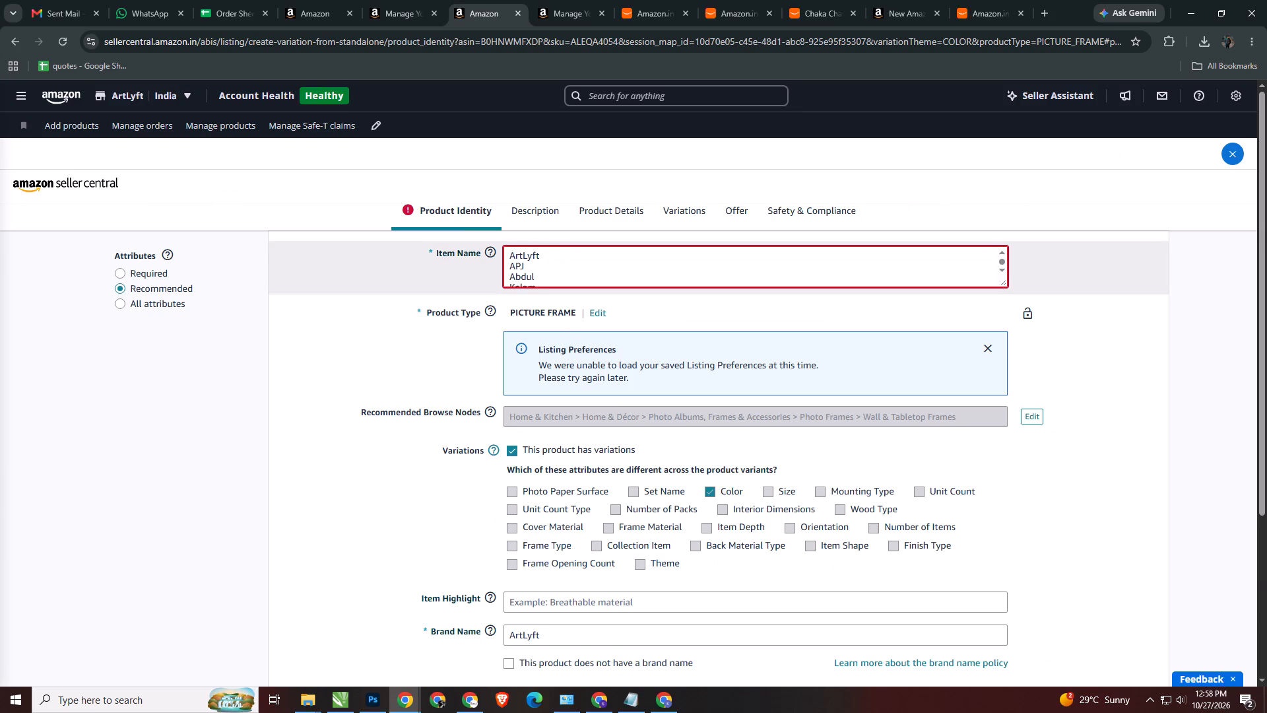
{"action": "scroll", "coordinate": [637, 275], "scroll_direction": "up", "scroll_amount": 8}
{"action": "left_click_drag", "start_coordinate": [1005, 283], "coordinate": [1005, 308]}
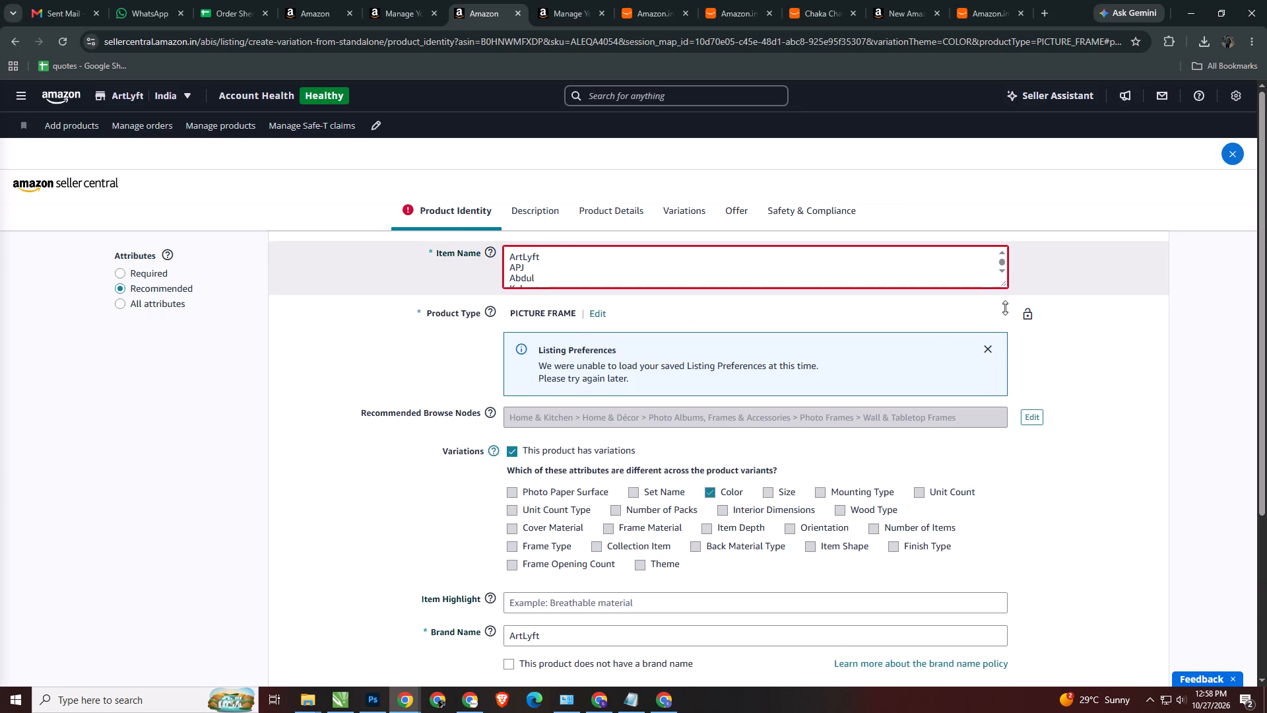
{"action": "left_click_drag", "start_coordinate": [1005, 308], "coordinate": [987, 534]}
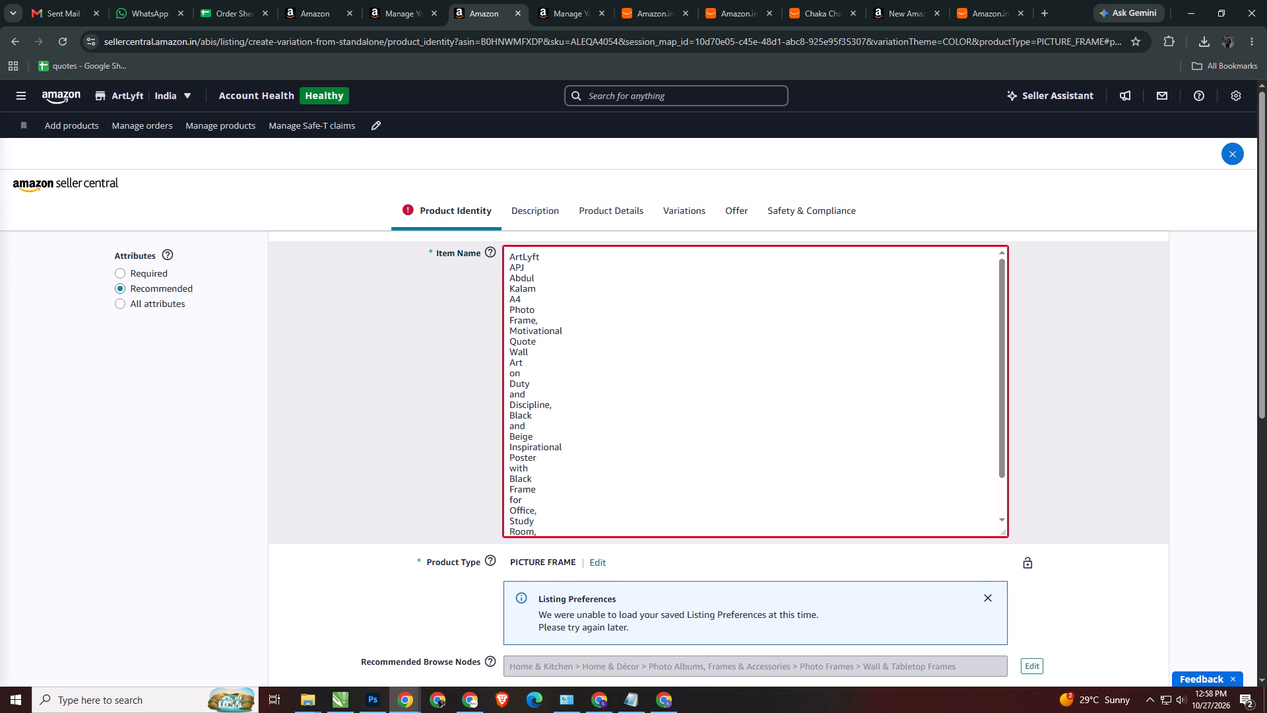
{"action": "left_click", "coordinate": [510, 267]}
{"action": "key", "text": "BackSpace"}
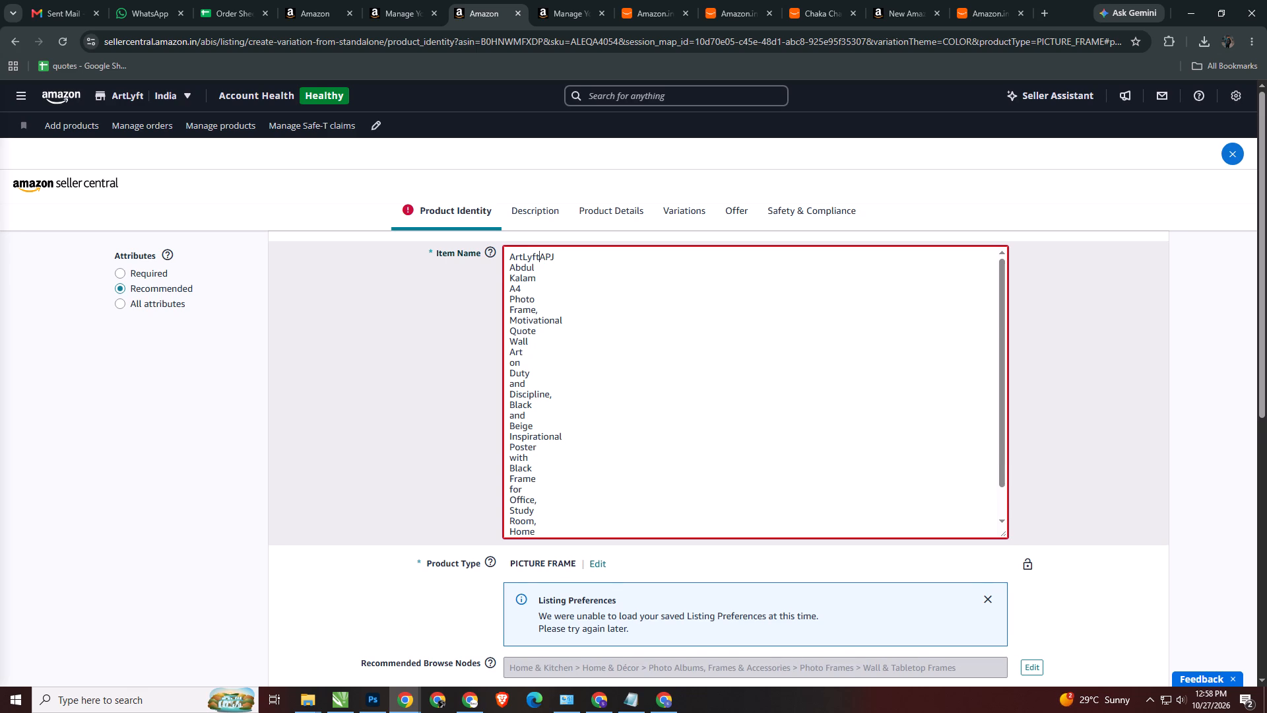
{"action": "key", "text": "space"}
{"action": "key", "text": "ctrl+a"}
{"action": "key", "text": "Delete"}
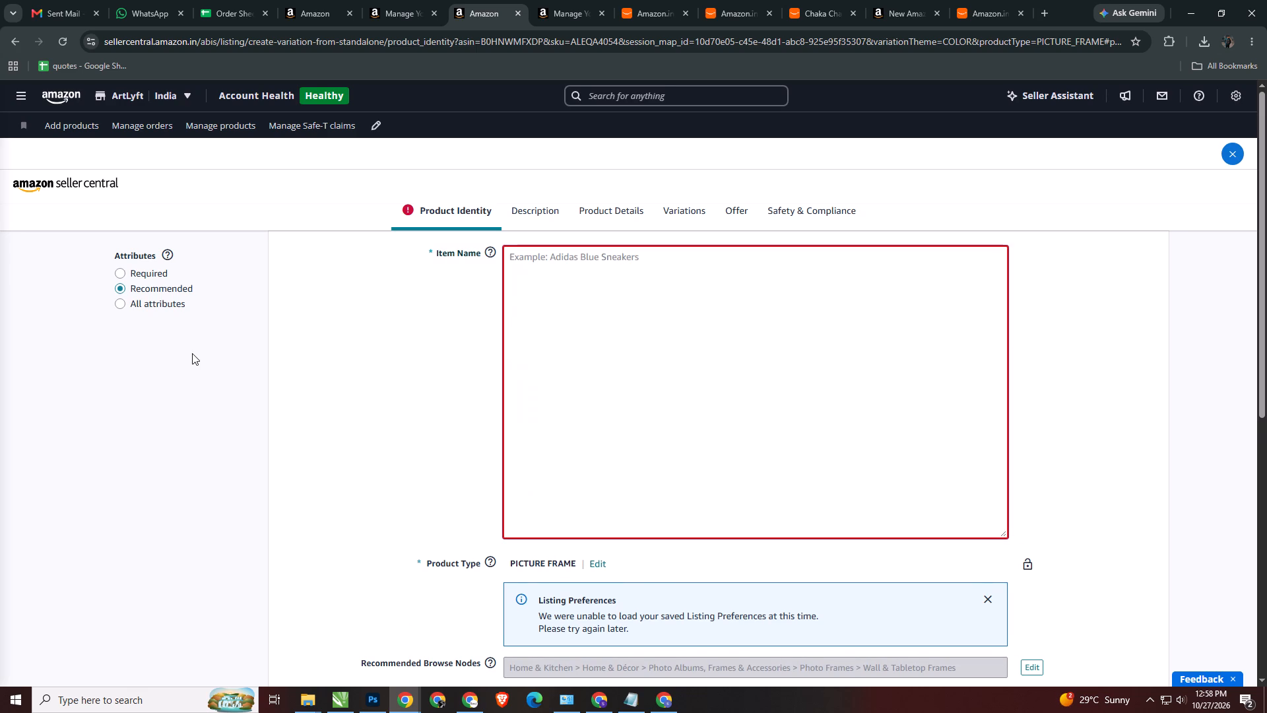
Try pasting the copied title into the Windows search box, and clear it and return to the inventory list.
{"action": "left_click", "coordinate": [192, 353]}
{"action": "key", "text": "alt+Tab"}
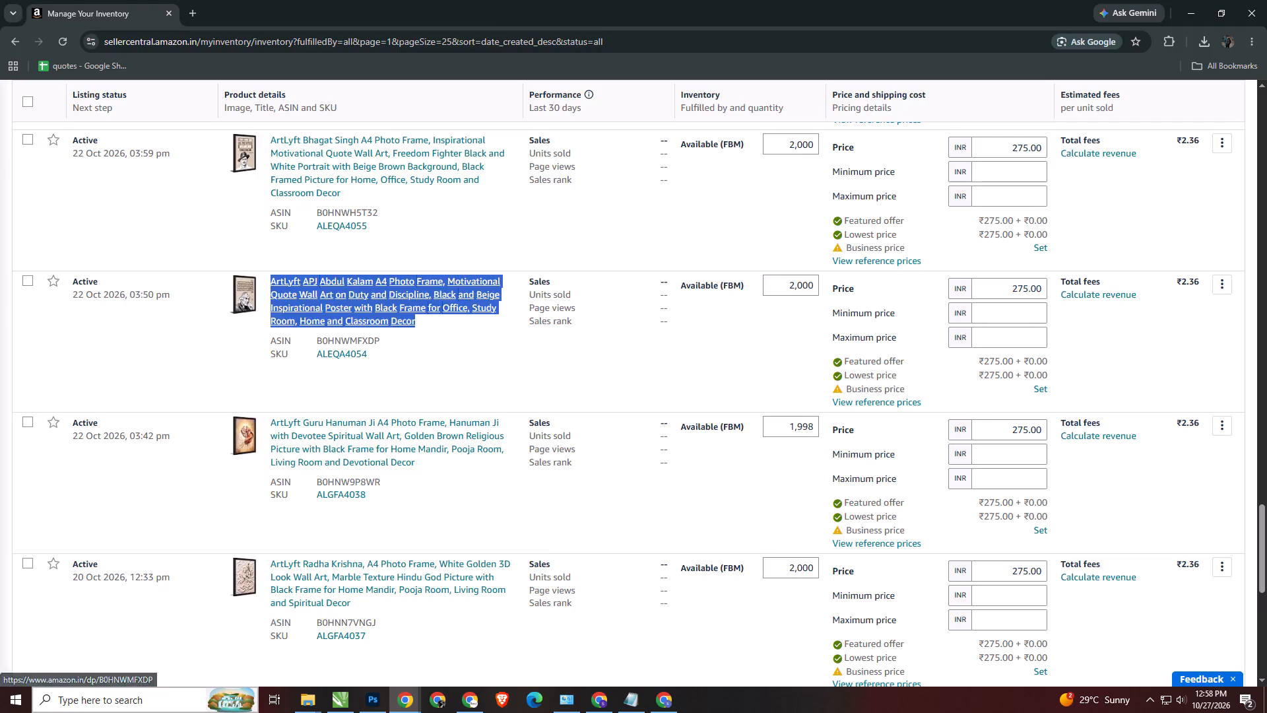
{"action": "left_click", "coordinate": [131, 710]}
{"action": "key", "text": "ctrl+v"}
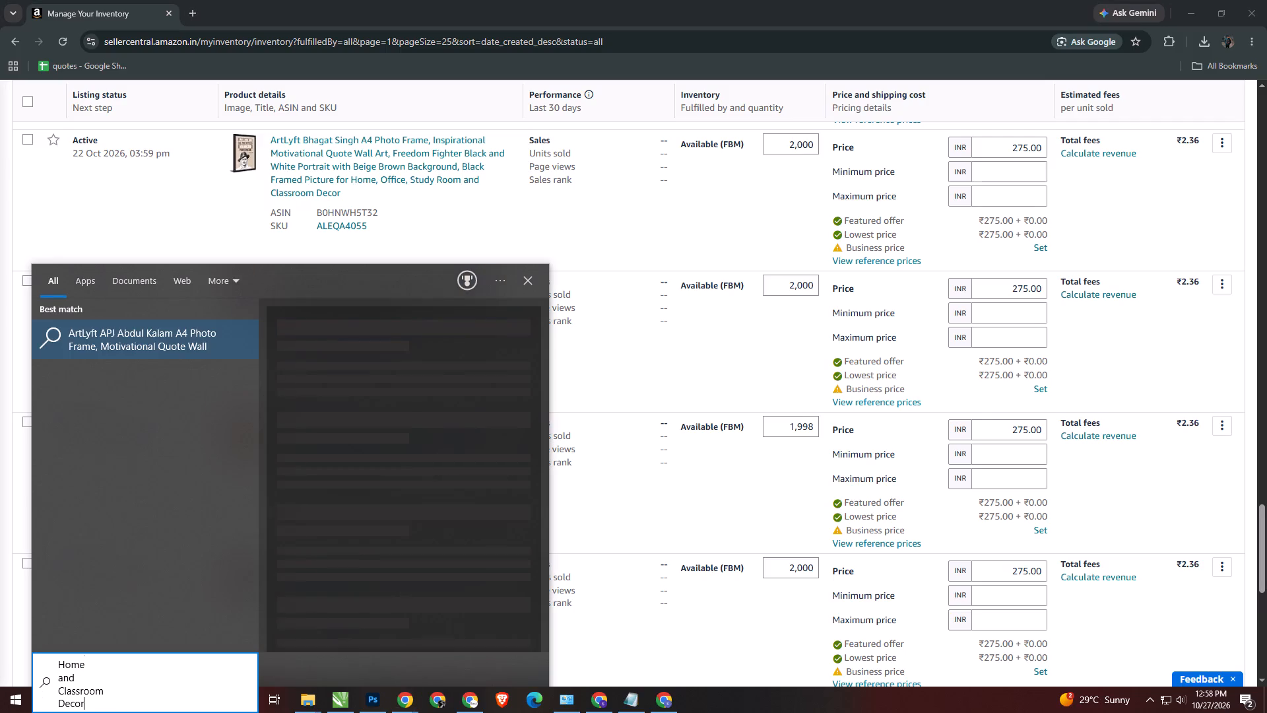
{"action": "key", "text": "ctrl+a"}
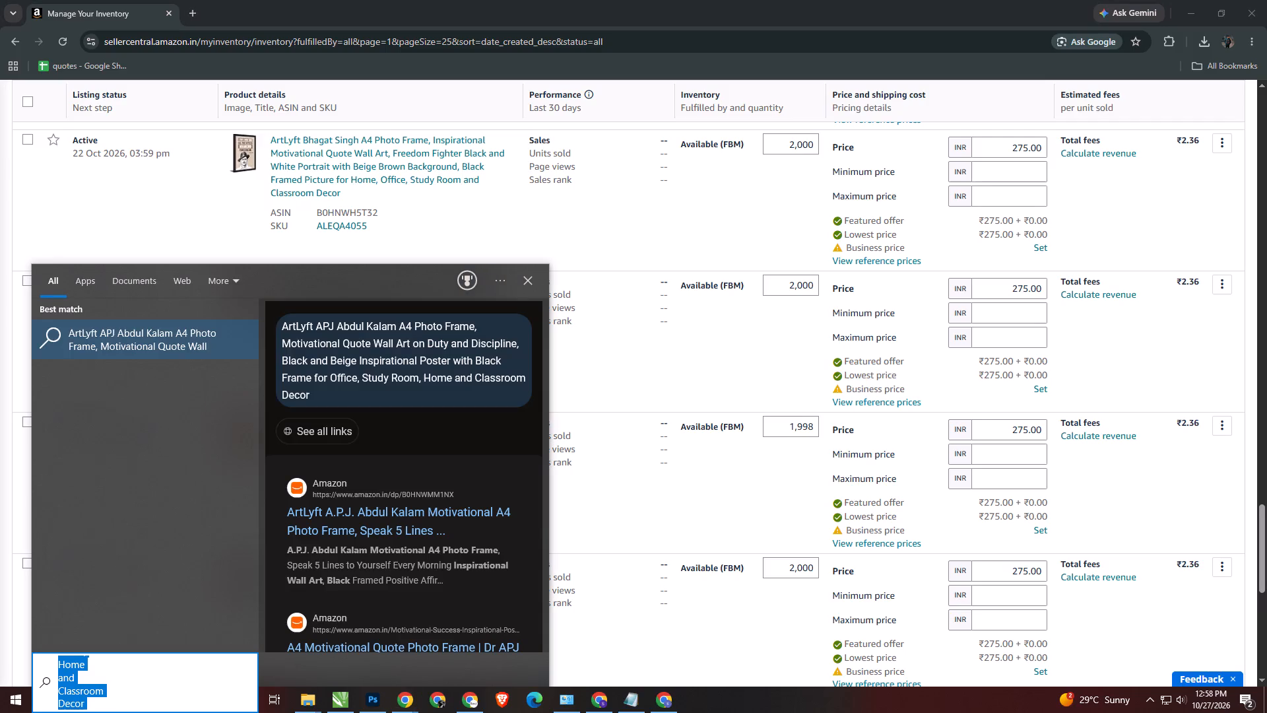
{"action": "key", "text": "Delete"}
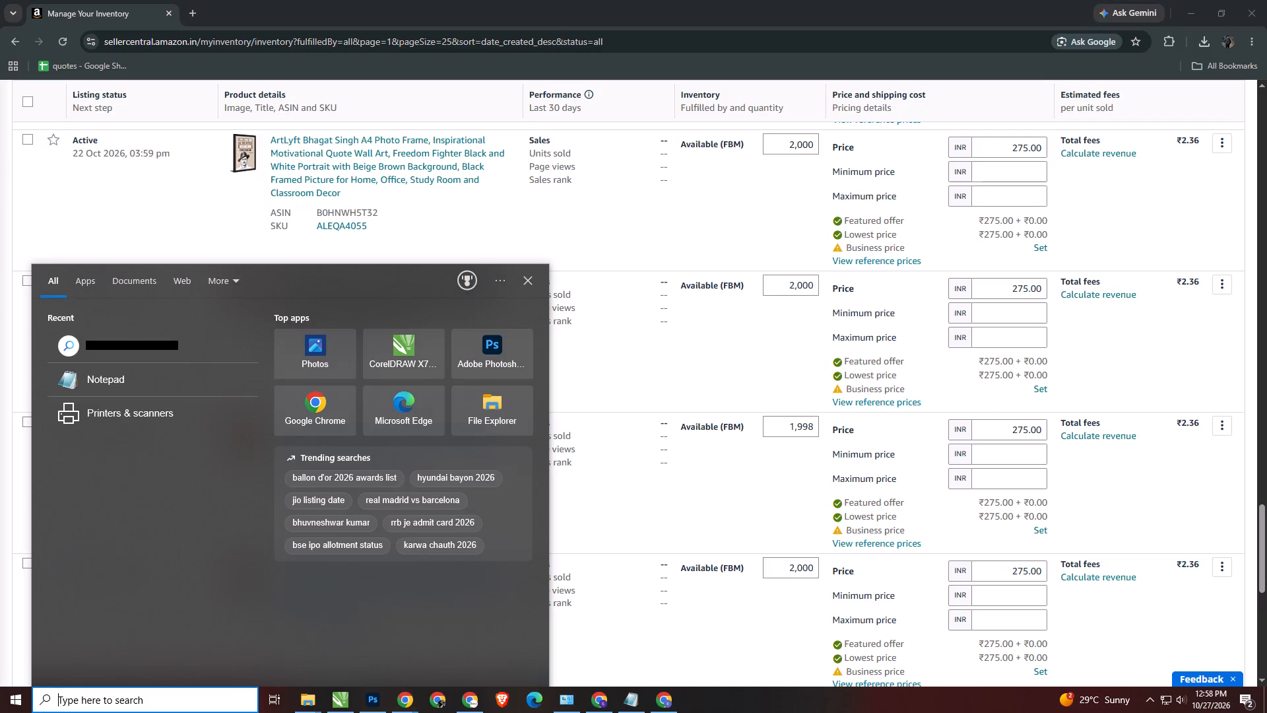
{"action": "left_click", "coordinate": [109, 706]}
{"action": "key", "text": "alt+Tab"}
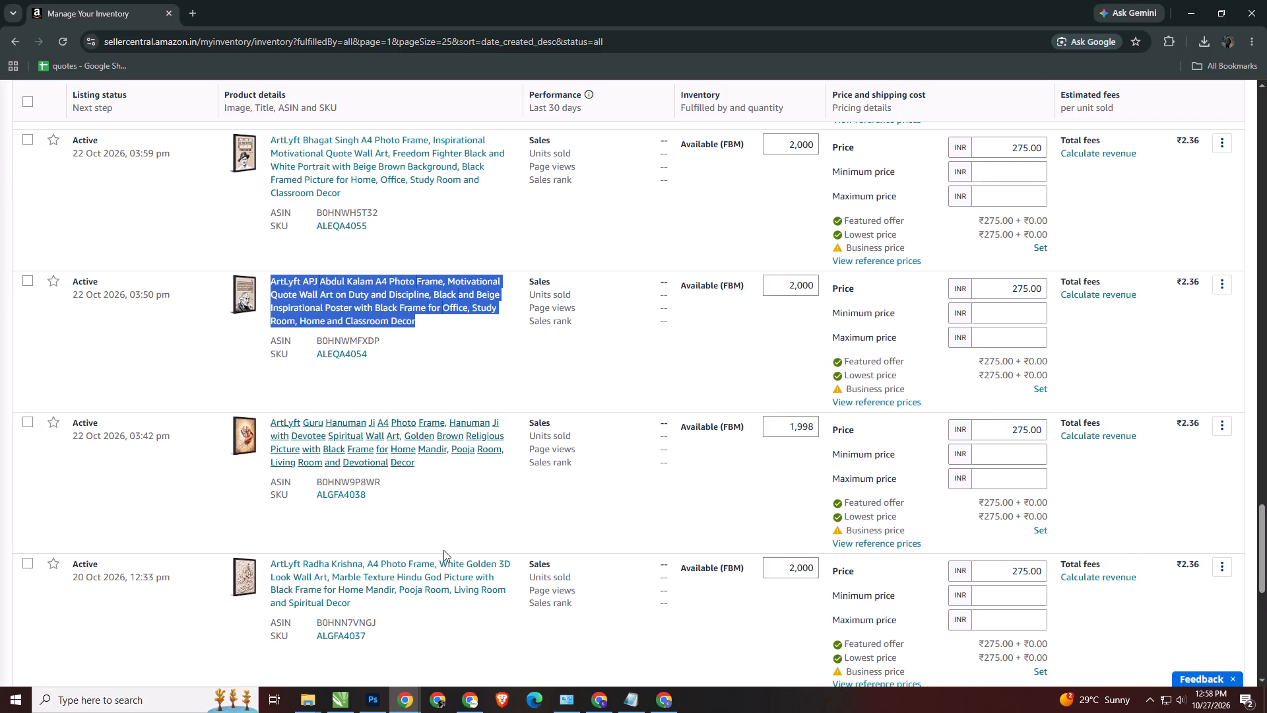
Switch to CorelDRAW, create a new A4 document and paste the copied APJ Abdul Kalam title onto the page as text.
{"action": "left_click", "coordinate": [347, 703]}
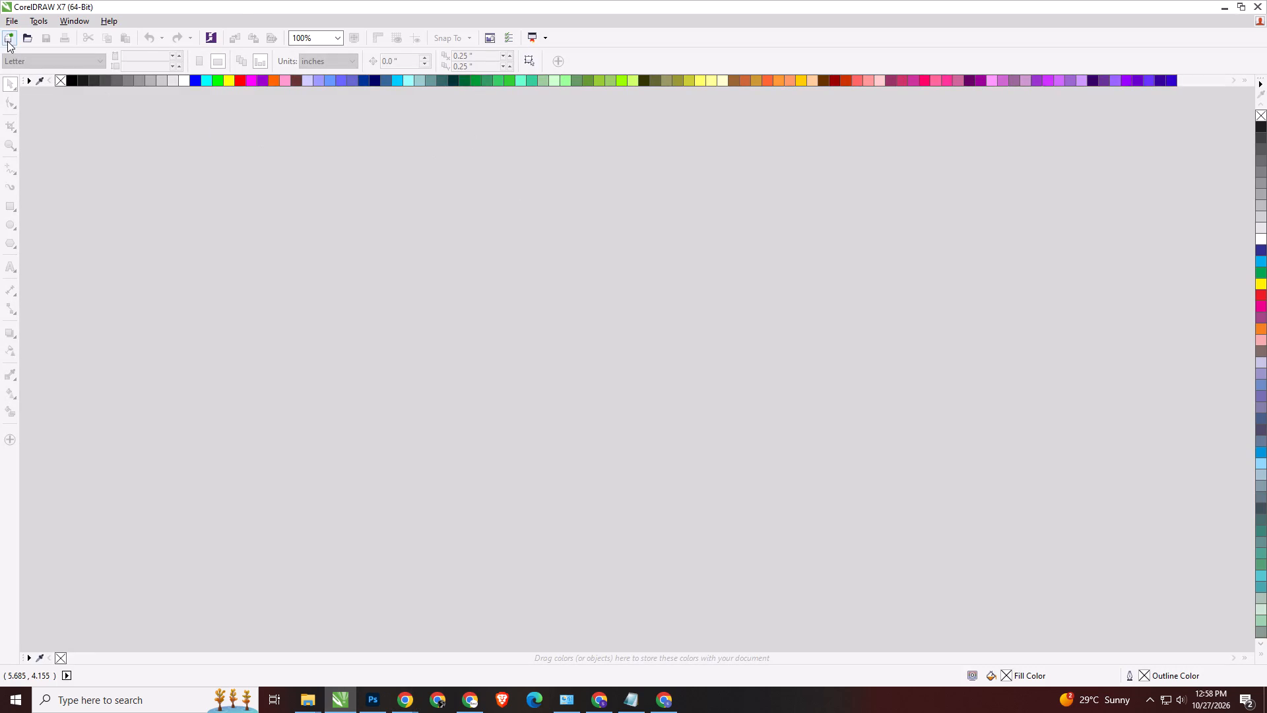
{"action": "left_click", "coordinate": [7, 41]}
{"action": "left_click", "coordinate": [573, 281]}
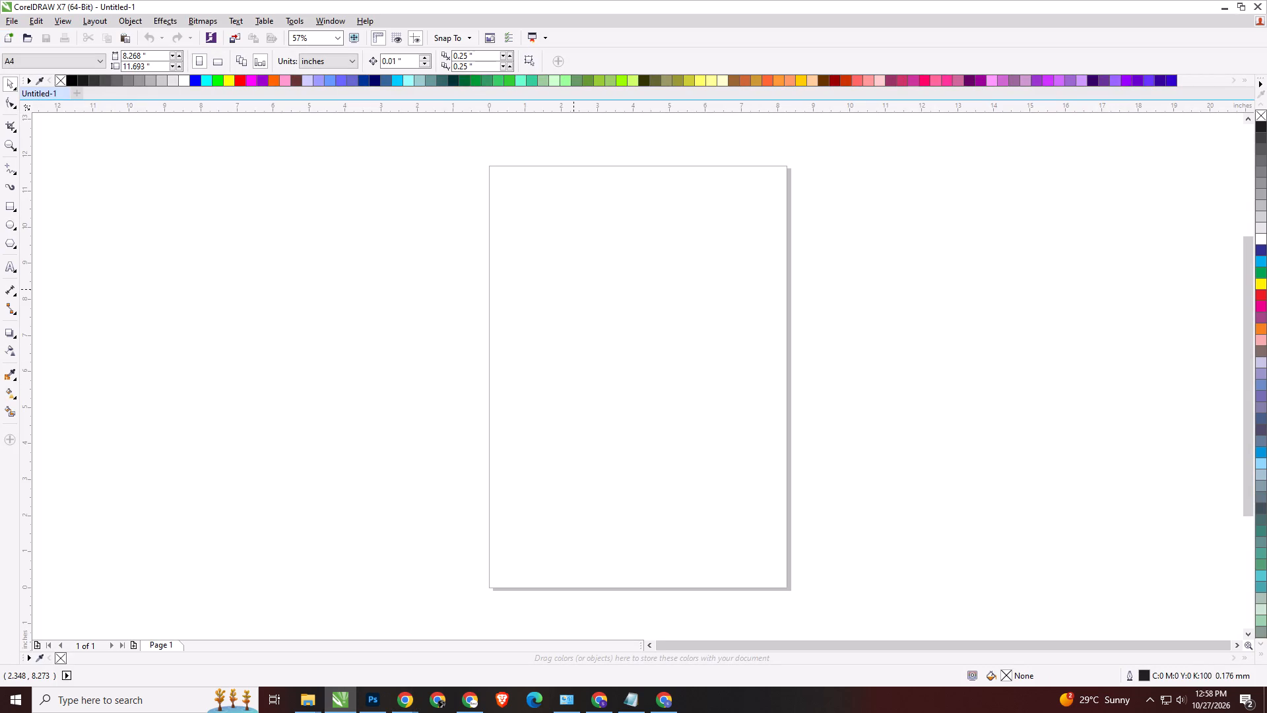
{"action": "key", "text": "ctrl+v"}
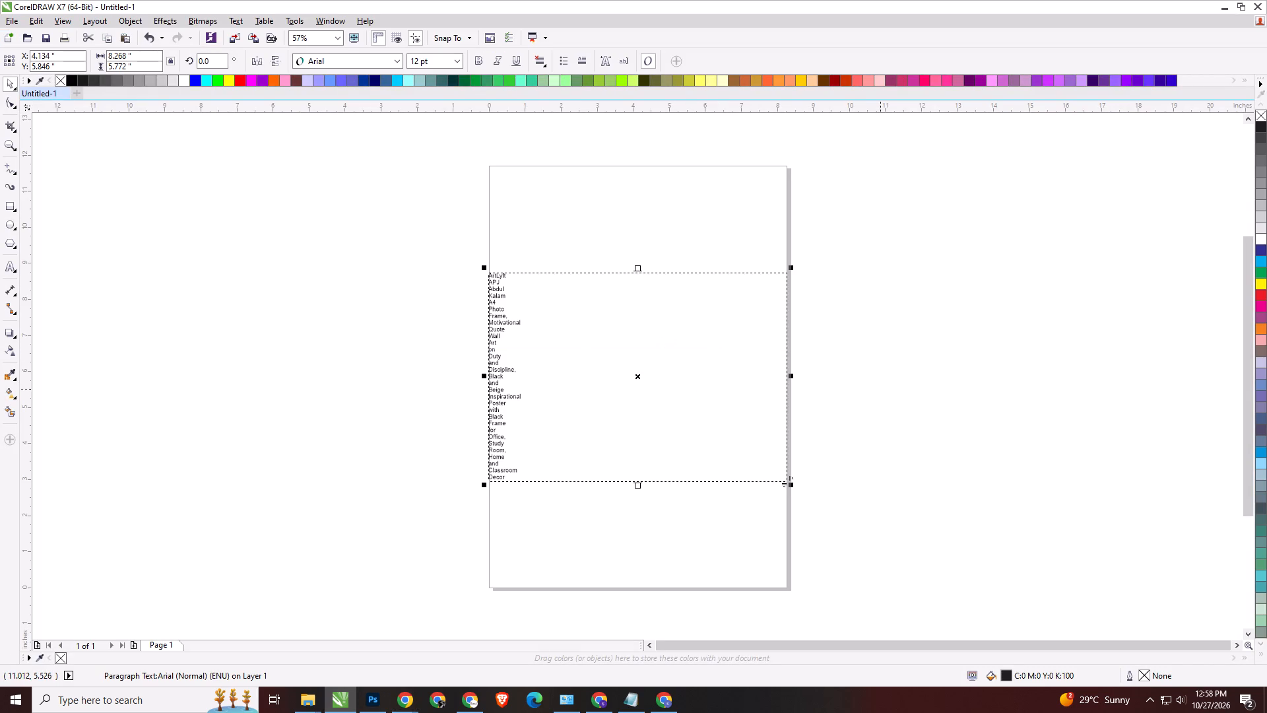
Move the pasted title's text frame on the page so its centre sits at about X 5.659, Y 7.372 inches.
{"action": "left_click_drag", "start_coordinate": [500, 389], "coordinate": [623, 328]}
{"action": "scroll", "coordinate": [622, 322], "scroll_direction": "up", "scroll_amount": 3}
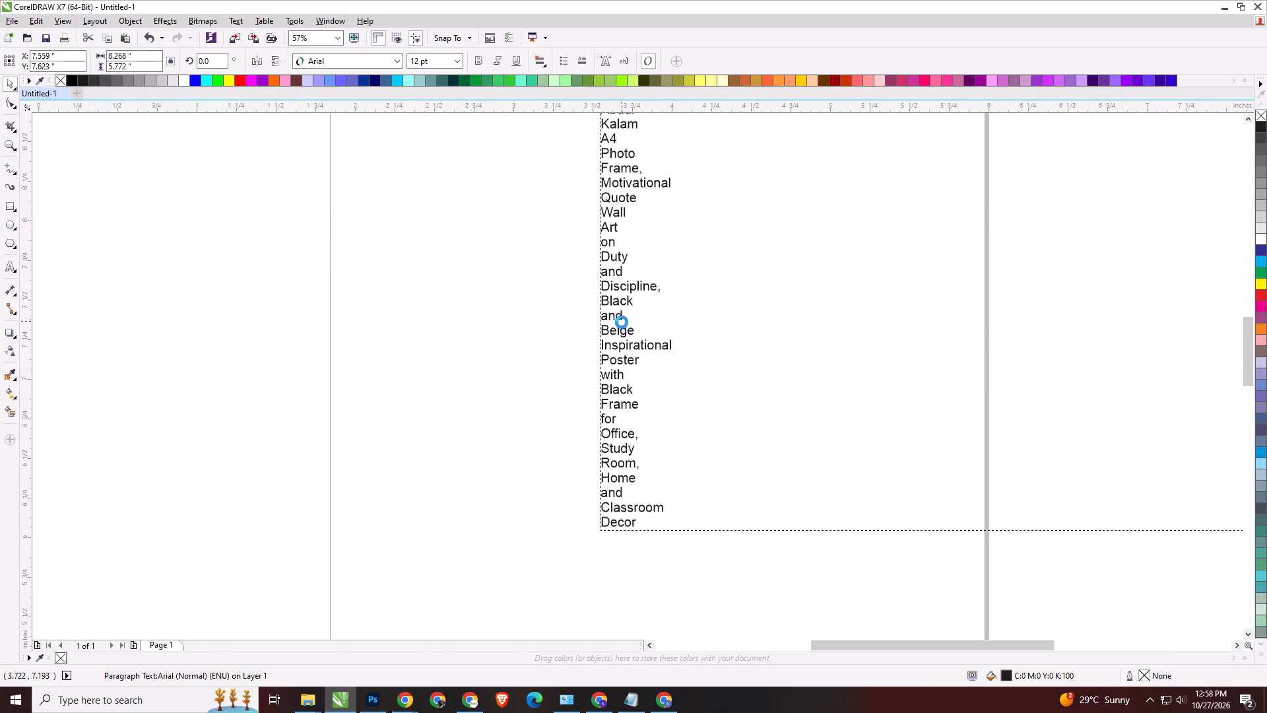
{"action": "scroll", "coordinate": [616, 349], "scroll_direction": "down", "scroll_amount": 2}
{"action": "left_click_drag", "start_coordinate": [614, 275], "coordinate": [538, 285]}
{"action": "scroll", "coordinate": [535, 239], "scroll_direction": "up", "scroll_amount": 2}
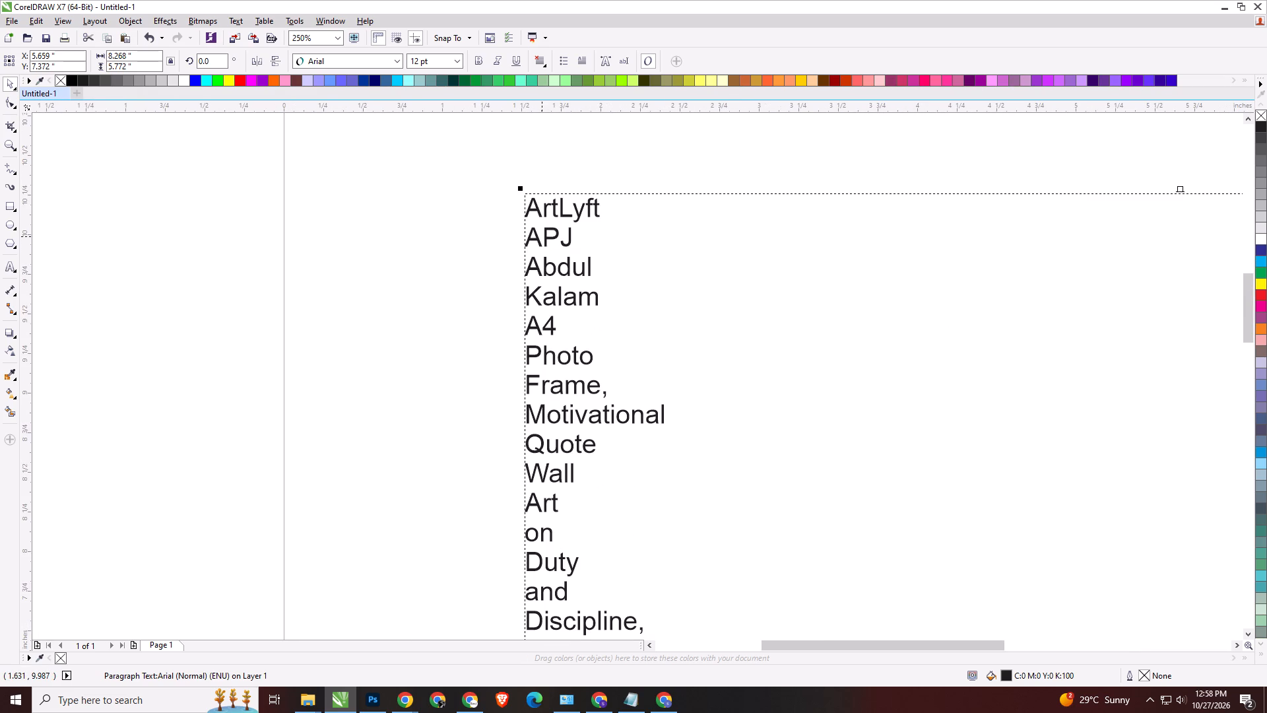
In the paragraph text, join the words ArtLyft, APJ and Abdul on the first line with single spaces.
{"action": "double_click", "coordinate": [527, 240]}
{"action": "scroll", "coordinate": [527, 240], "scroll_direction": "down", "scroll_amount": 1}
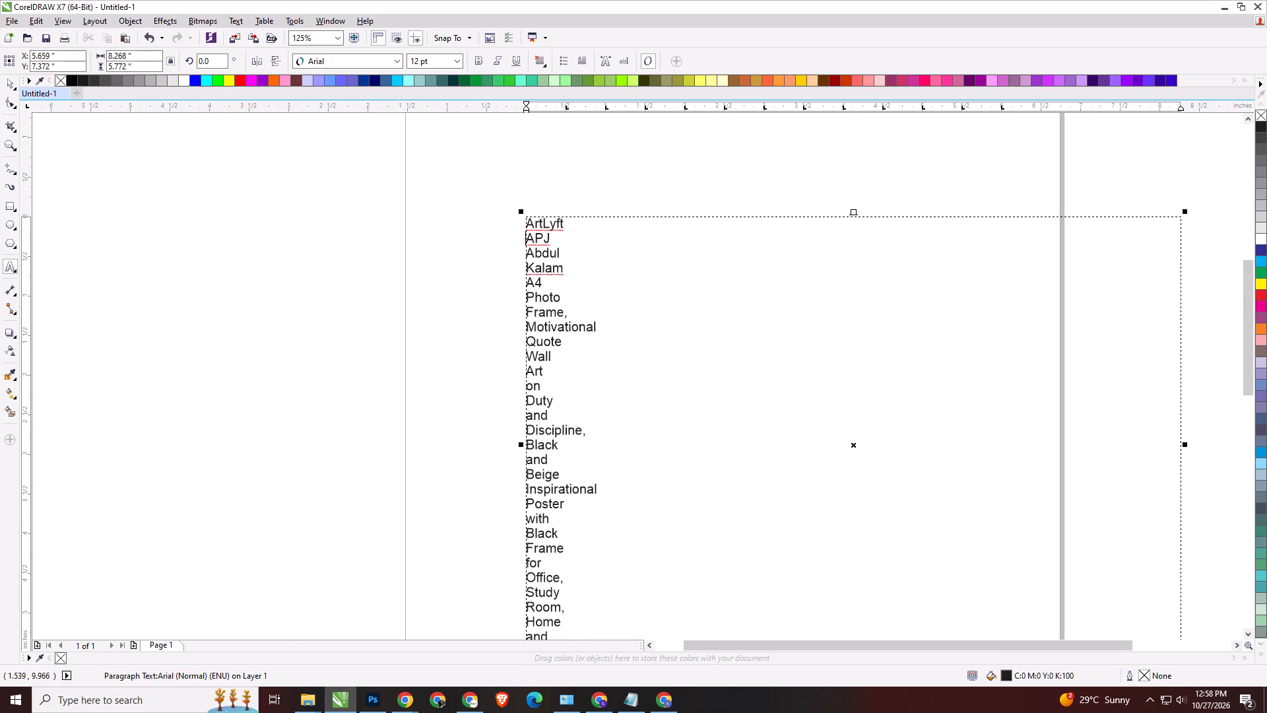
{"action": "key", "text": "space"}
{"action": "key", "text": "Return"}
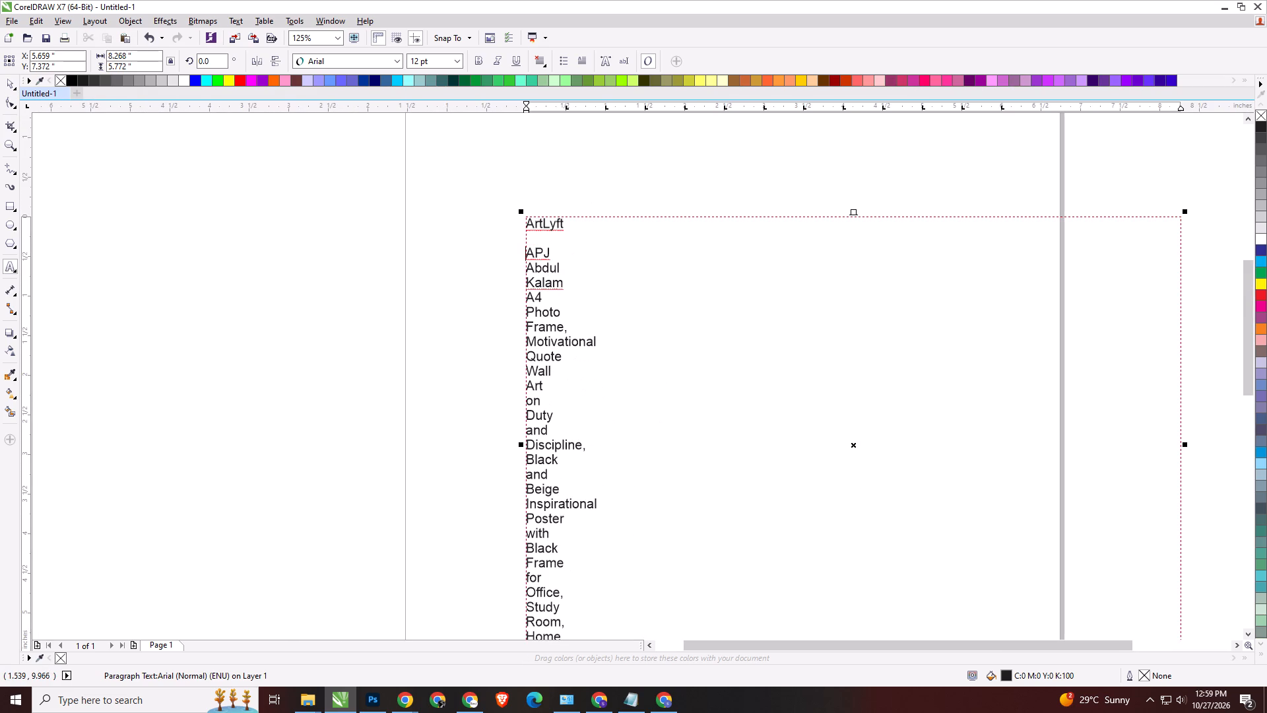
{"action": "key", "text": "ctrl+z"}
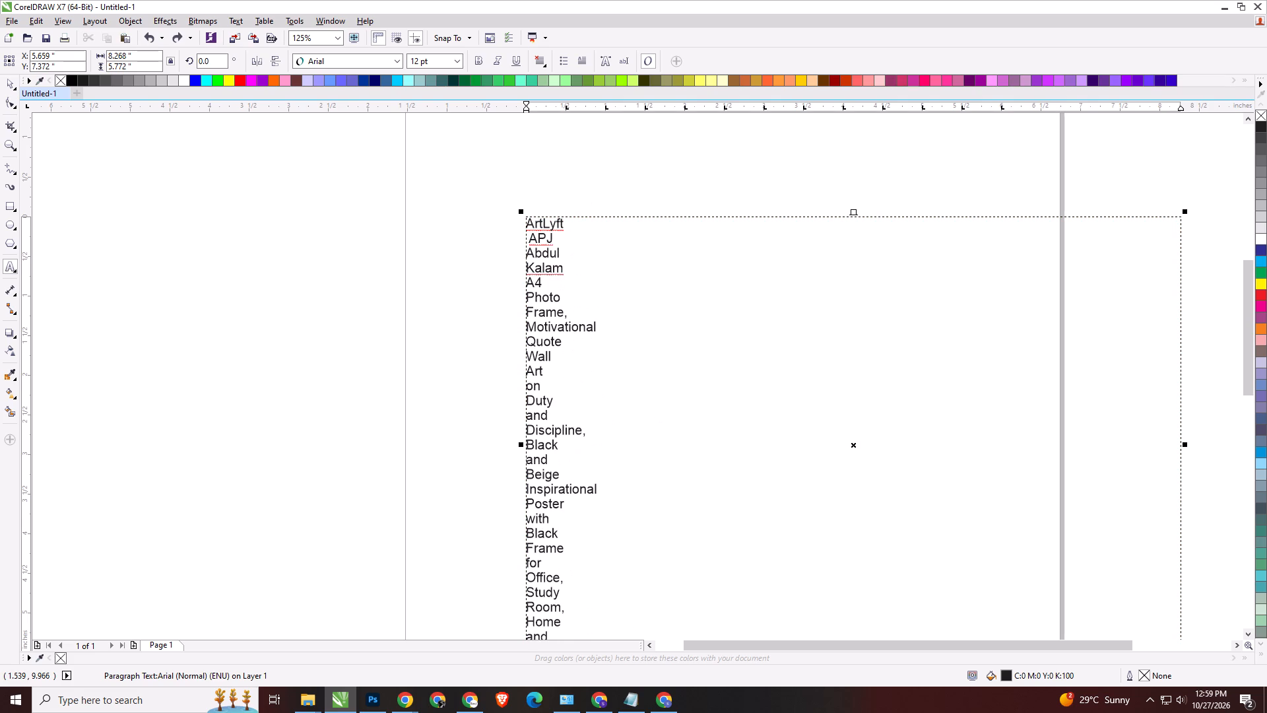
{"action": "key", "text": "space"}
{"action": "key", "text": "BackSpace"}
{"action": "key", "text": "BackSpace"}
{"action": "key", "text": "space"}
{"action": "key", "text": "BackSpace"}
{"action": "key", "text": "BackSpace"}
{"action": "key", "text": "space"}
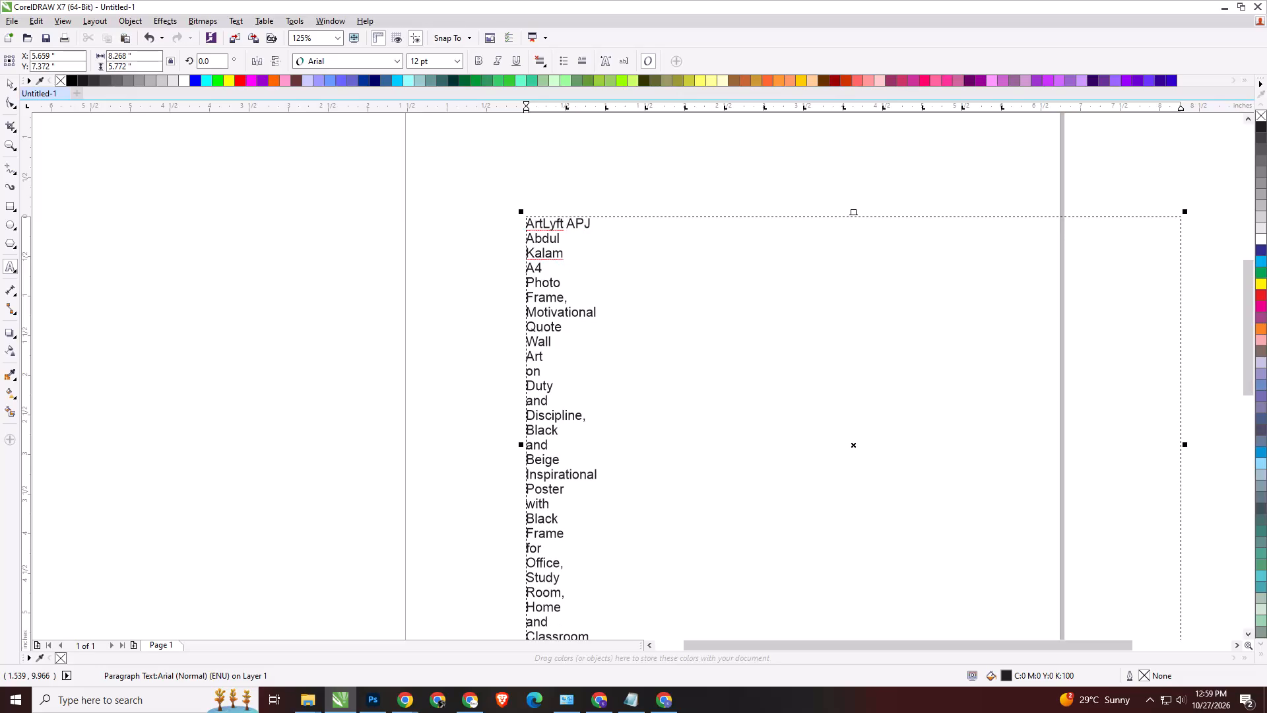
{"action": "key", "text": "Down"}
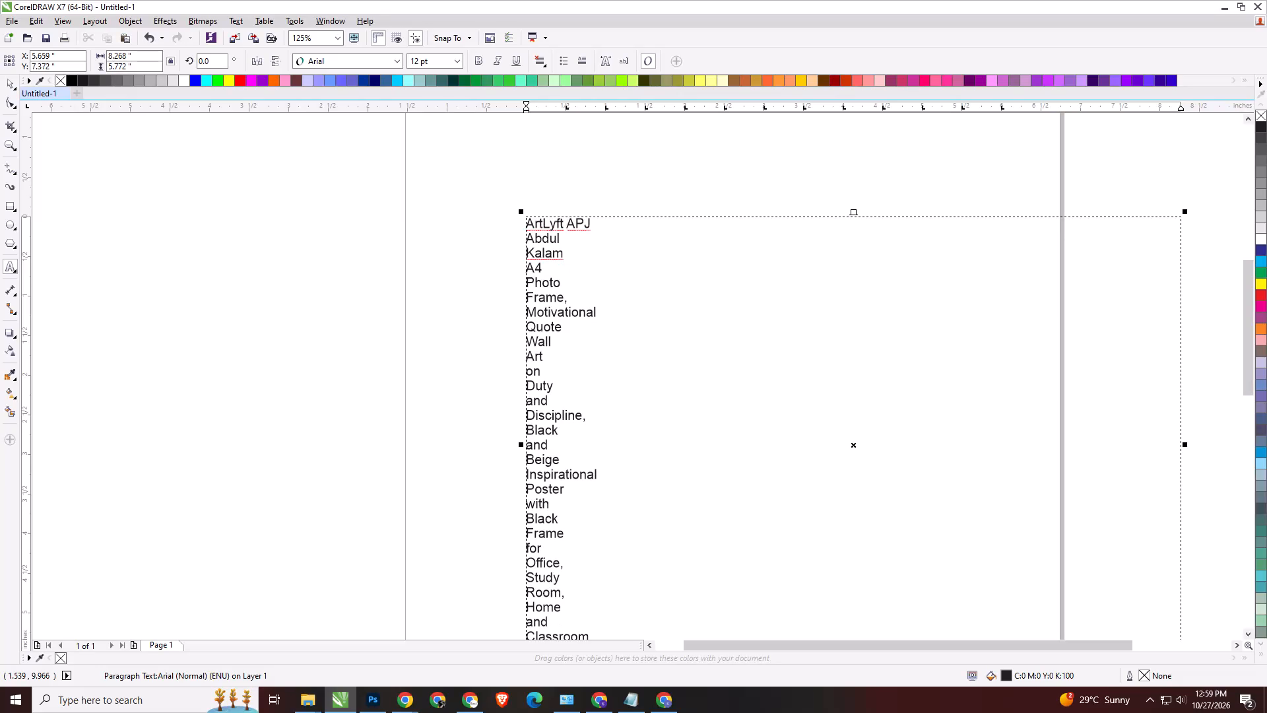
{"action": "left_click", "coordinate": [529, 241]}
{"action": "key", "text": "BackSpace"}
{"action": "key", "text": "space"}
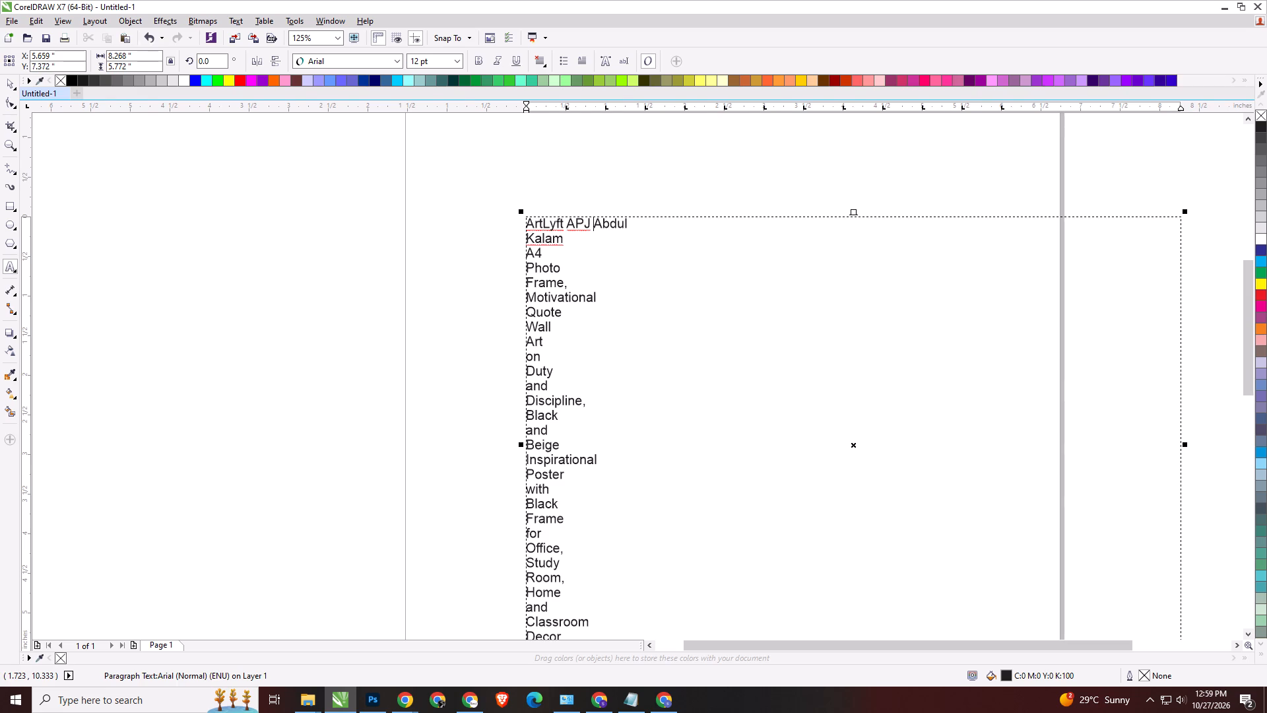
Paste the copied title again as artistic text in the empty area beside the page.
{"action": "scroll", "coordinate": [558, 244], "scroll_direction": "down", "scroll_amount": 1}
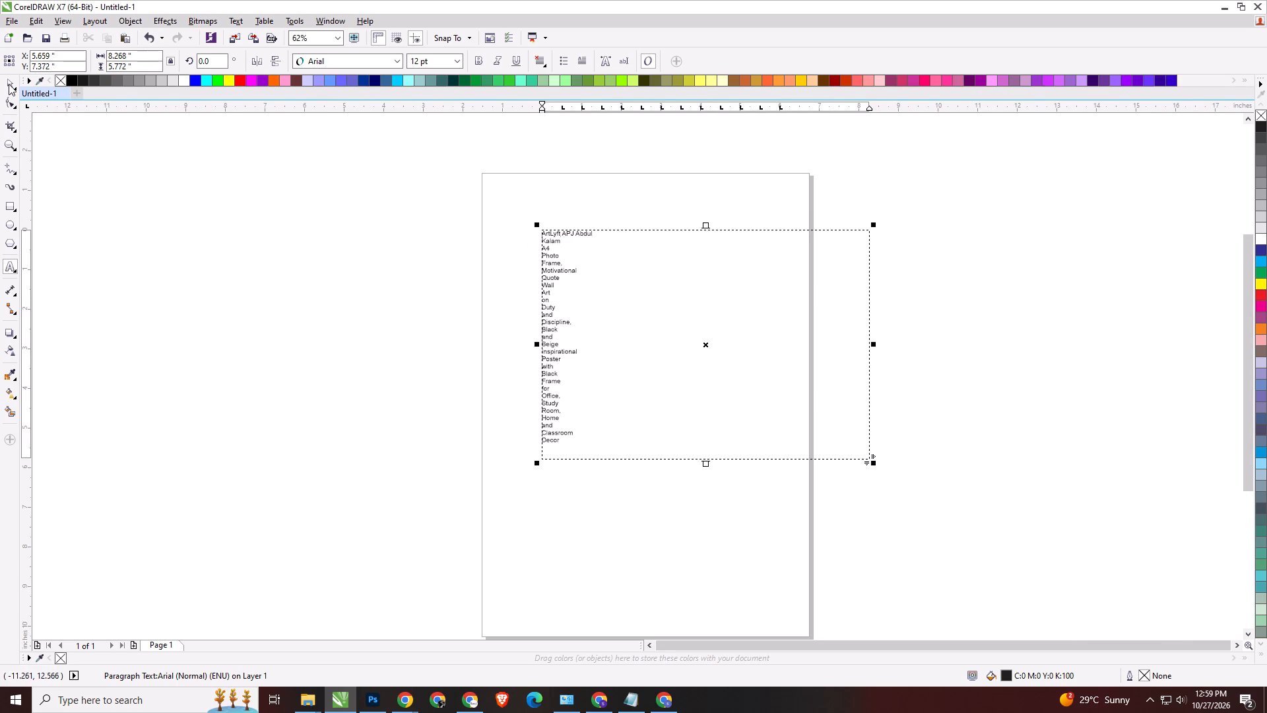
{"action": "left_click", "coordinate": [11, 80]}
{"action": "left_click", "coordinate": [195, 248]}
{"action": "key", "text": "F8"}
{"action": "left_click", "coordinate": [195, 248]}
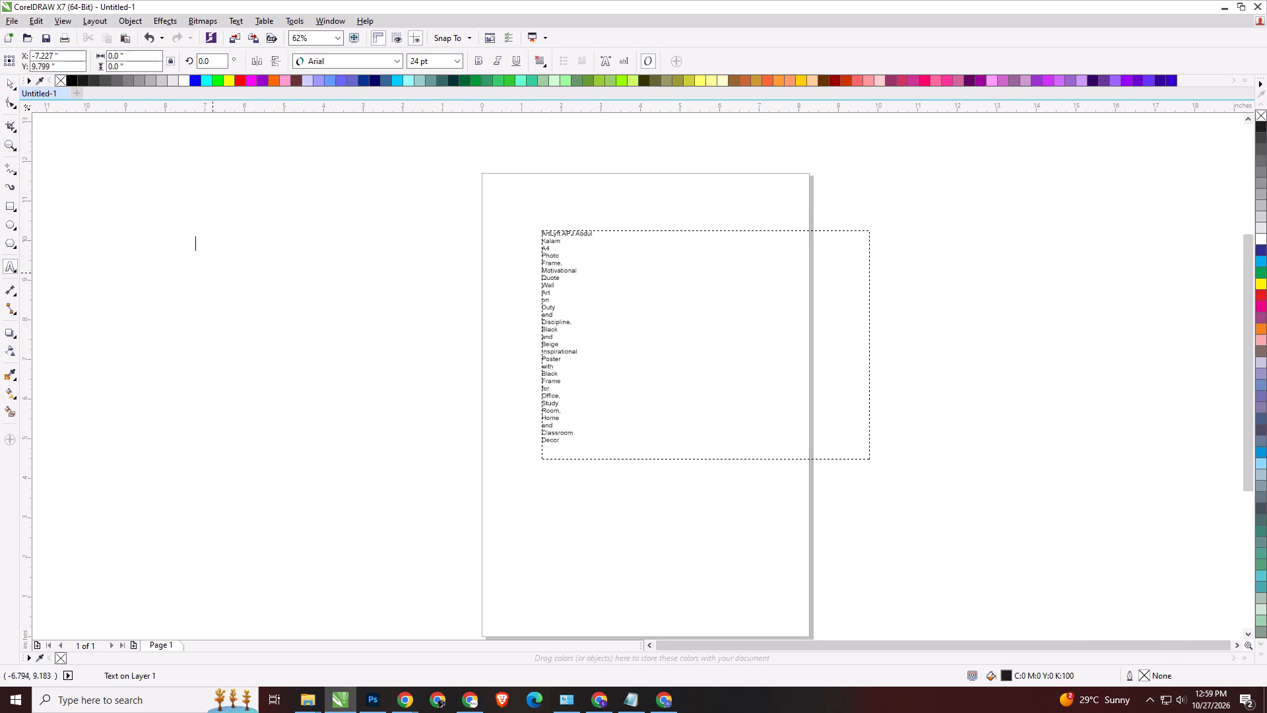
{"action": "key", "text": "ctrl+v"}
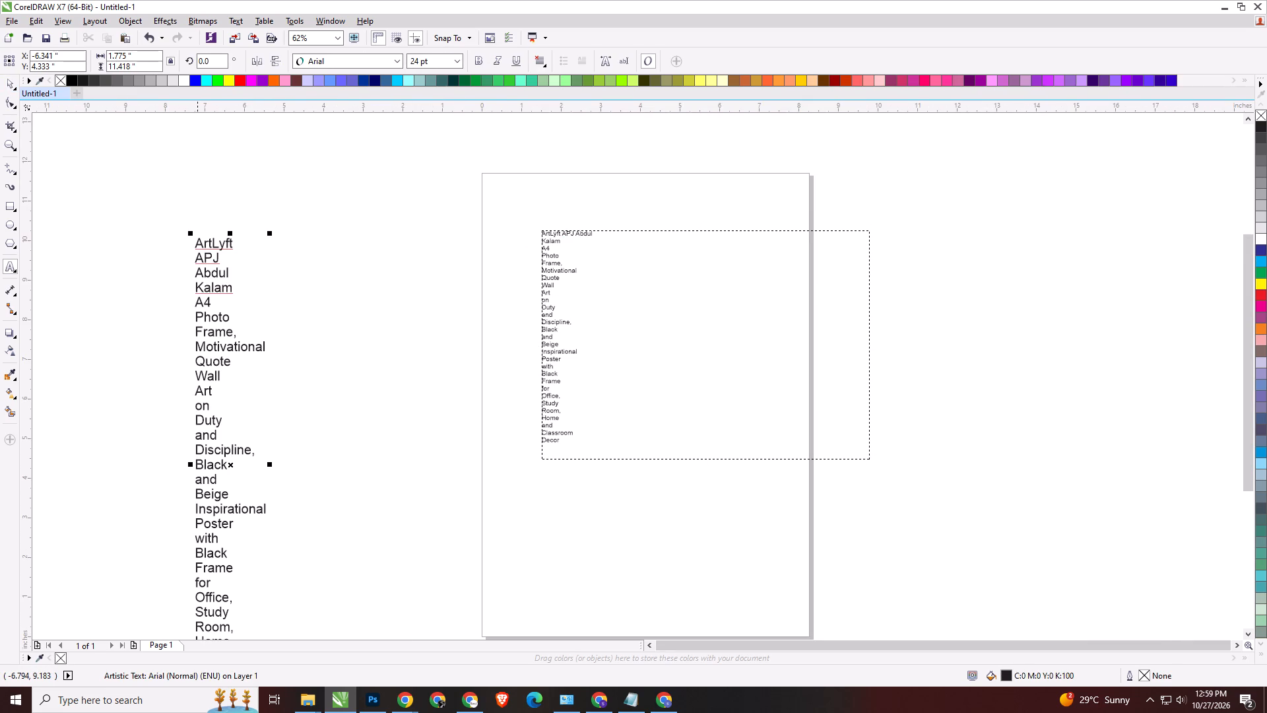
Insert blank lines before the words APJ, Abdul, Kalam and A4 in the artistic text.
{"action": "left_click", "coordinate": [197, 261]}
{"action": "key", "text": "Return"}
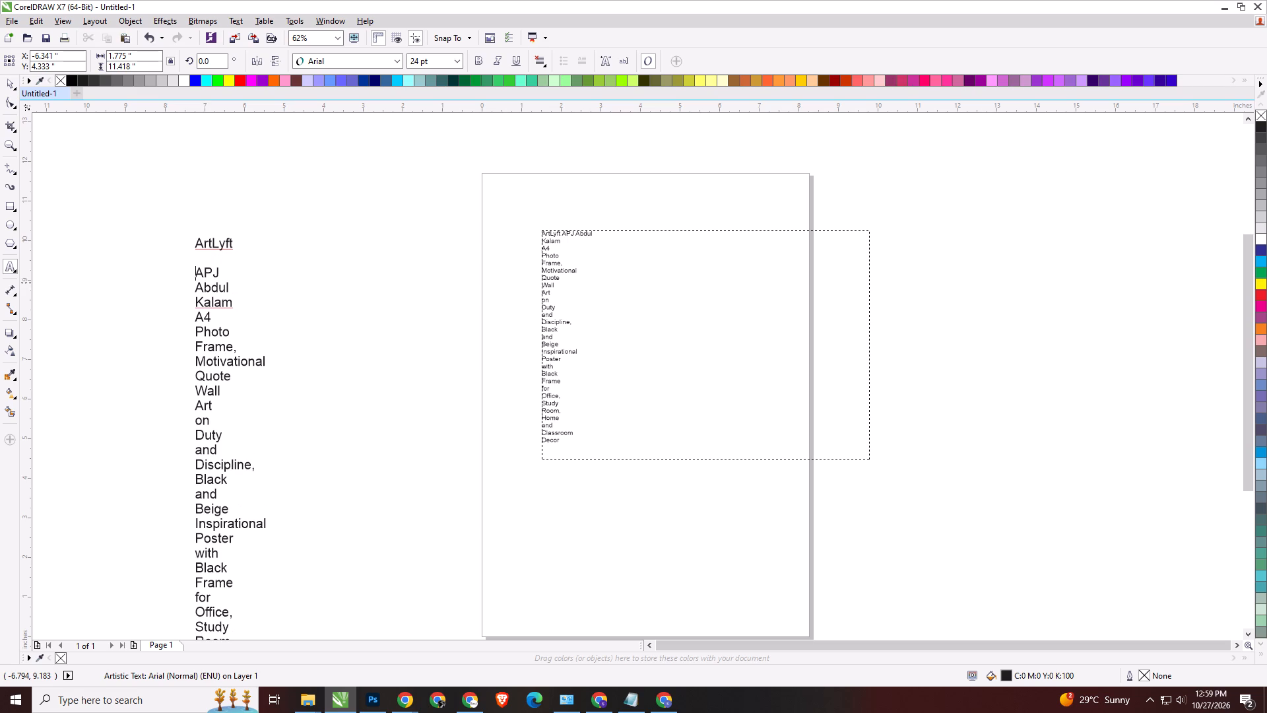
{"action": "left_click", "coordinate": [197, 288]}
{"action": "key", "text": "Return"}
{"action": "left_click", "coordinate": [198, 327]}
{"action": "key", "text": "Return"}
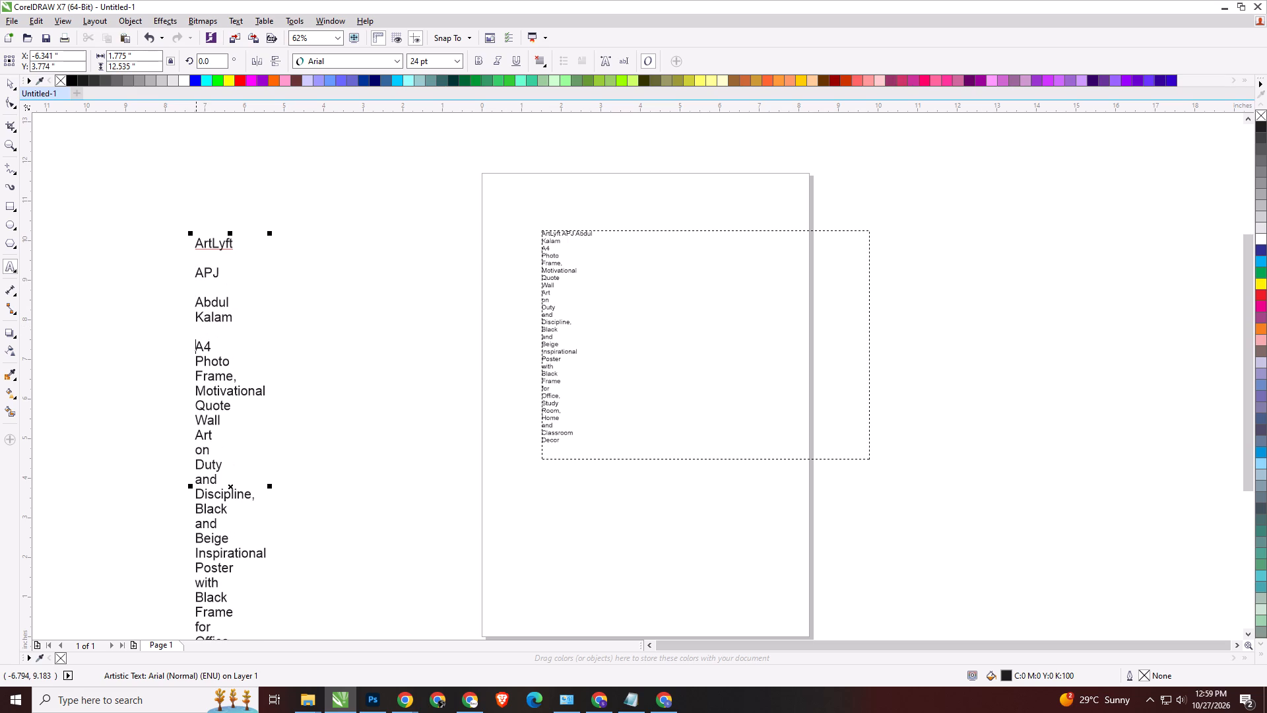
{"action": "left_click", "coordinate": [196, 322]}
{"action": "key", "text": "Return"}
Join APJ and Abdul to ArtLyft on the artistic text's first line, separated by single spaces.
{"action": "left_click", "coordinate": [199, 272]}
{"action": "key", "text": "BackSpace"}
{"action": "key", "text": "BackSpace"}
{"action": "key", "text": "space"}
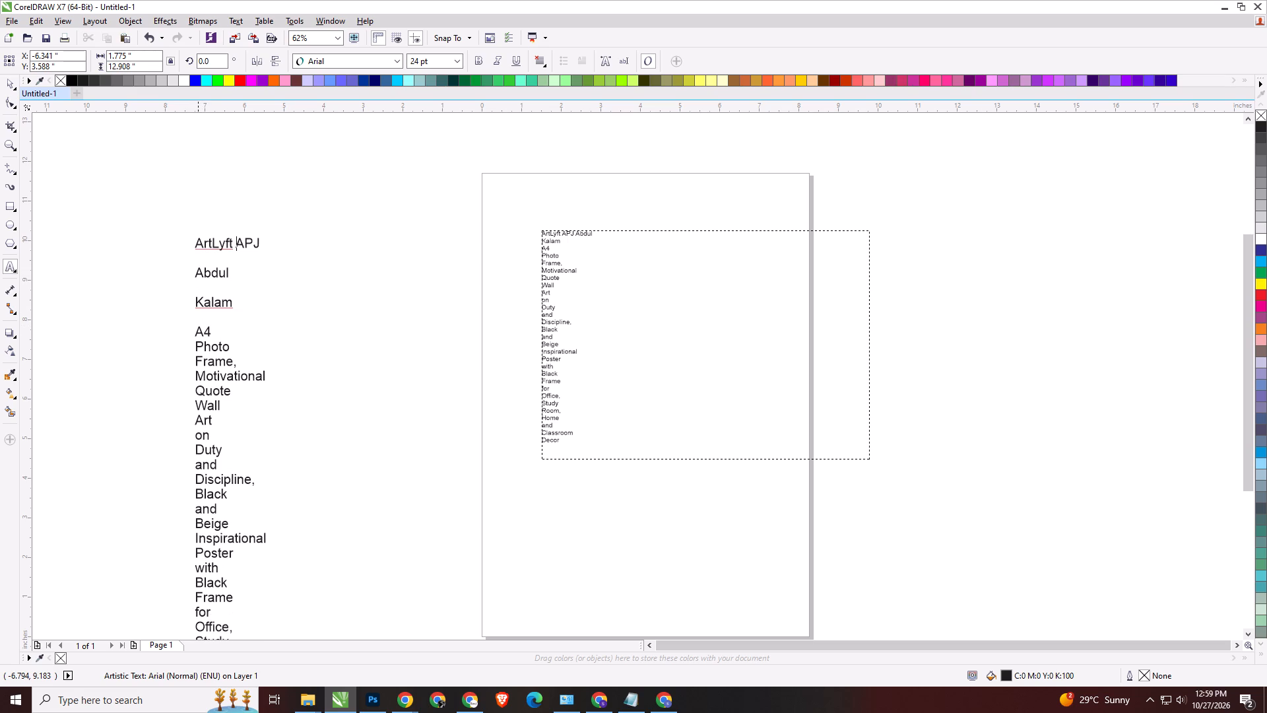
{"action": "left_click", "coordinate": [197, 277]}
{"action": "key", "text": "BackSpace"}
{"action": "key", "text": "BackSpace"}
{"action": "key", "text": "space"}
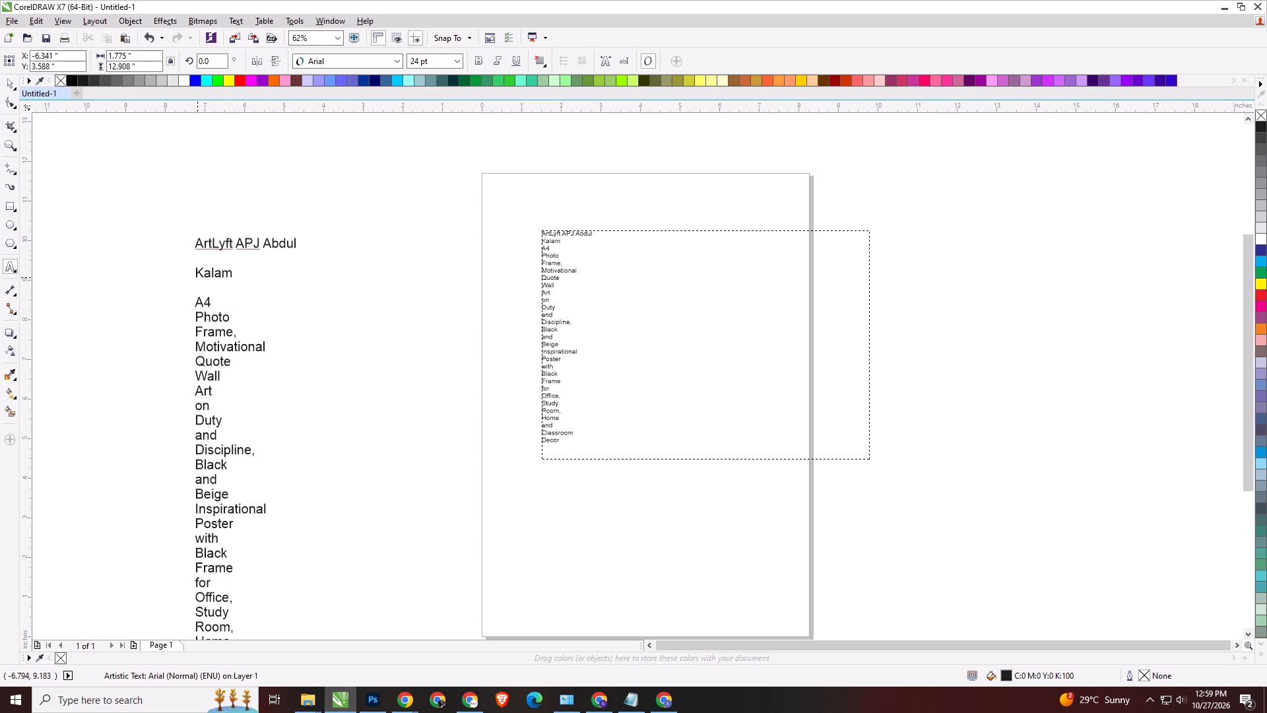
Join Kalam and A4 to the artistic text's first line, separated by single spaces.
{"action": "key", "text": "ctrl+Down"}
{"action": "key", "text": "ctrl+Left"}
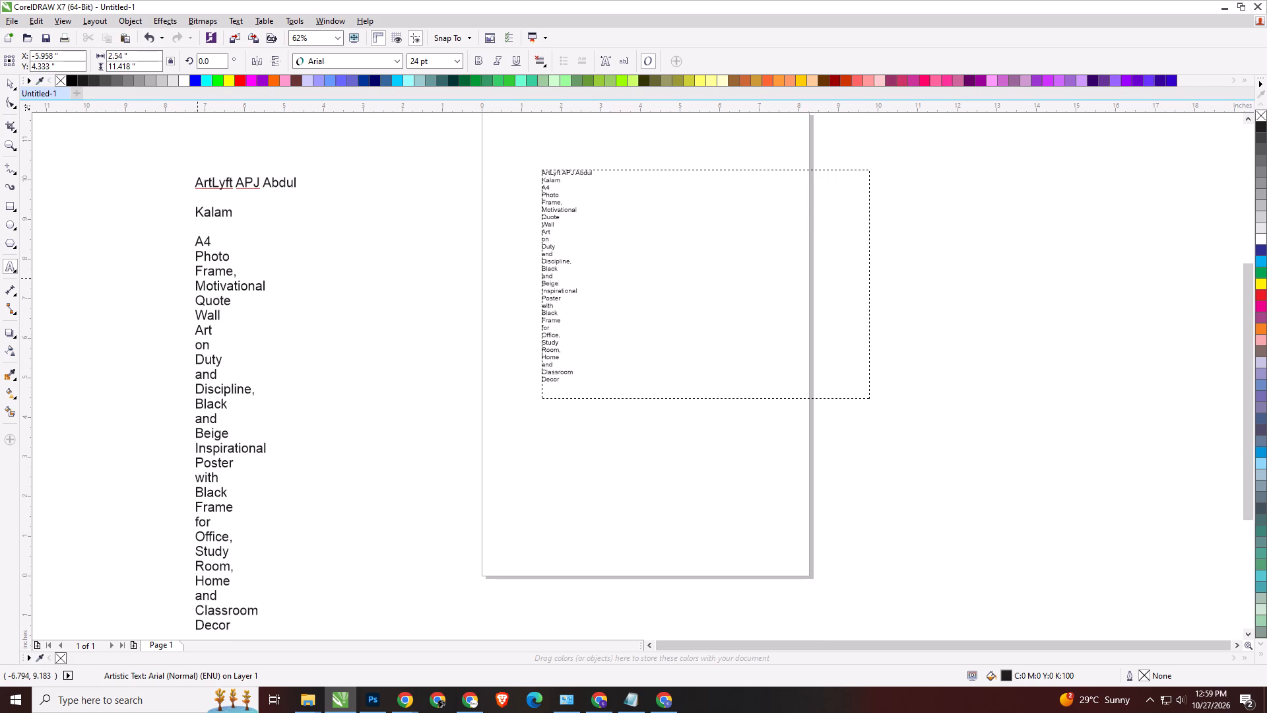
{"action": "left_click", "coordinate": [195, 213]}
{"action": "key", "text": "BackSpace"}
{"action": "key", "text": "BackSpace"}
{"action": "key", "text": "space"}
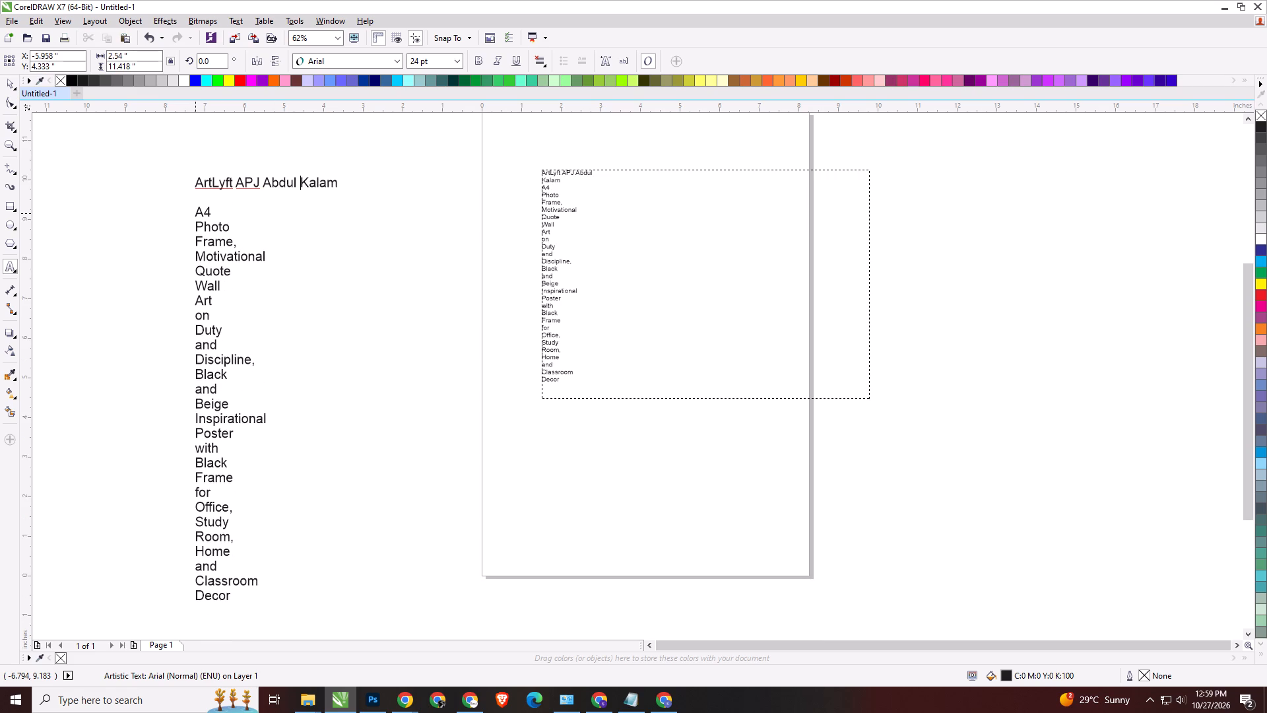
{"action": "key", "text": "Down"}
{"action": "key", "text": "Left"}
{"action": "key", "text": "Left"}
{"action": "key", "text": "Down"}
{"action": "key", "text": "Right"}
{"action": "key", "text": "BackSpace"}
{"action": "key", "text": "BackSpace"}
{"action": "key", "text": "space"}
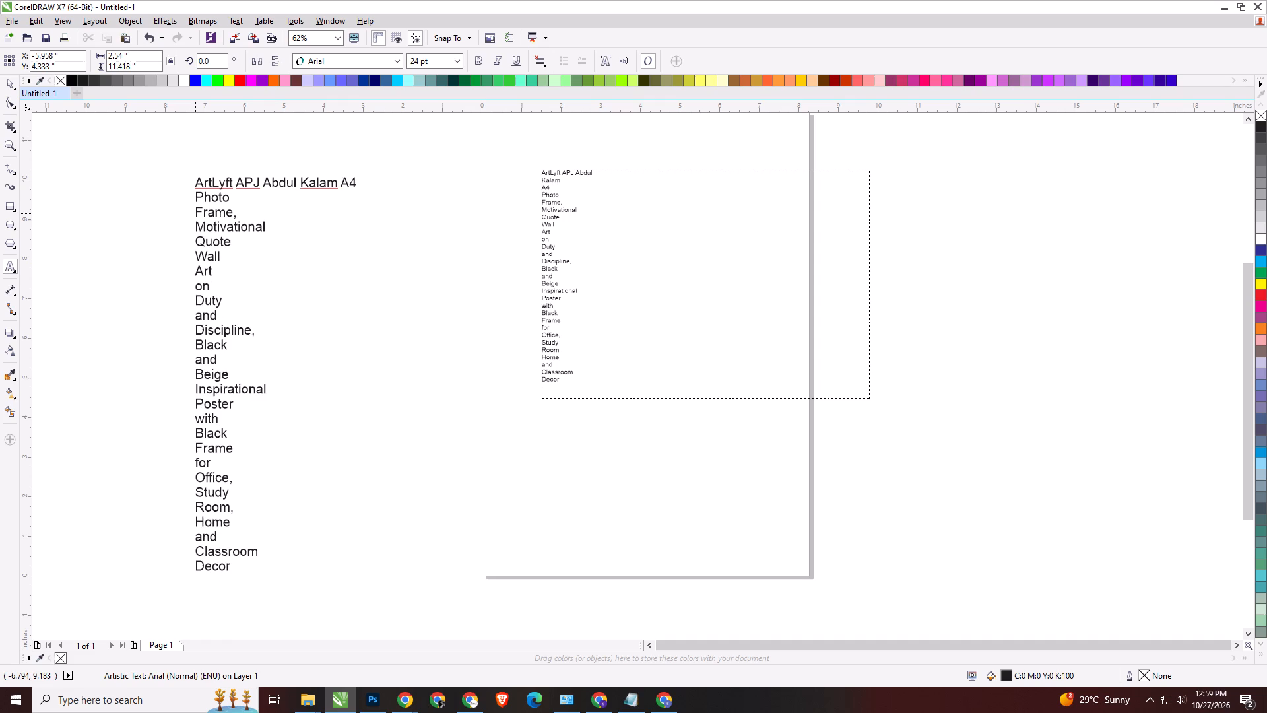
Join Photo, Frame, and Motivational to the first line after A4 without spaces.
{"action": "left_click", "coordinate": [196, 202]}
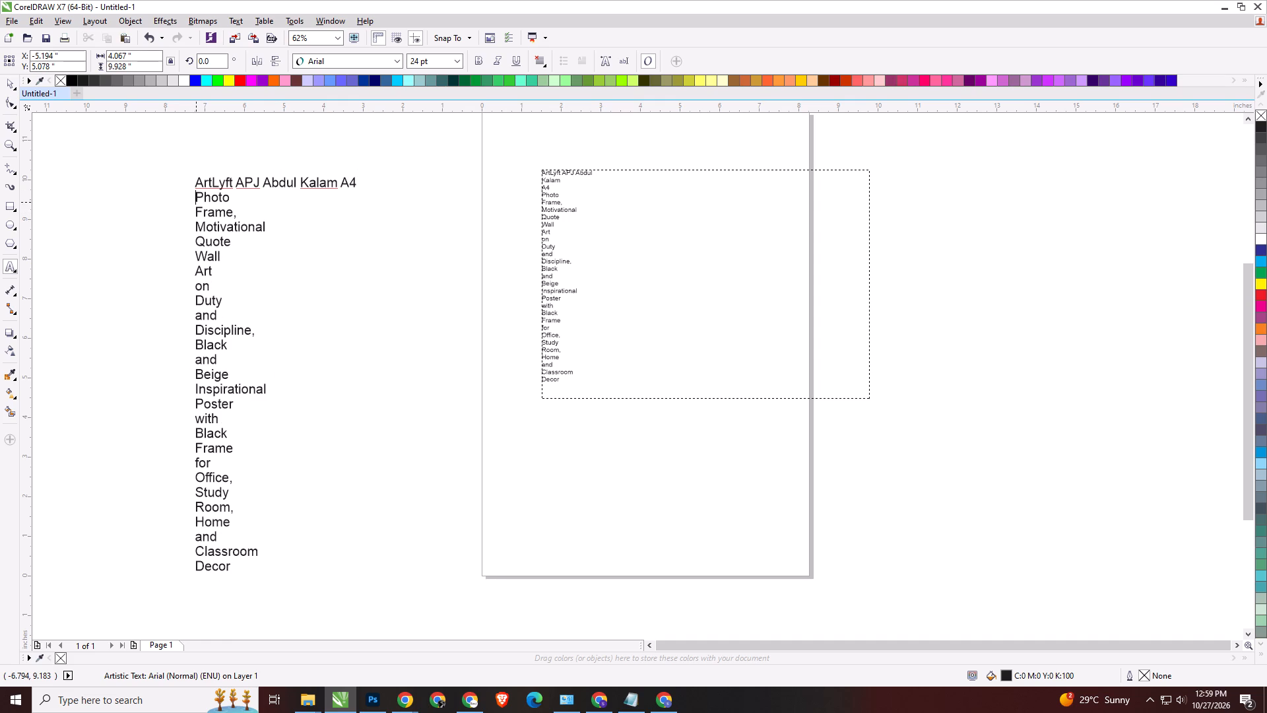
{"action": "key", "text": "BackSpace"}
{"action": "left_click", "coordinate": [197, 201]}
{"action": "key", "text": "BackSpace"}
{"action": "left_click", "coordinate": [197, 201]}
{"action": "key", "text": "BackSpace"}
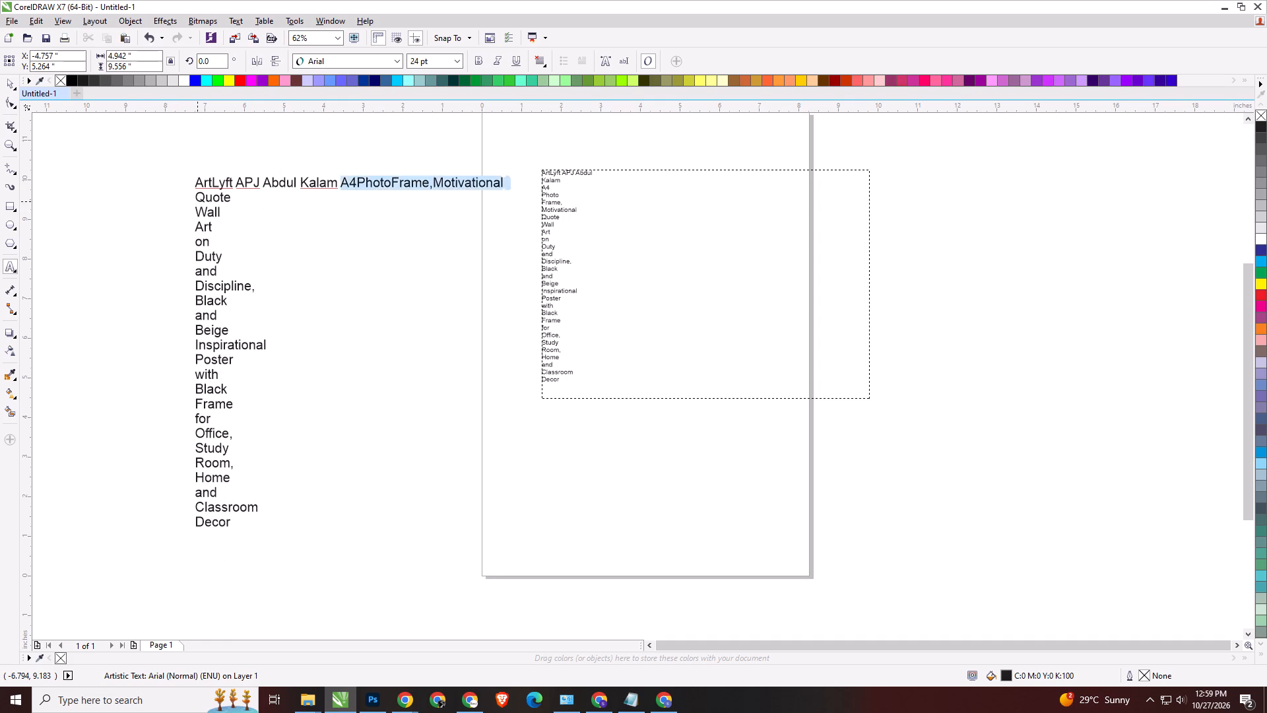
Try to join Quote and the following words to the first line, and undo the last two deletions.
{"action": "left_click", "coordinate": [197, 201]}
{"action": "key", "text": "BackSpace"}
{"action": "left_click", "coordinate": [197, 201]}
{"action": "key", "text": "BackSpace"}
{"action": "left_click", "coordinate": [197, 201]}
{"action": "key", "text": "BackSpace"}
{"action": "key", "text": "ctrl+z"}
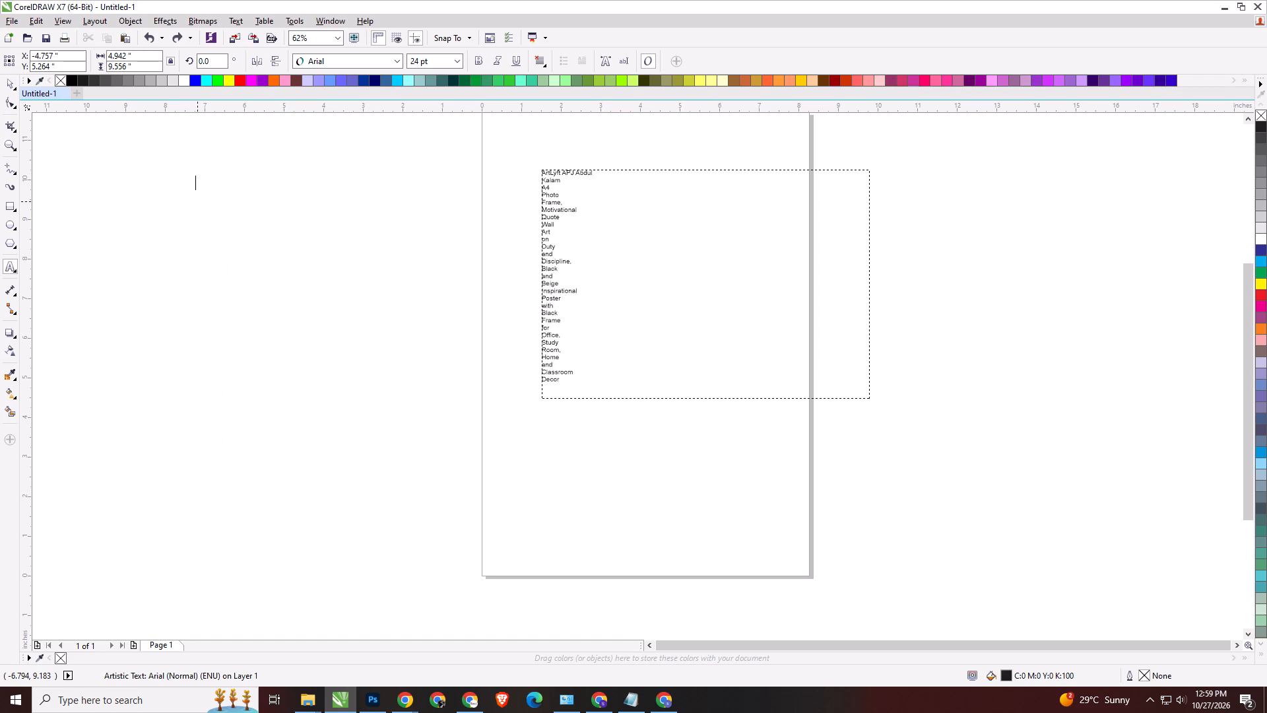
{"action": "key", "text": "ctrl+z"}
Join Wall, Art and on to the first line directly after Quote without spaces.
{"action": "left_click", "coordinate": [199, 198]}
{"action": "key", "text": "Return"}
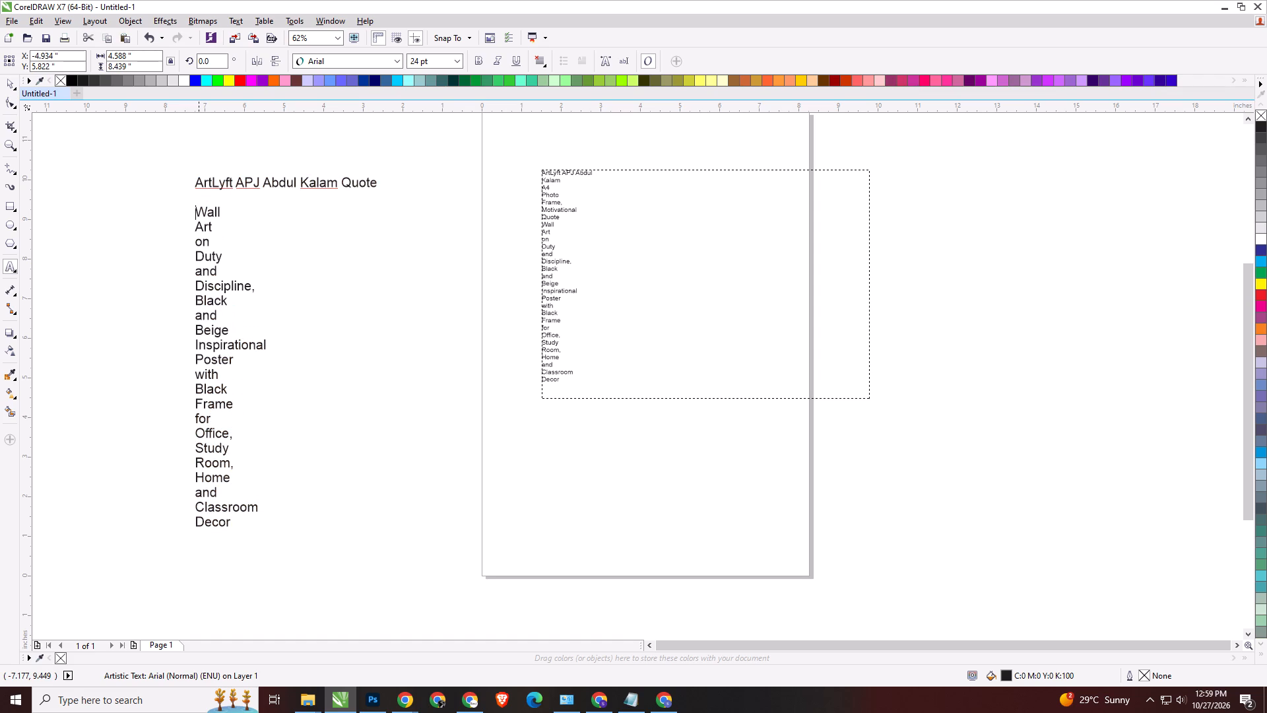
{"action": "key", "text": "BackSpace"}
{"action": "key", "text": "BackSpace"}
{"action": "left_click", "coordinate": [197, 208]}
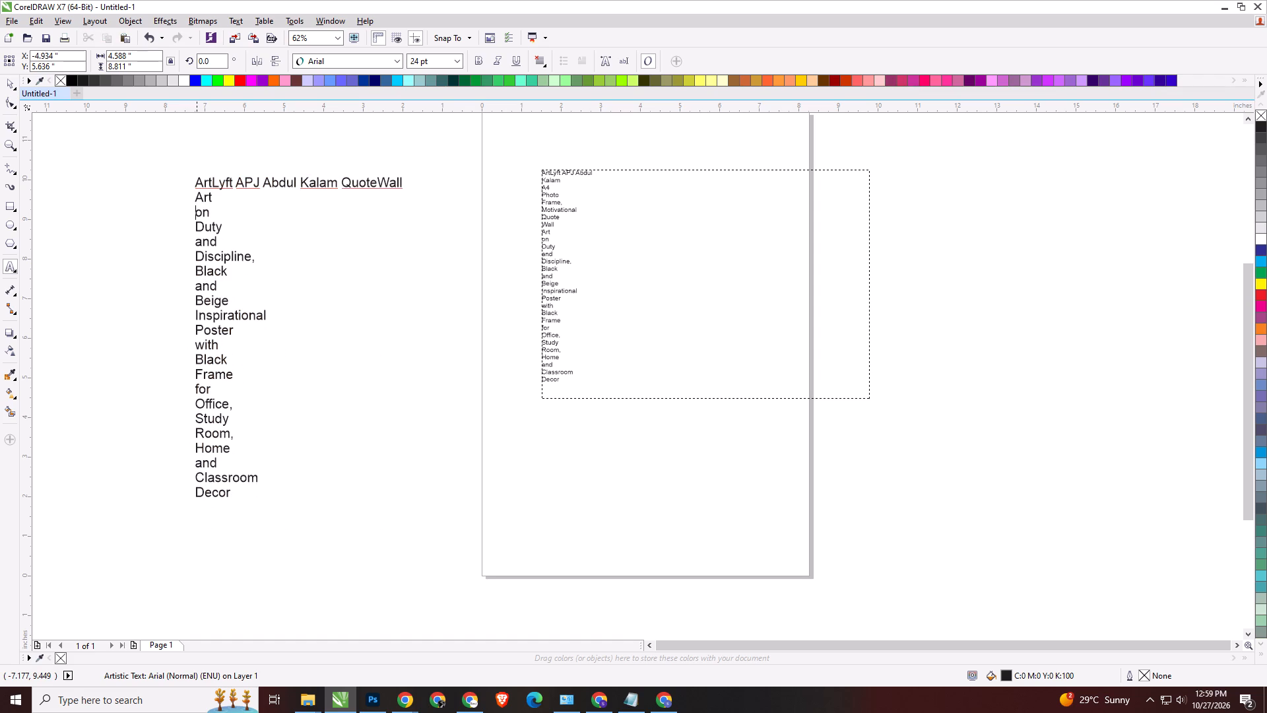
{"action": "left_click", "coordinate": [197, 199]}
{"action": "key", "text": "BackSpace"}
{"action": "left_click", "coordinate": [197, 205]}
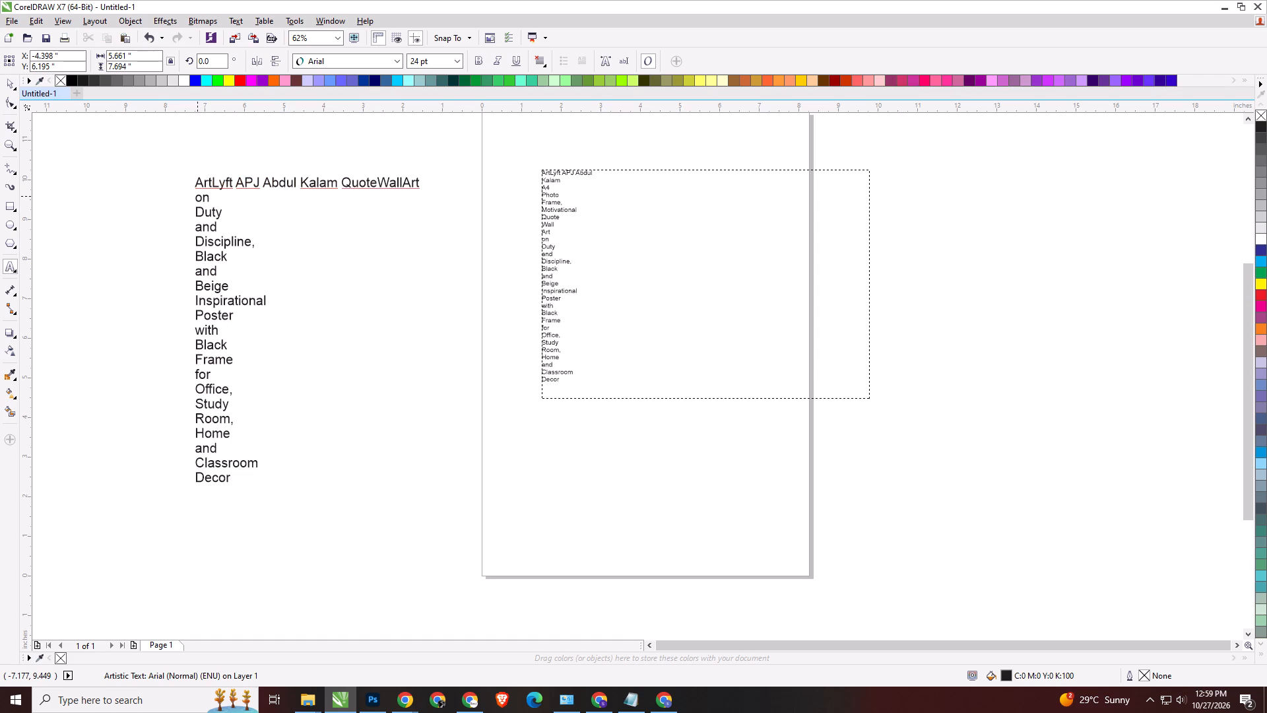
{"action": "left_click", "coordinate": [197, 196]}
{"action": "key", "text": "BackSpace"}
Join Duty, and, and Discipline, to the end of the first line without spaces.
{"action": "left_click", "coordinate": [198, 206]}
{"action": "left_click", "coordinate": [198, 195]}
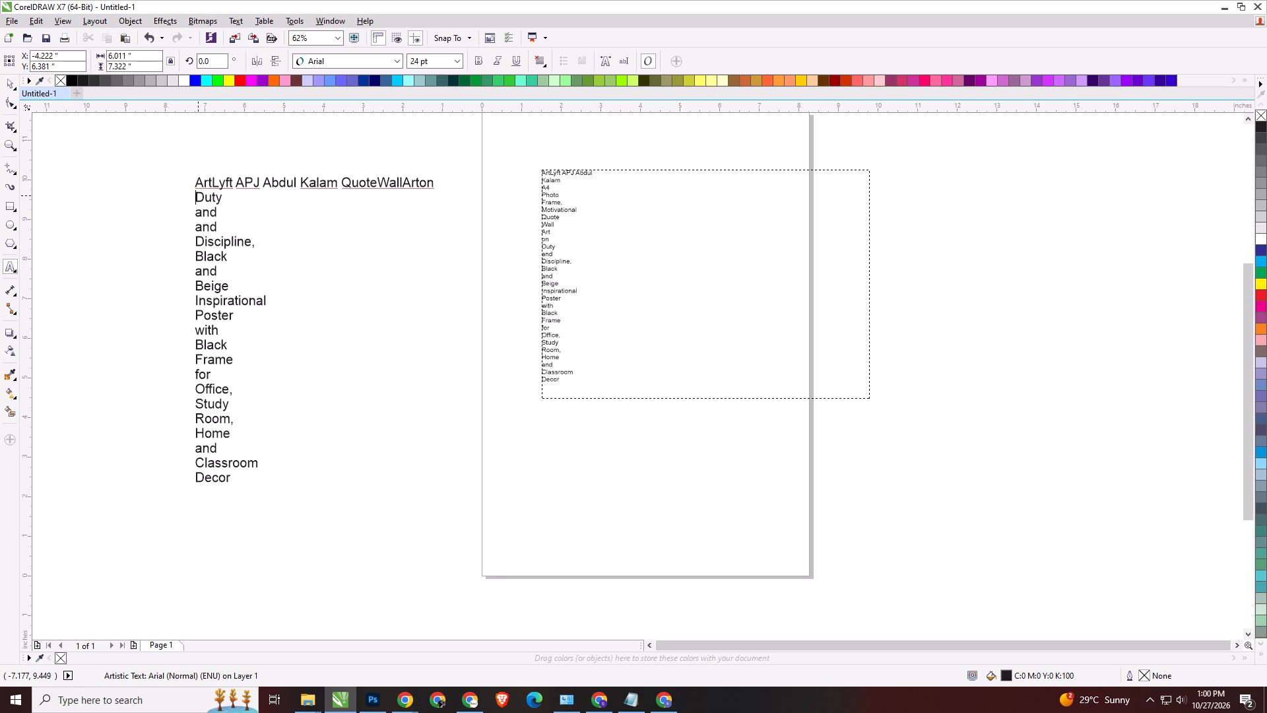
{"action": "key", "text": "BackSpace"}
{"action": "left_click", "coordinate": [198, 197]}
{"action": "key", "text": "BackSpace"}
{"action": "left_click", "coordinate": [198, 200]}
{"action": "key", "text": "BackSpace"}
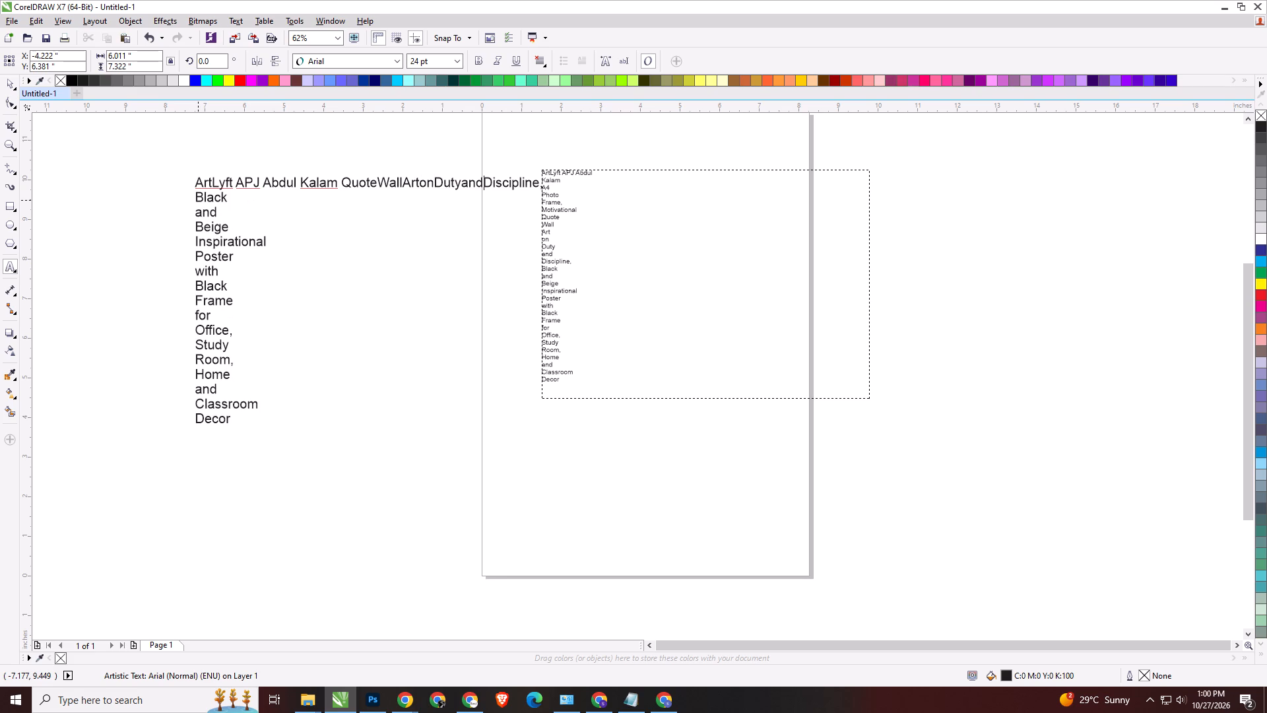
Join Black, and, Beige, and Inspirational to the end of the title's first line without spaces.
{"action": "left_click", "coordinate": [198, 200]}
{"action": "key", "text": "BackSpace"}
{"action": "left_click", "coordinate": [198, 200]}
{"action": "key", "text": "BackSpace"}
{"action": "left_click", "coordinate": [198, 200]}
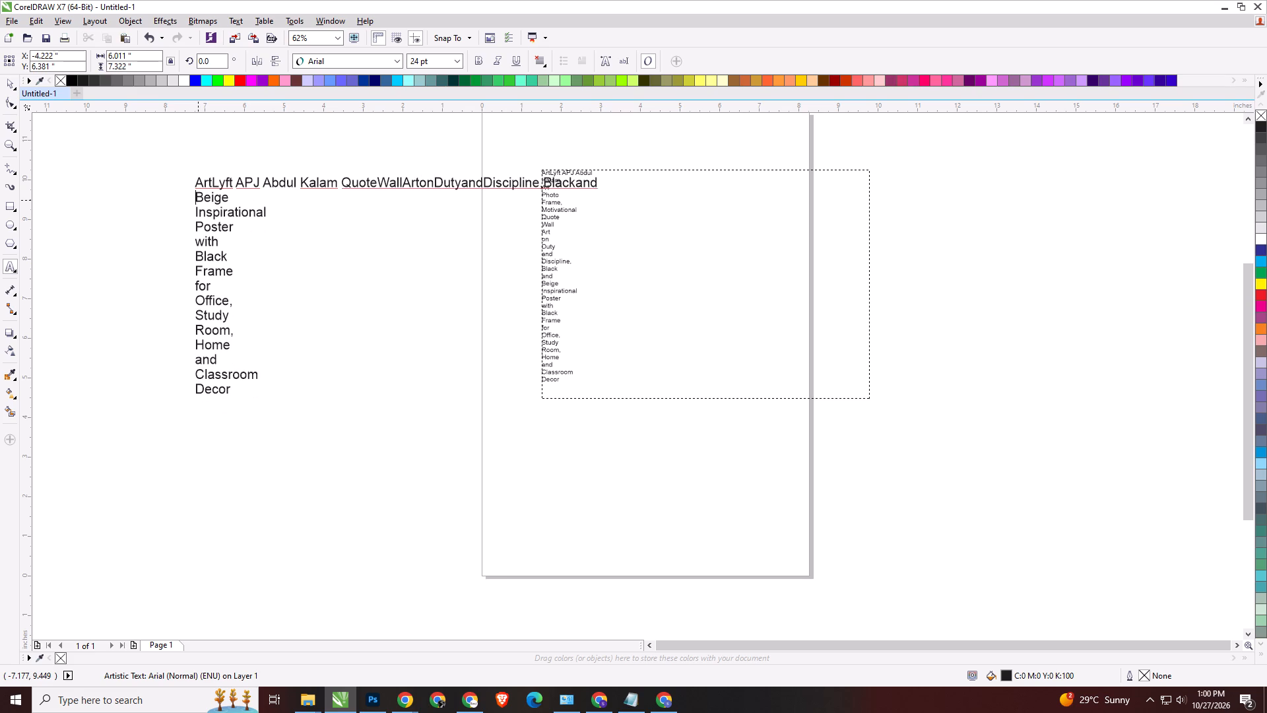
{"action": "key", "text": "BackSpace"}
{"action": "left_click", "coordinate": [198, 200]}
{"action": "key", "text": "BackSpace"}
{"action": "left_click", "coordinate": [198, 200]}
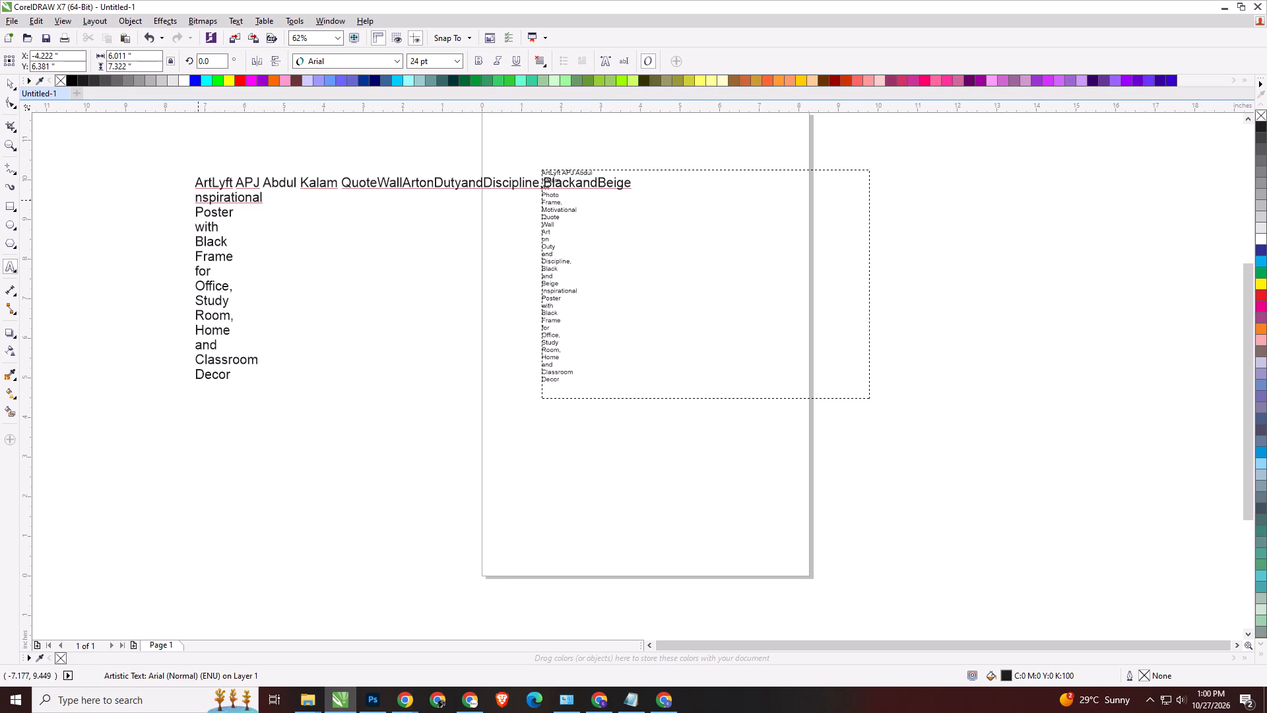
{"action": "key", "text": "ctrl+z"}
{"action": "left_click", "coordinate": [201, 203]}
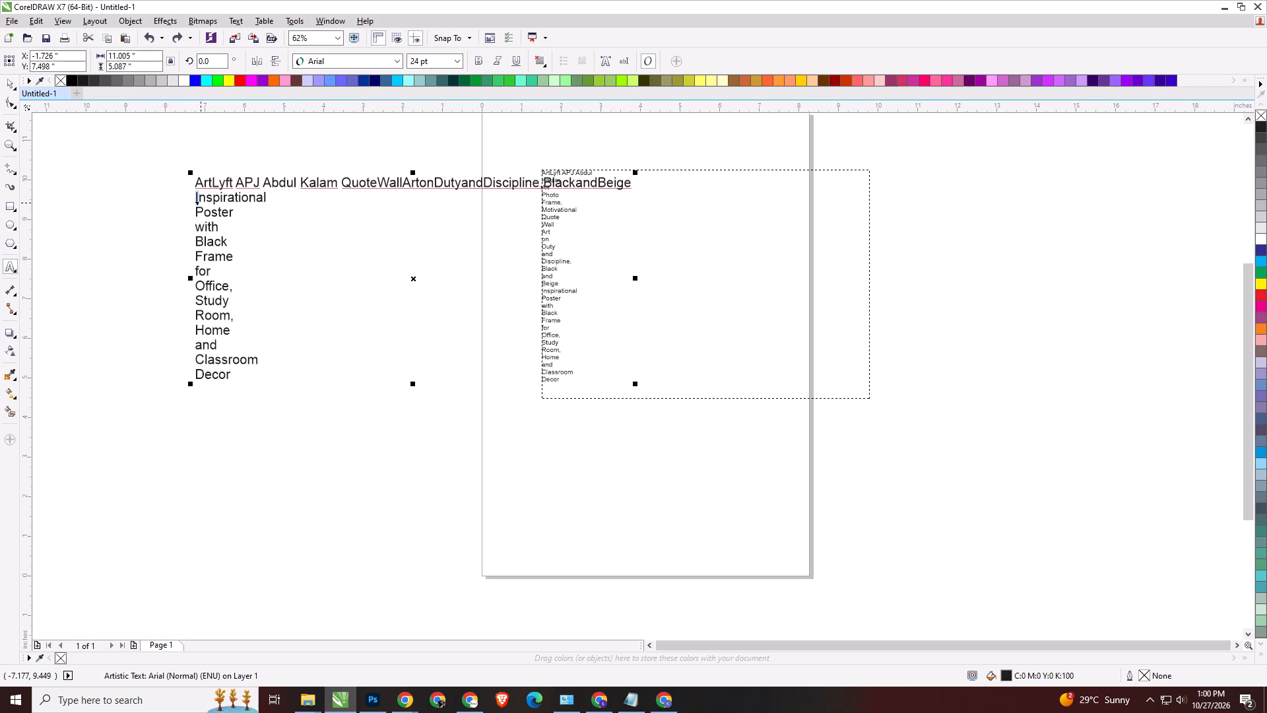
{"action": "left_click", "coordinate": [149, 225]}
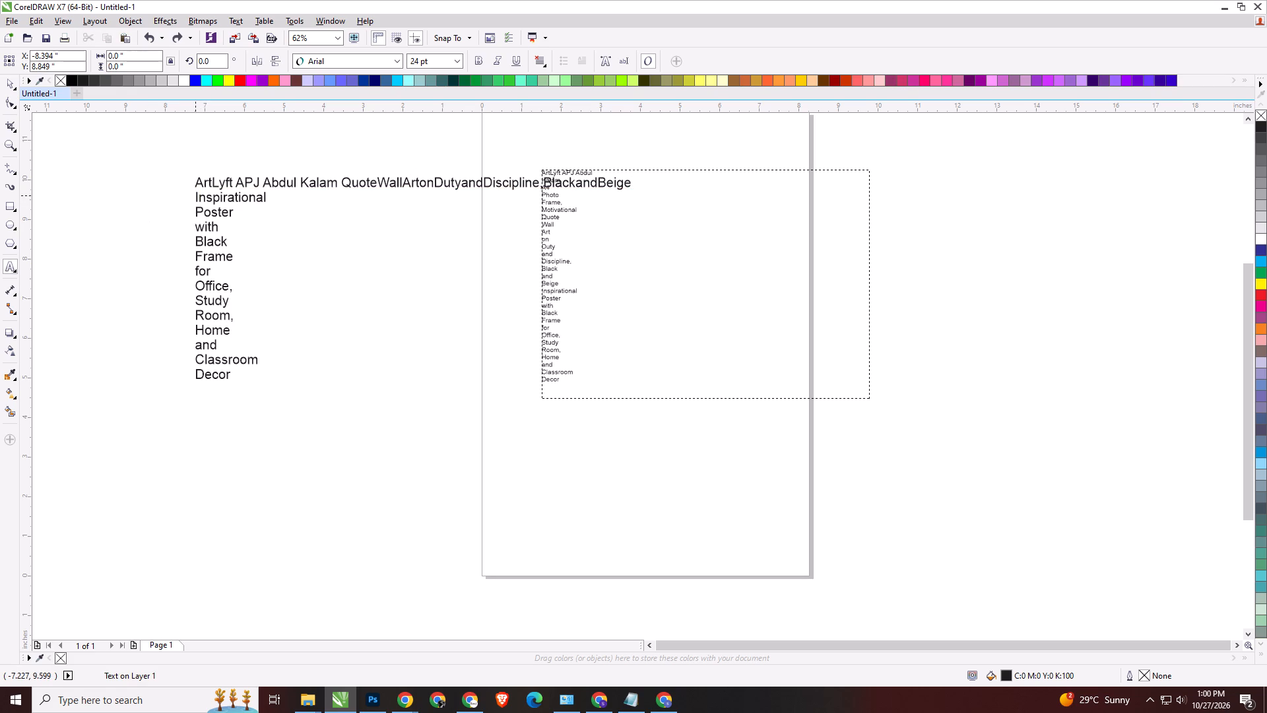
{"action": "left_click", "coordinate": [196, 196]}
{"action": "key", "text": "BackSpace"}
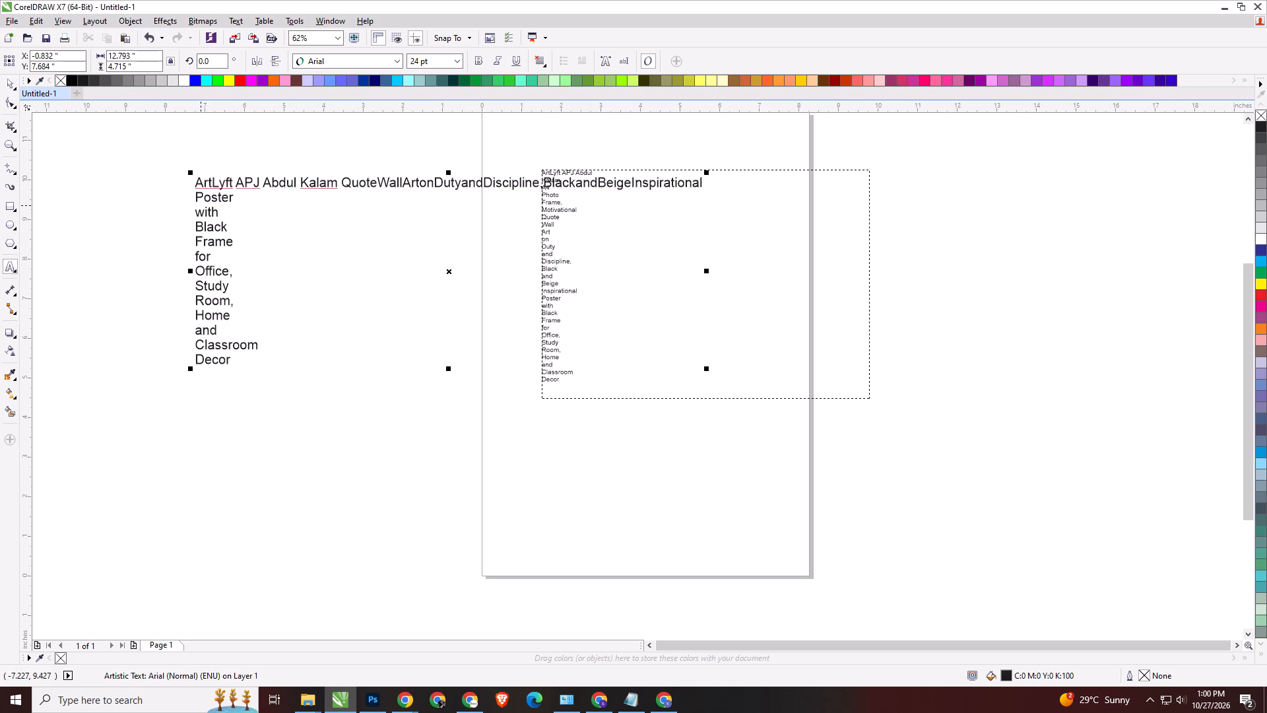
Join Poster, with, and Black to the first line directly after Inspirational, without spaces.
{"action": "left_click", "coordinate": [195, 198]}
{"action": "key", "text": "Return"}
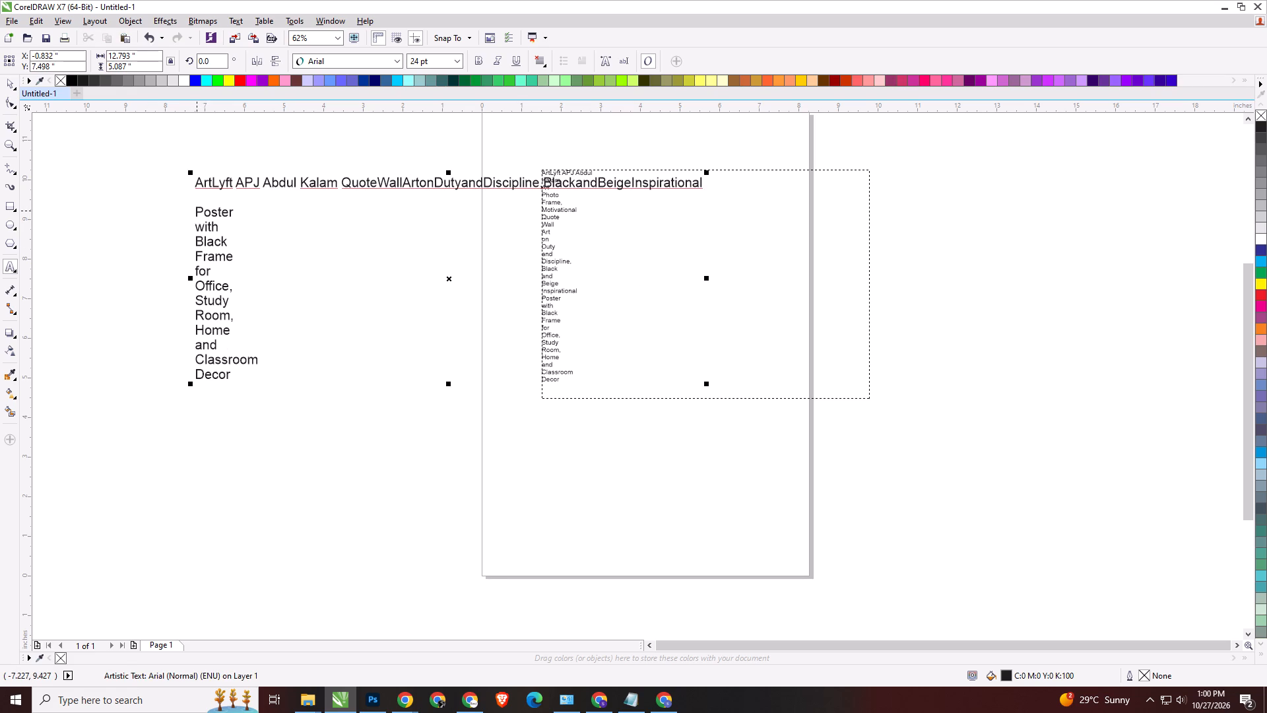
{"action": "key", "text": "BackSpace"}
{"action": "key", "text": "BackSpace"}
{"action": "left_click", "coordinate": [197, 199]}
{"action": "key", "text": "BackSpace"}
{"action": "left_click", "coordinate": [199, 201]}
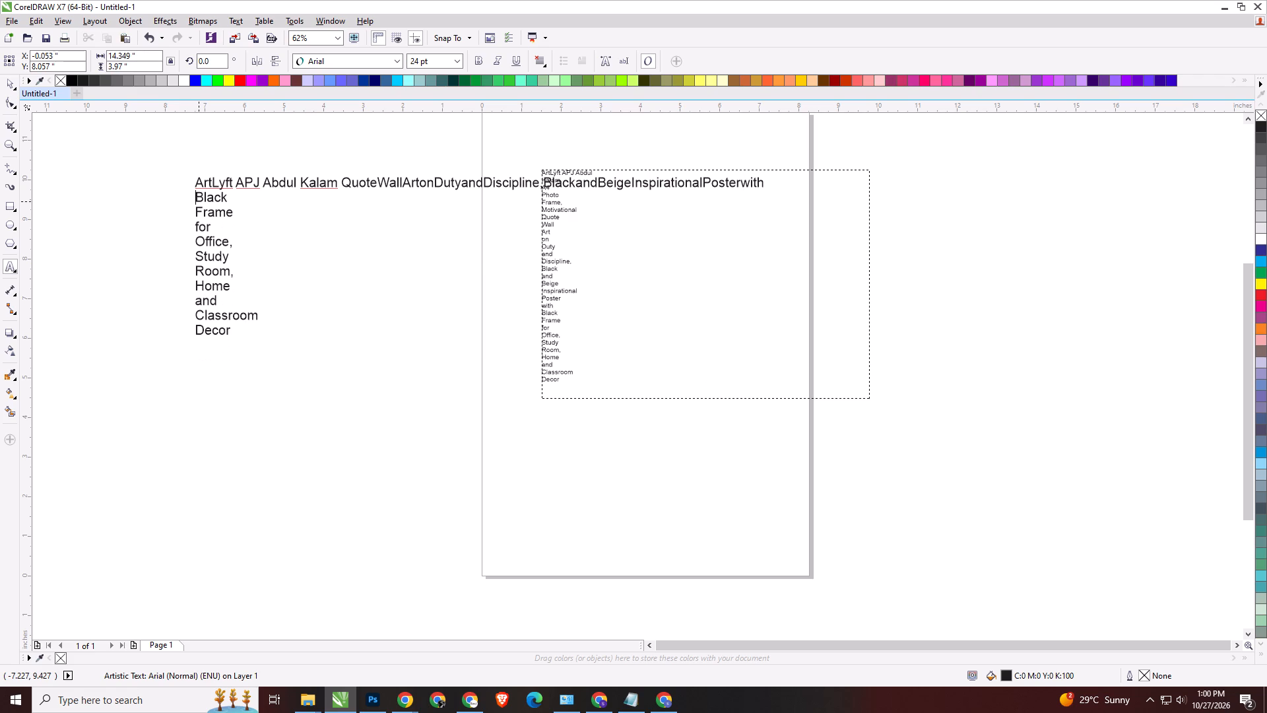
{"action": "key", "text": "BackSpace"}
Insert spaces in the first line after Quote, Wall, Arton, Duty, and the "and" before Discipline.
{"action": "left_click", "coordinate": [377, 184]}
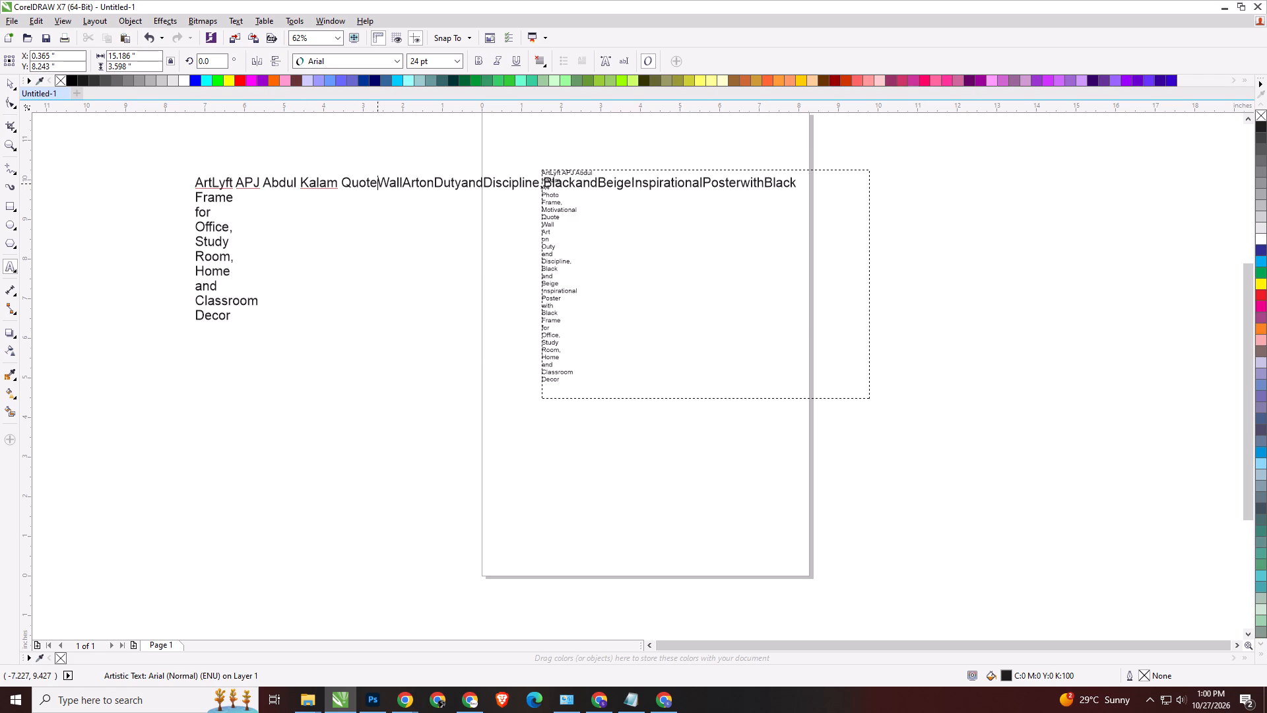
{"action": "key", "text": "space"}
{"action": "left_click", "coordinate": [406, 184]}
{"action": "key", "text": "space"}
{"action": "left_click", "coordinate": [444, 186]}
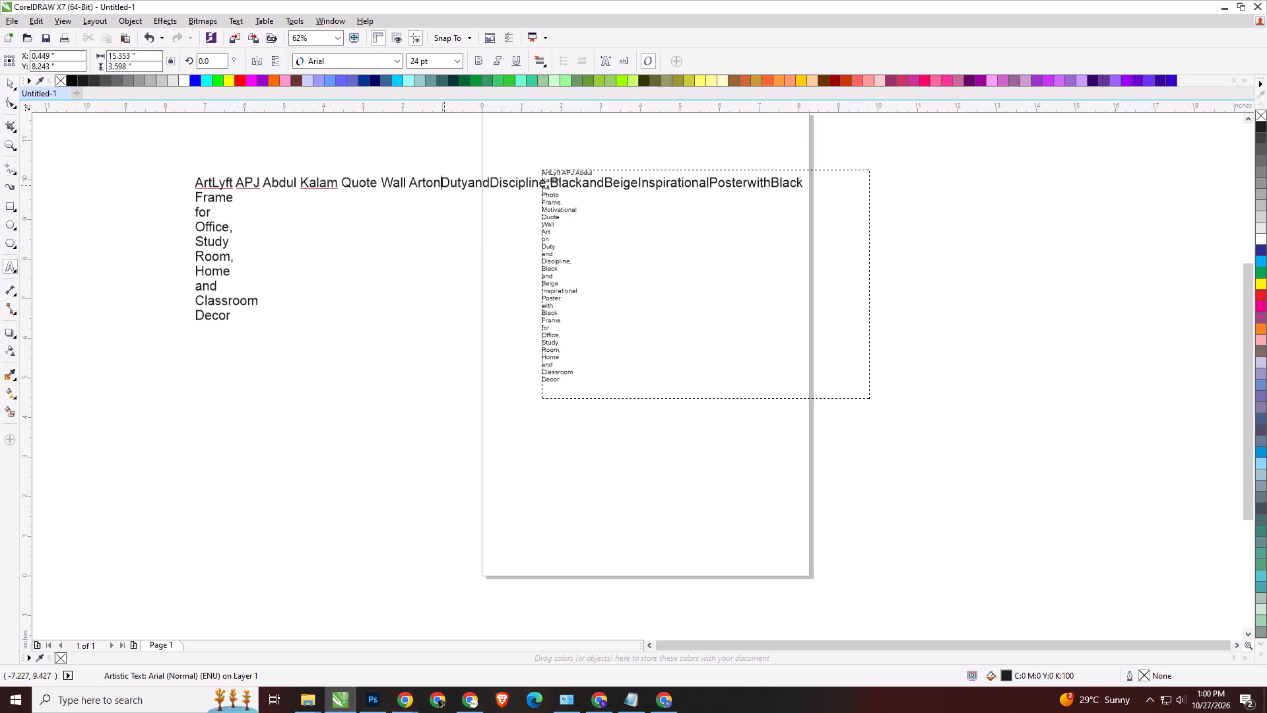
{"action": "key", "text": "space"}
{"action": "left_click", "coordinate": [472, 187]}
{"action": "key", "text": "space"}
{"action": "left_click", "coordinate": [497, 186]}
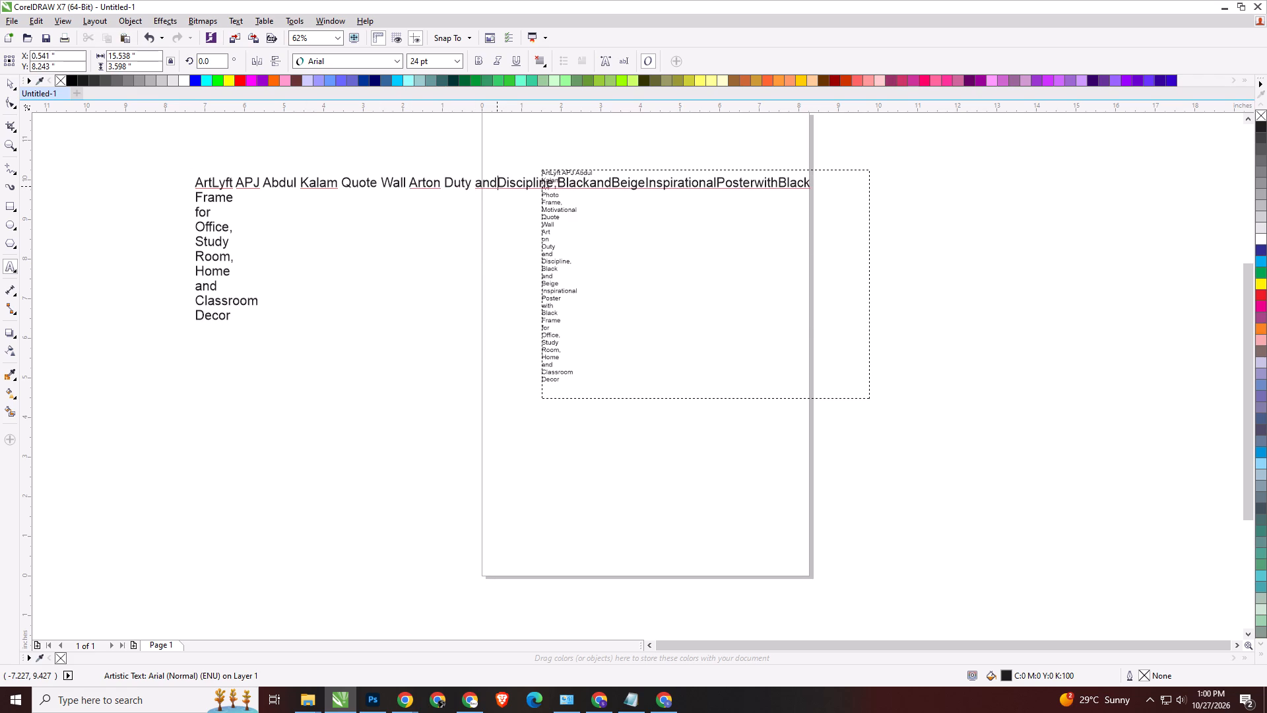
{"action": "key", "text": "space"}
Insert spaces in the first line to separate Black, and, Beige, Inspirational, and Poster.
{"action": "left_click", "coordinate": [561, 184]}
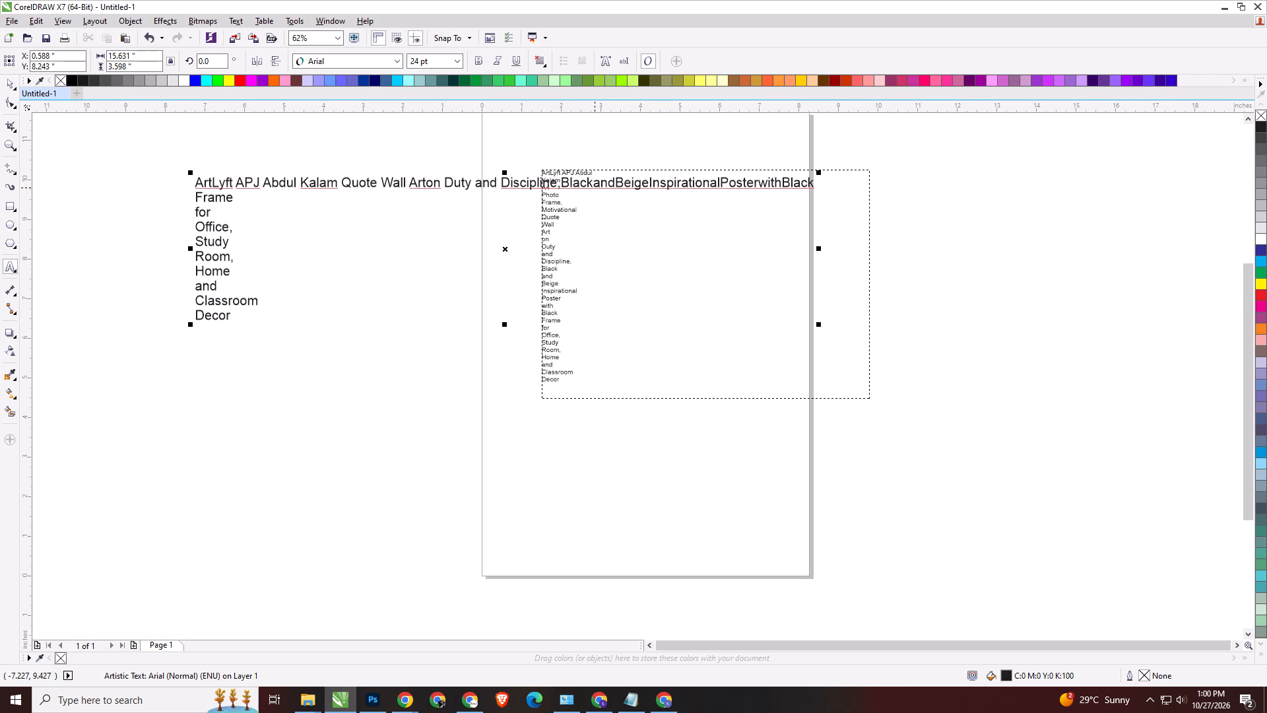
{"action": "left_click", "coordinate": [595, 187]}
{"action": "key", "text": "space"}
{"action": "left_click", "coordinate": [619, 186]}
{"action": "key", "text": "space"}
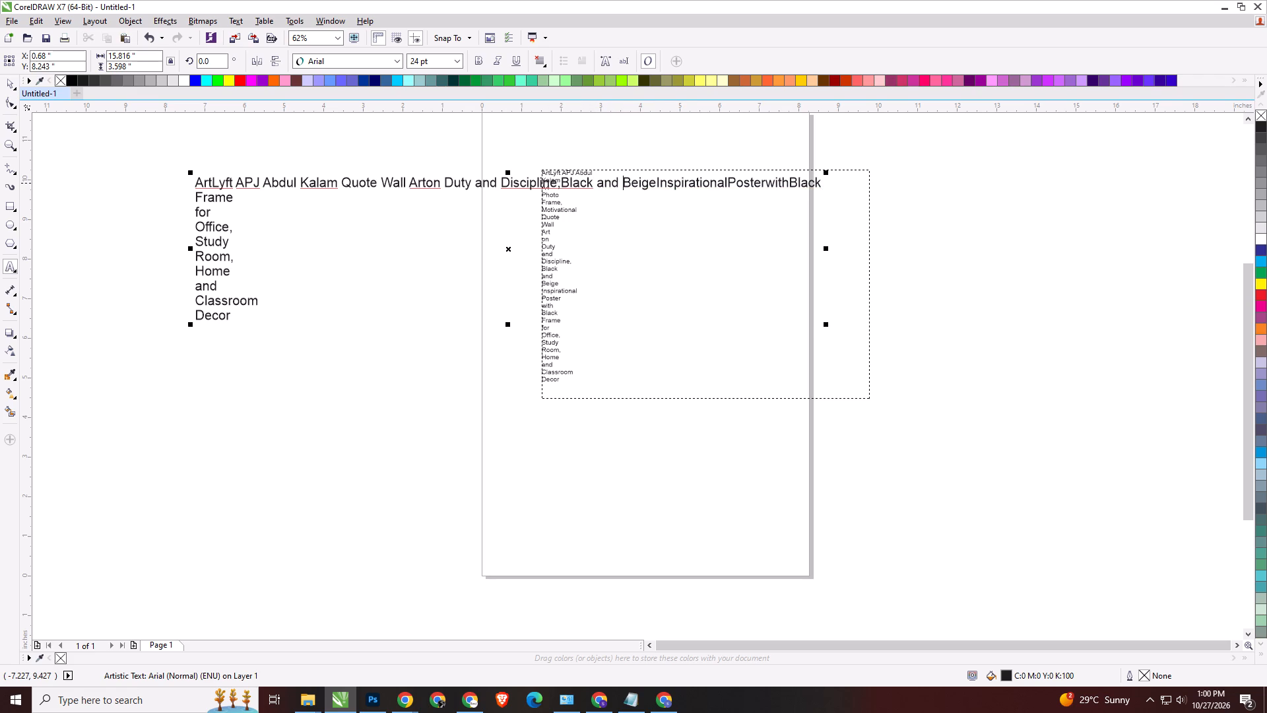
{"action": "left_click", "coordinate": [658, 186]}
{"action": "key", "text": "space"}
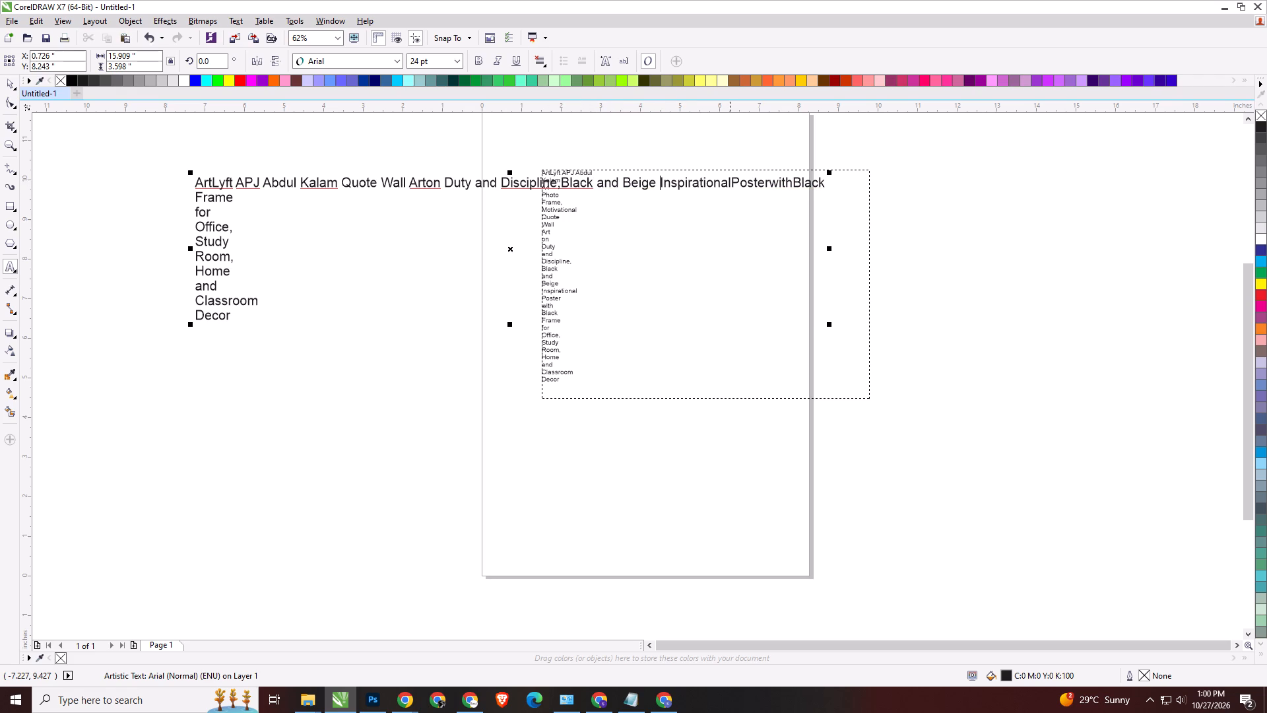
{"action": "left_click", "coordinate": [730, 184]}
{"action": "key", "text": "Right"}
{"action": "key", "text": "space"}
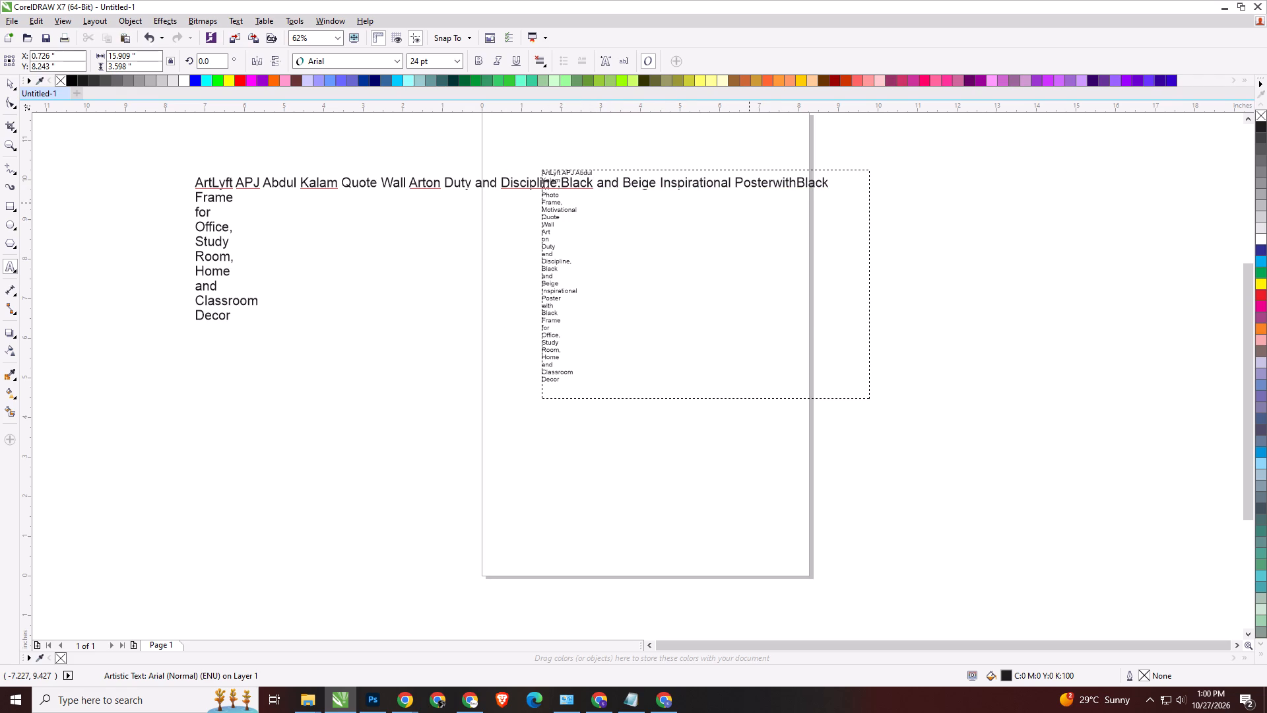
Insert spaces after Poster, with, and the final Black on the first line.
{"action": "left_click", "coordinate": [775, 184]}
{"action": "key", "text": "space"}
{"action": "left_click", "coordinate": [806, 184]}
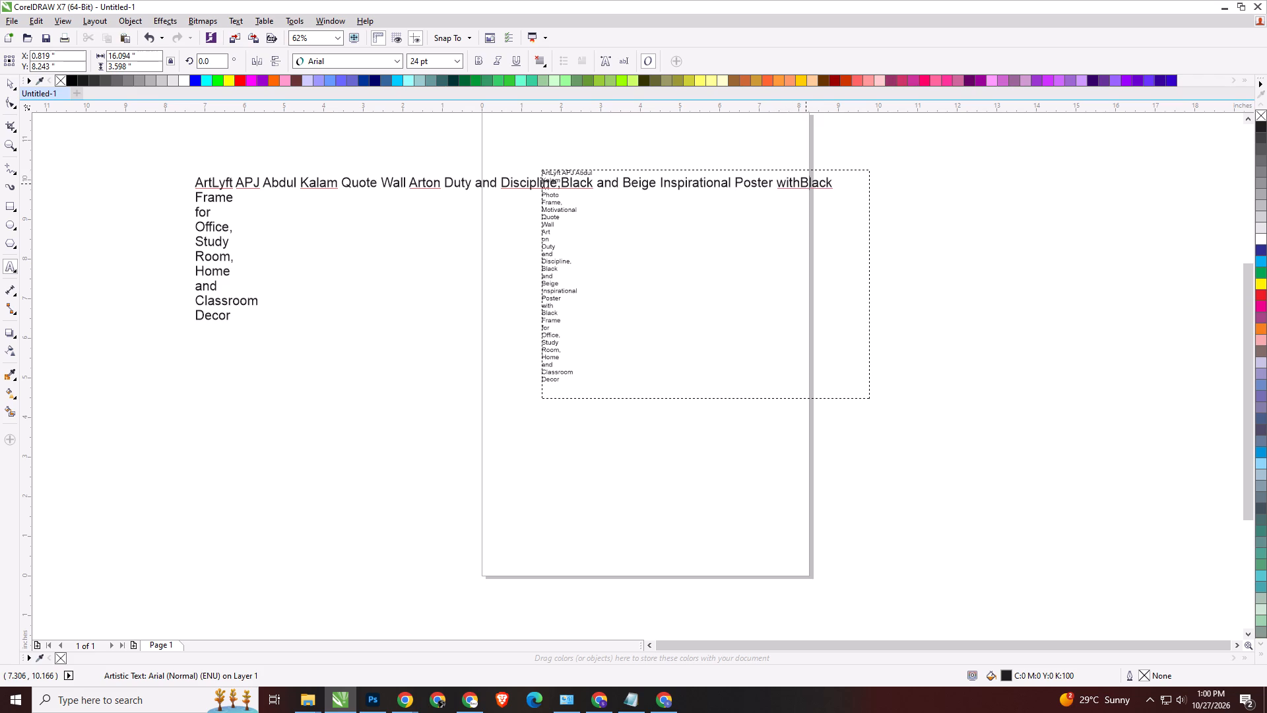
{"action": "key", "text": "Left"}
{"action": "key", "text": "space"}
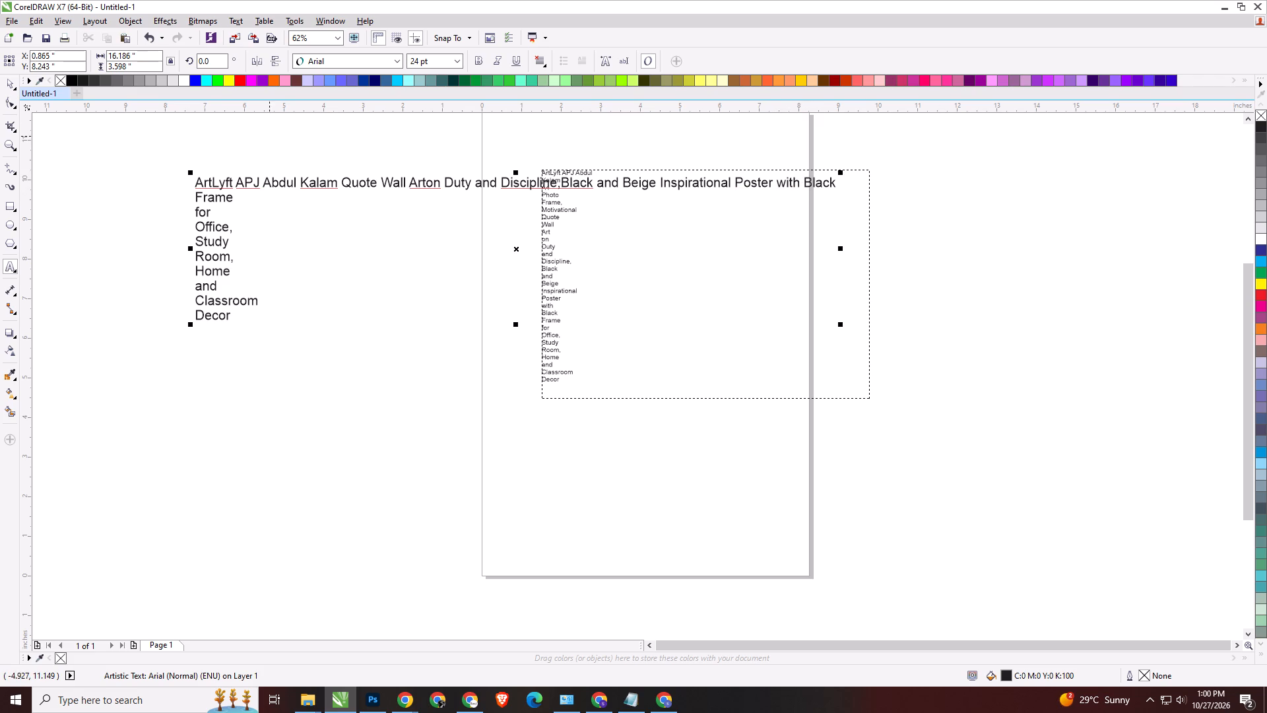
{"action": "left_click", "coordinate": [839, 189]}
{"action": "key", "text": "space"}
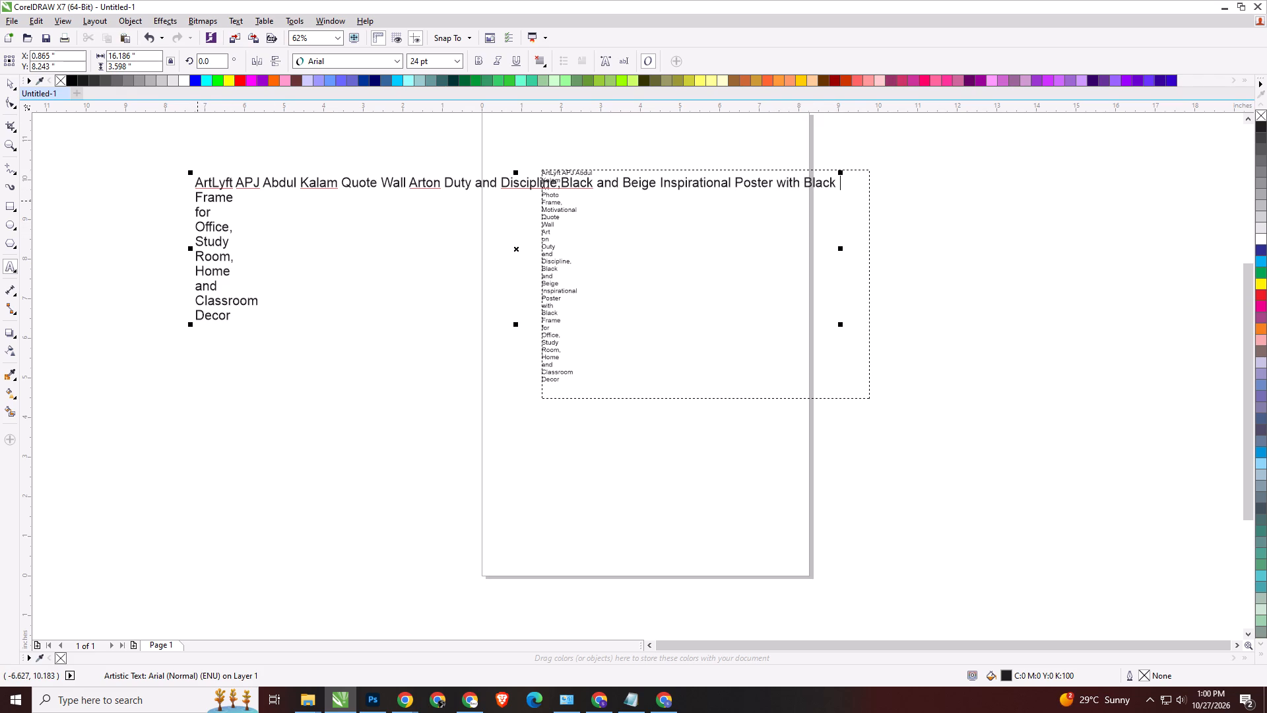
Join Frame to the first line after the trailing space, followed by for, Office, and Study without spaces.
{"action": "left_click", "coordinate": [197, 201]}
{"action": "key", "text": "BackSpace"}
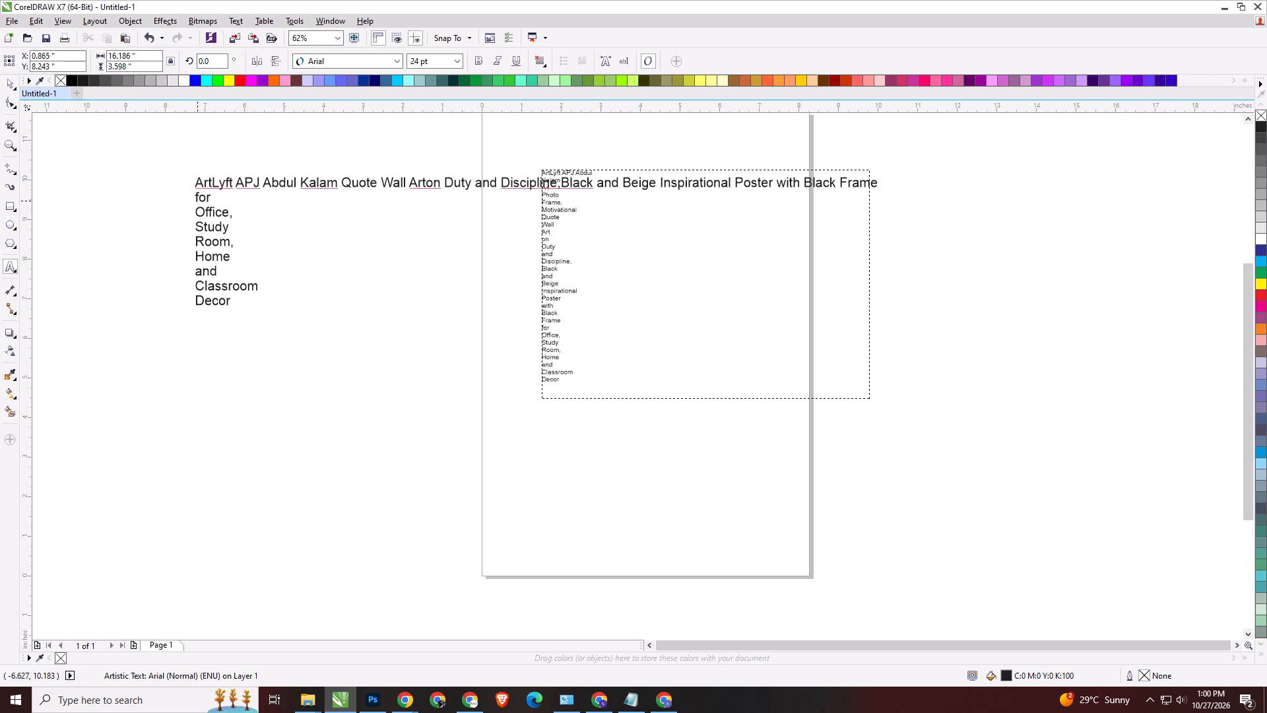
{"action": "left_click", "coordinate": [197, 201]}
{"action": "key", "text": "Left"}
{"action": "key", "text": "Return"}
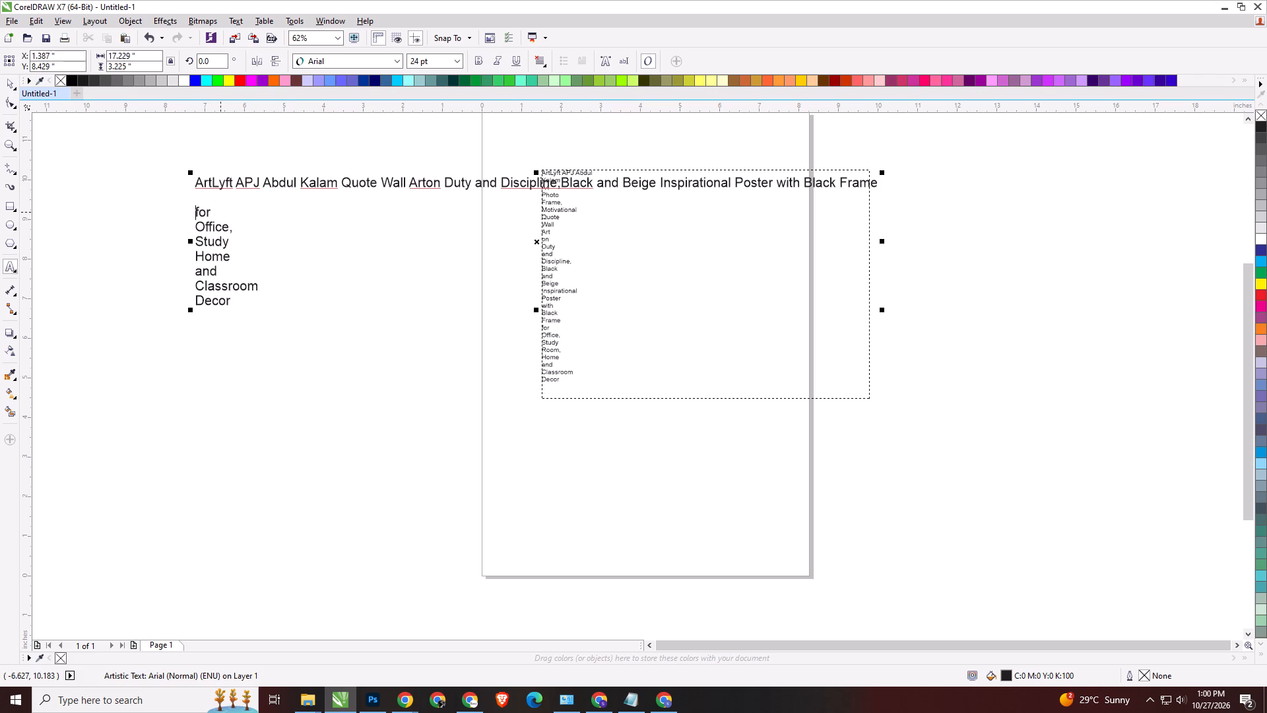
{"action": "key", "text": "BackSpace"}
{"action": "key", "text": "BackSpace"}
{"action": "left_click", "coordinate": [199, 201]}
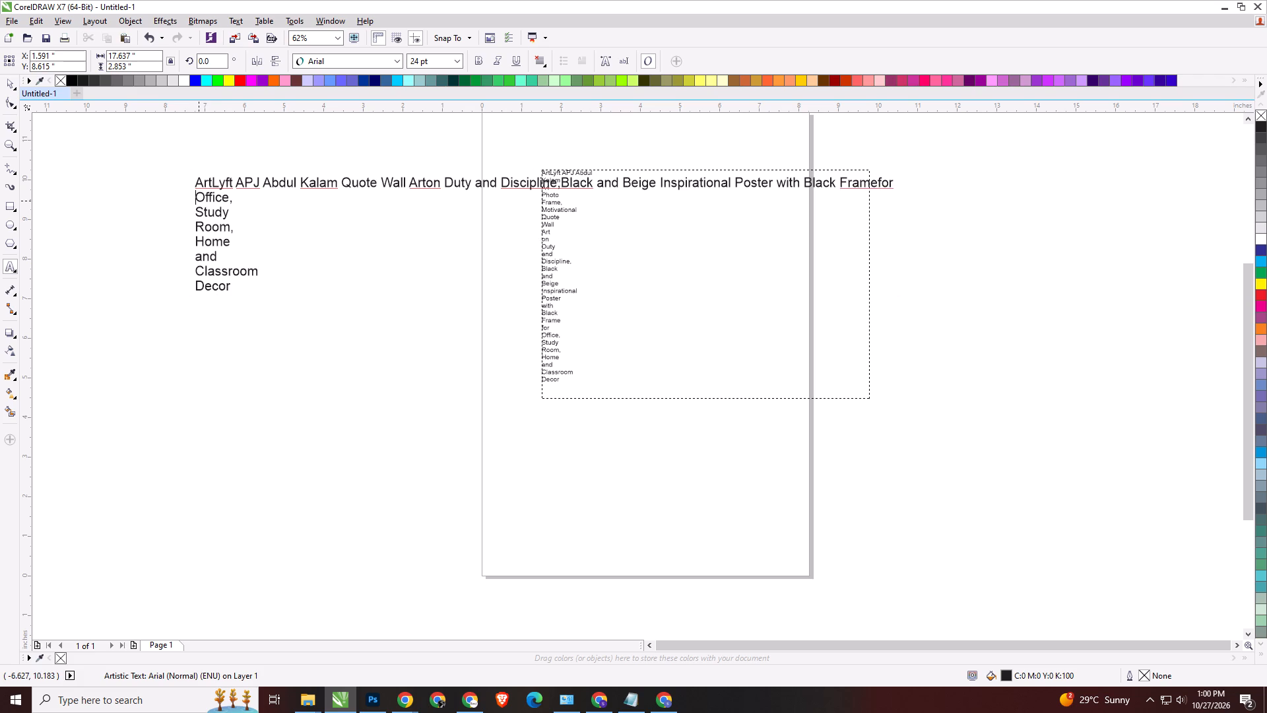
{"action": "key", "text": "Return"}
{"action": "key", "text": "BackSpace"}
{"action": "key", "text": "BackSpace"}
{"action": "left_click", "coordinate": [199, 202]}
{"action": "key", "text": "BackSpace"}
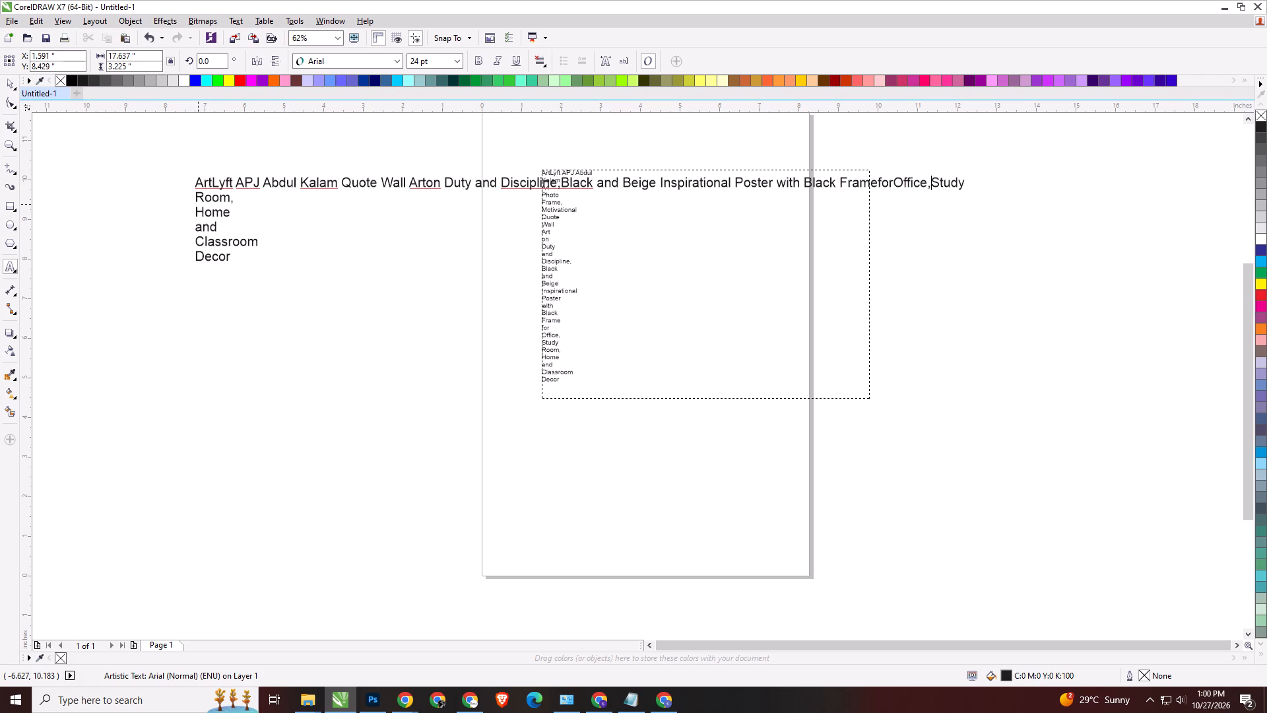
Join Room, Home, and, Classroom, and Decor to the end of the first line without spaces.
{"action": "left_click", "coordinate": [198, 204]}
{"action": "key", "text": "BackSpace"}
{"action": "left_click", "coordinate": [197, 204]}
{"action": "key", "text": "BackSpace"}
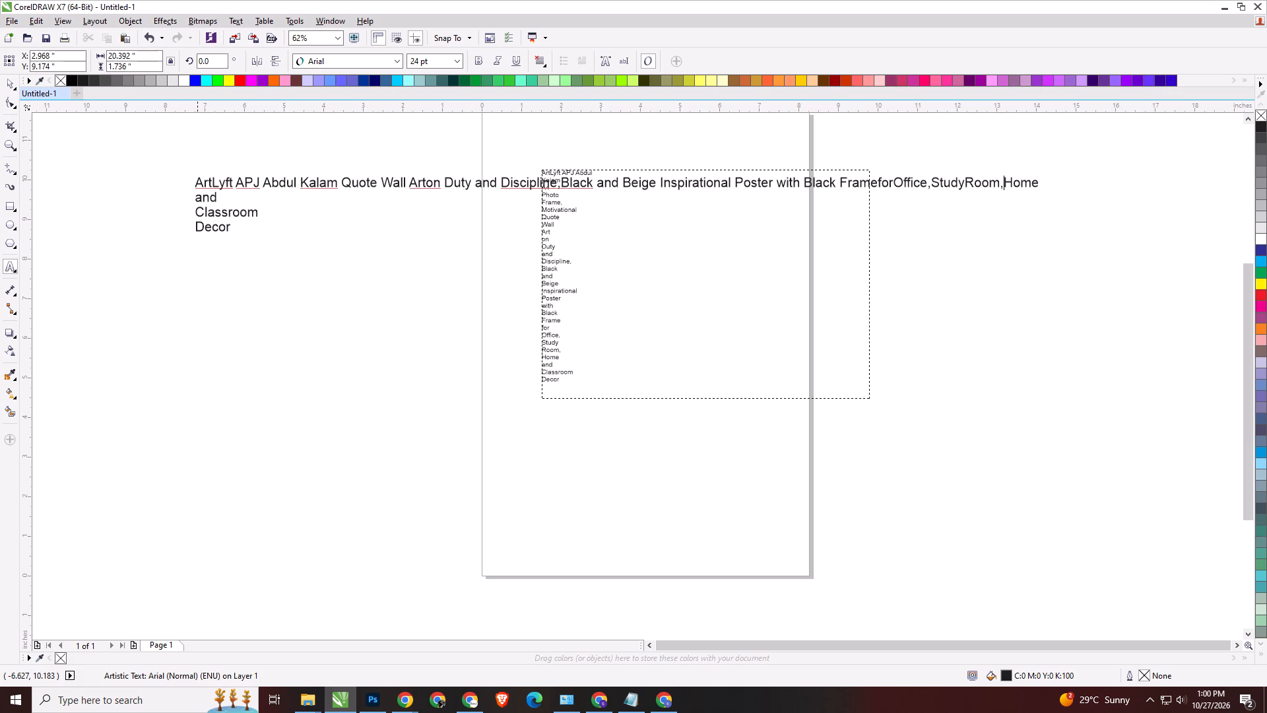
{"action": "left_click", "coordinate": [196, 203]}
{"action": "key", "text": "BackSpace"}
{"action": "left_click", "coordinate": [199, 203]}
{"action": "key", "text": "BackSpace"}
{"action": "left_click", "coordinate": [197, 201]}
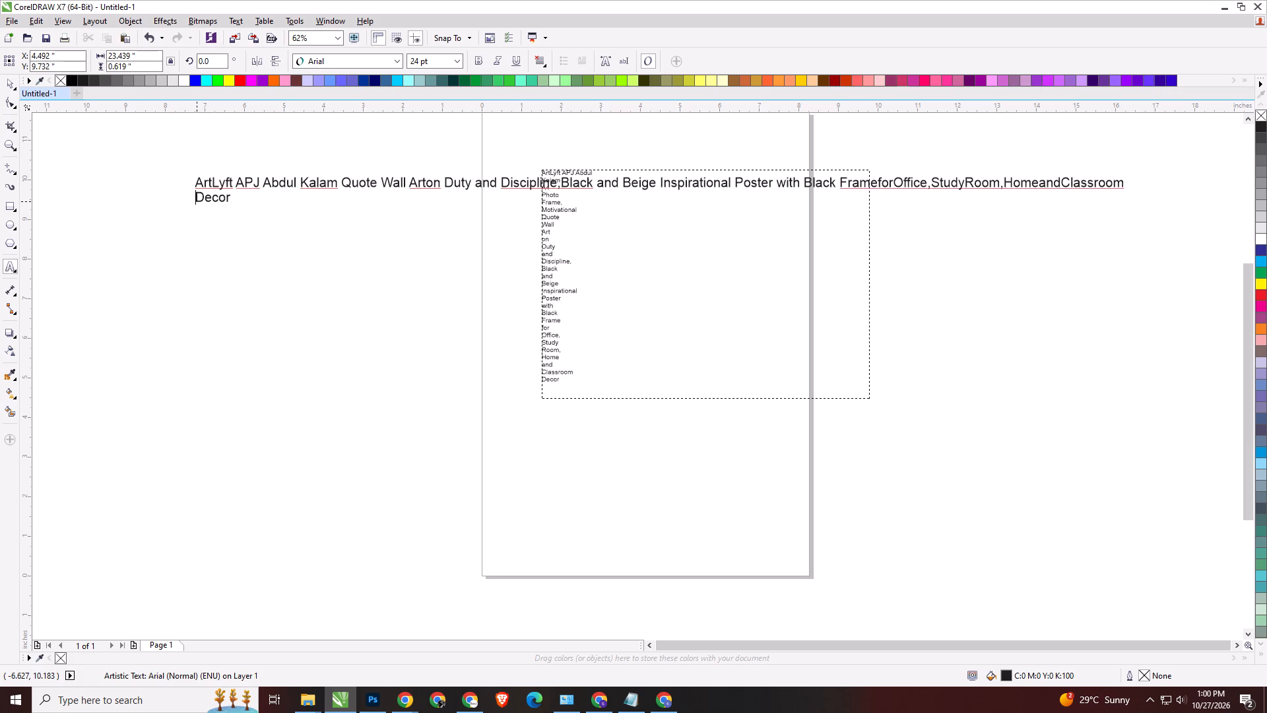
{"action": "key", "text": "BackSpace"}
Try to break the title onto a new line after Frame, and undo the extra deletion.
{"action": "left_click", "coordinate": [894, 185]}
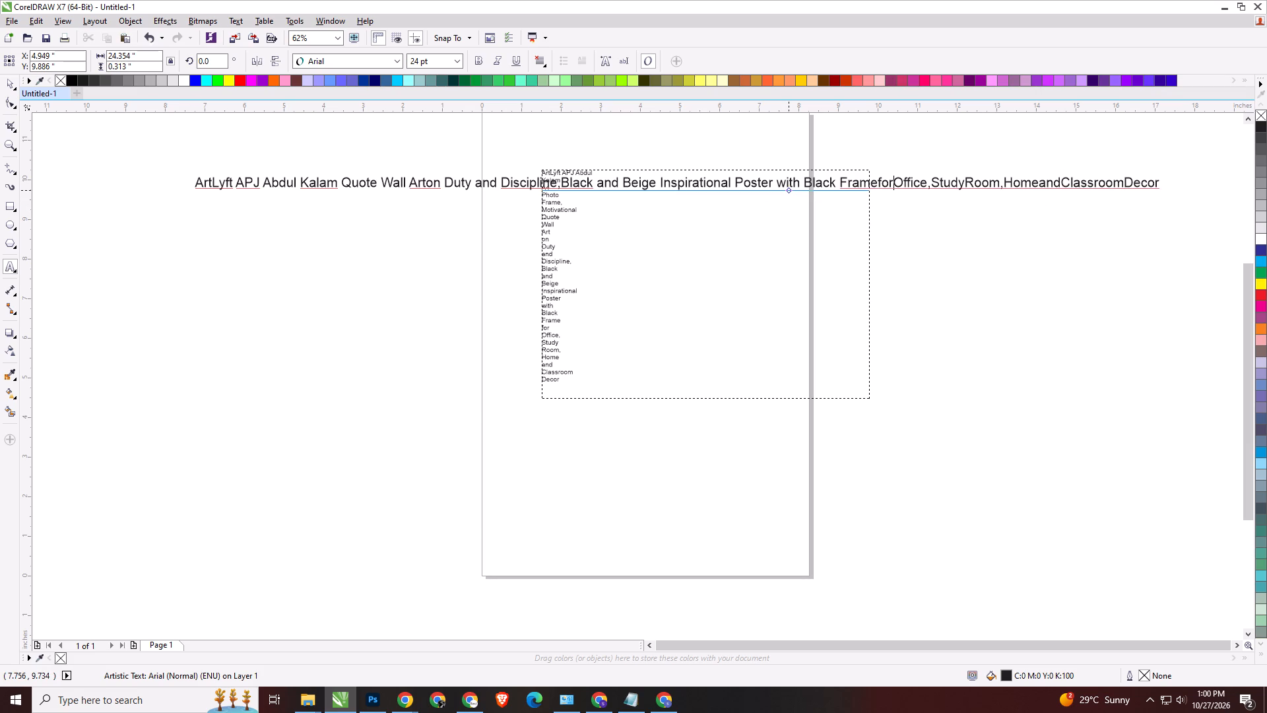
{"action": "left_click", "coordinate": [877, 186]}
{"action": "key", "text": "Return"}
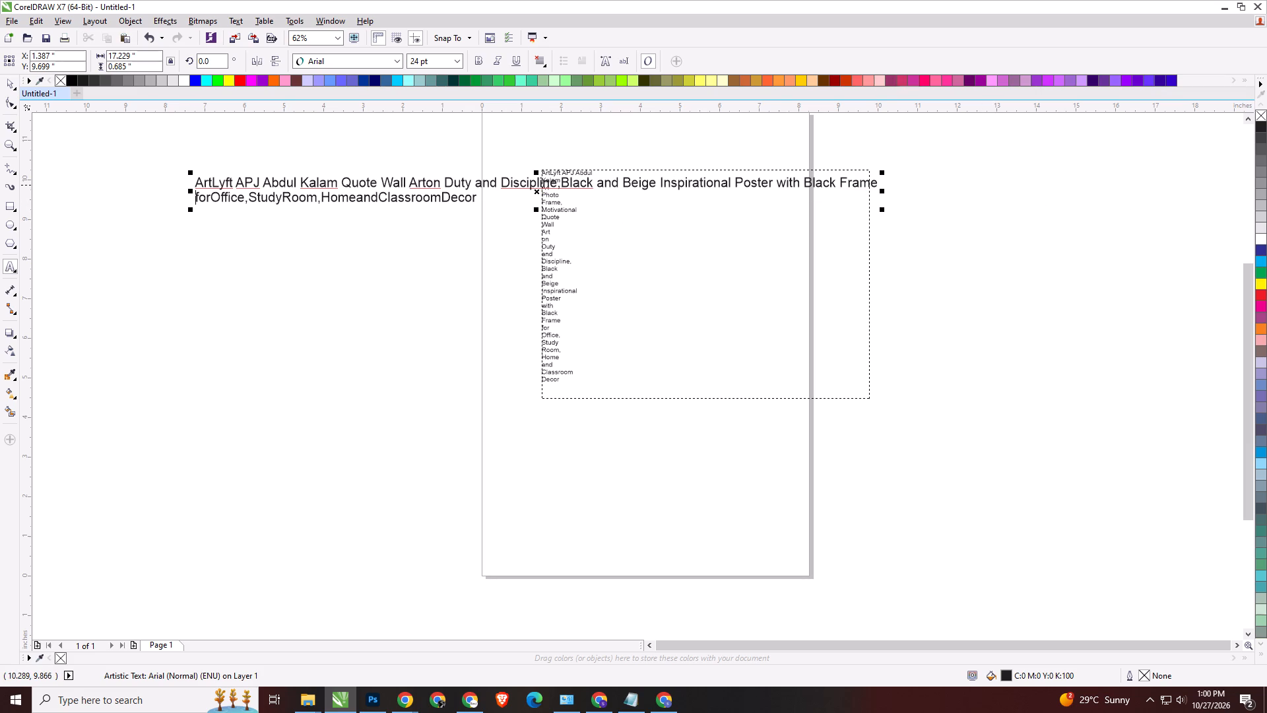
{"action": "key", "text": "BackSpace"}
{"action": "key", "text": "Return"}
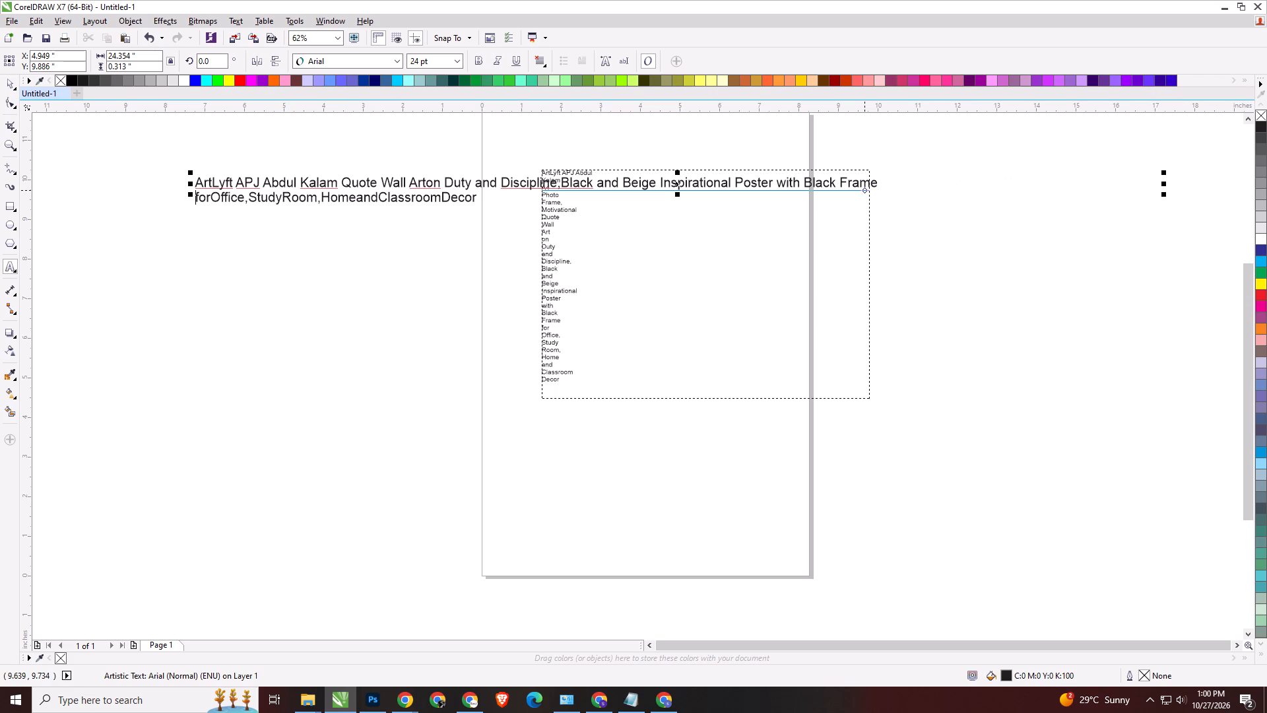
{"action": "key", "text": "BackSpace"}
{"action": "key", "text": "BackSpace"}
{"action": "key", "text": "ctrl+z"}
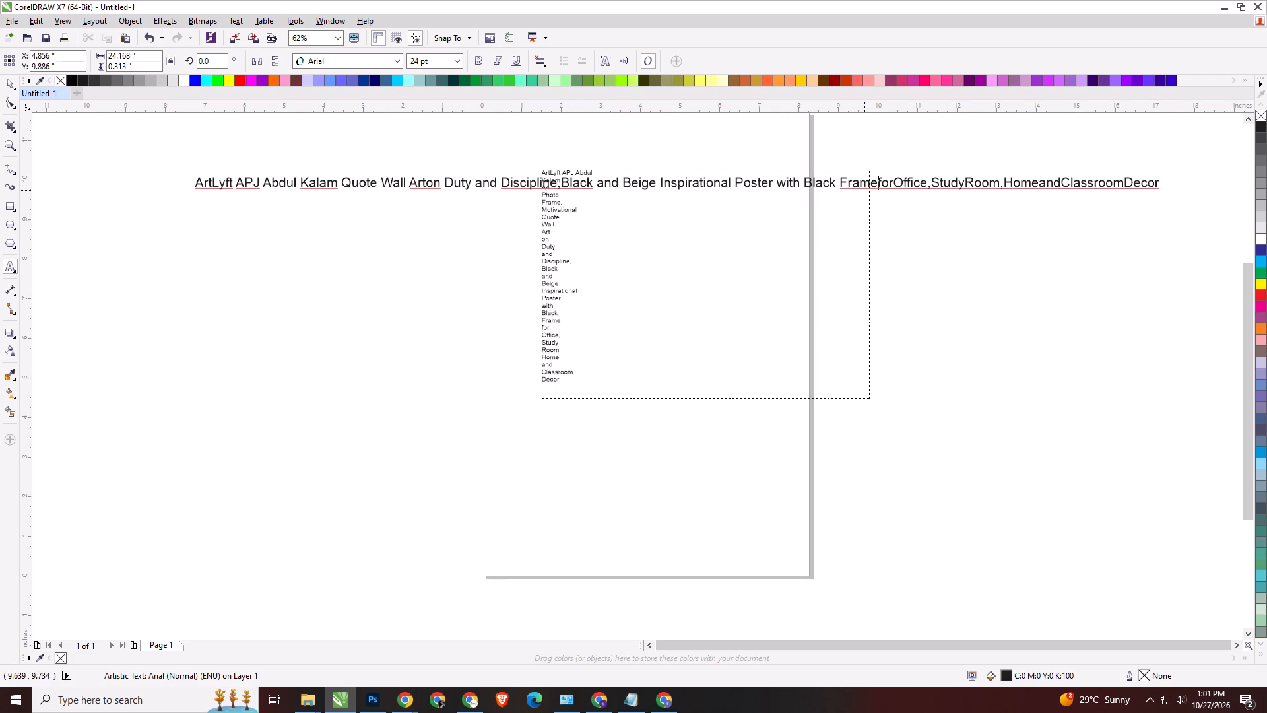
Insert spaces in the title after Frame, for, and Study.
{"action": "key", "text": "space"}
{"action": "left_click", "coordinate": [900, 185]}
{"action": "key", "text": "space"}
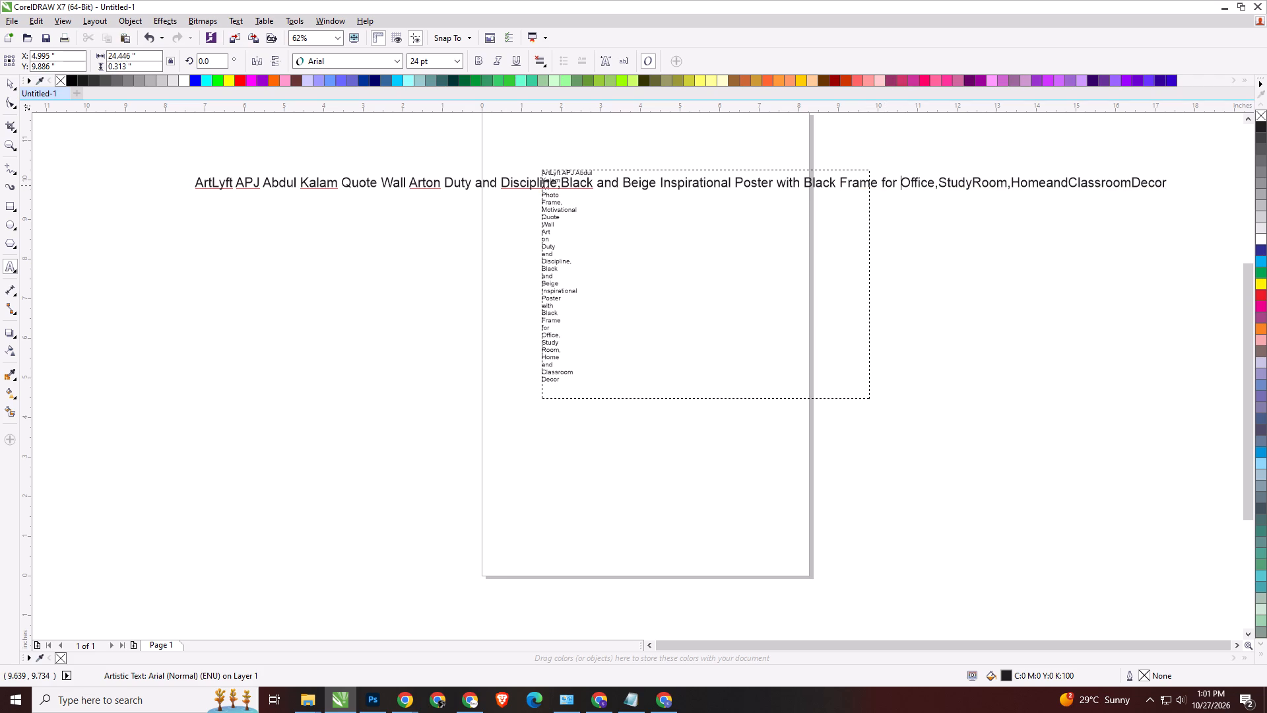
{"action": "left_click", "coordinate": [972, 185]}
{"action": "key", "text": "space"}
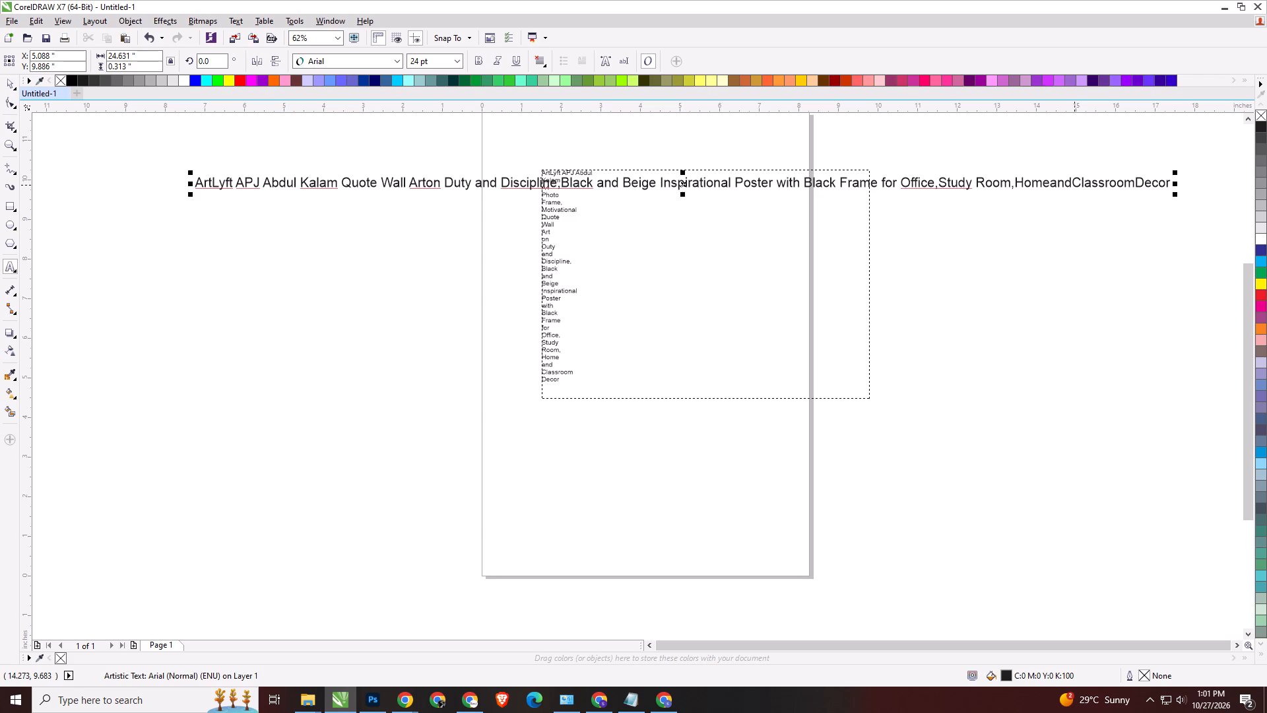
Insert spaces in the title to separate Home, and, Classroom, and Decor.
{"action": "left_click", "coordinate": [1074, 185]}
{"action": "key", "text": "space"}
{"action": "left_click", "coordinate": [1054, 187]}
{"action": "key", "text": "space"}
{"action": "key", "text": "BackSpace"}
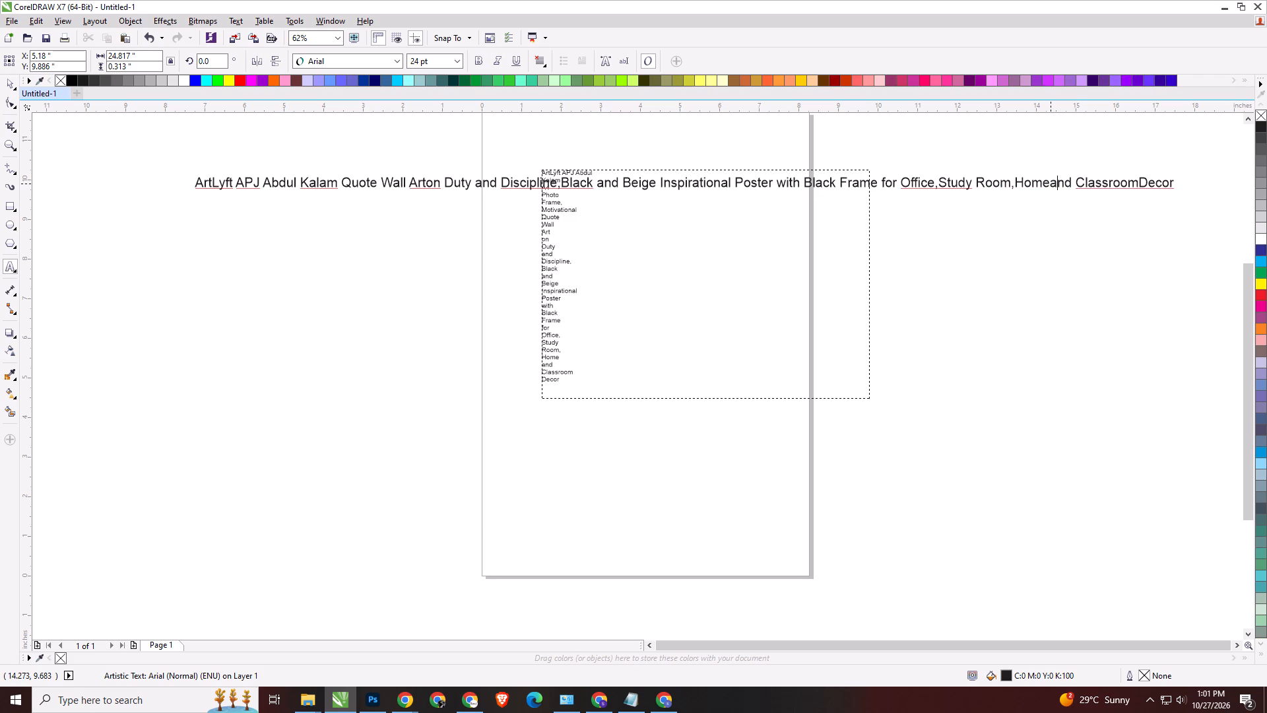
{"action": "key", "text": "Left"}
{"action": "key", "text": "space"}
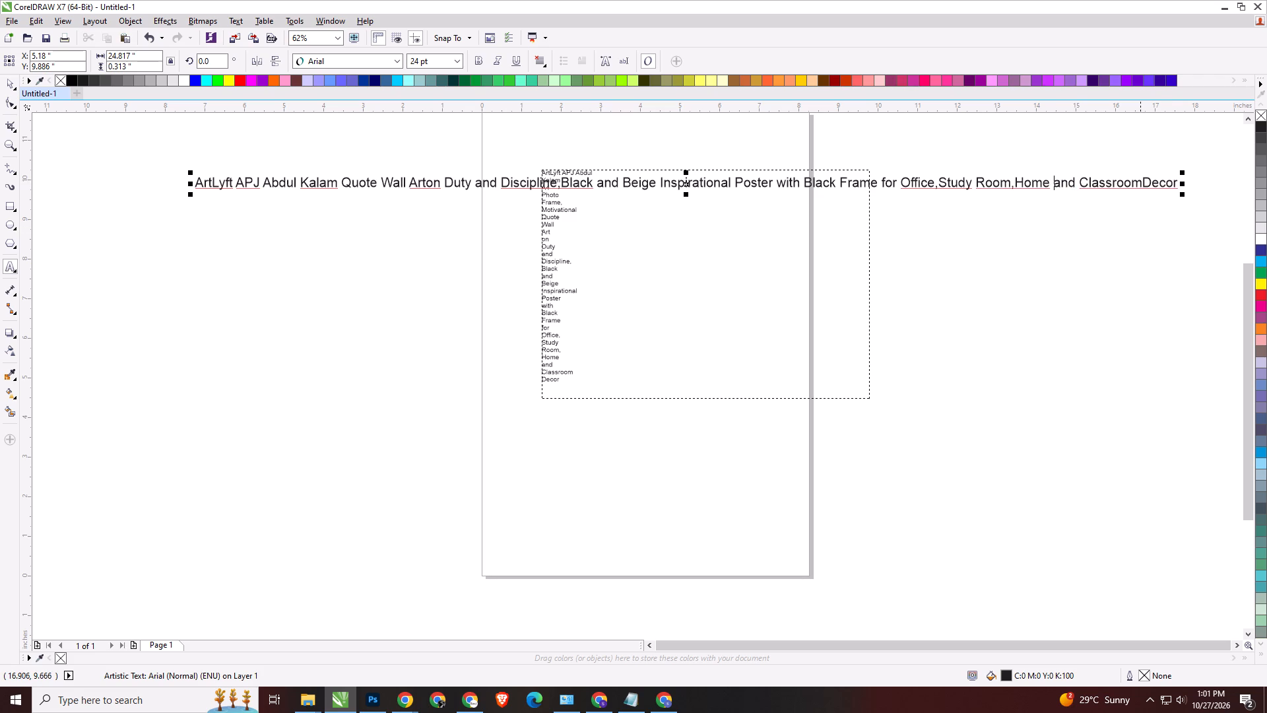
{"action": "left_click", "coordinate": [1140, 184]}
{"action": "key", "text": "space"}
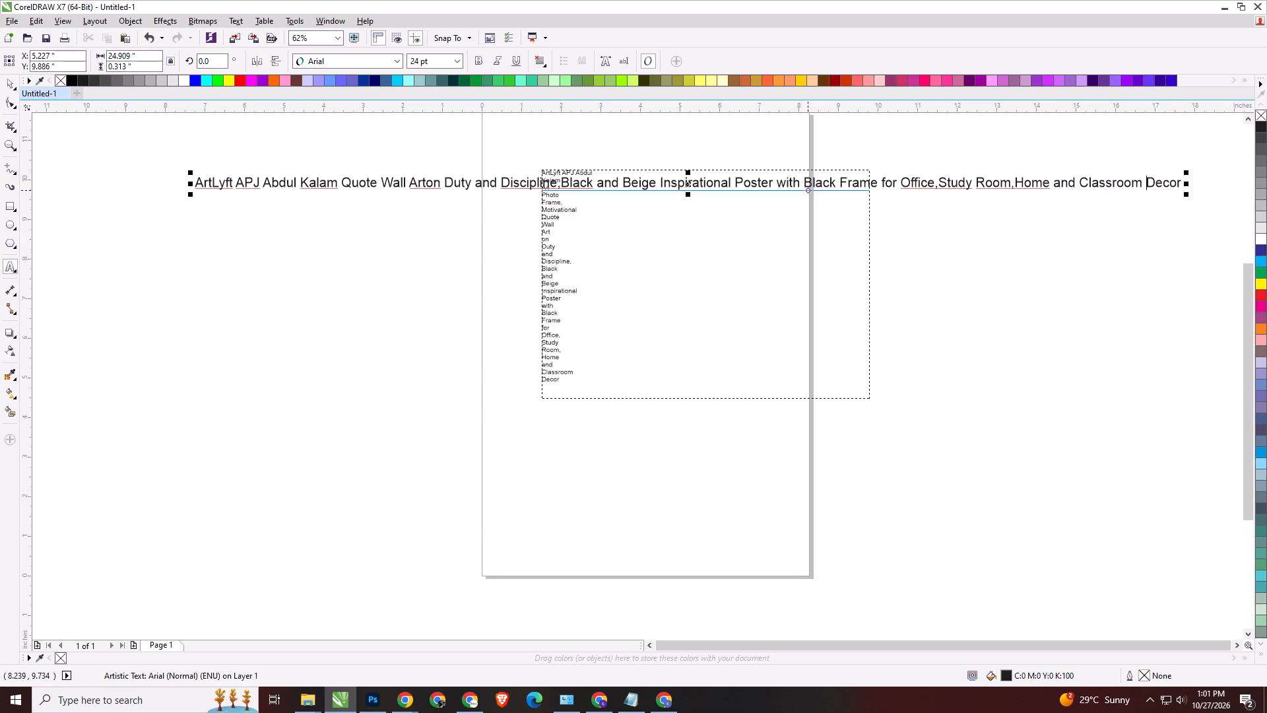
Break the title onto a second line after Poster, starting with the word "with".
{"action": "left_click", "coordinate": [778, 187]}
{"action": "key", "text": "Return"}
Move the two-line title text down and to the left, partly off the page.
{"action": "left_click", "coordinate": [9, 82]}
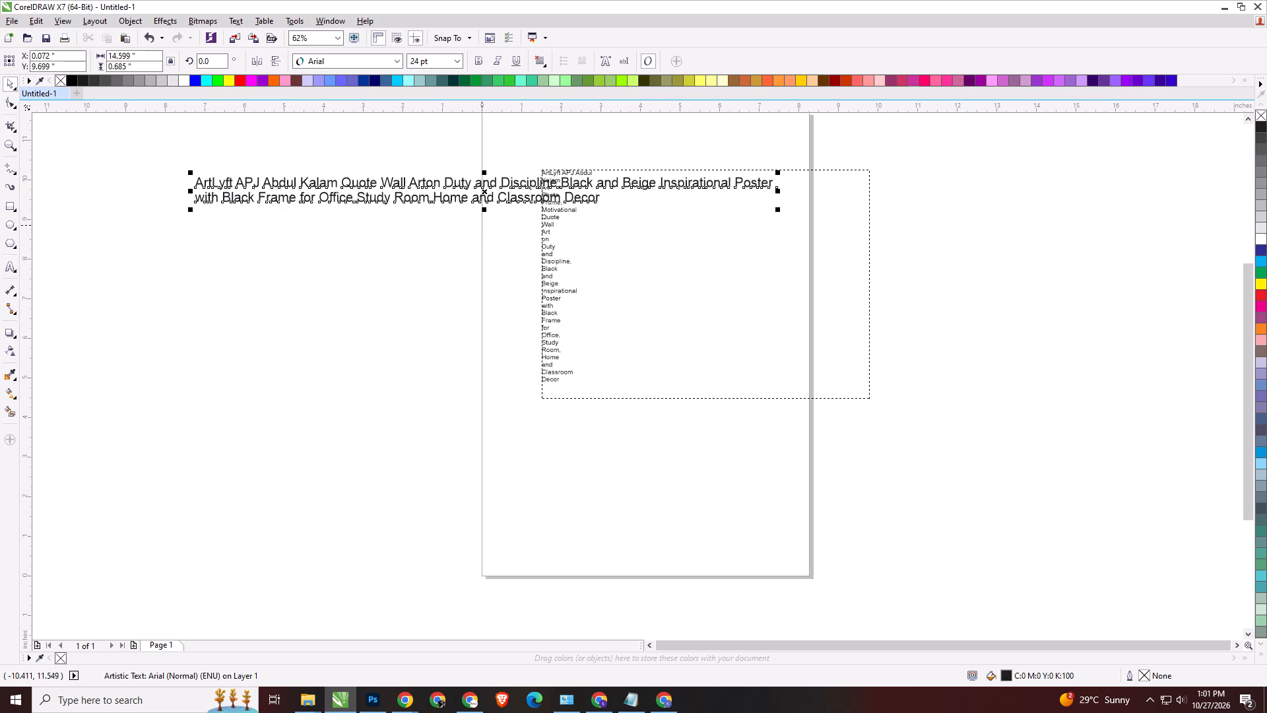
{"action": "left_click_drag", "start_coordinate": [456, 195], "coordinate": [283, 347]}
Delete the paragraph-text copy of the title that wraps into a narrow column of single words.
{"action": "left_click", "coordinate": [552, 207]}
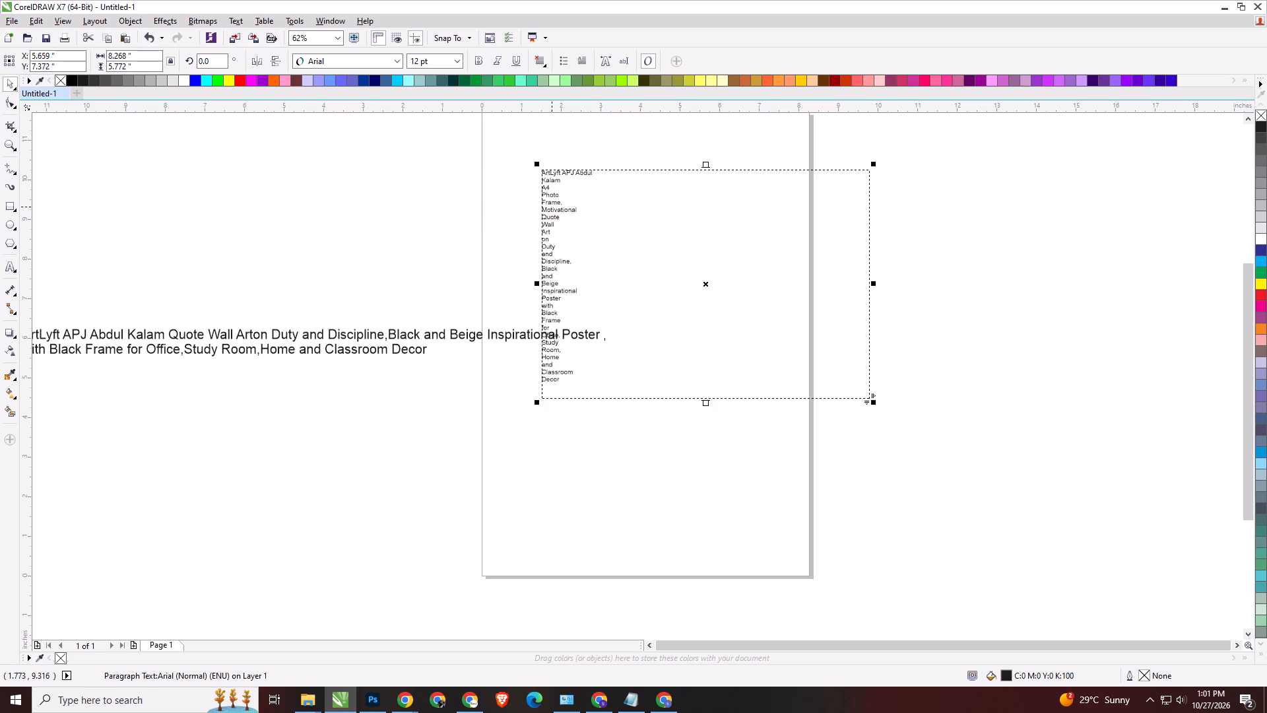
{"action": "key", "text": "Delete"}
Move the two-line title back across the upper part of the page.
{"action": "left_click_drag", "start_coordinate": [412, 336], "coordinate": [758, 244]}
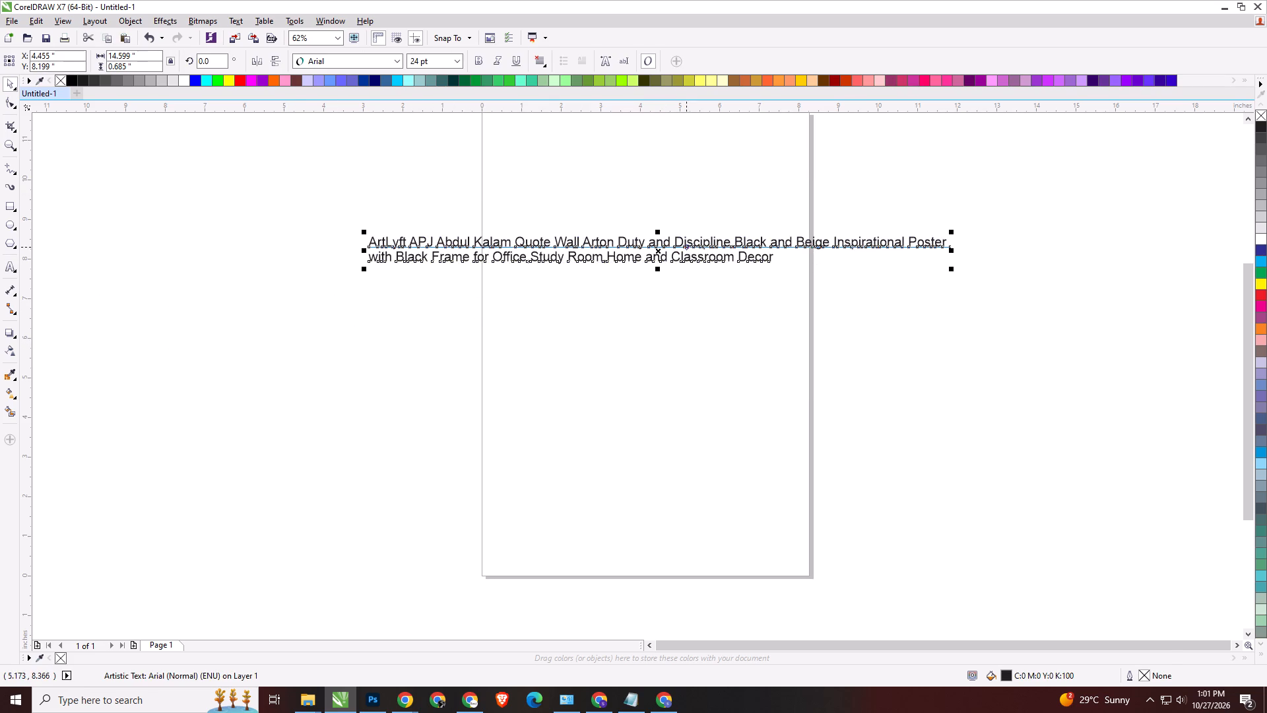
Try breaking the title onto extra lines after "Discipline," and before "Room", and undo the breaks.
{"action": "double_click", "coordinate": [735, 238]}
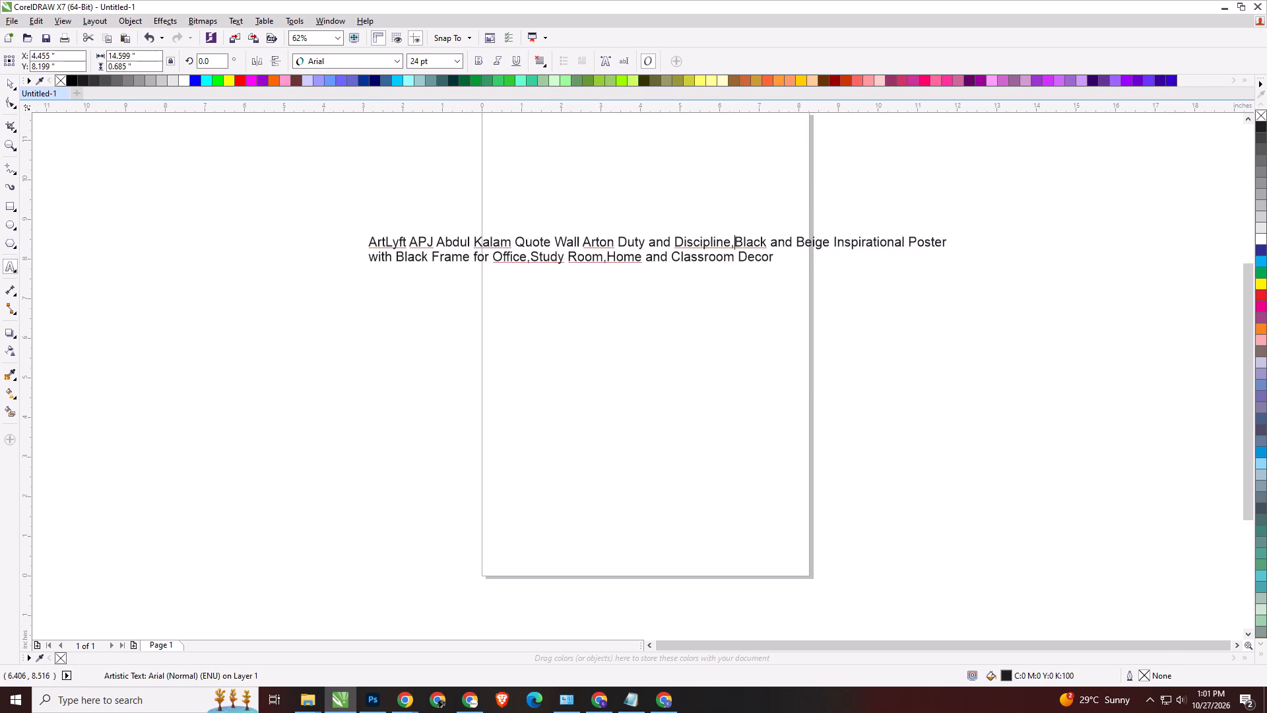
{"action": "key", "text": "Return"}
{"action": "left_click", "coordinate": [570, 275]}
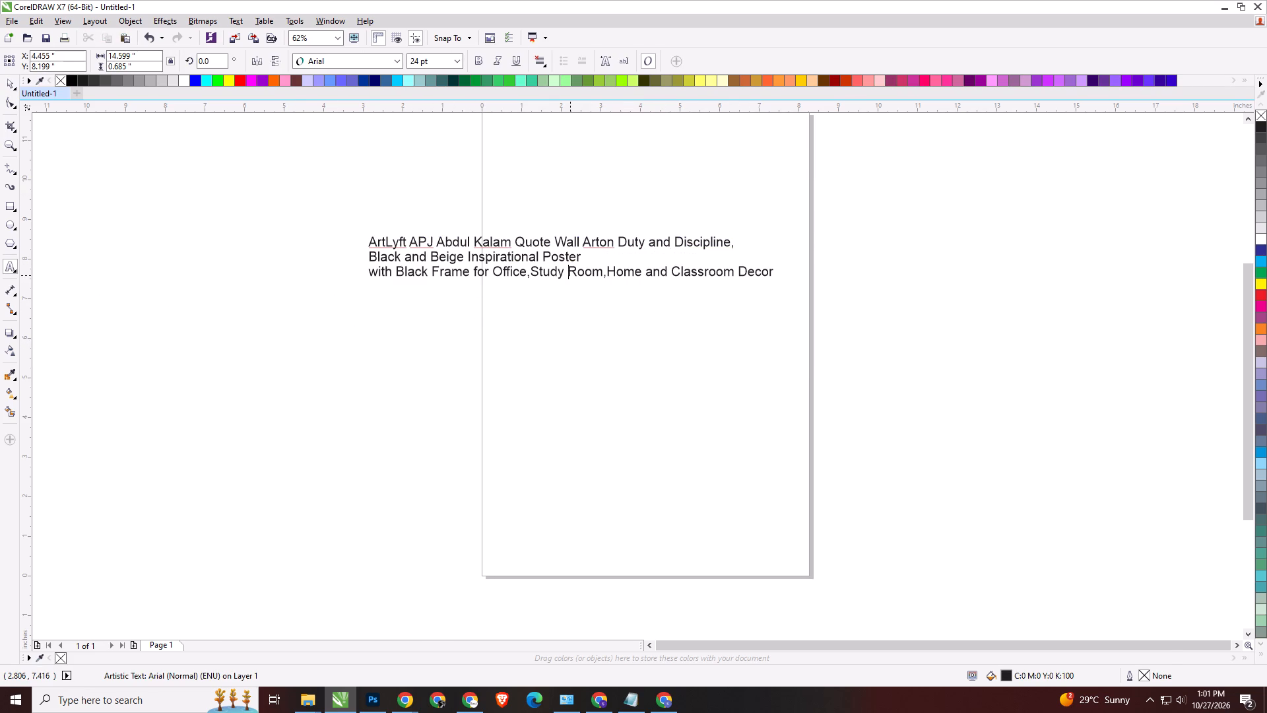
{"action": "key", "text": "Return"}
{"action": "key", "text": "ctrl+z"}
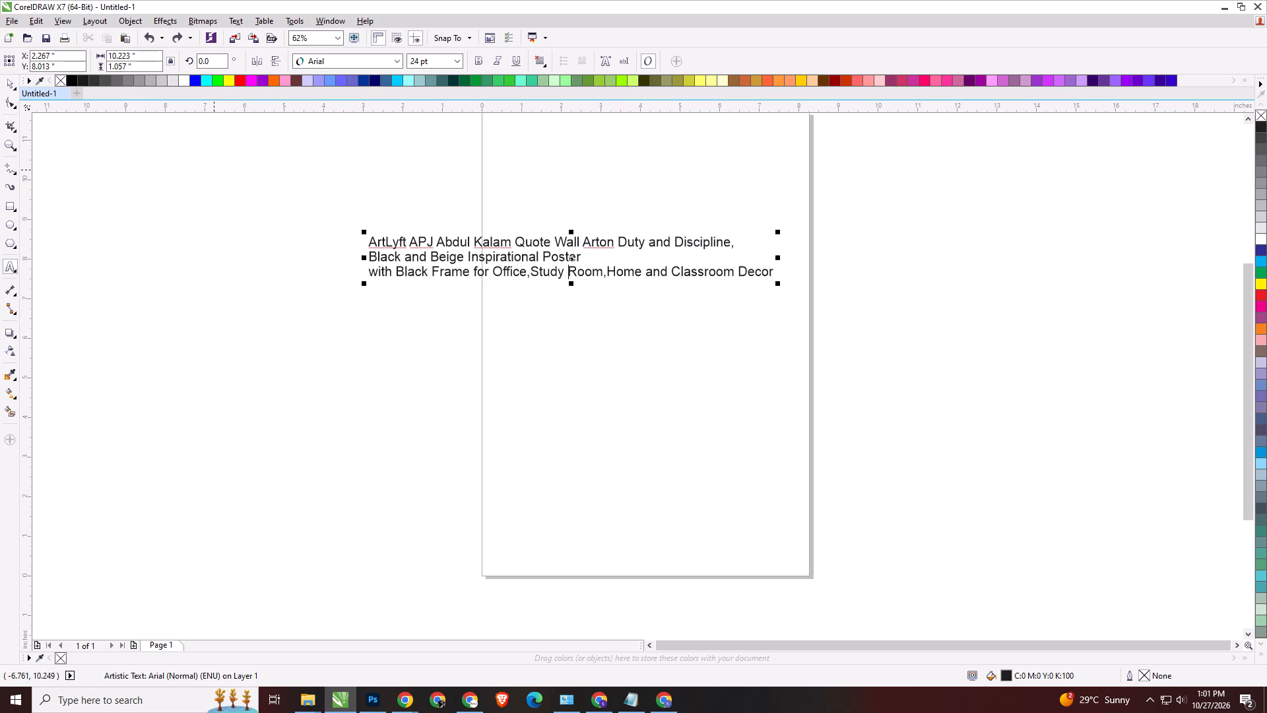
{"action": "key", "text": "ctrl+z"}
Compare the start of the title with the APJ Abdul Kalam listing title in the Amazon inventory in Chrome.
{"action": "key", "text": "ctrl+a"}
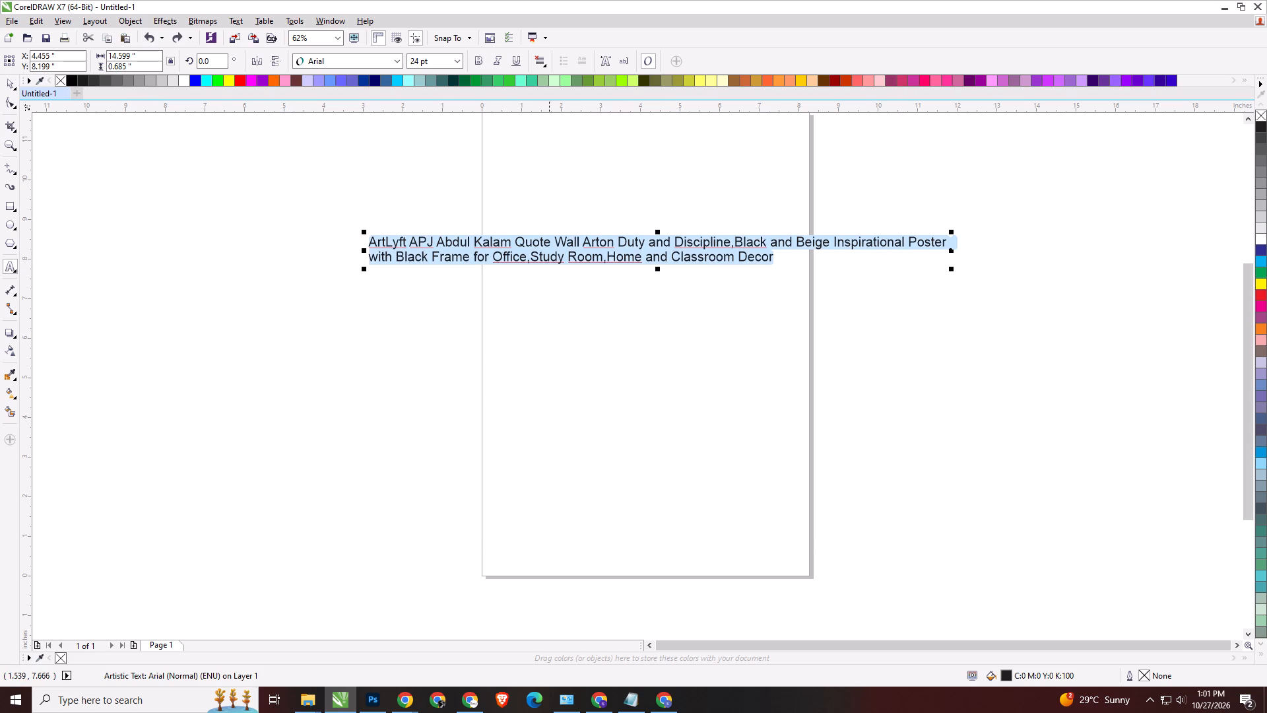
{"action": "left_click", "coordinate": [504, 241]}
{"action": "left_click", "coordinate": [582, 244]}
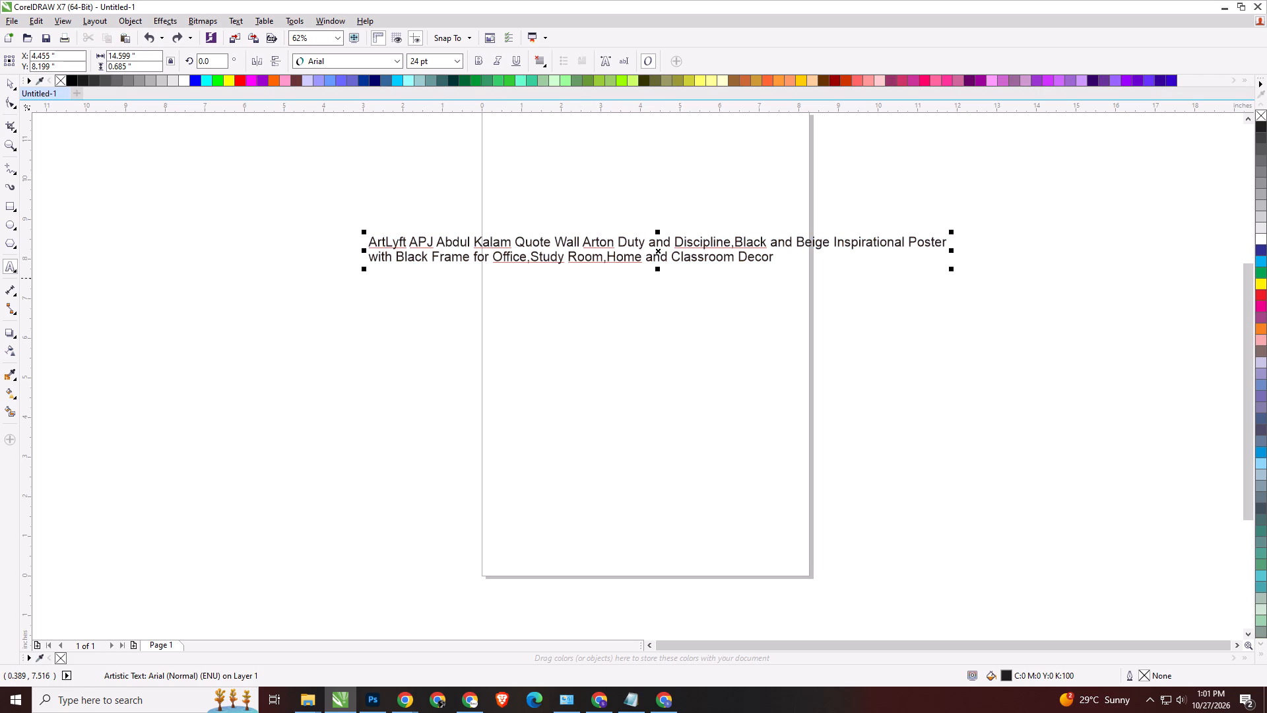
{"action": "key", "text": "alt+Tab"}
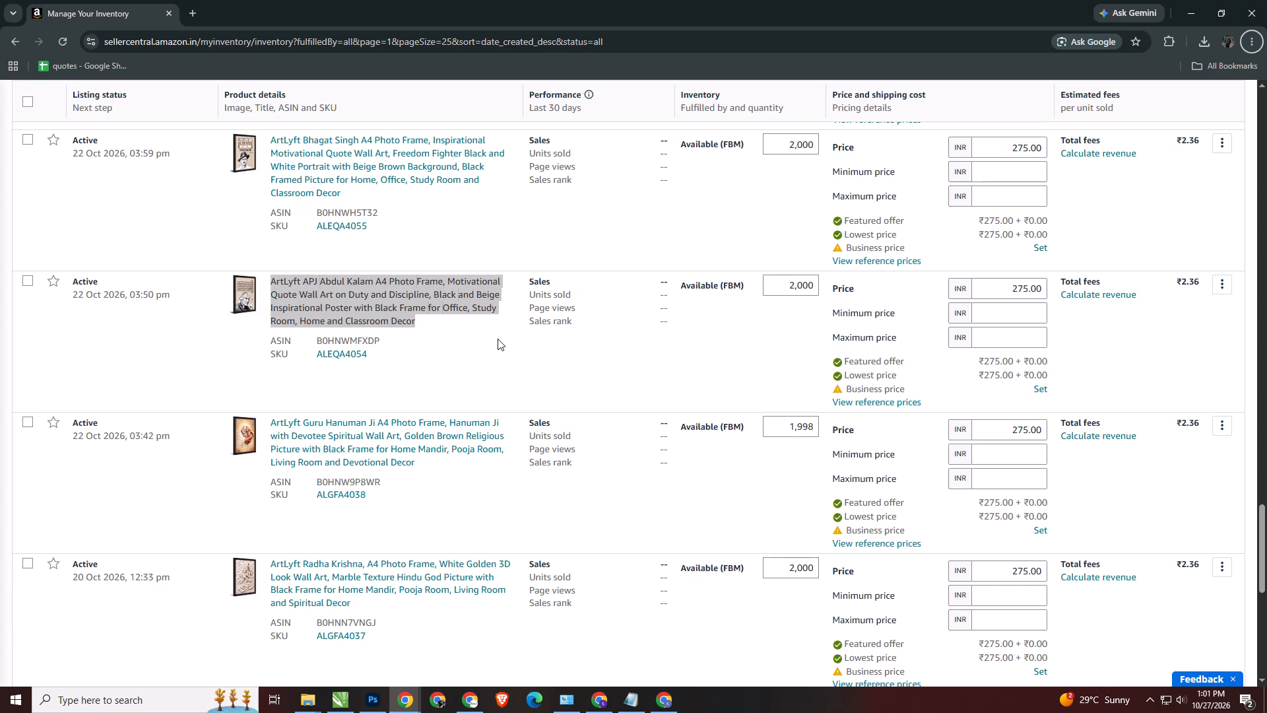
{"action": "left_click", "coordinate": [478, 355]}
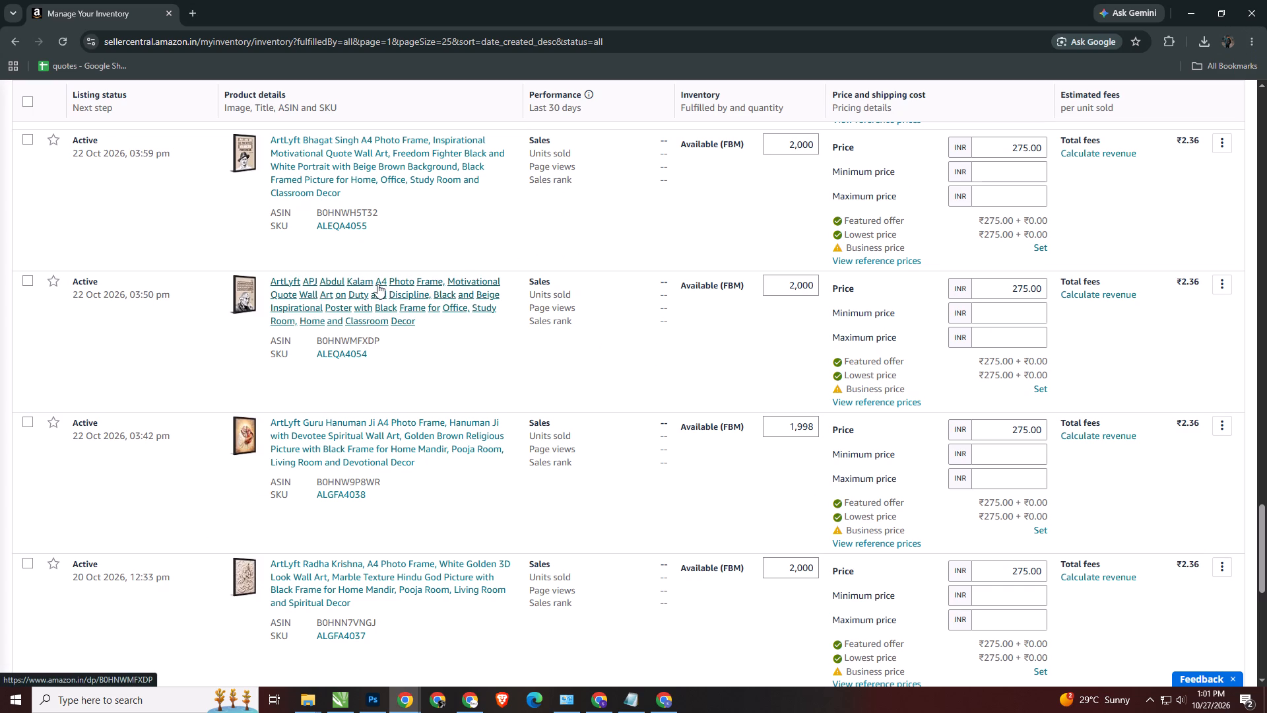
{"action": "key", "text": "alt+Tab"}
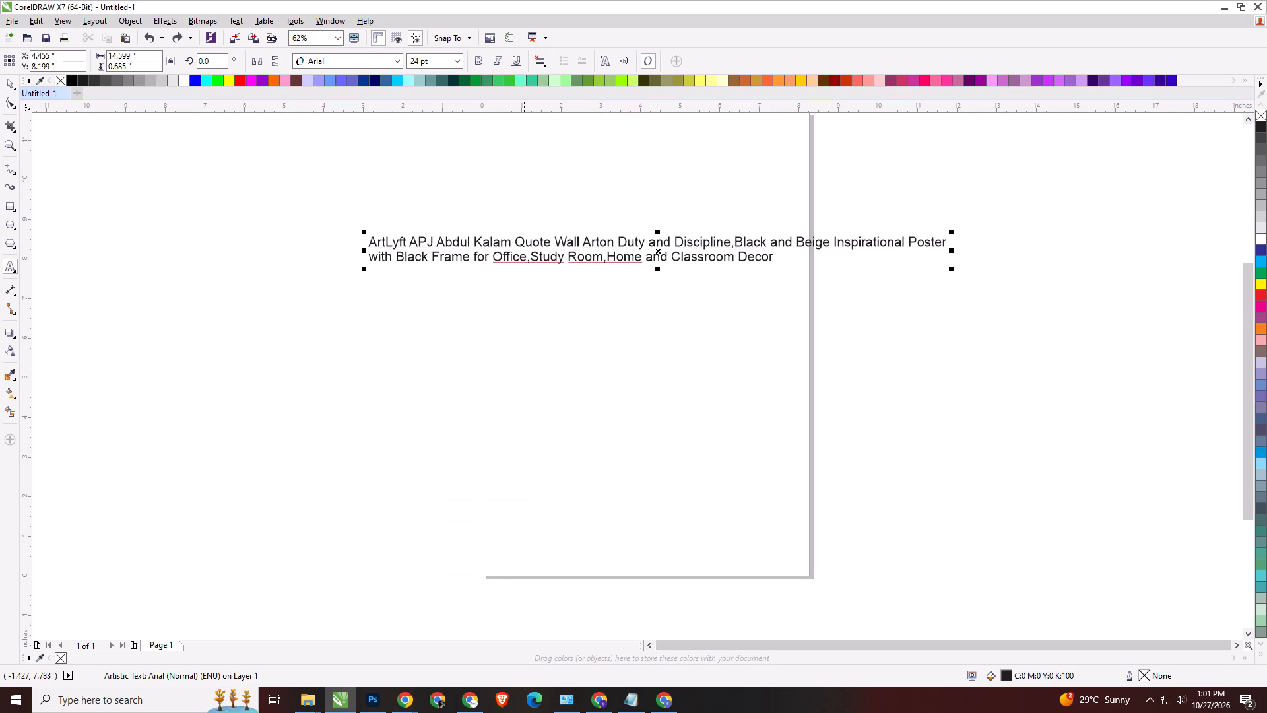
{"action": "left_click", "coordinate": [517, 239]}
{"action": "key", "text": "alt+Tab"}
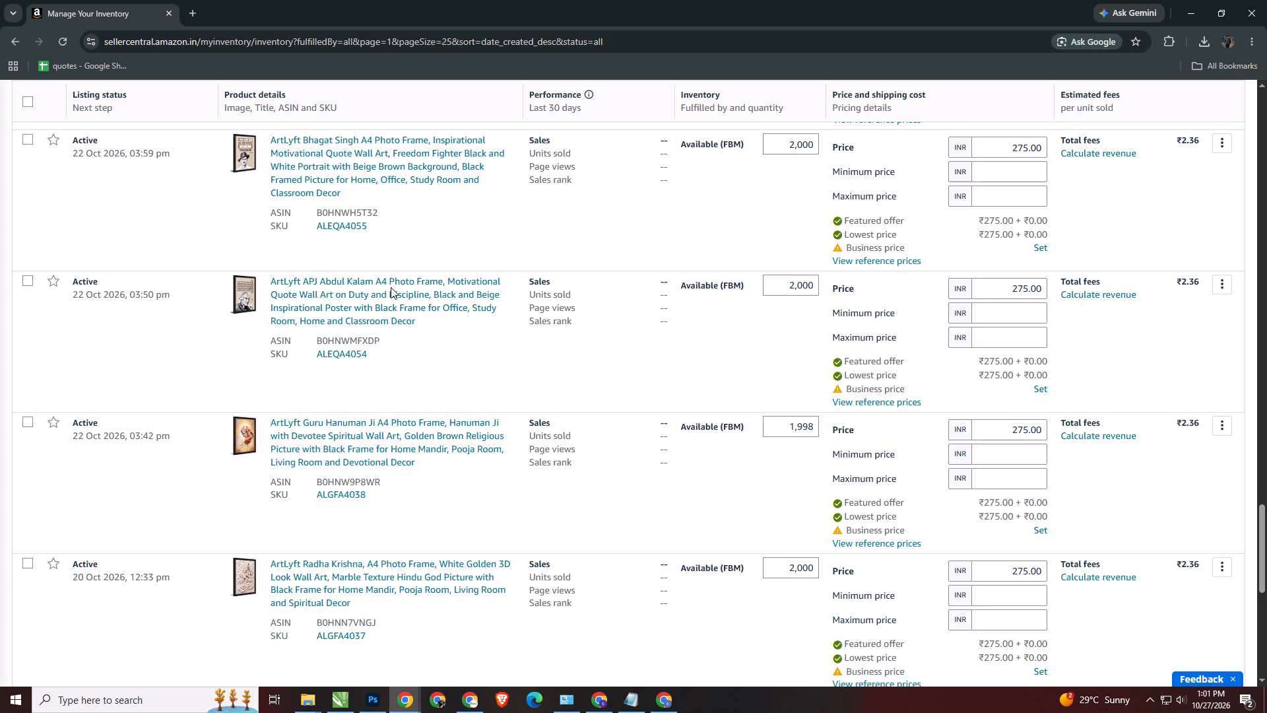
{"action": "key", "text": "alt+Tab"}
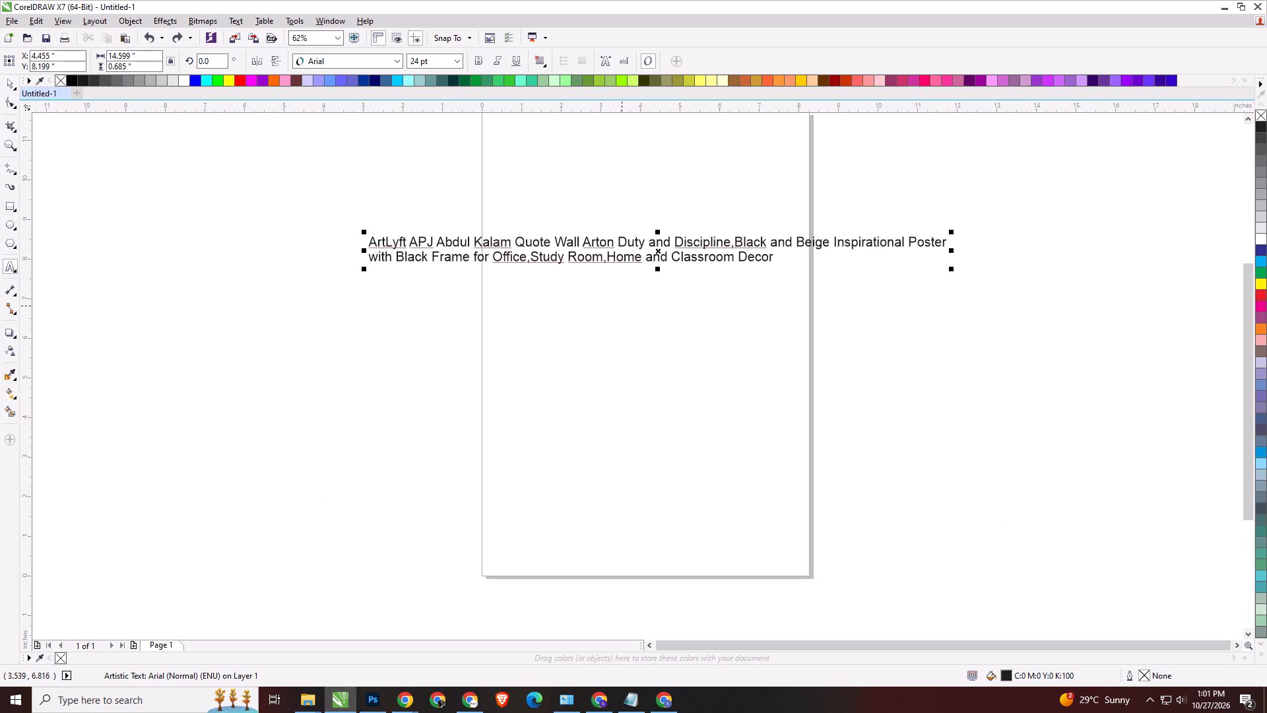
Insert "A4" with a trailing space between Kalam and Quote in the CorelDRAW title.
{"action": "key", "text": "shift+a"}
{"action": "left_click", "coordinate": [514, 245]}
{"action": "key", "text": "space"}
{"action": "key", "text": "shift+a"}
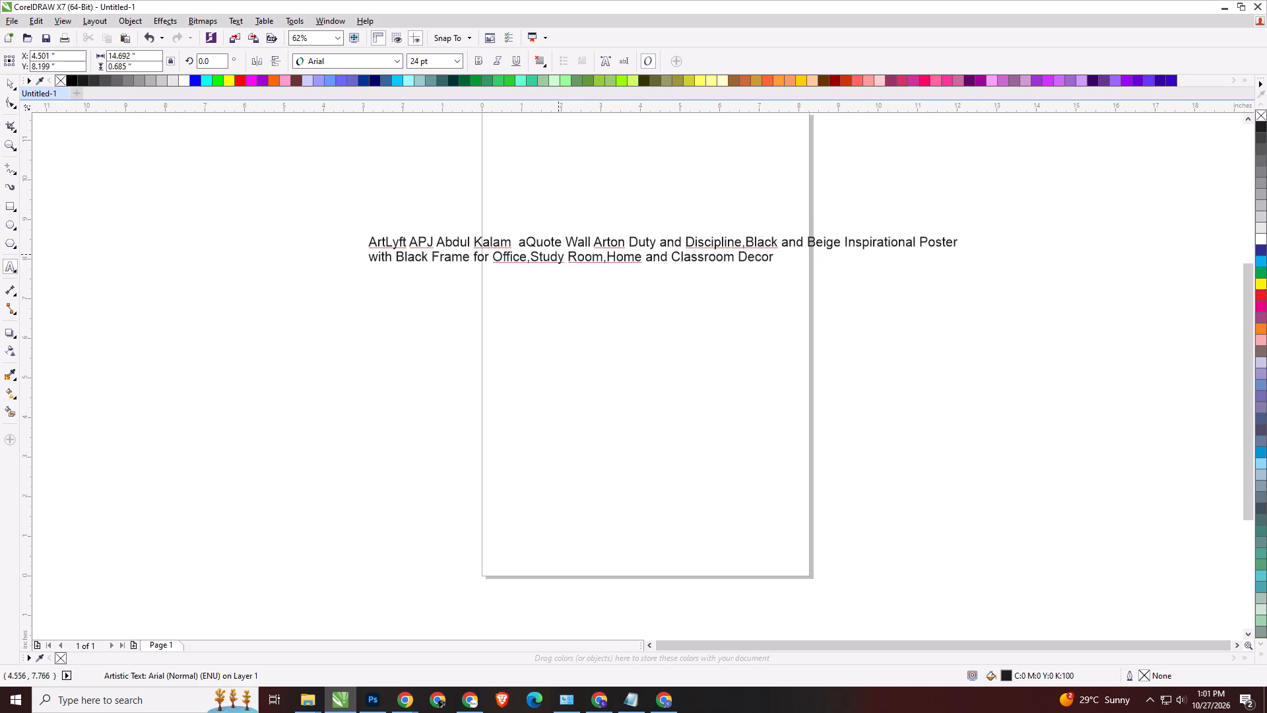
{"action": "key", "text": "BackSpace"}
{"action": "key", "text": "a"}
{"action": "type", "text": "4"}
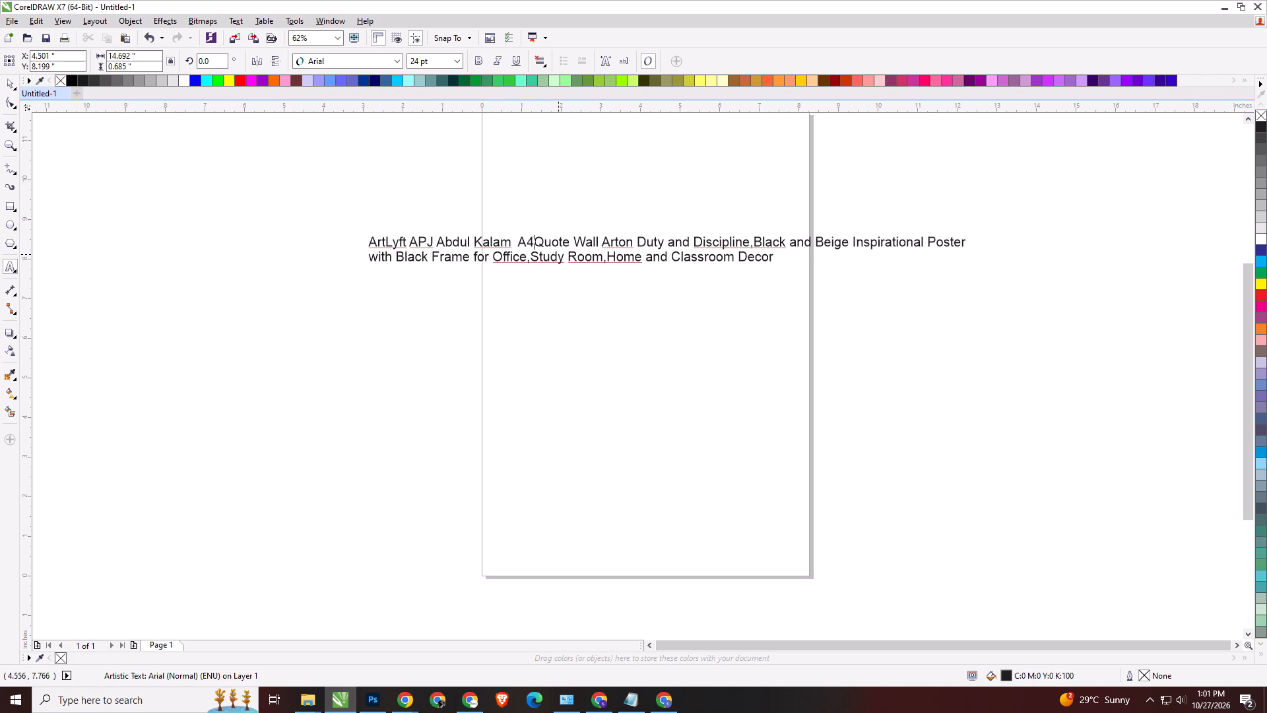
{"action": "key", "text": "space"}
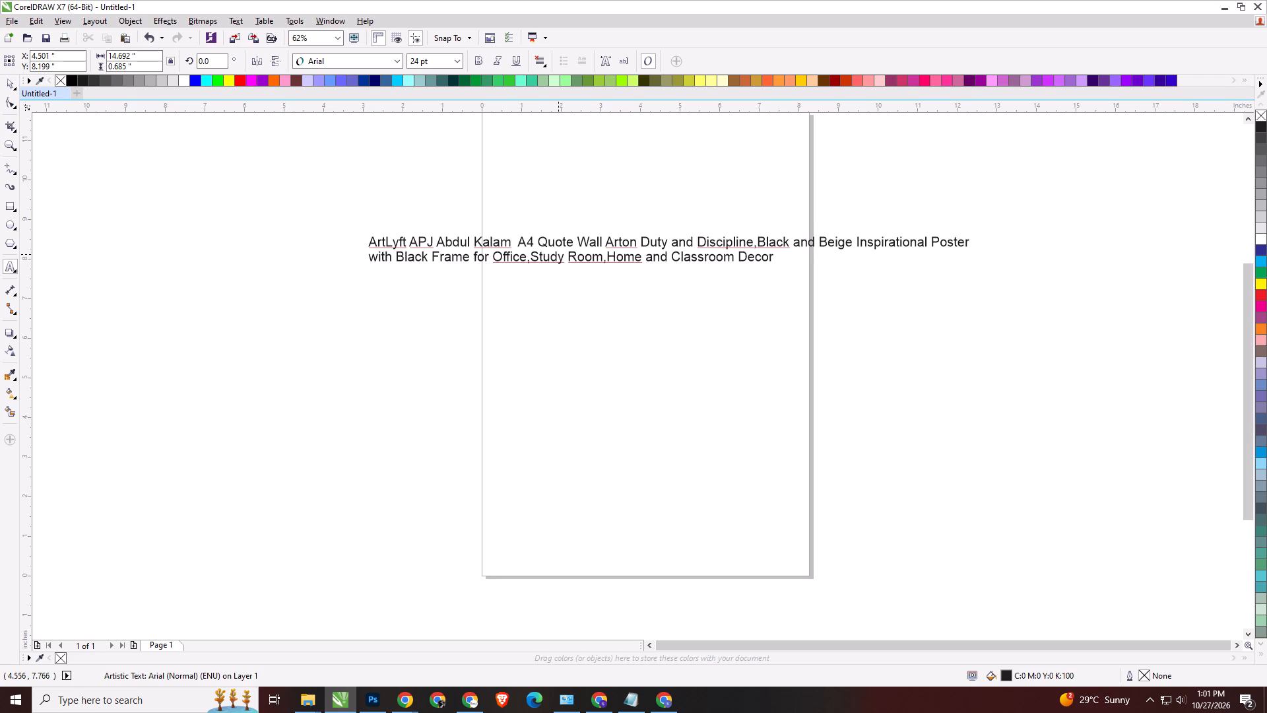
Check the Amazon listing title and insert "Photo Frame, Motivayional" between A4 and Quote in the CorelDRAW title.
{"action": "key", "text": "alt+Tab"}
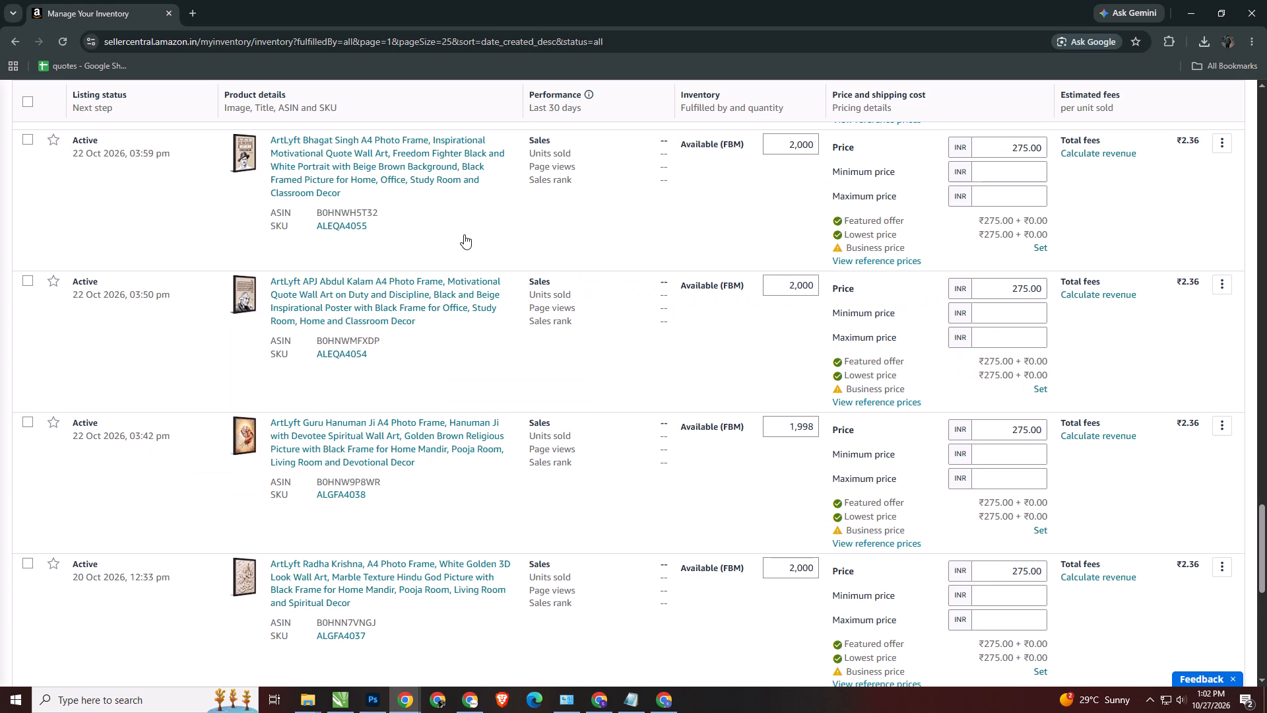
{"action": "key", "text": "alt+Tab"}
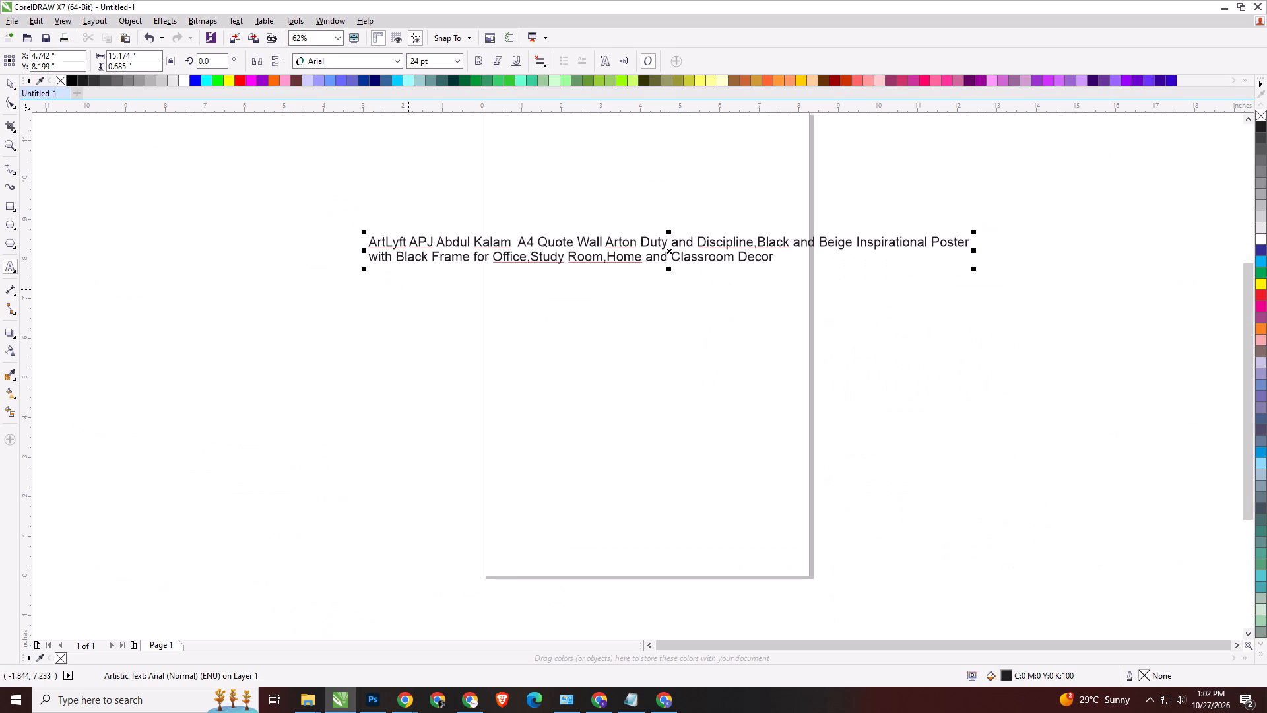
{"action": "left_click", "coordinate": [537, 243]}
{"action": "key", "text": "Left"}
{"action": "key", "text": "space"}
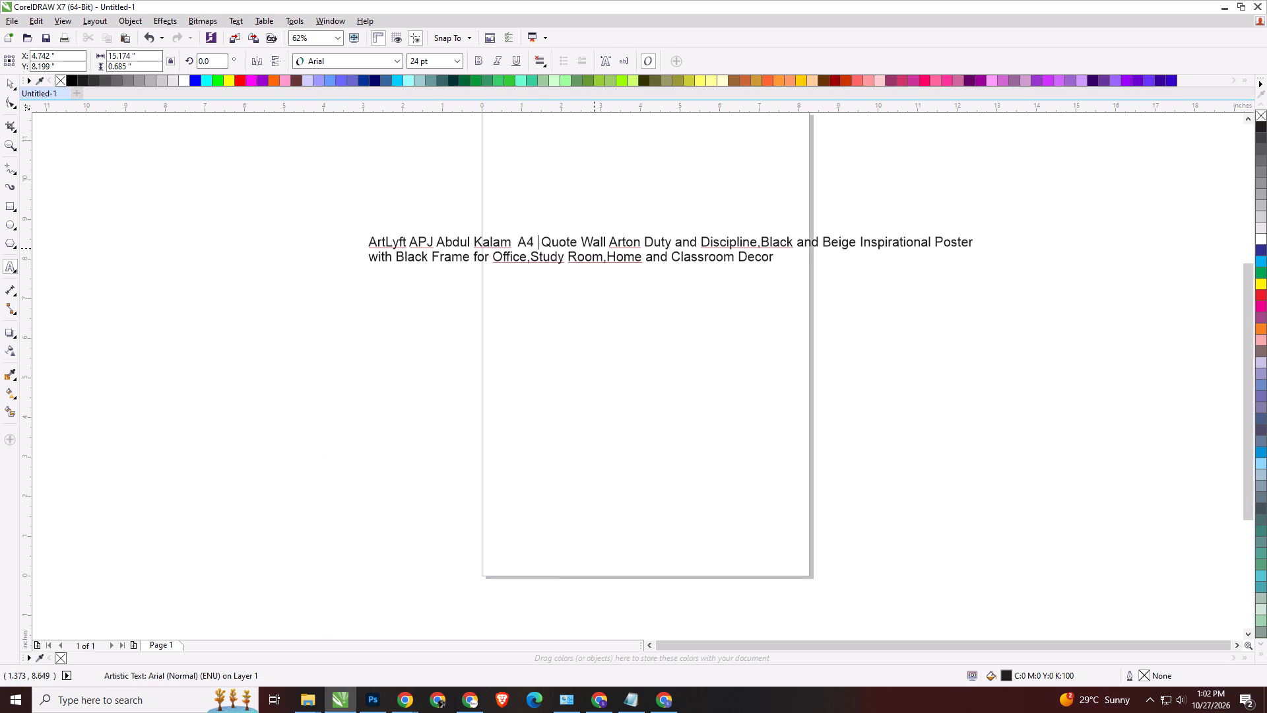
{"action": "key", "text": "Left"}
{"action": "key", "text": "Right"}
{"action": "key", "text": "Left"}
{"action": "key", "text": "Right"}
{"action": "key", "text": "p"}
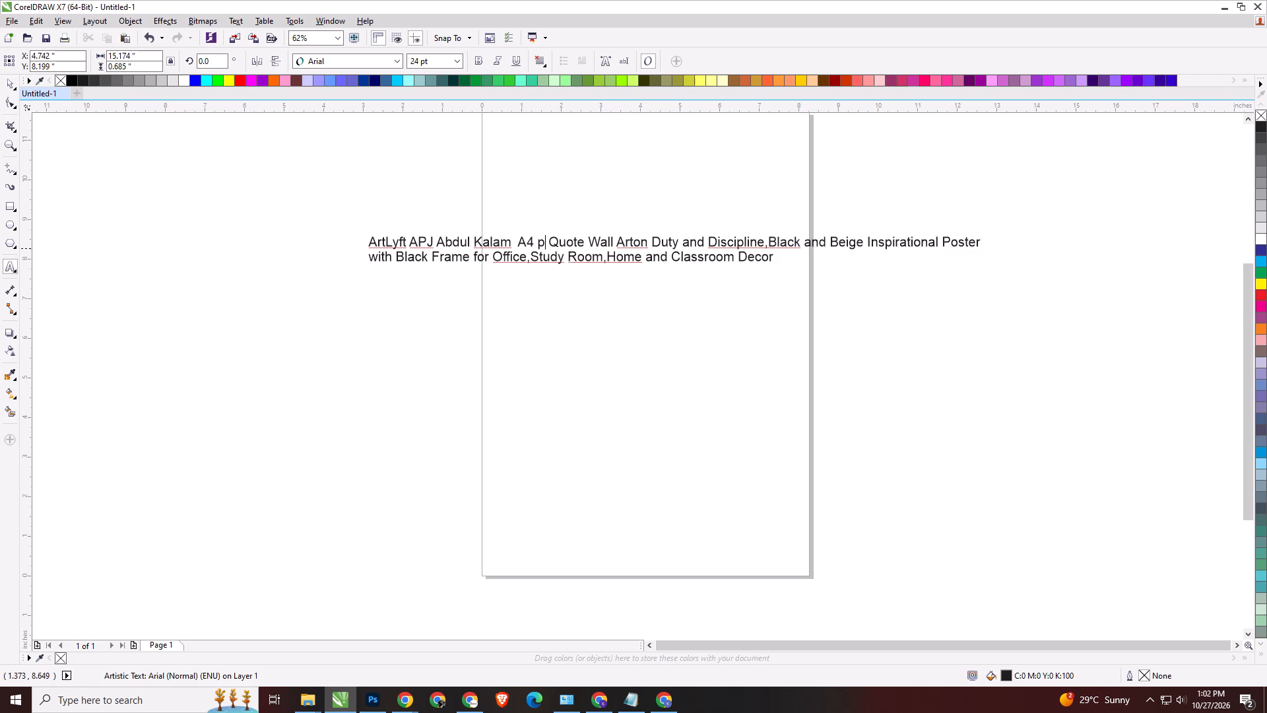
{"action": "type", "text": "ho"}
{"action": "key", "text": "BackSpace"}
{"action": "key", "text": "BackSpace"}
{"action": "key", "text": "BackSpace"}
{"action": "type", "text": "Photo Frame"}
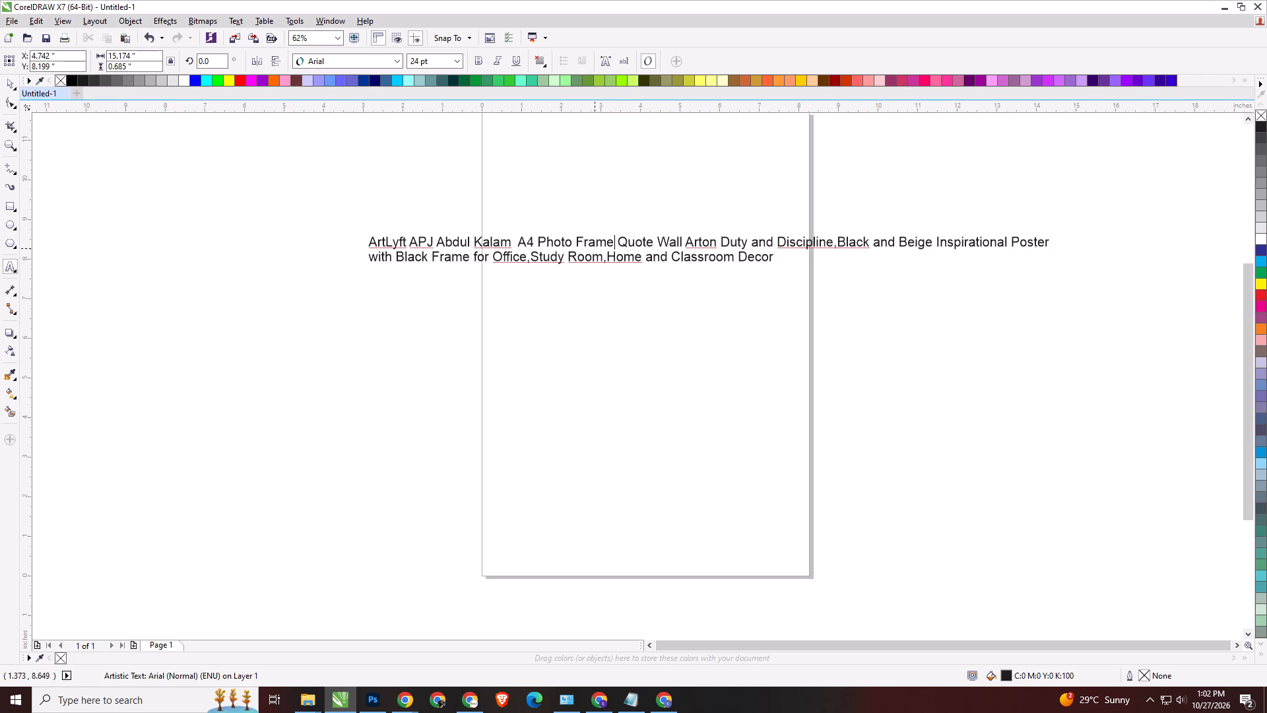
{"action": "type", "text": ", Motiva"}
{"action": "type", "text": "yional"}
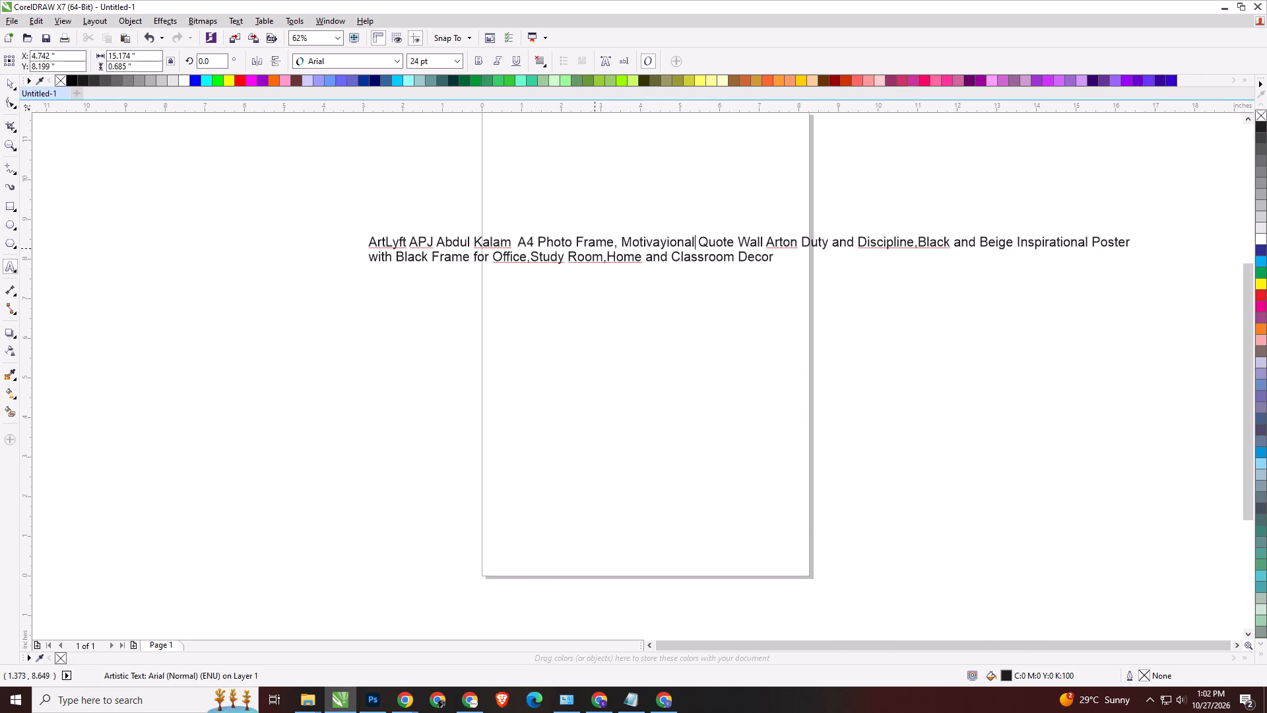
Check the wording against the Amazon listing and split "Arton" into "Art on" in the CorelDRAW title.
{"action": "key", "text": "alt+Tab"}
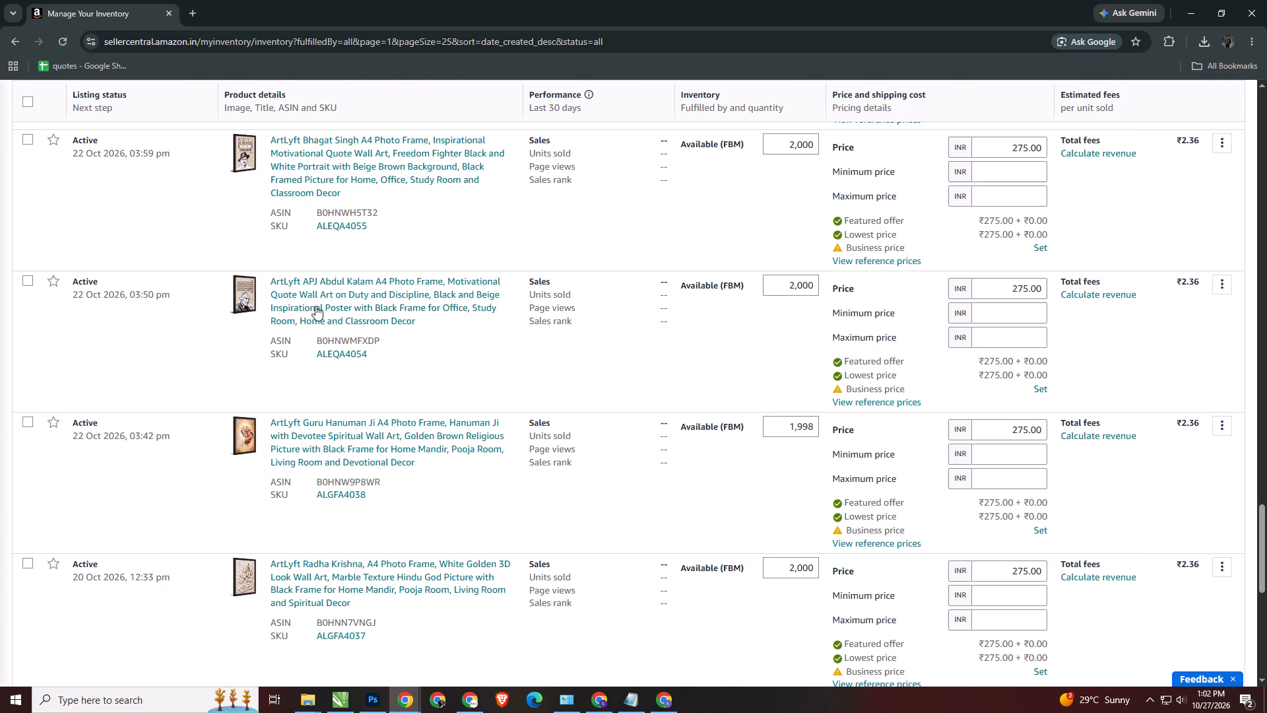
{"action": "key", "text": "alt+Tab"}
{"action": "left_click", "coordinate": [771, 242]}
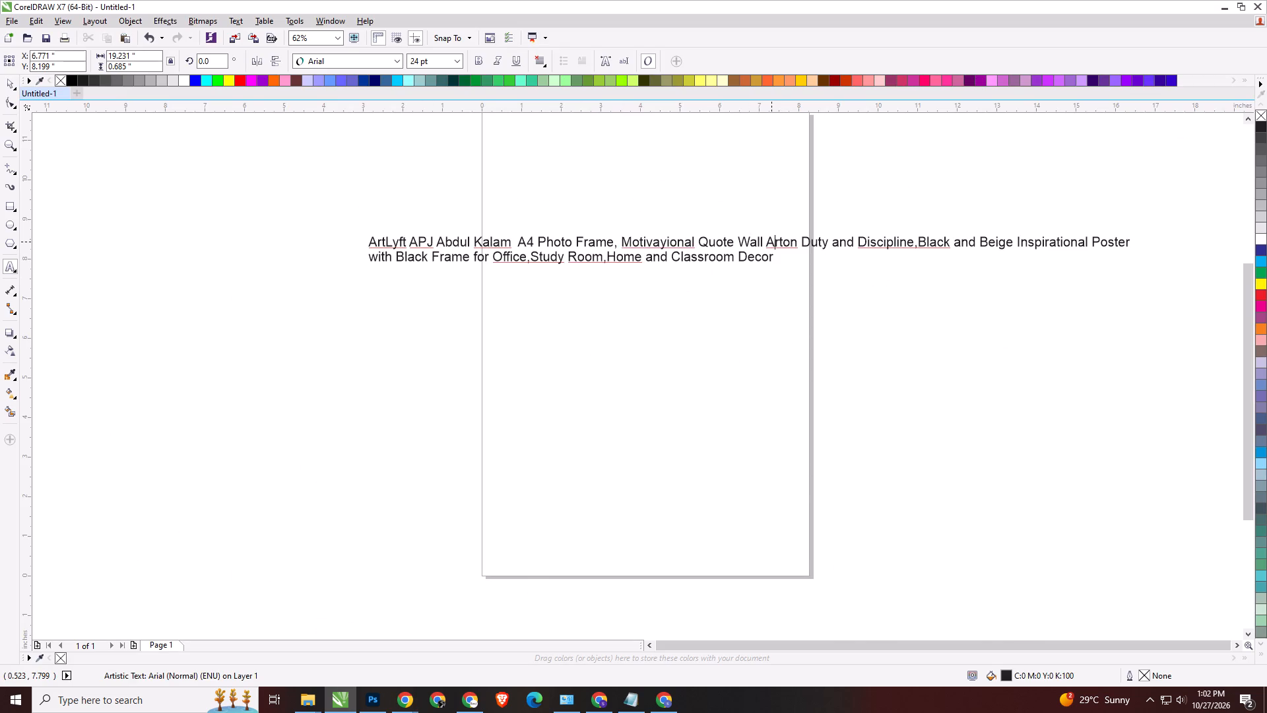
{"action": "key", "text": "alt+Tab"}
{"action": "key", "text": "alt+Tab"}
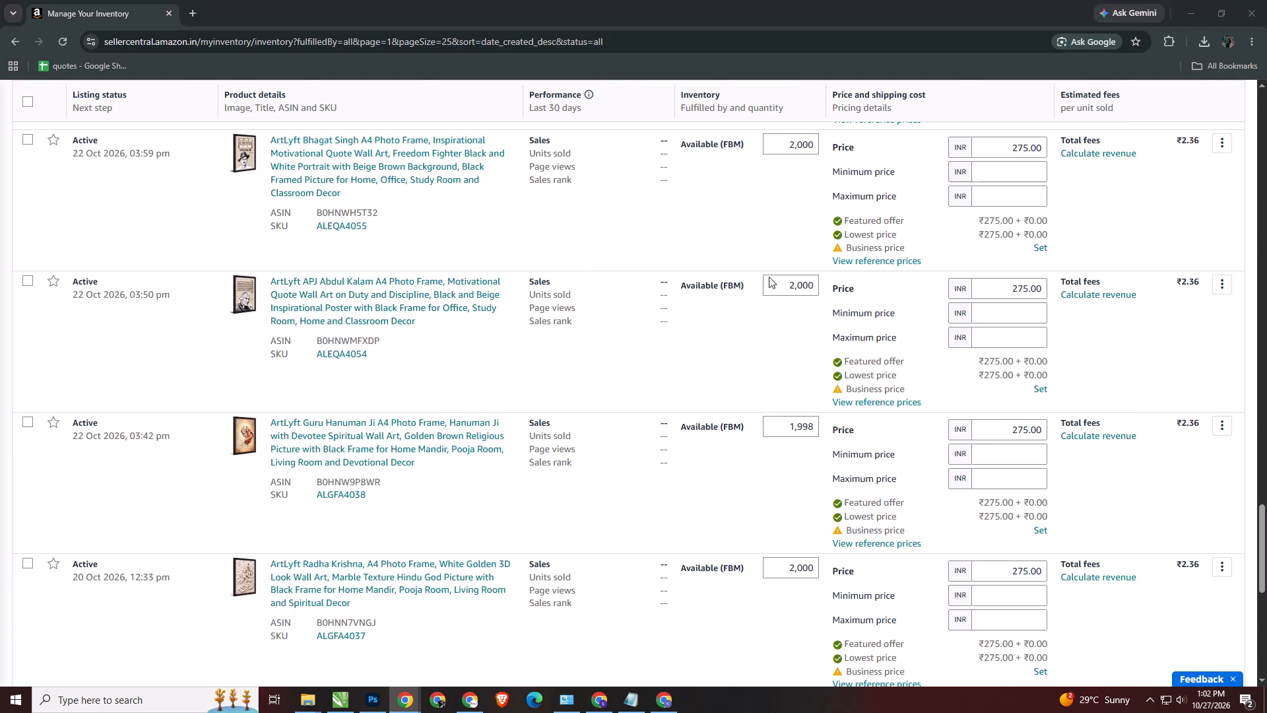
{"action": "left_click", "coordinate": [786, 244]}
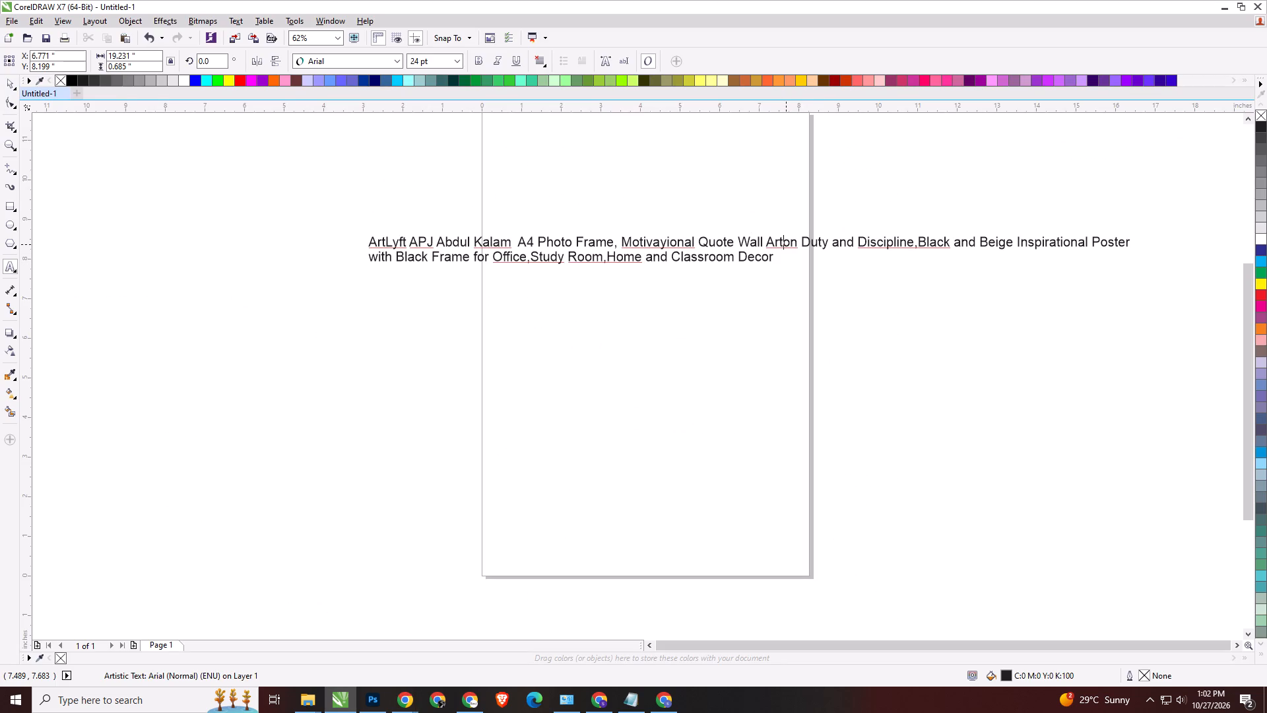
{"action": "key", "text": "space"}
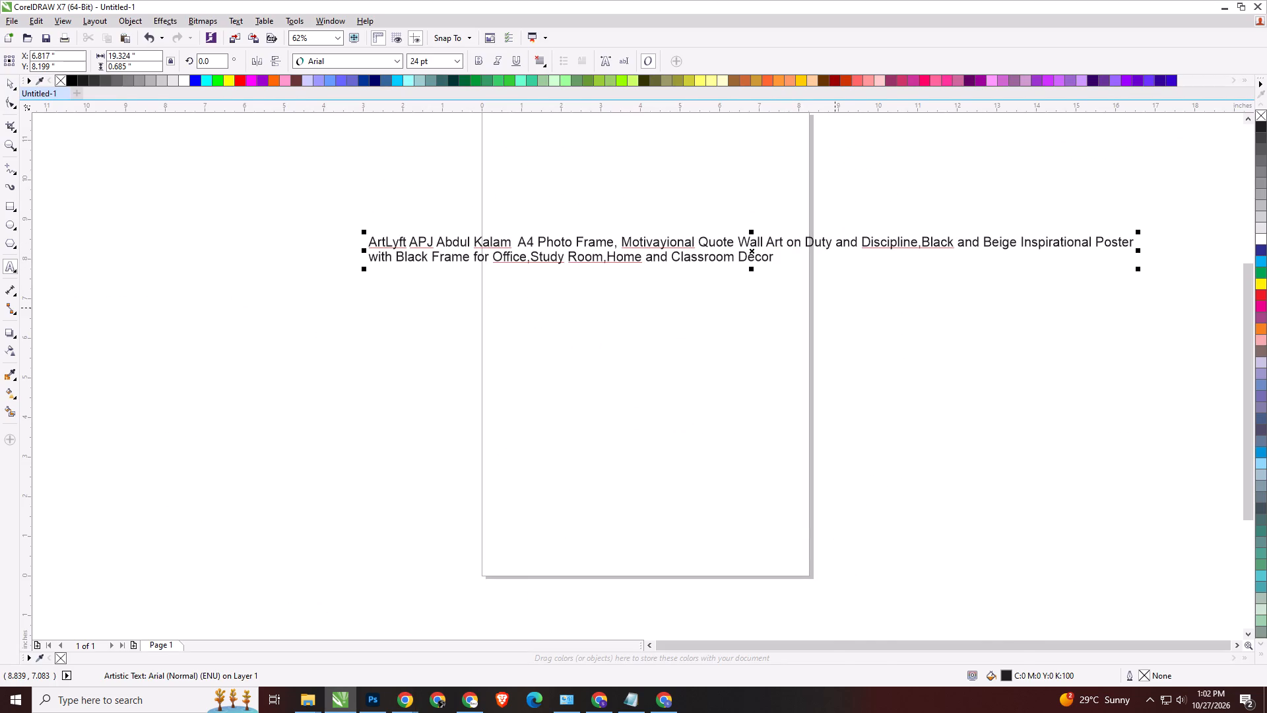
Check the title against the APJ Abdul Kalam listing in Chrome and correct the misspelled word before Quote to "Motivational" in CorelDRAW.
{"action": "key", "text": "alt+Tab"}
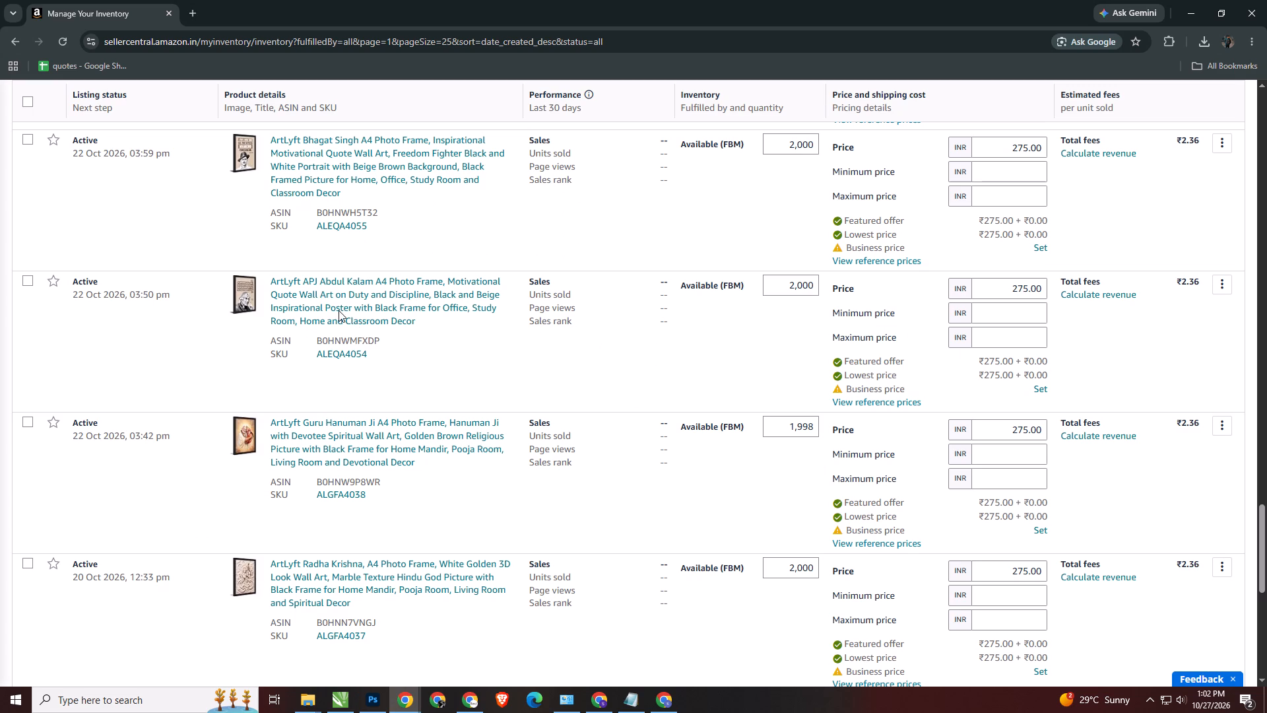
{"action": "key", "text": "alt+Tab"}
{"action": "left_click", "coordinate": [774, 259]}
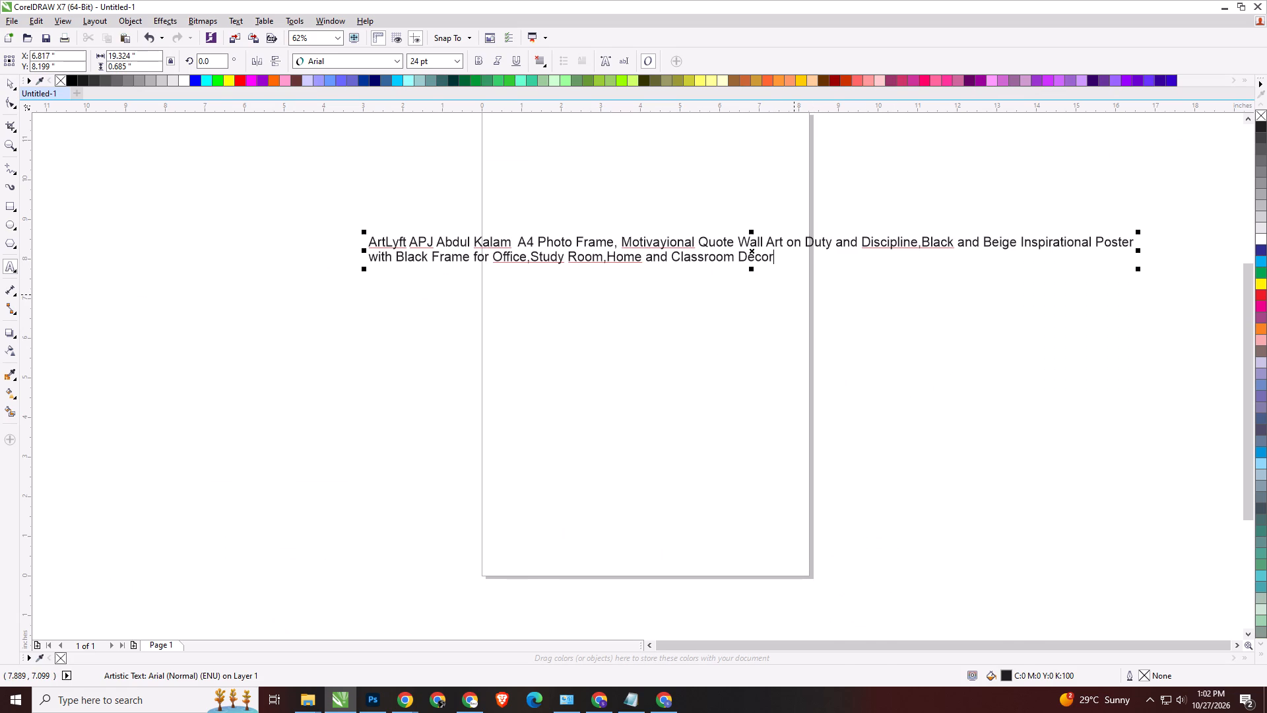
{"action": "key", "text": "alt+Tab"}
{"action": "key", "text": "alt+Tab"}
{"action": "left_click", "coordinate": [770, 259]}
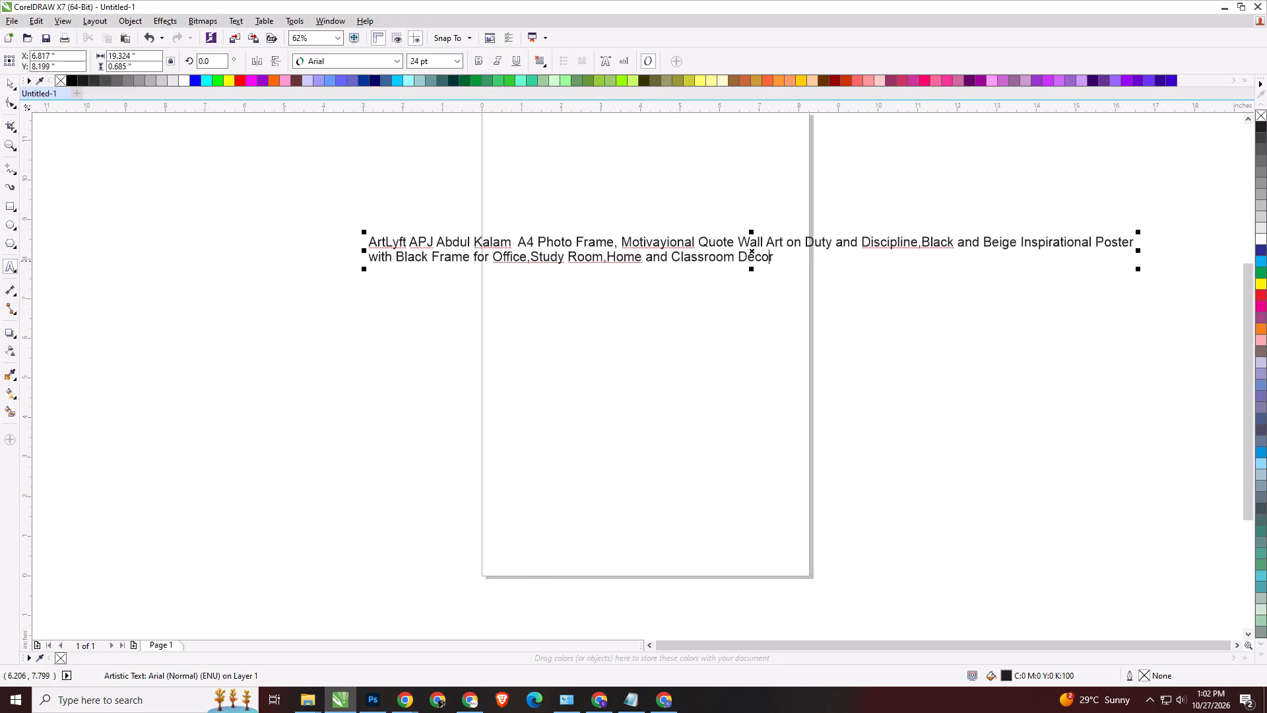
{"action": "key", "text": "Right"}
{"action": "key", "text": "alt+Tab"}
{"action": "key", "text": "alt+Tab"}
{"action": "left_click", "coordinate": [699, 256]}
{"action": "left_click", "coordinate": [669, 242]}
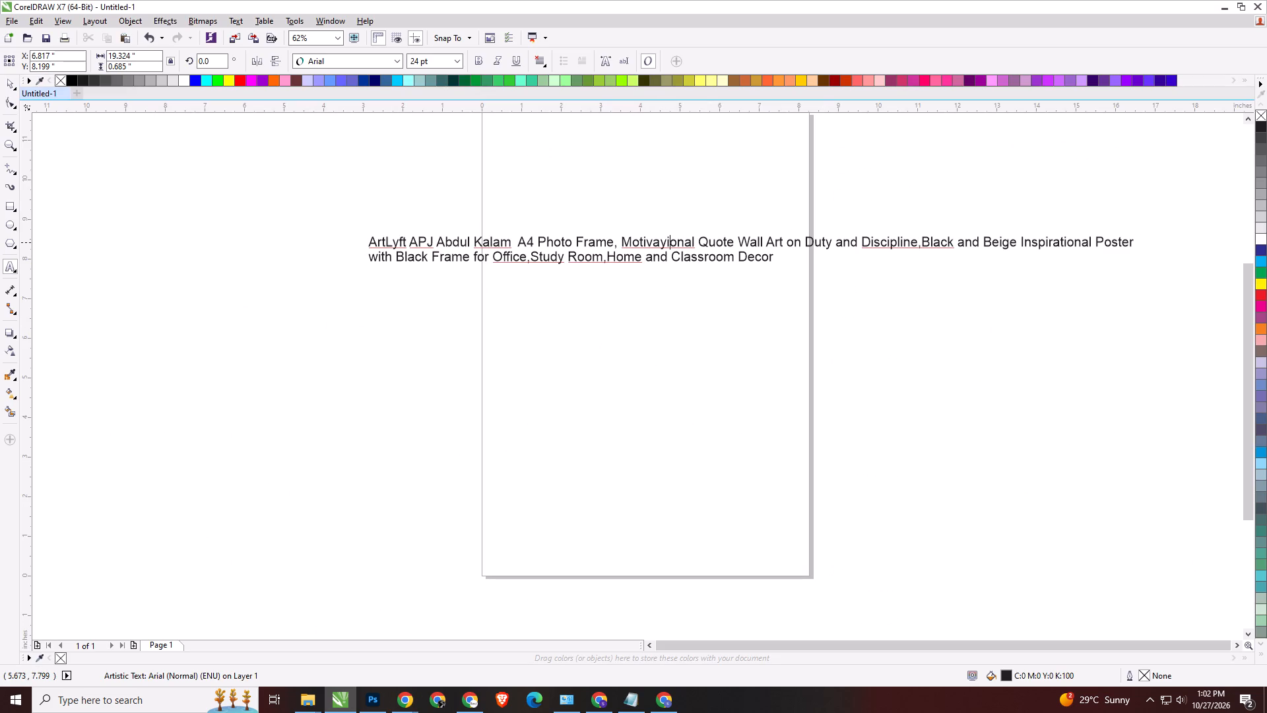
{"action": "key", "text": "Left"}
{"action": "key", "text": "BackSpace"}
{"action": "key", "text": "t"}
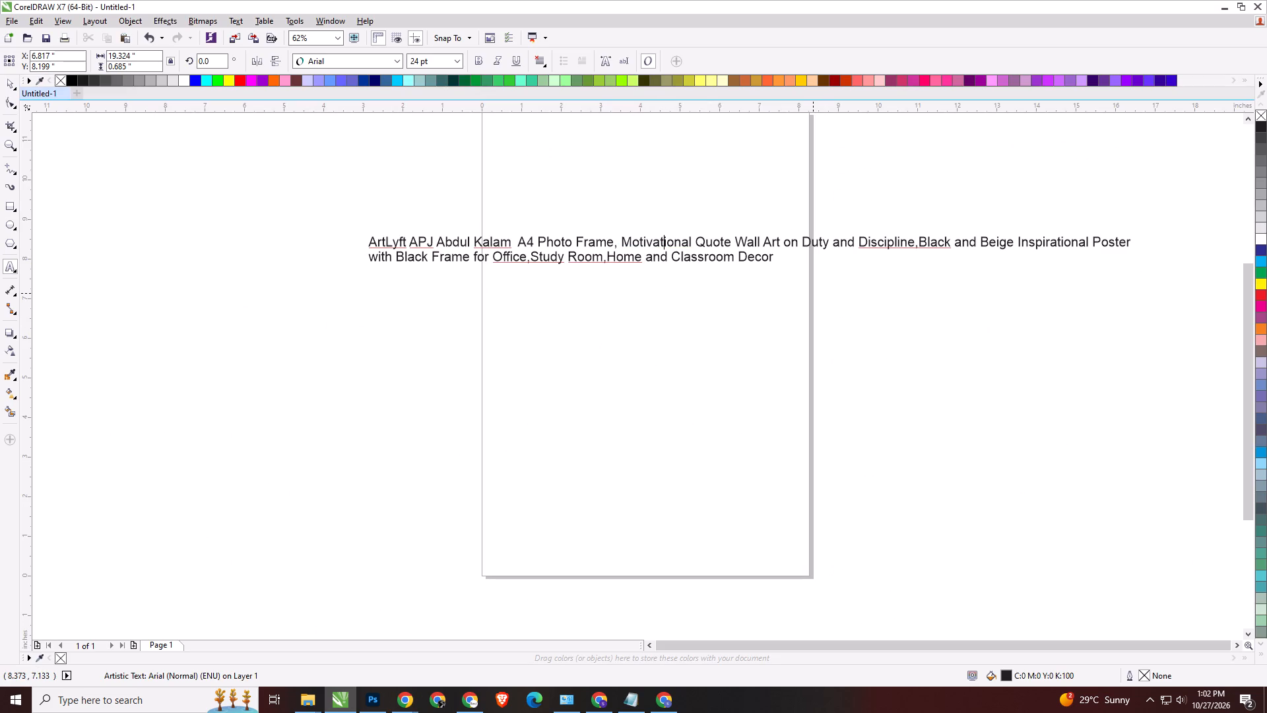
Check the title once more against the inventory listing, and copy the whole CorelDRAW title into the Amazon listing form's Item Name in Chrome.
{"action": "left_click", "coordinate": [773, 259]}
{"action": "key", "text": "alt+Tab"}
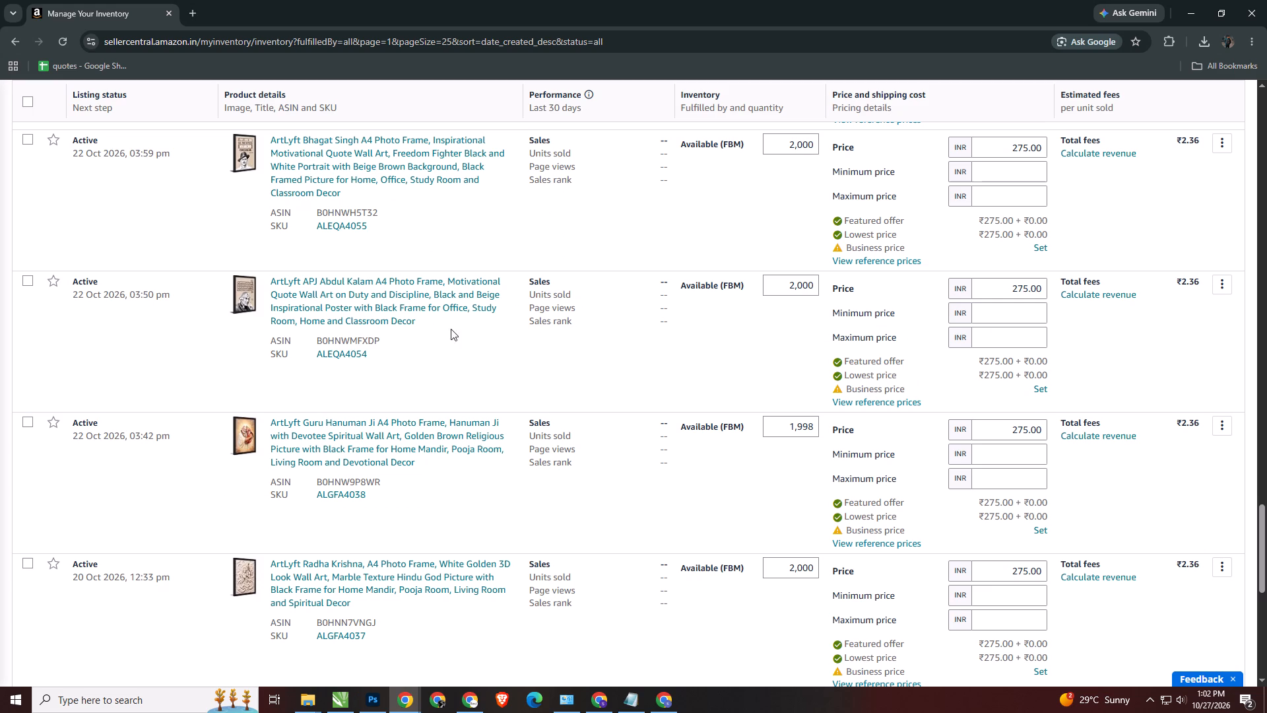
{"action": "key", "text": "alt+Tab"}
{"action": "left_click", "coordinate": [732, 258]}
{"action": "key", "text": "ctrl+a"}
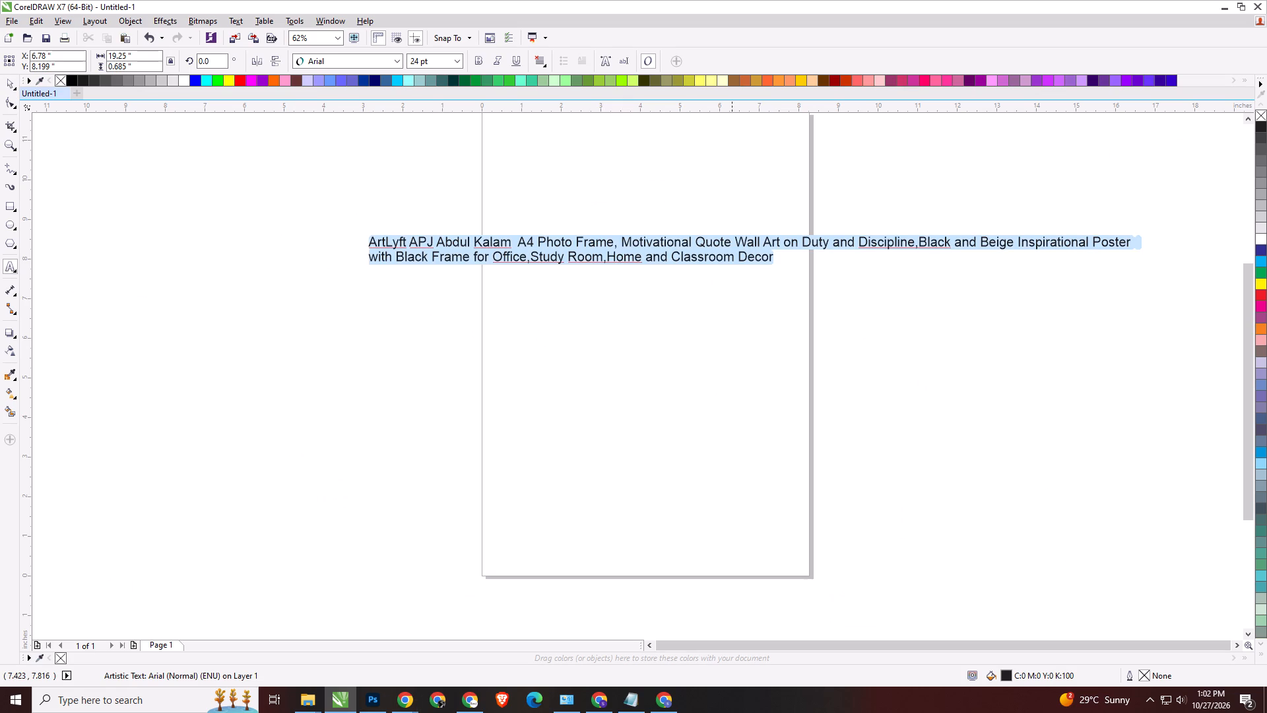
{"action": "key", "text": "ctrl+c"}
{"action": "key", "text": "alt+Tab"}
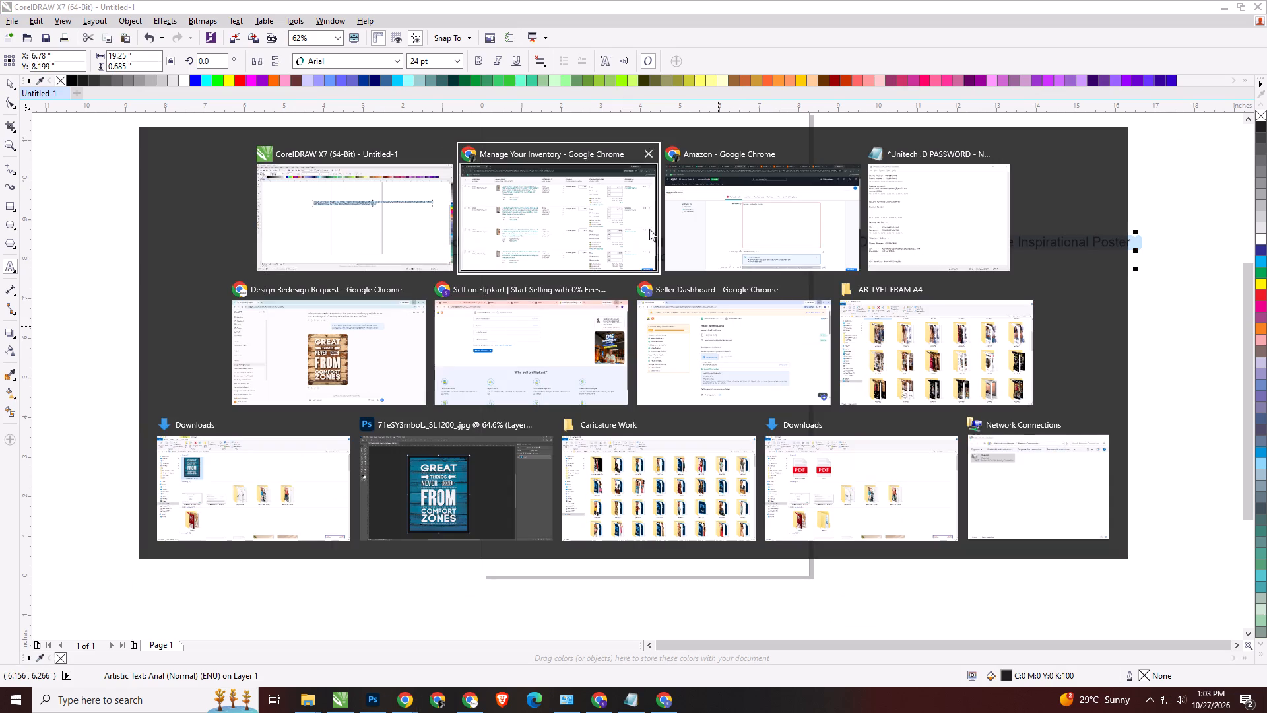
{"action": "left_click", "coordinate": [717, 226], "text": "alt"}
{"action": "left_click", "coordinate": [598, 261]}
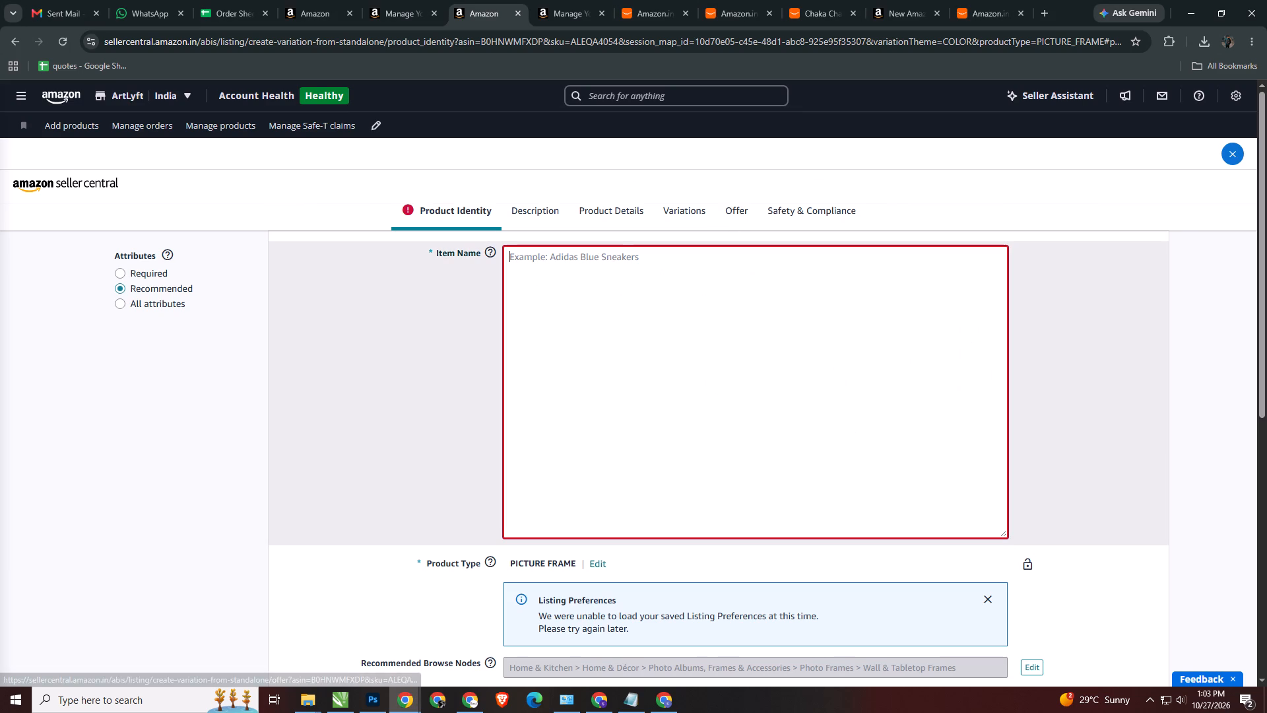
{"action": "left_click", "coordinate": [605, 261]}
{"action": "key", "text": "ctrl+v"}
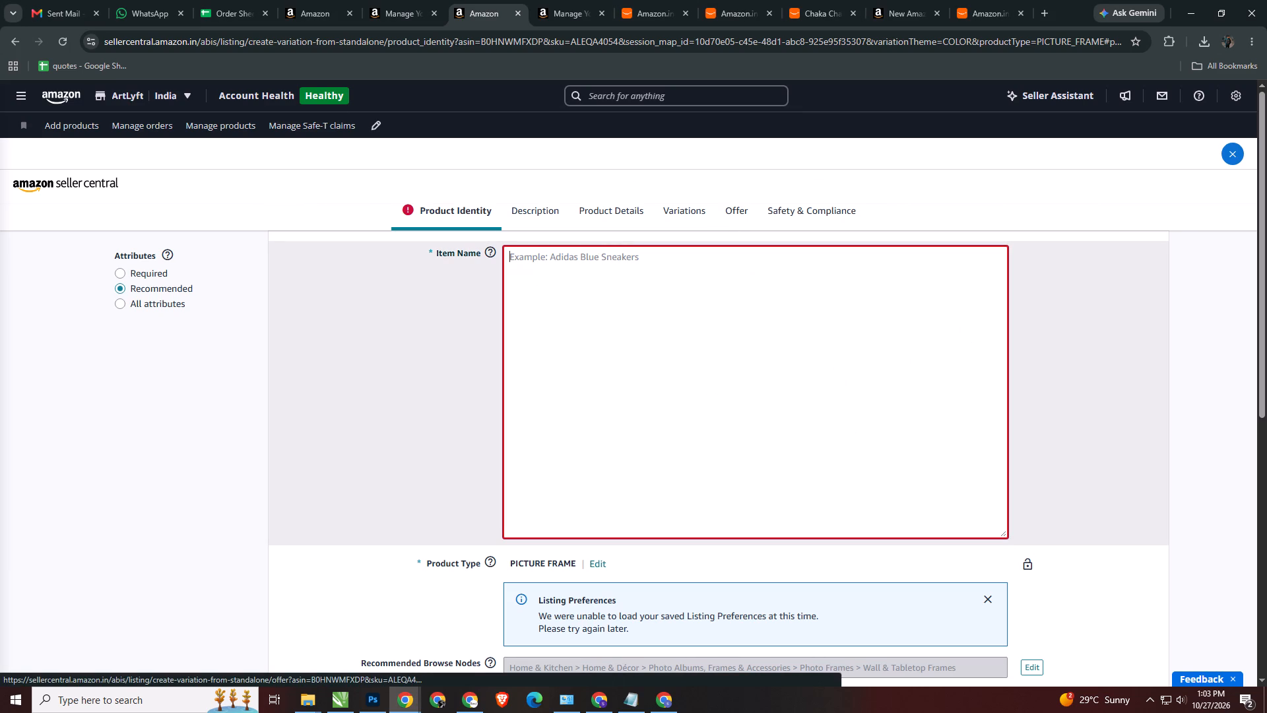
{"action": "key", "text": "ctrl+v"}
{"action": "key", "text": "ctrl+z"}
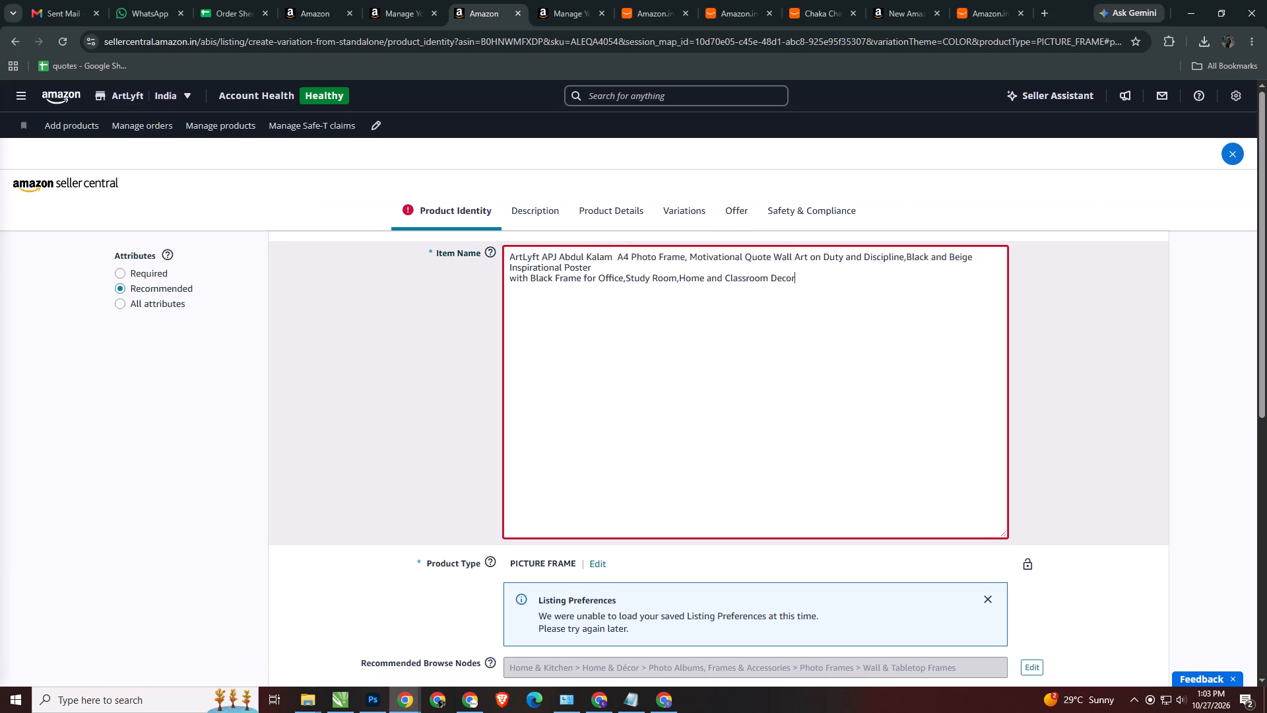
Remove the line break between "Poster" and "with" in the Item Name and shrink its text box to fit the two lines.
{"action": "left_click_drag", "start_coordinate": [1000, 535], "coordinate": [972, 348]}
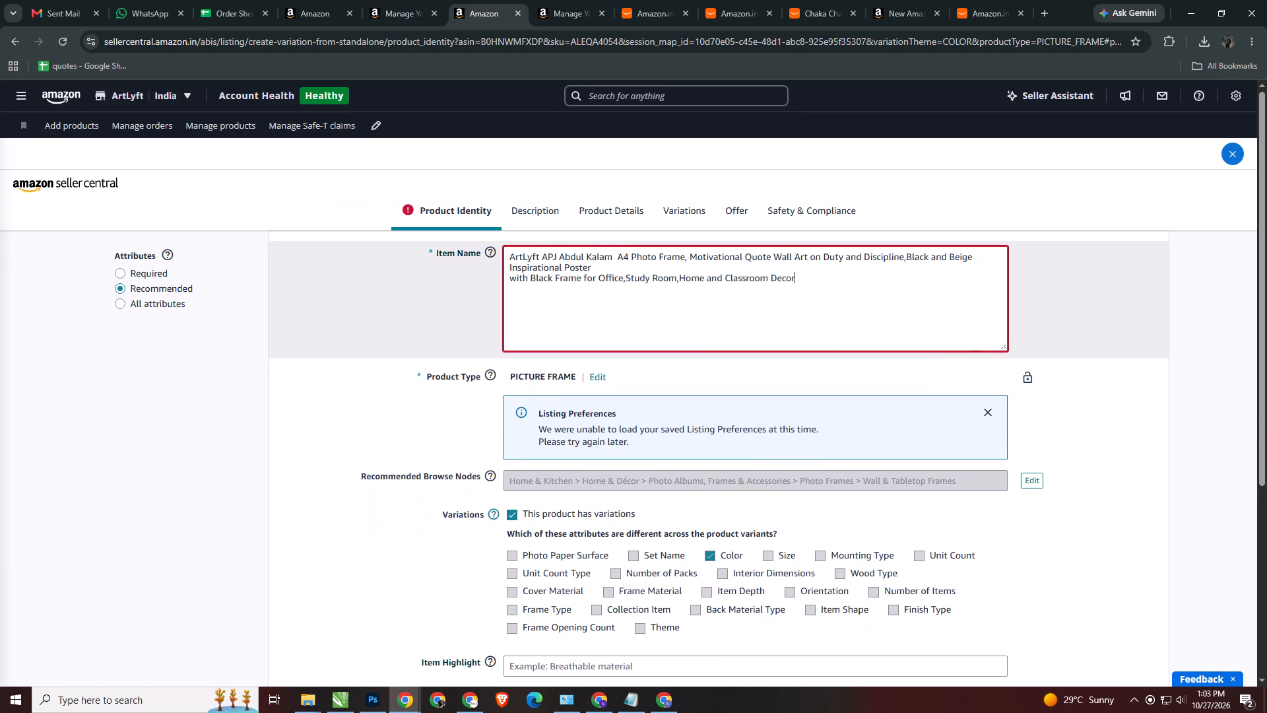
{"action": "left_click", "coordinate": [511, 268]}
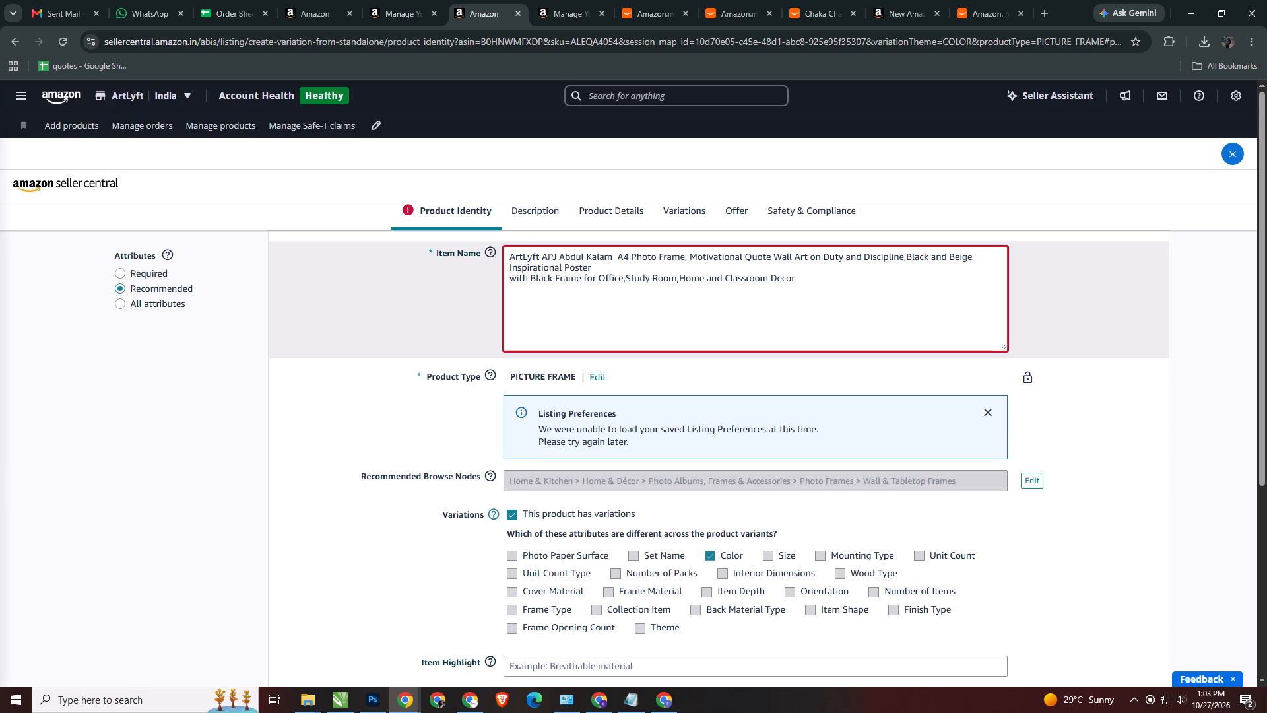
{"action": "key", "text": "Left"}
{"action": "key", "text": "BackSpace"}
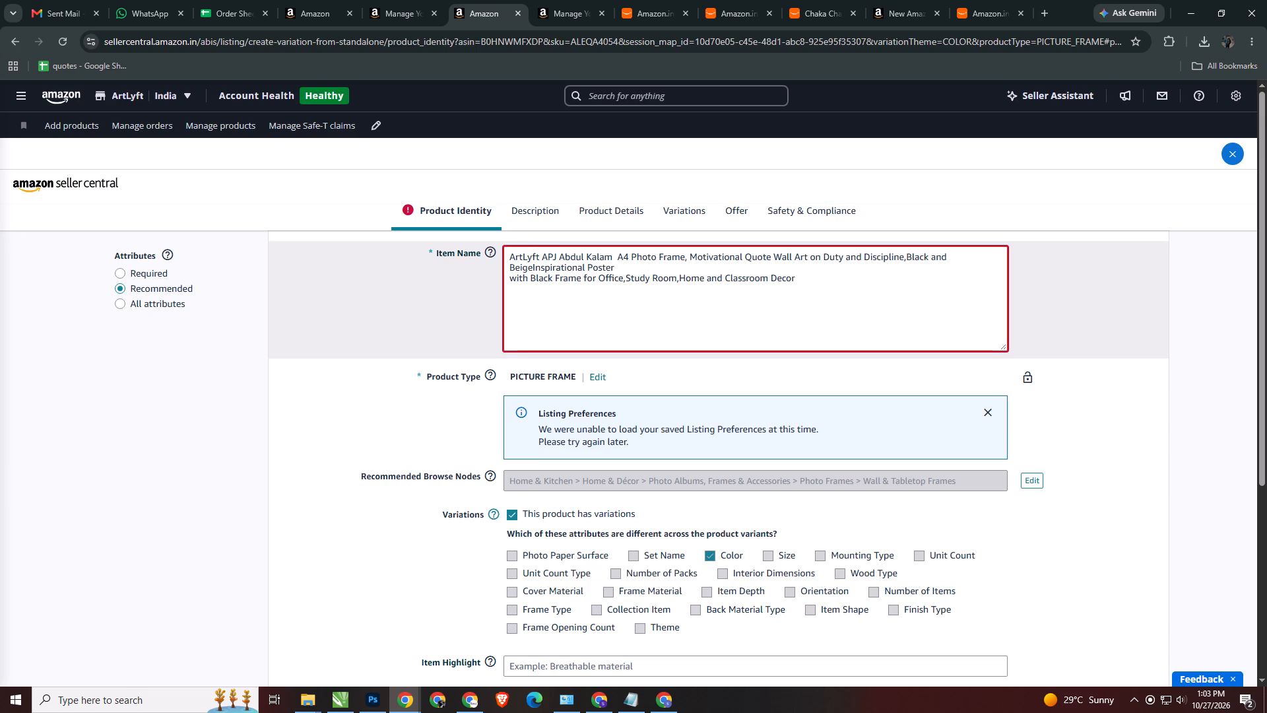
{"action": "key", "text": "space"}
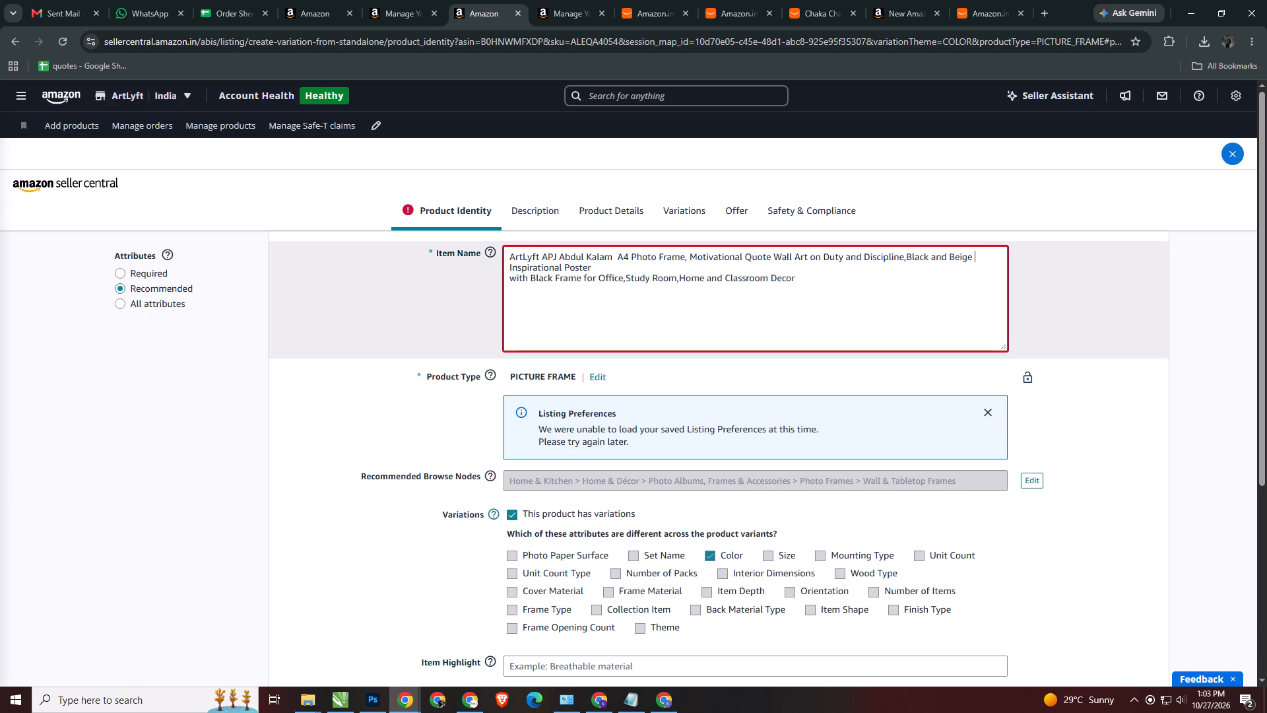
{"action": "left_click", "coordinate": [509, 279]}
{"action": "key", "text": "BackSpace"}
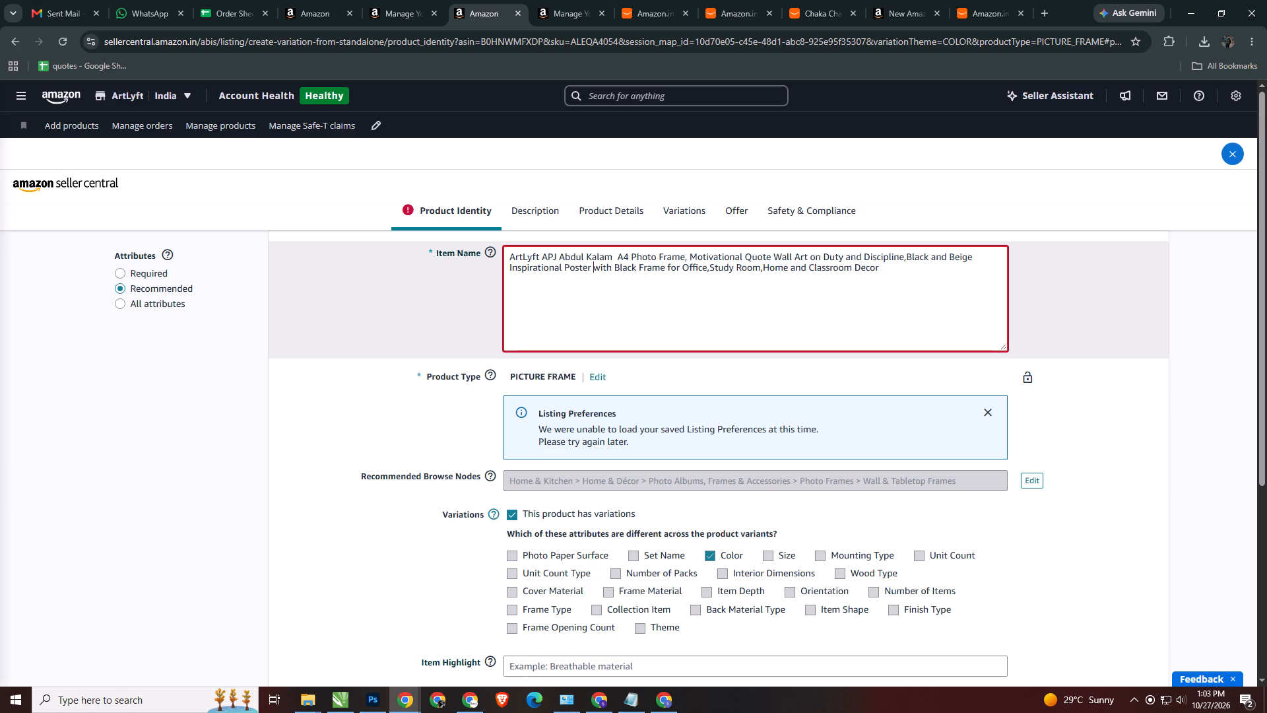
{"action": "left_click_drag", "start_coordinate": [1008, 349], "coordinate": [1003, 287]}
{"action": "left_click_drag", "start_coordinate": [1000, 349], "coordinate": [997, 292]}
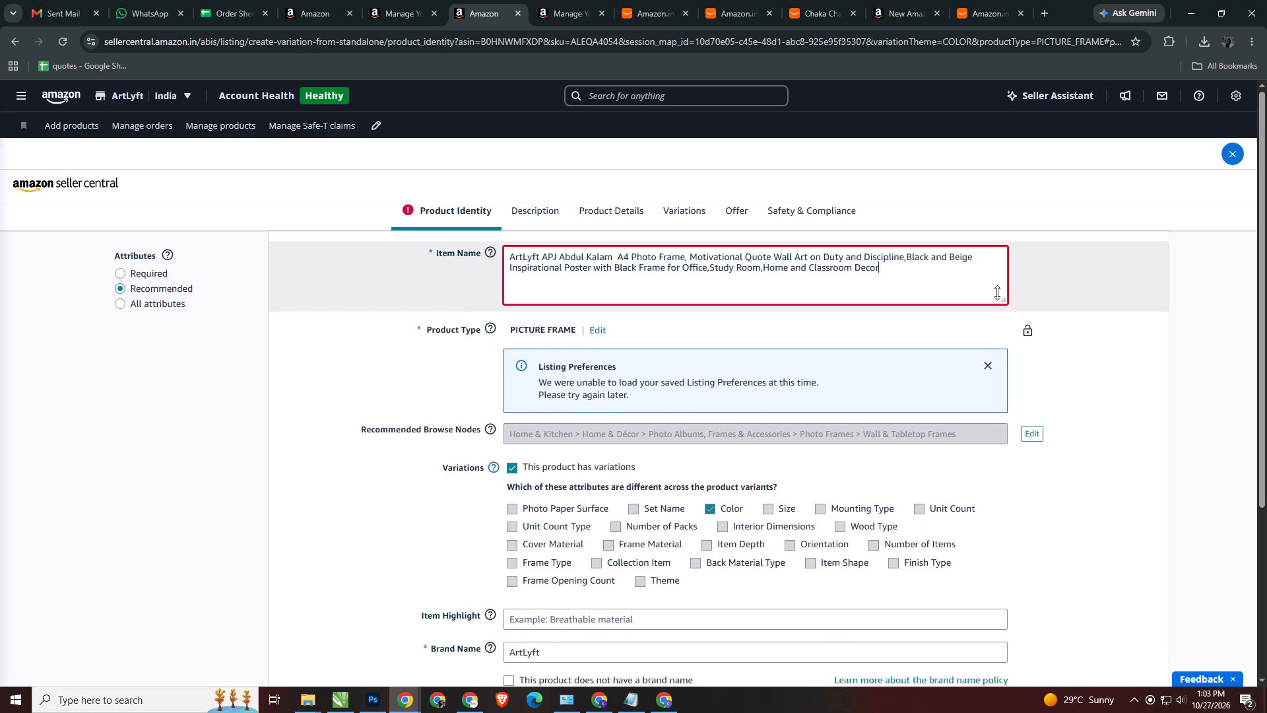
{"action": "left_click_drag", "start_coordinate": [997, 292], "coordinate": [997, 278]}
{"action": "left_click", "coordinate": [1221, 292]}
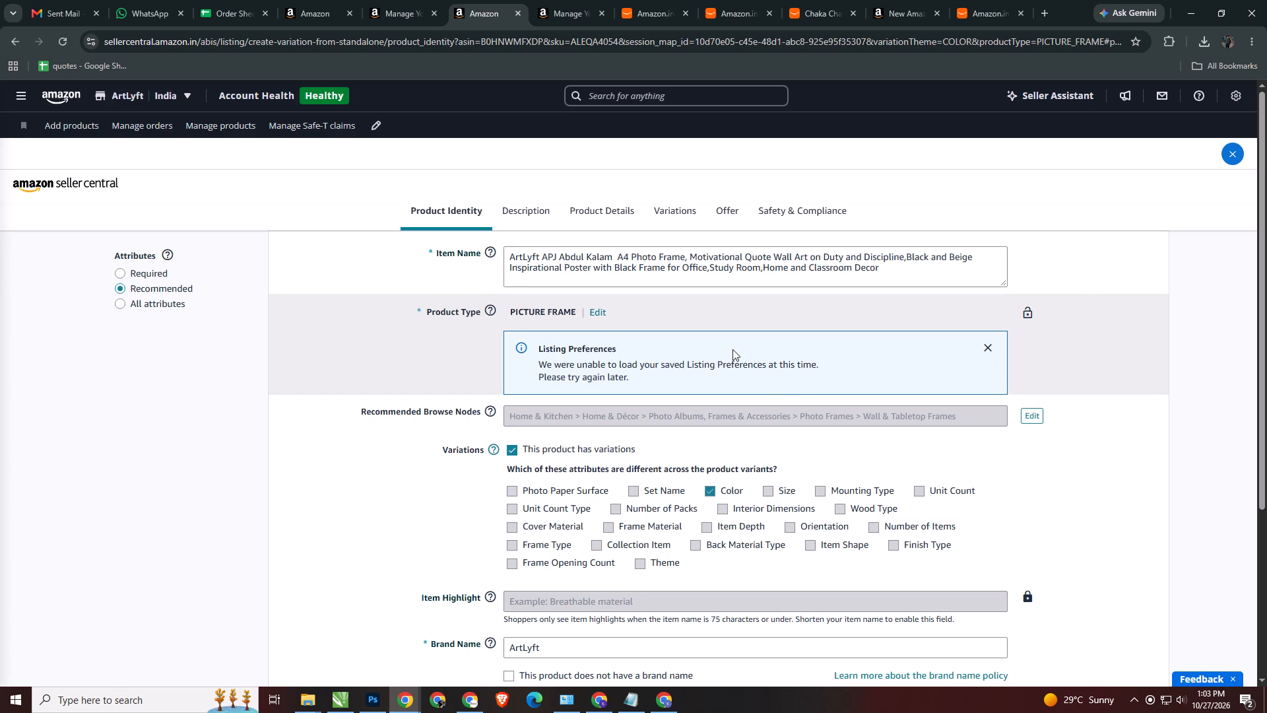
Dismiss the Listing Preferences notice and review the remaining Product Identity fields.
{"action": "left_click", "coordinate": [985, 345]}
{"action": "scroll", "coordinate": [788, 378], "scroll_direction": "down", "scroll_amount": 3}
{"action": "scroll", "coordinate": [1079, 392], "scroll_direction": "down", "scroll_amount": 2}
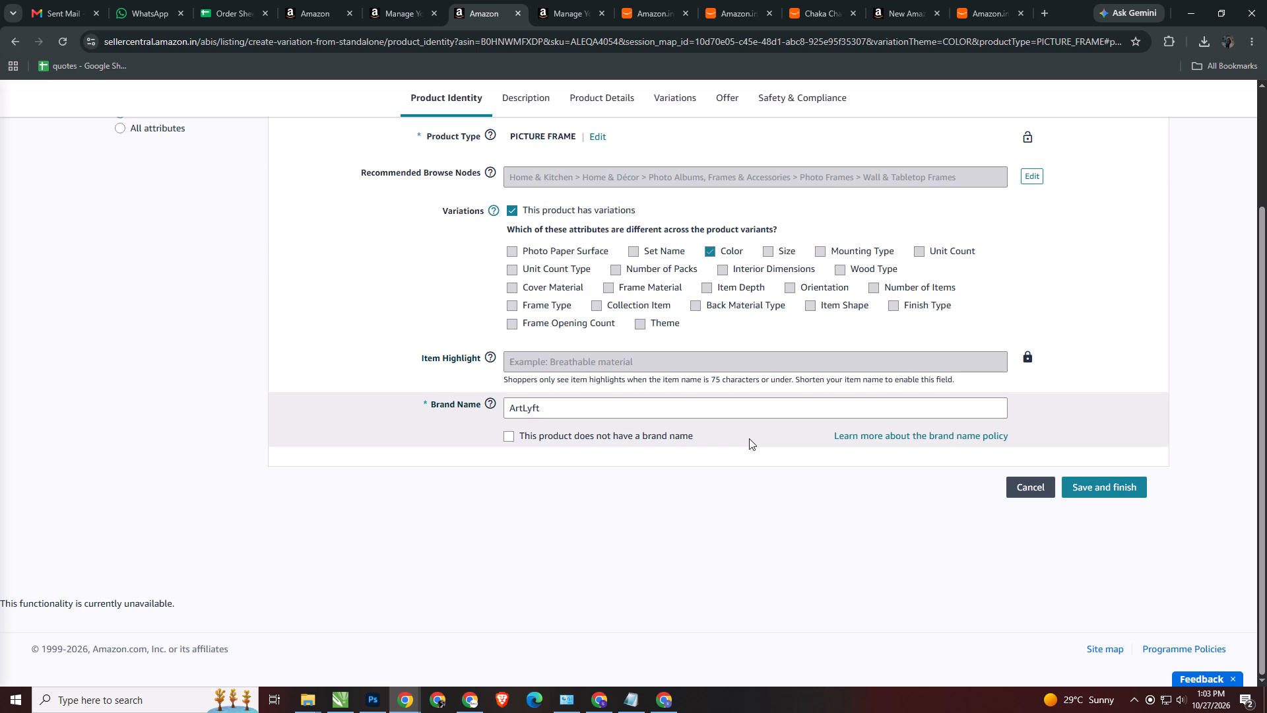
{"action": "scroll", "coordinate": [785, 405], "scroll_direction": "up", "scroll_amount": 6}
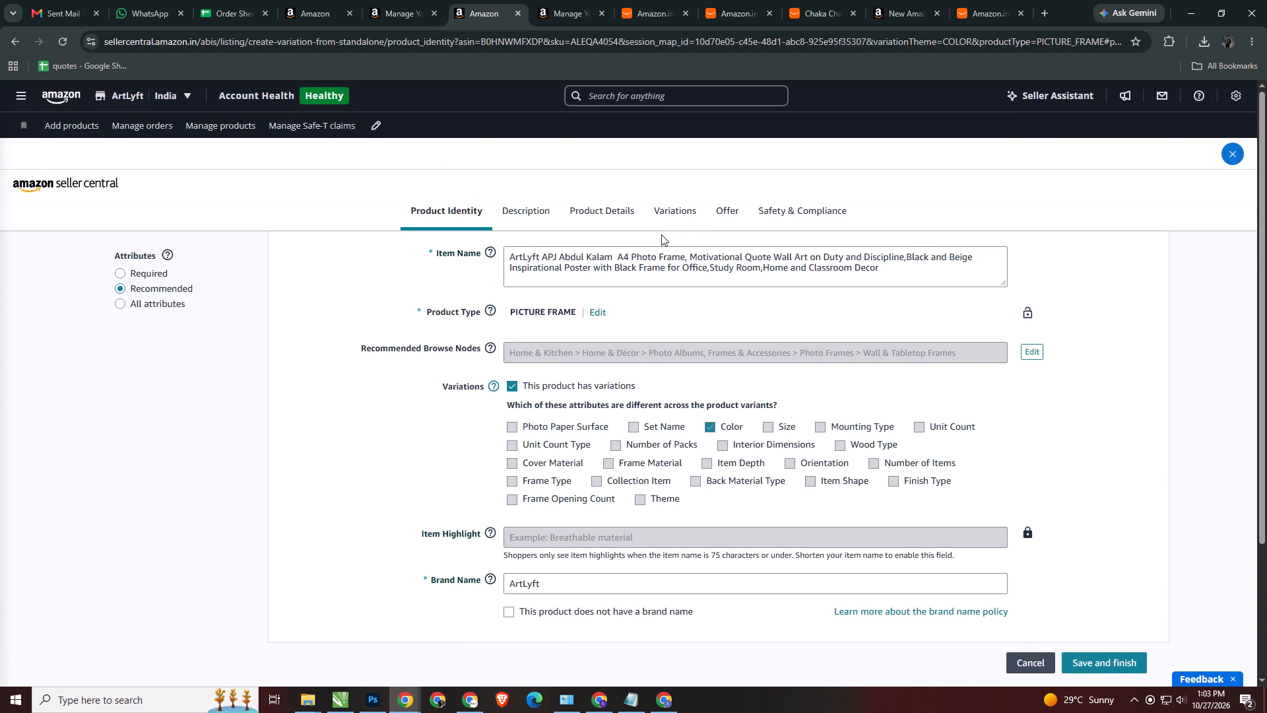
Open the listing's variations and look through the inventory window for the portrait listing that follows Sardar Vallabhbhai Patel.
{"action": "left_click", "coordinate": [684, 211]}
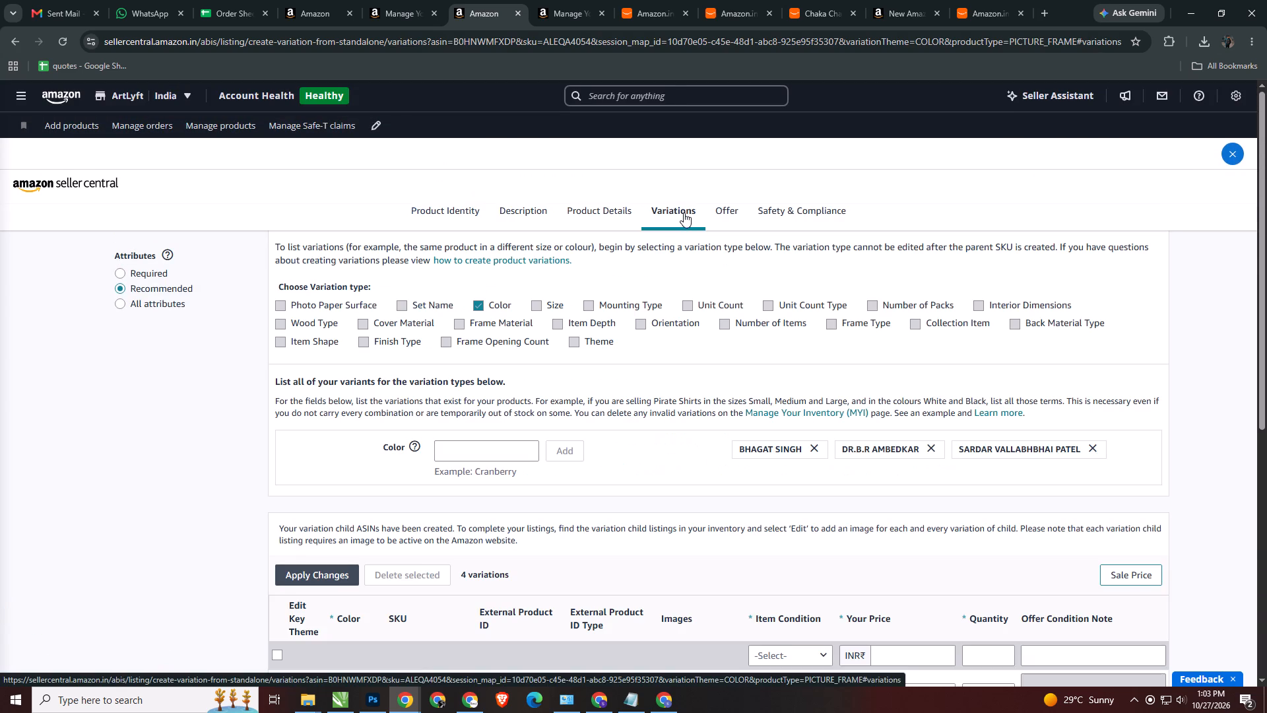
{"action": "scroll", "coordinate": [685, 228], "scroll_direction": "down", "scroll_amount": 3}
{"action": "left_click", "coordinate": [500, 230]}
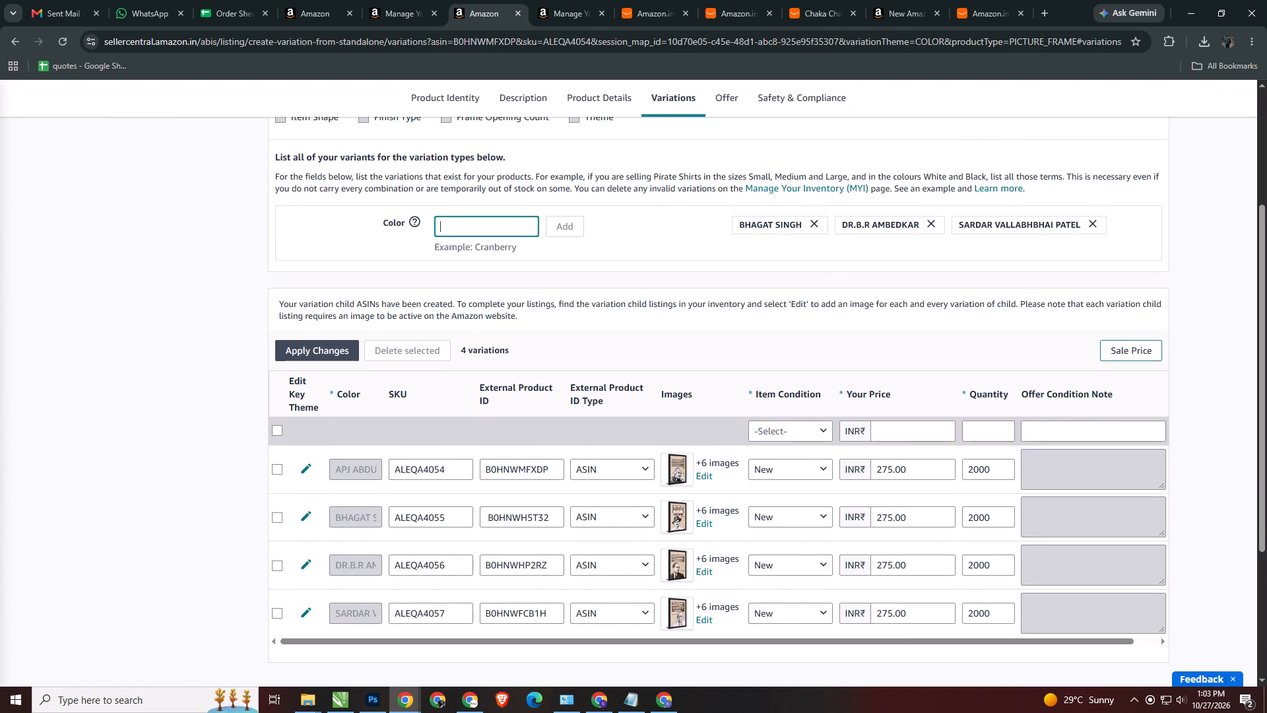
{"action": "key", "text": "alt+Tab"}
{"action": "key", "text": "alt+Tab"}
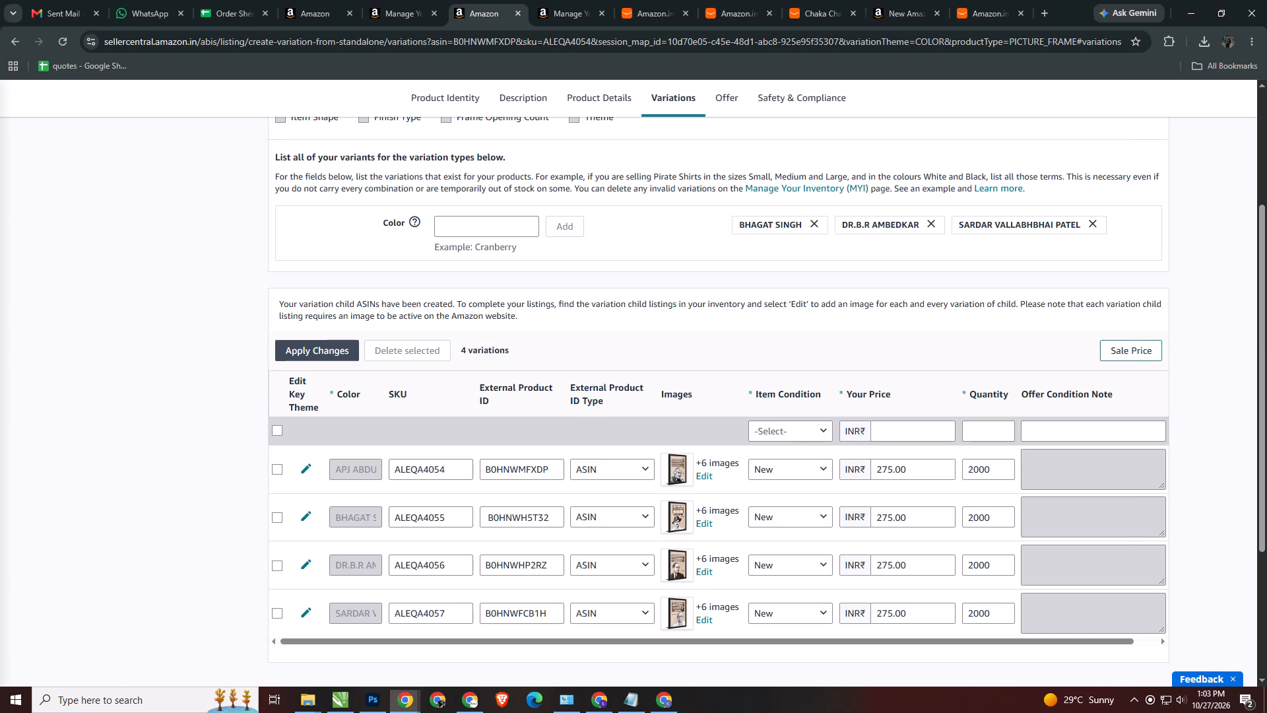
{"action": "key", "text": "alt+Tab"}
{"action": "key", "text": "alt+Tab"}
{"action": "scroll", "coordinate": [301, 345], "scroll_direction": "up", "scroll_amount": 1}
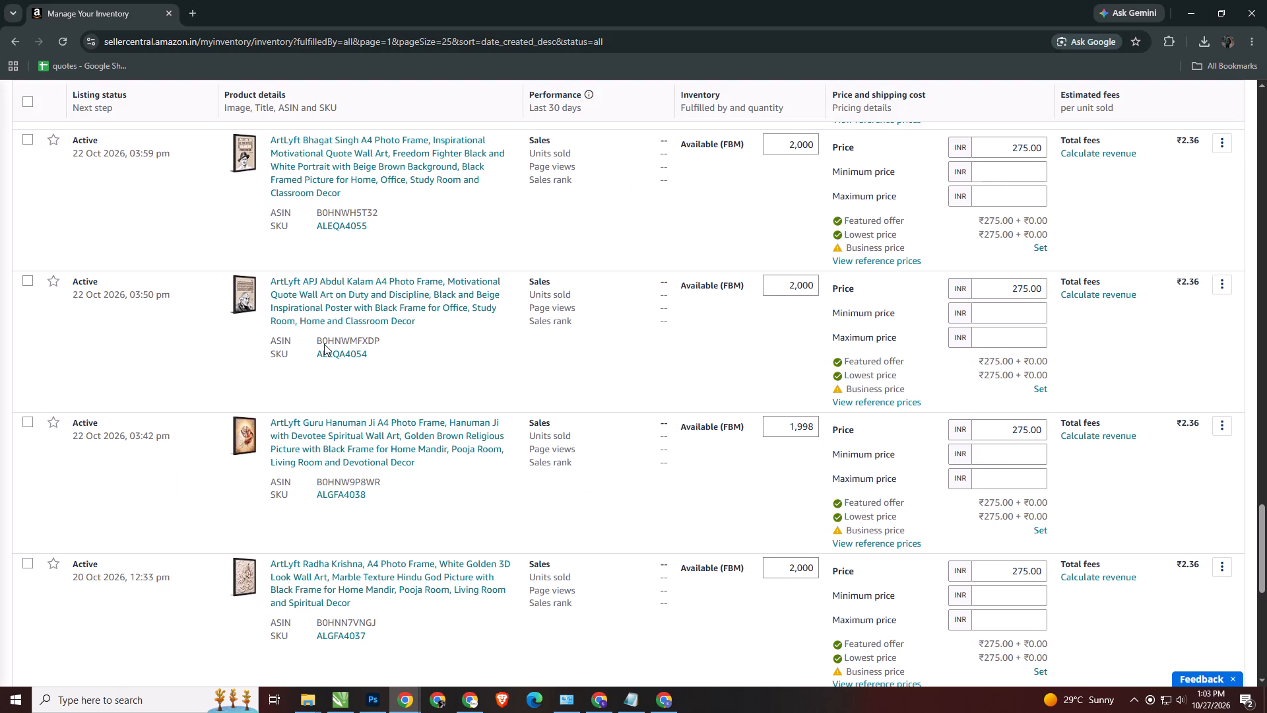
{"action": "scroll", "coordinate": [408, 335], "scroll_direction": "up", "scroll_amount": 2}
{"action": "scroll", "coordinate": [482, 334], "scroll_direction": "up", "scroll_amount": 2}
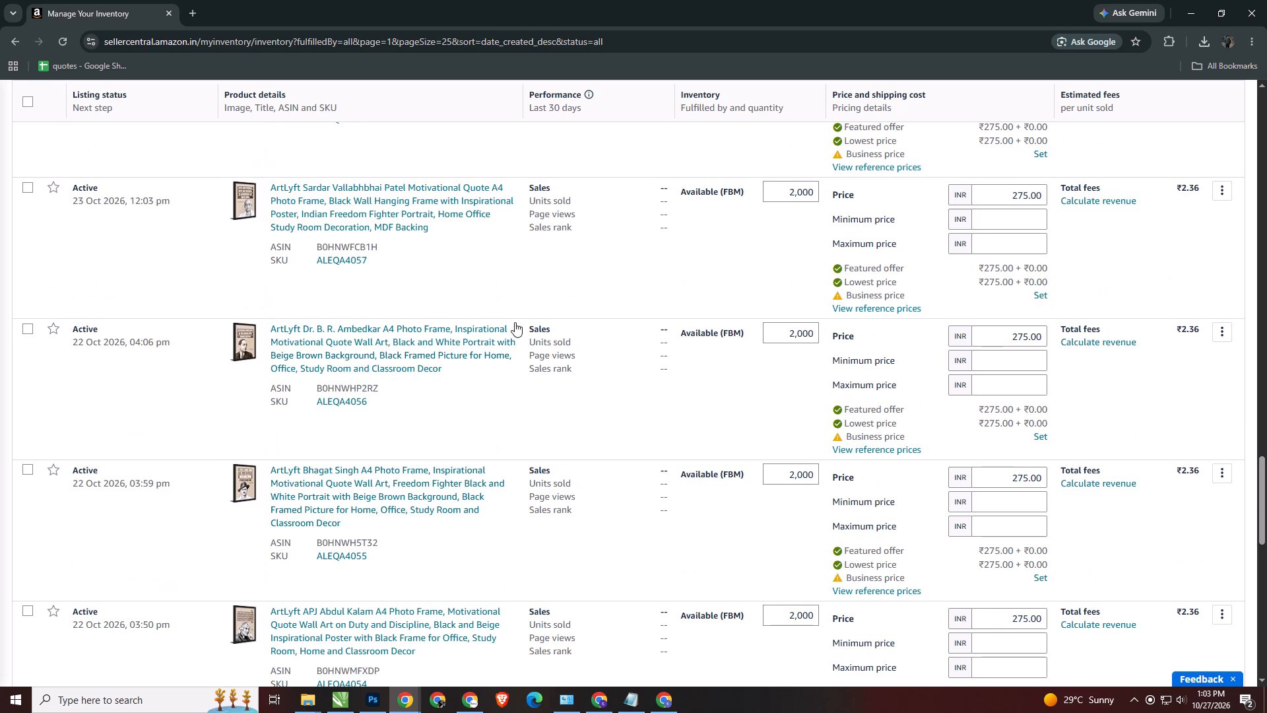
{"action": "scroll", "coordinate": [381, 335], "scroll_direction": "up", "scroll_amount": 1}
{"action": "scroll", "coordinate": [449, 343], "scroll_direction": "up", "scroll_amount": 3}
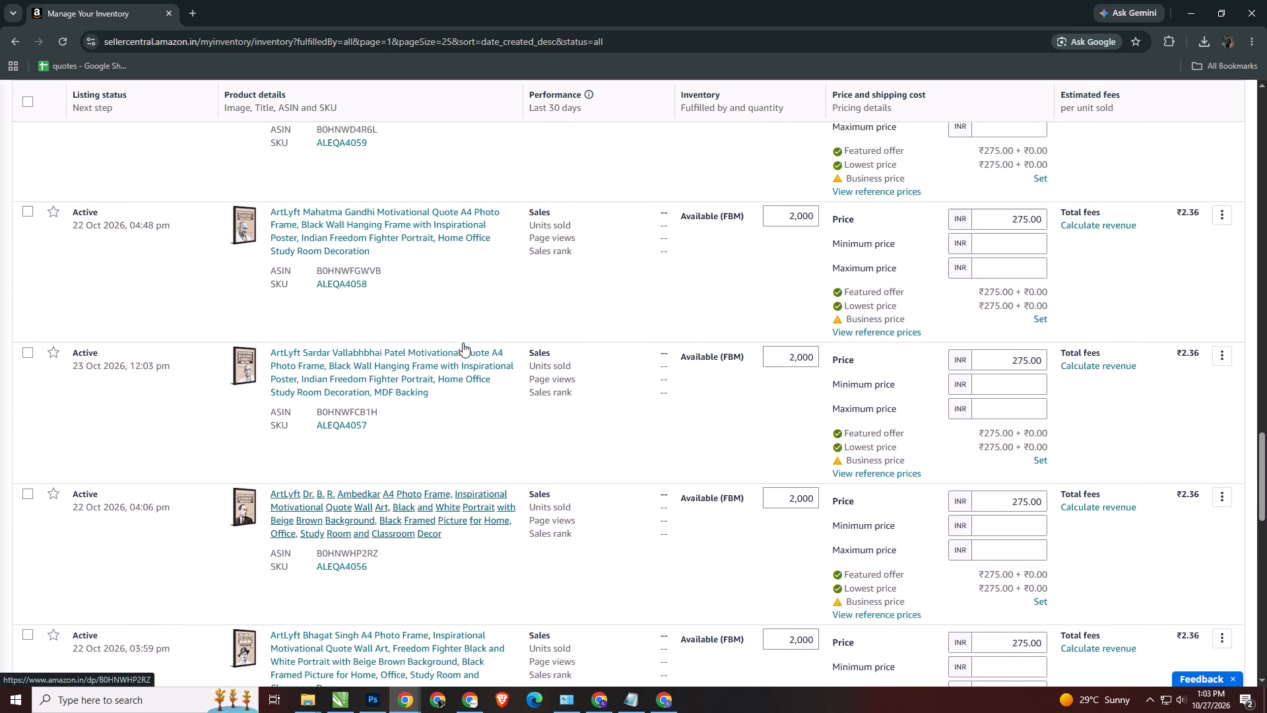
{"action": "scroll", "coordinate": [468, 351], "scroll_direction": "up", "scroll_amount": 1}
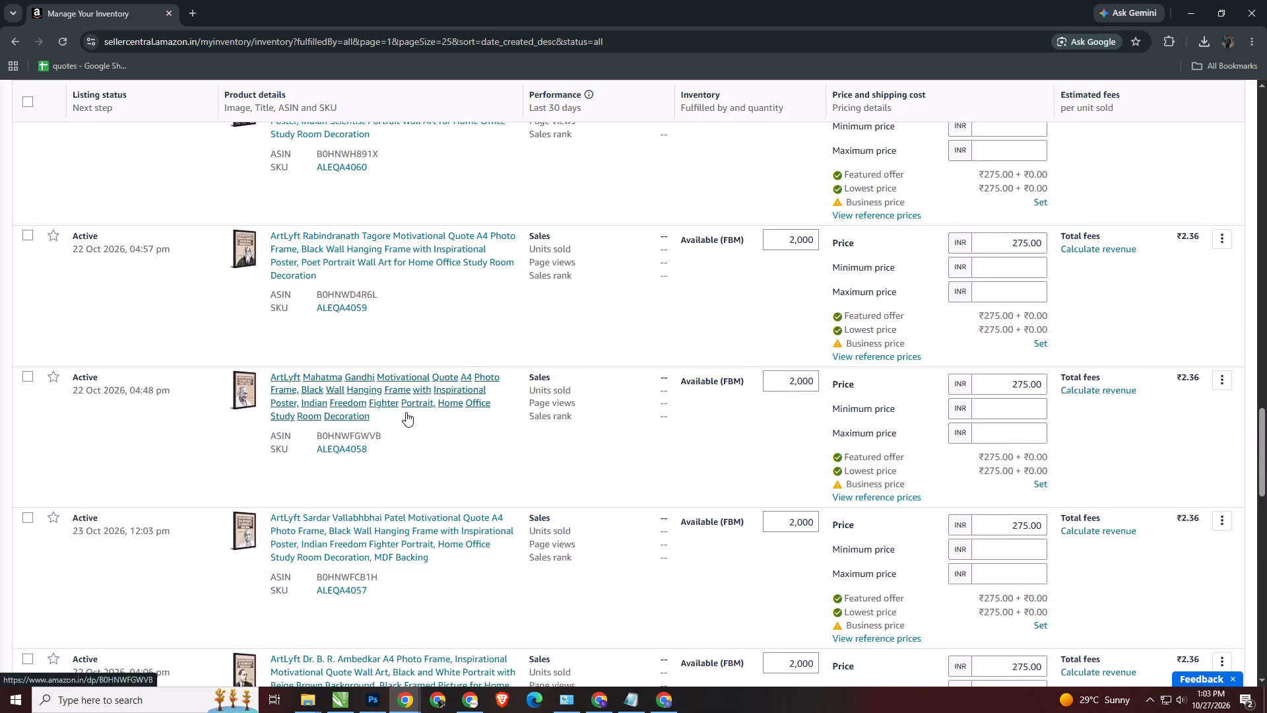
Add MAHATMA GANDHI as a new Color variant in the listing's variations form.
{"action": "key", "text": "alt+Tab"}
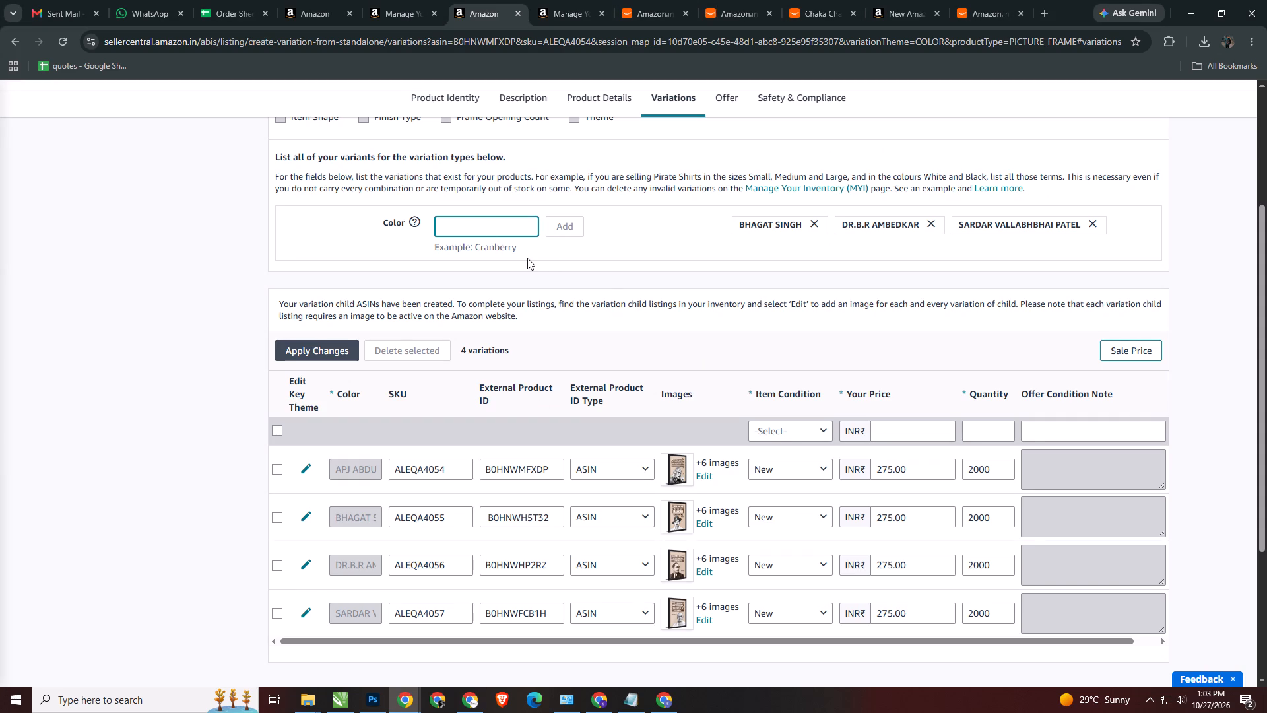
{"action": "type", "text": "MA"}
{"action": "key", "text": "g"}
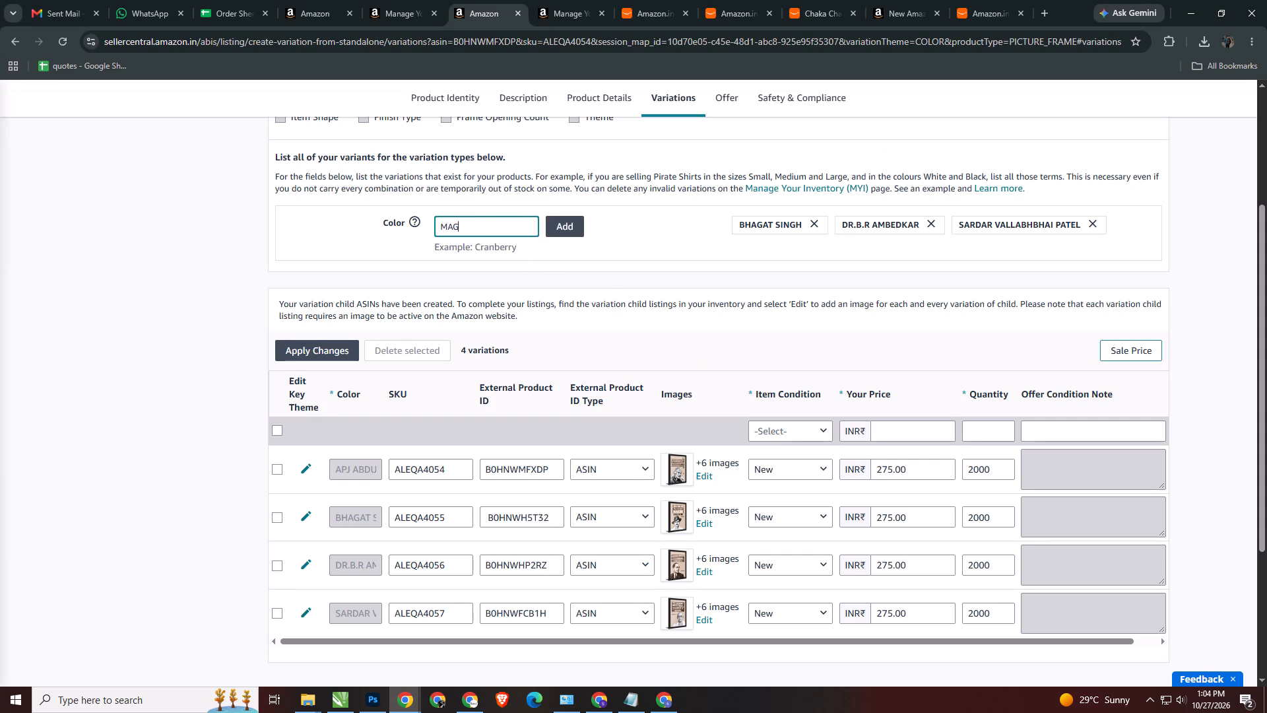
{"action": "key", "text": "BackSpace"}
{"action": "type", "text": "HATMA GA"}
{"action": "type", "text": "NDHI"}
{"action": "key", "text": "space"}
{"action": "key", "text": "Return"}
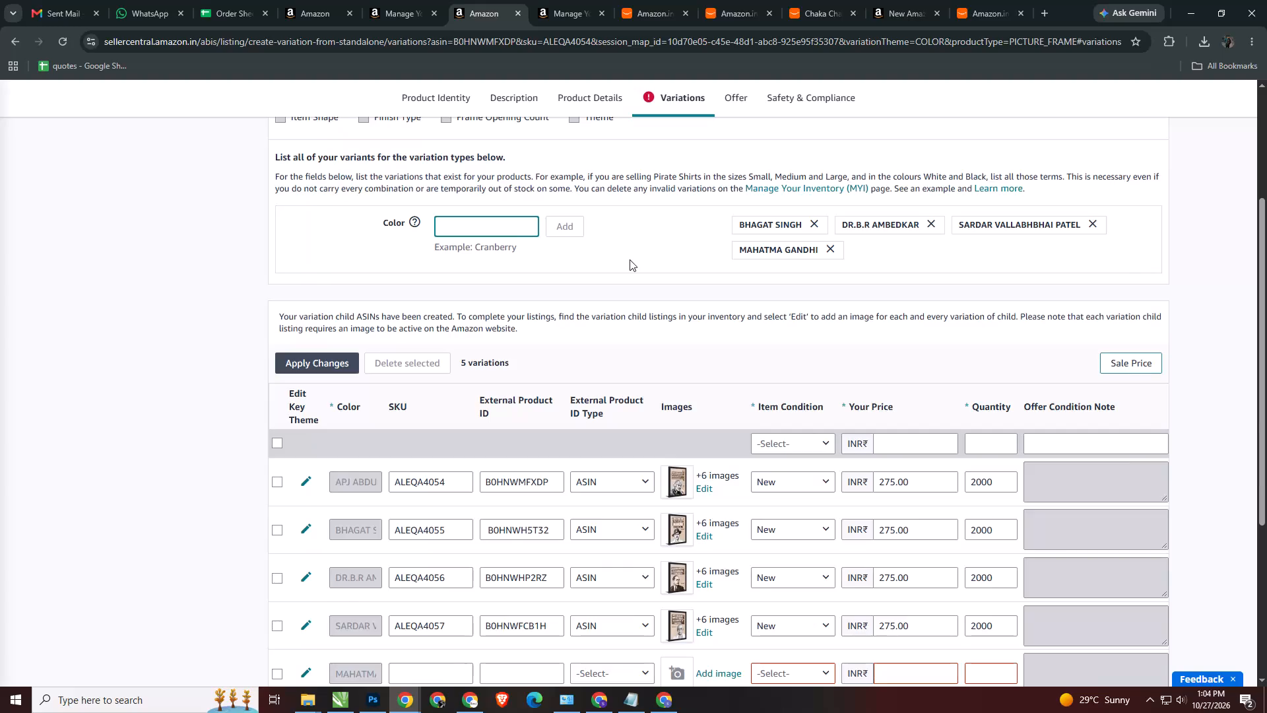
Add RABINDRANATH TAGORE as a Color variant, checking the name's spelling against the inventory listing.
{"action": "key", "text": "alt+Tab"}
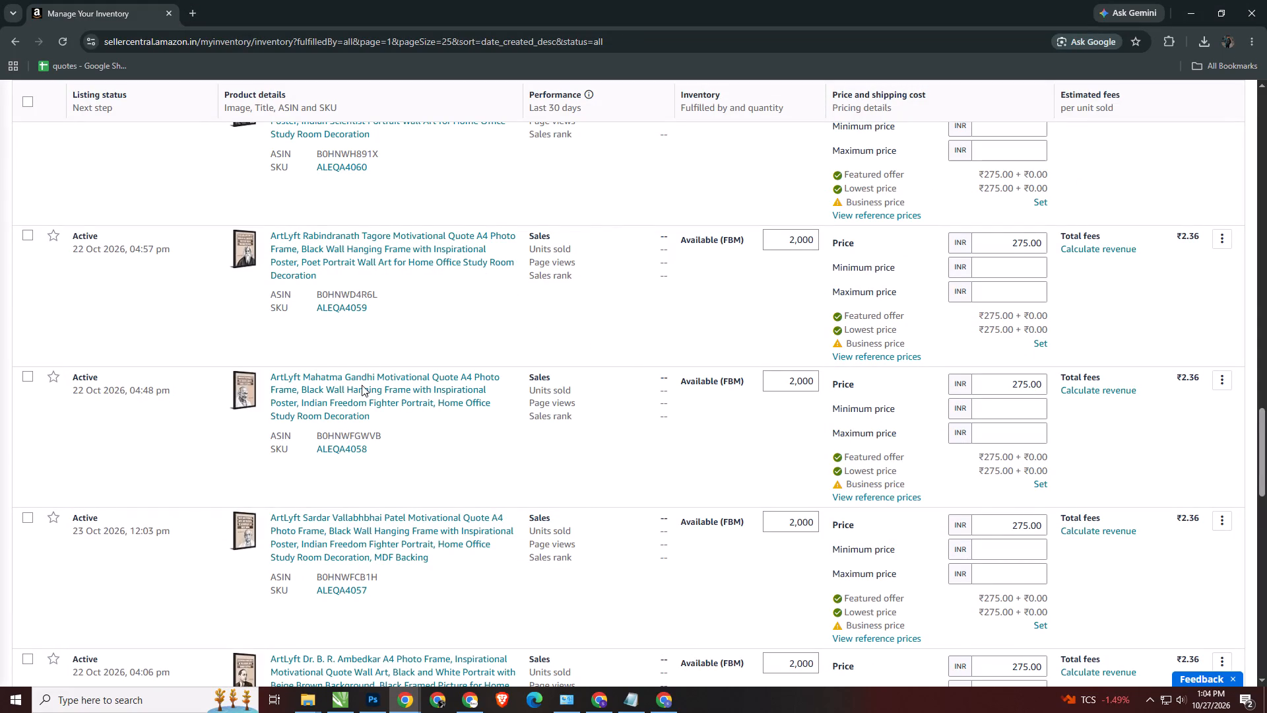
{"action": "key", "text": "alt+Tab"}
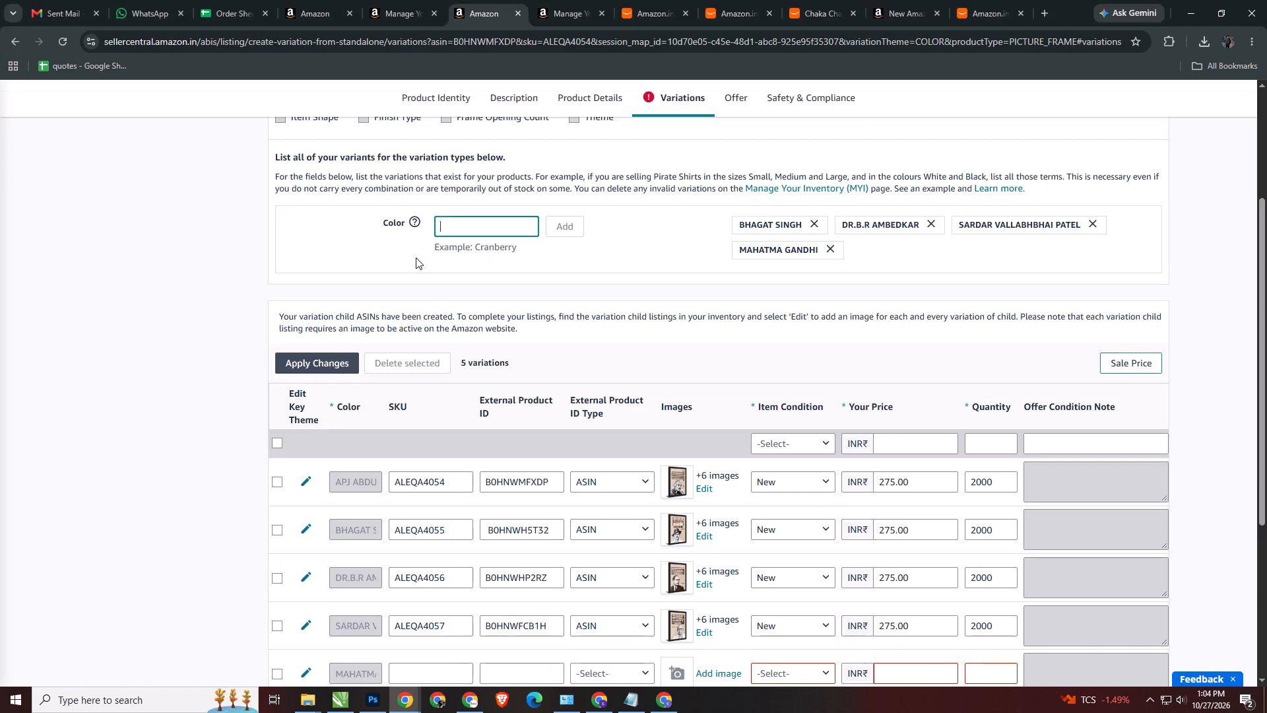
{"action": "key", "text": "alt+Tab"}
{"action": "key", "text": "alt+Tab"}
{"action": "type", "text": "RABINDRA"}
{"action": "type", "text": "NATH TAGOR"}
{"action": "key", "text": "alt+Tab"}
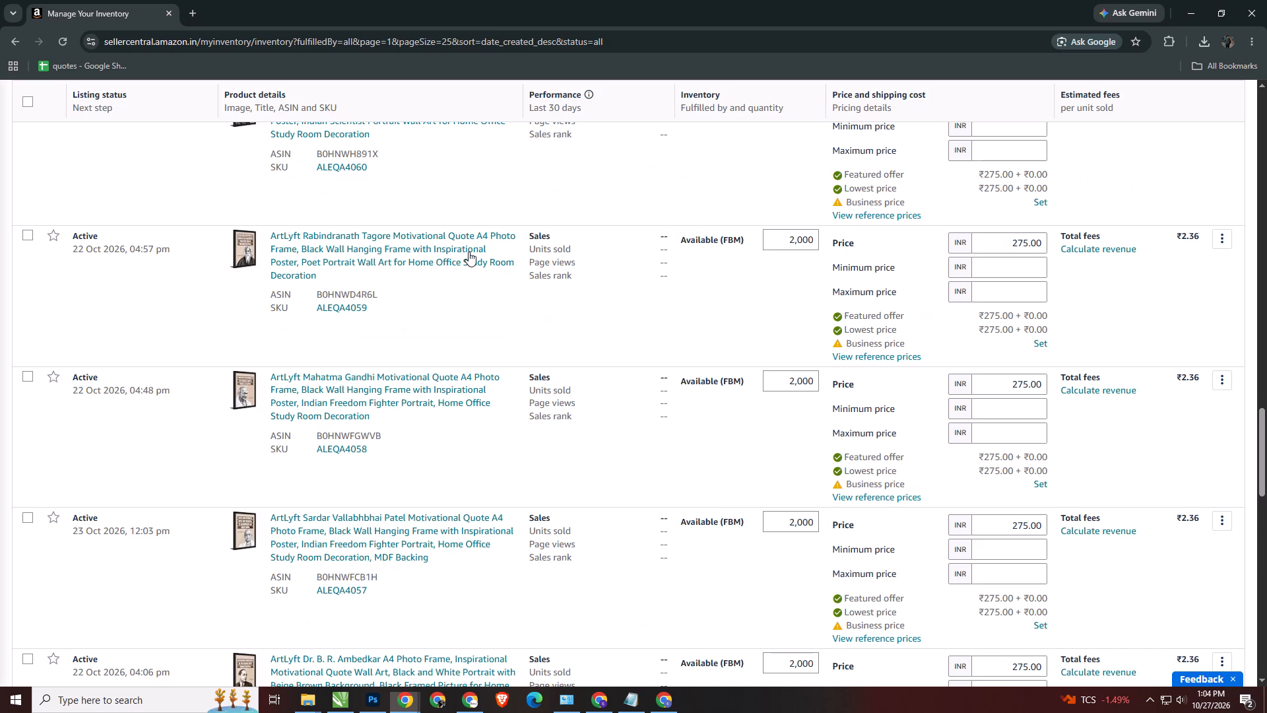
{"action": "key", "text": "alt+Tab"}
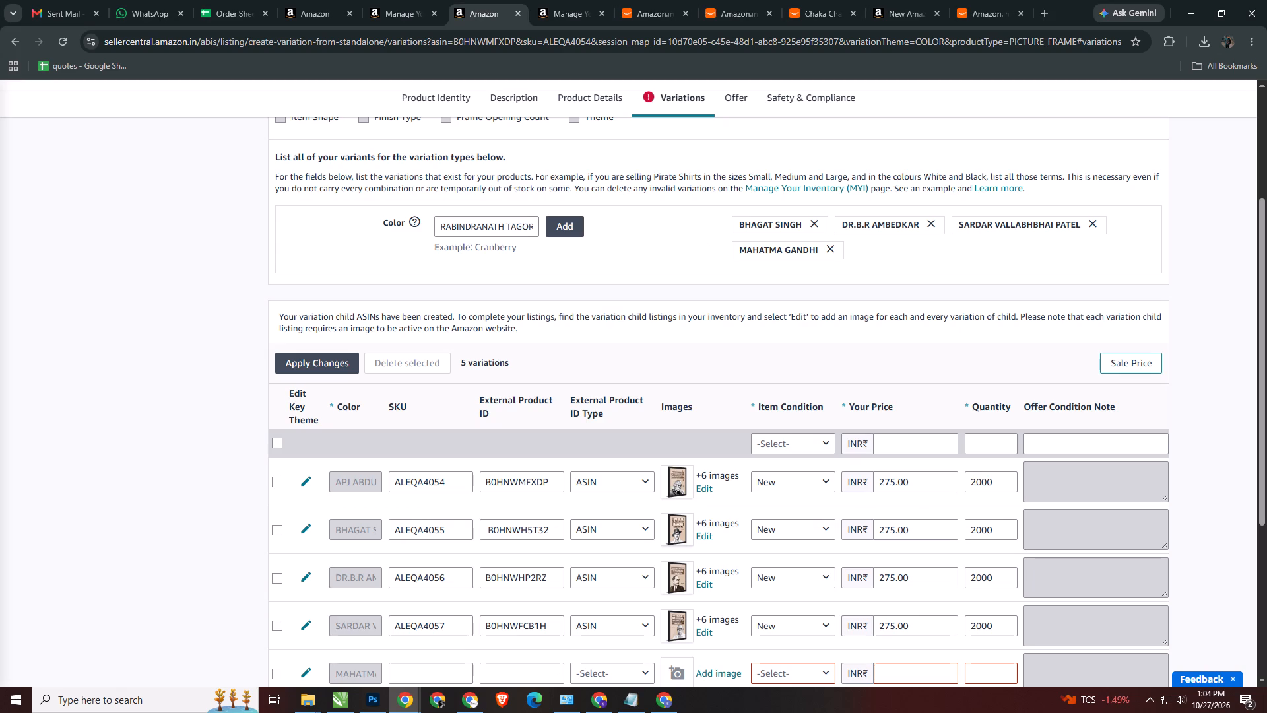
{"action": "key", "text": "e"}
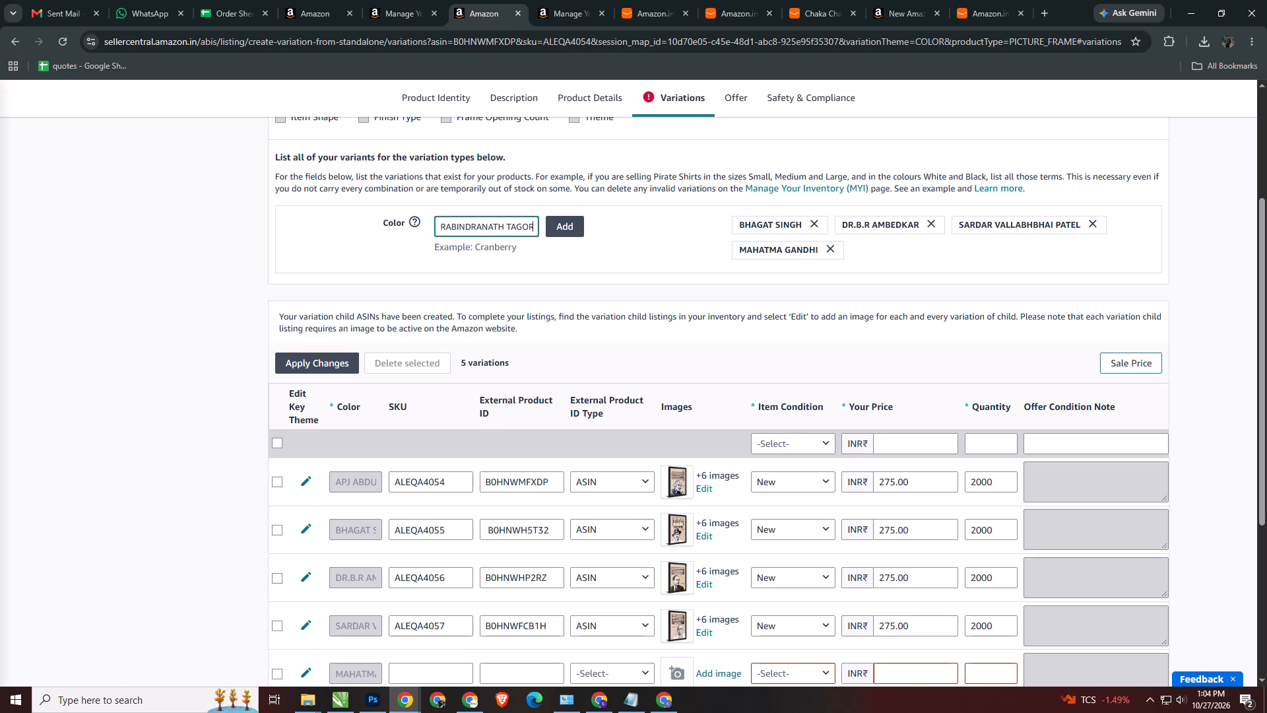
{"action": "key", "text": "alt+Tab"}
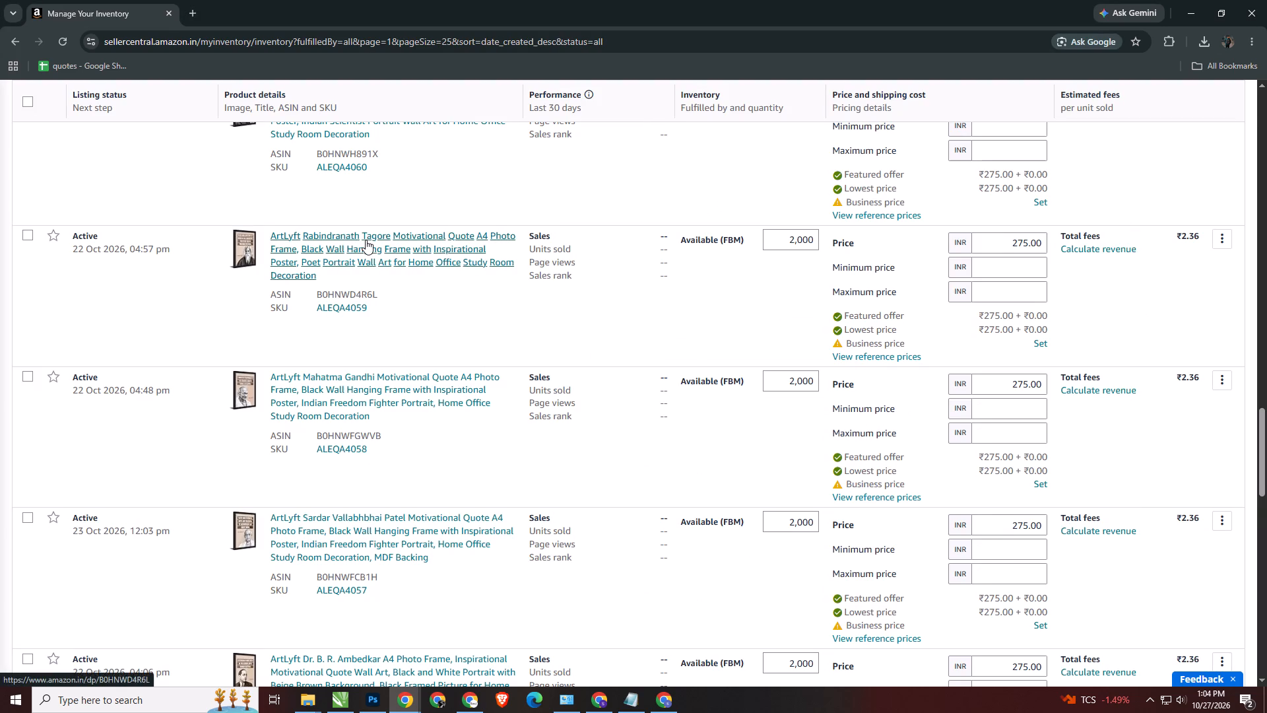
{"action": "key", "text": "alt+Tab"}
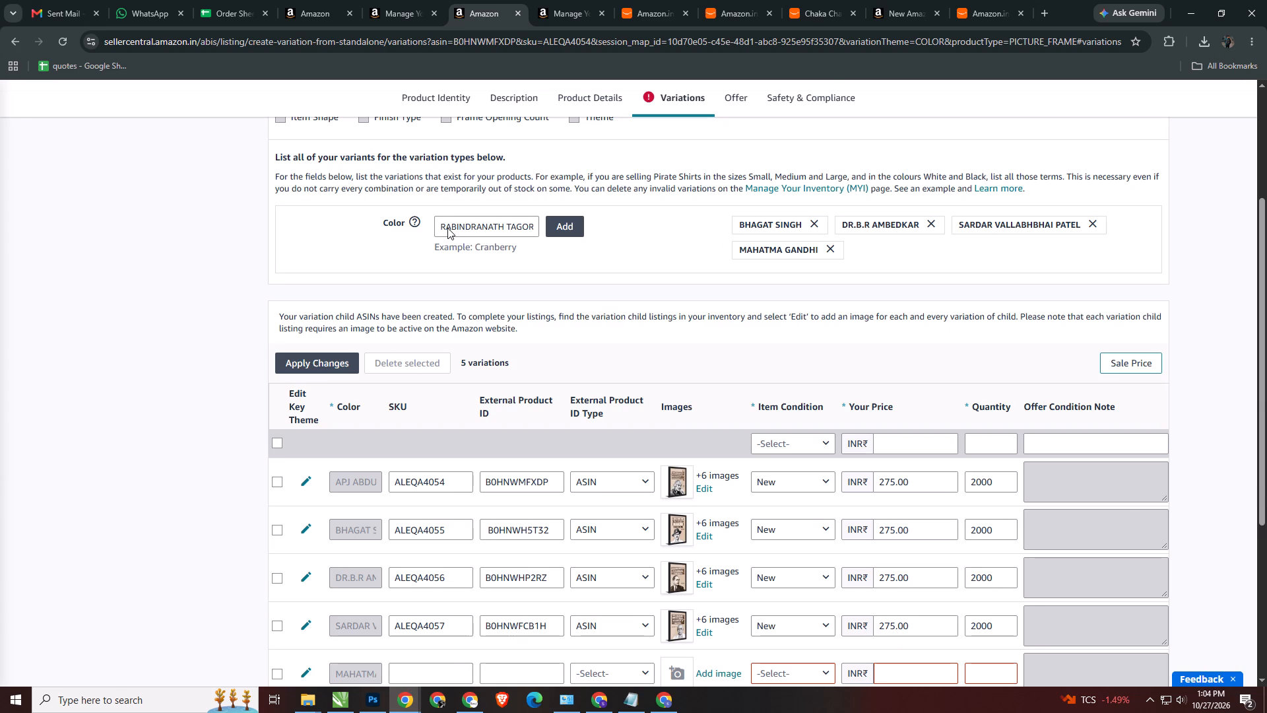
{"action": "key", "text": "alt+Tab"}
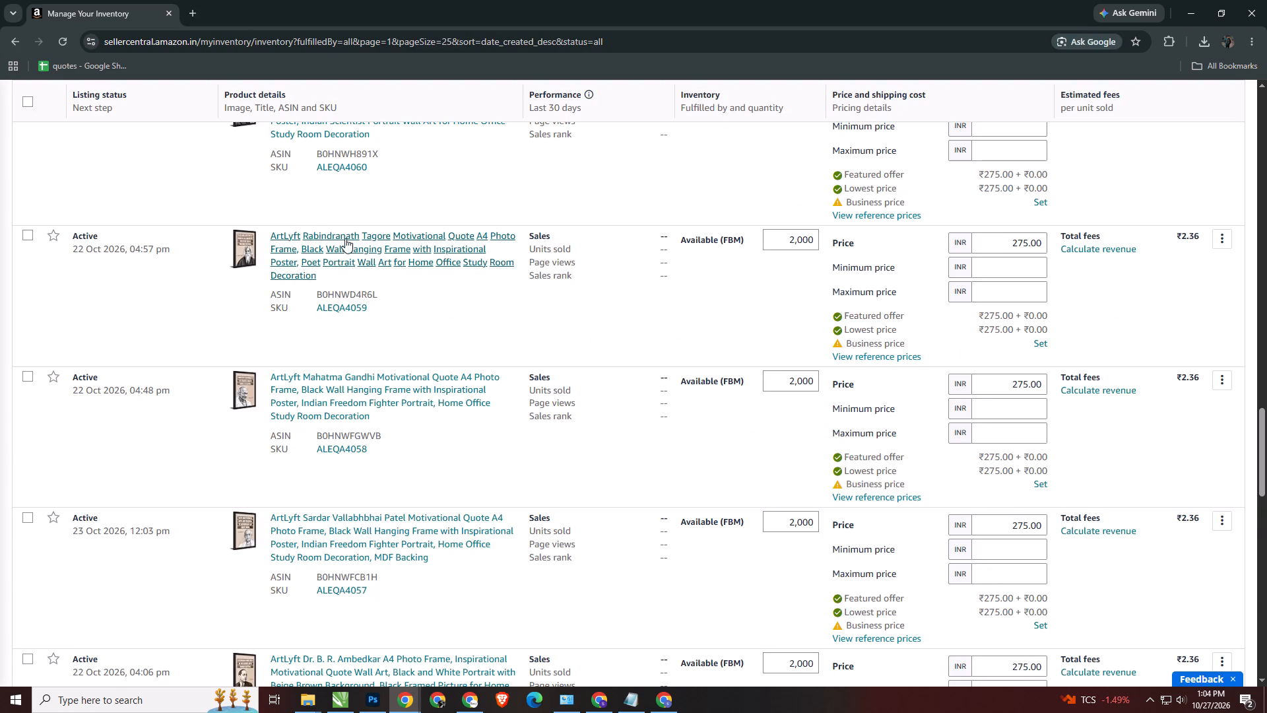
{"action": "key", "text": "alt+Tab"}
{"action": "left_click", "coordinate": [535, 226]}
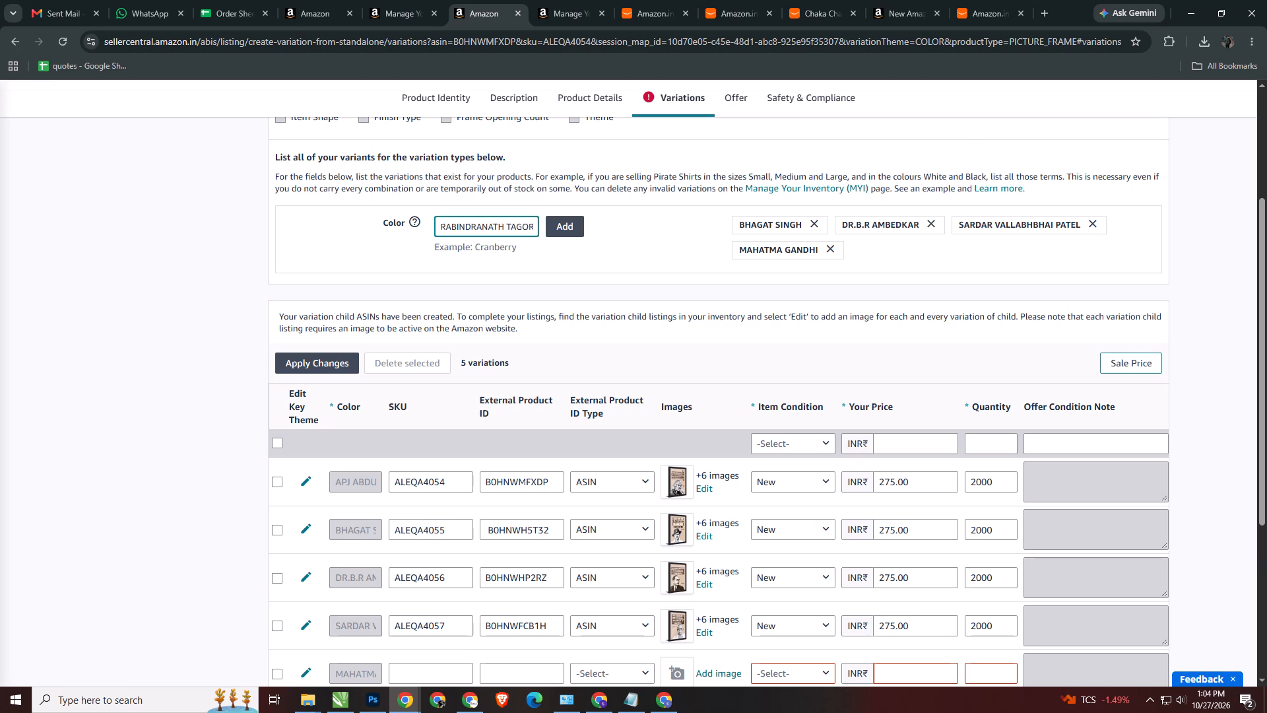
{"action": "key", "text": "Return"}
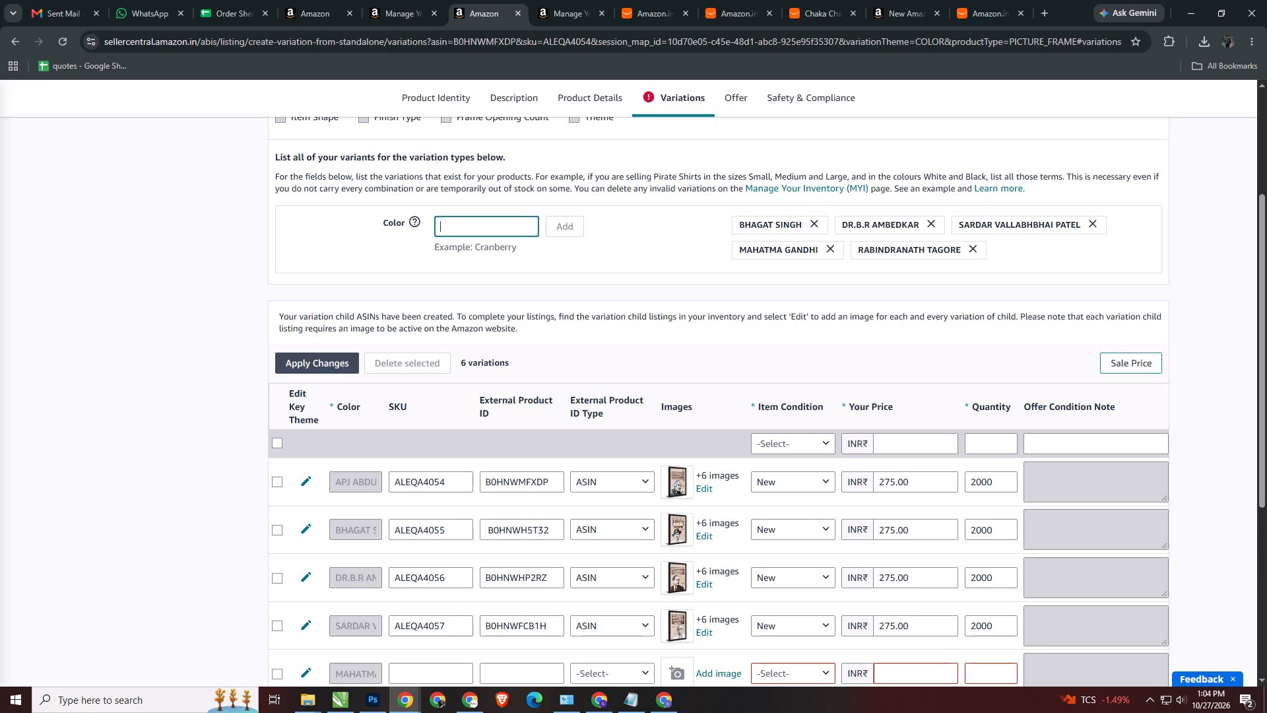
Look up the portrait listed after Rabindranath Tagore in the inventory and enter APJ ABDUL KALAM -2 as the next Color value.
{"action": "key", "text": "alt+Tab"}
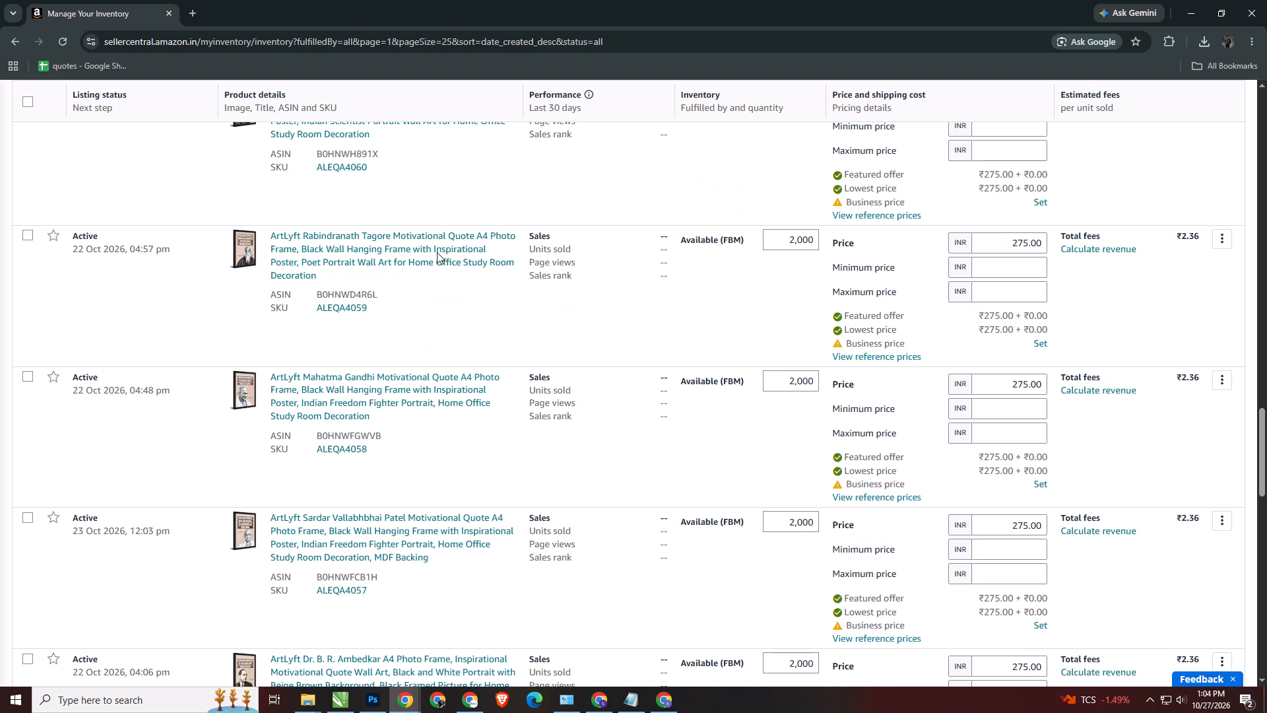
{"action": "scroll", "coordinate": [455, 331], "scroll_direction": "up", "scroll_amount": 5}
{"action": "scroll", "coordinate": [685, 357], "scroll_direction": "up", "scroll_amount": 1}
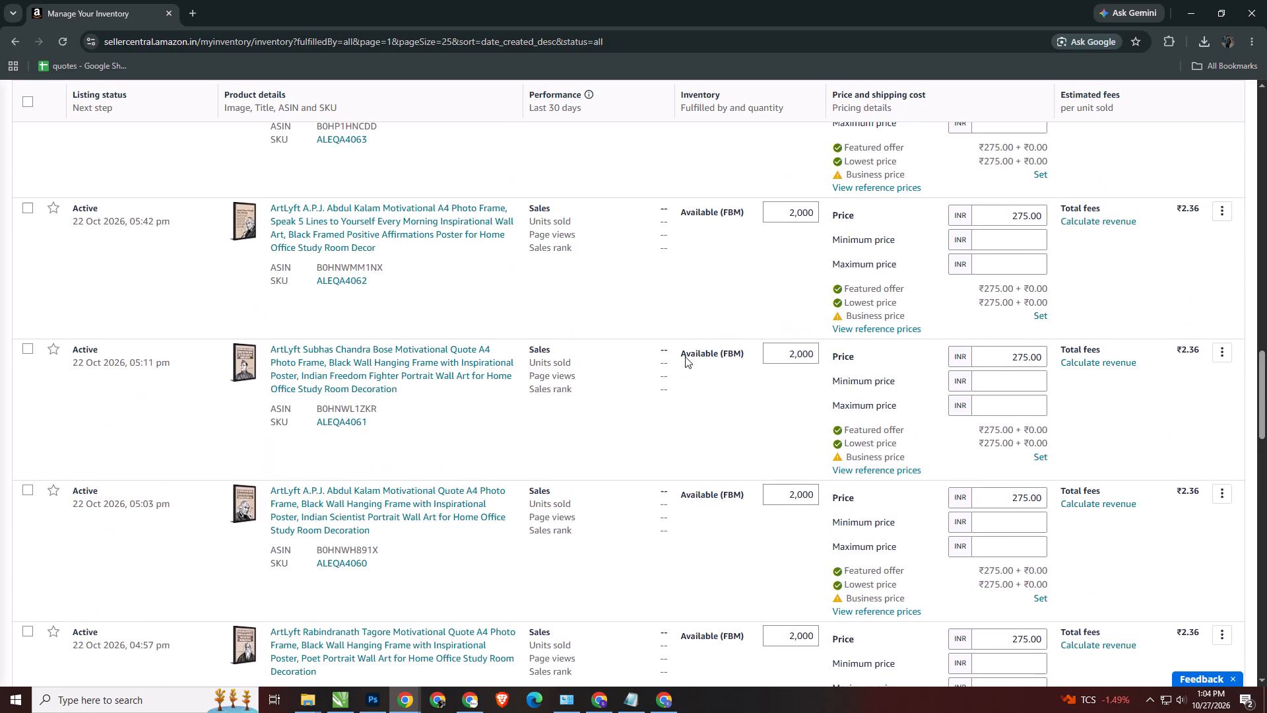
{"action": "scroll", "coordinate": [685, 356], "scroll_direction": "down", "scroll_amount": 1}
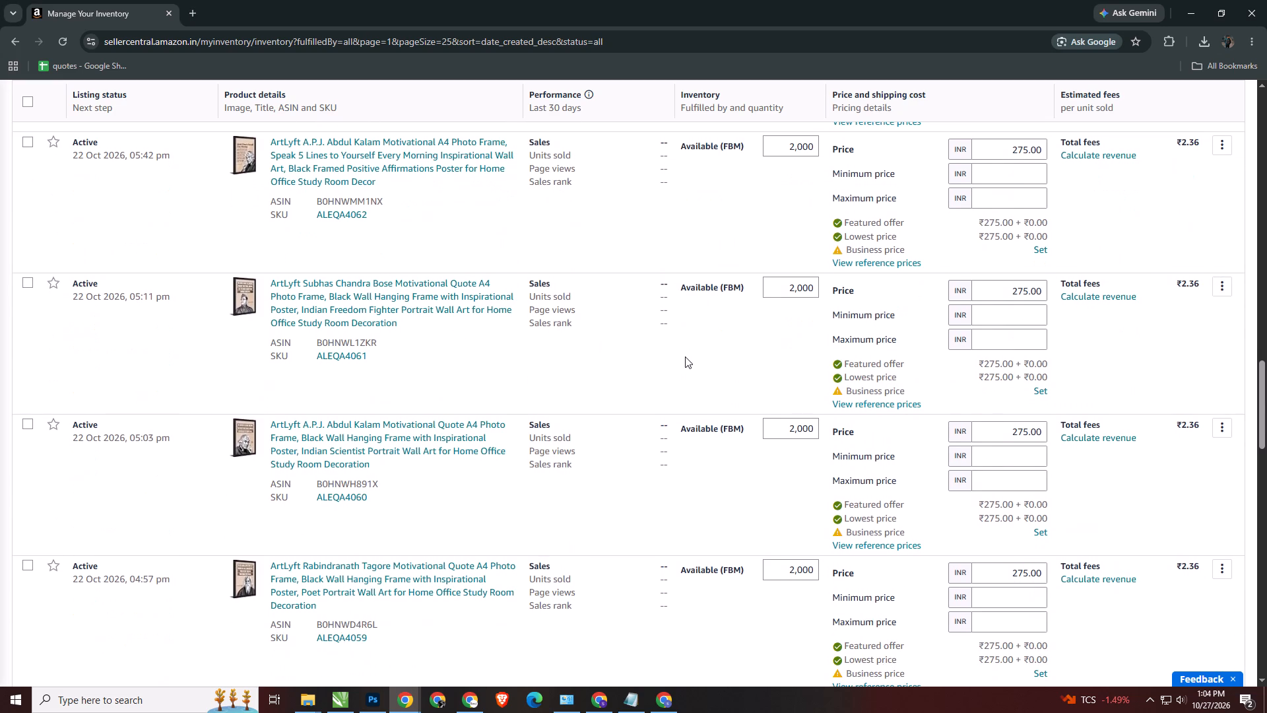
{"action": "key", "text": "alt+Tab"}
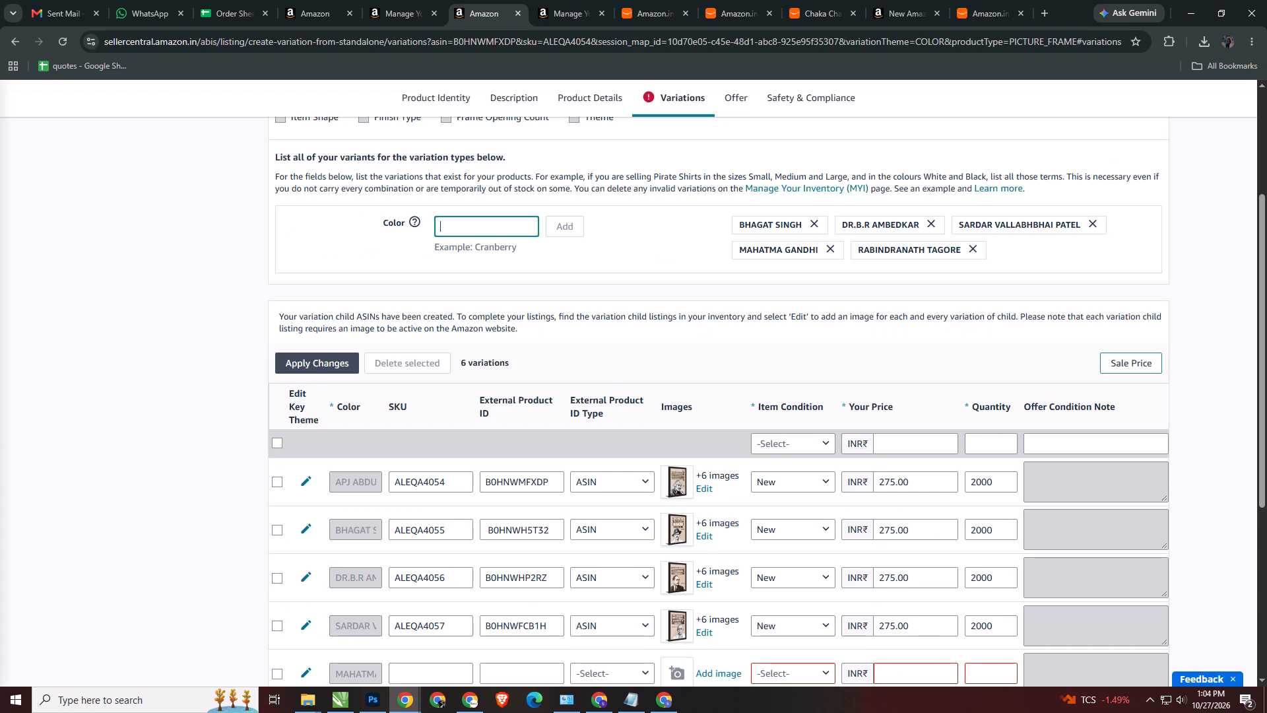
{"action": "key", "text": "a"}
{"action": "type", "text": "PJ"}
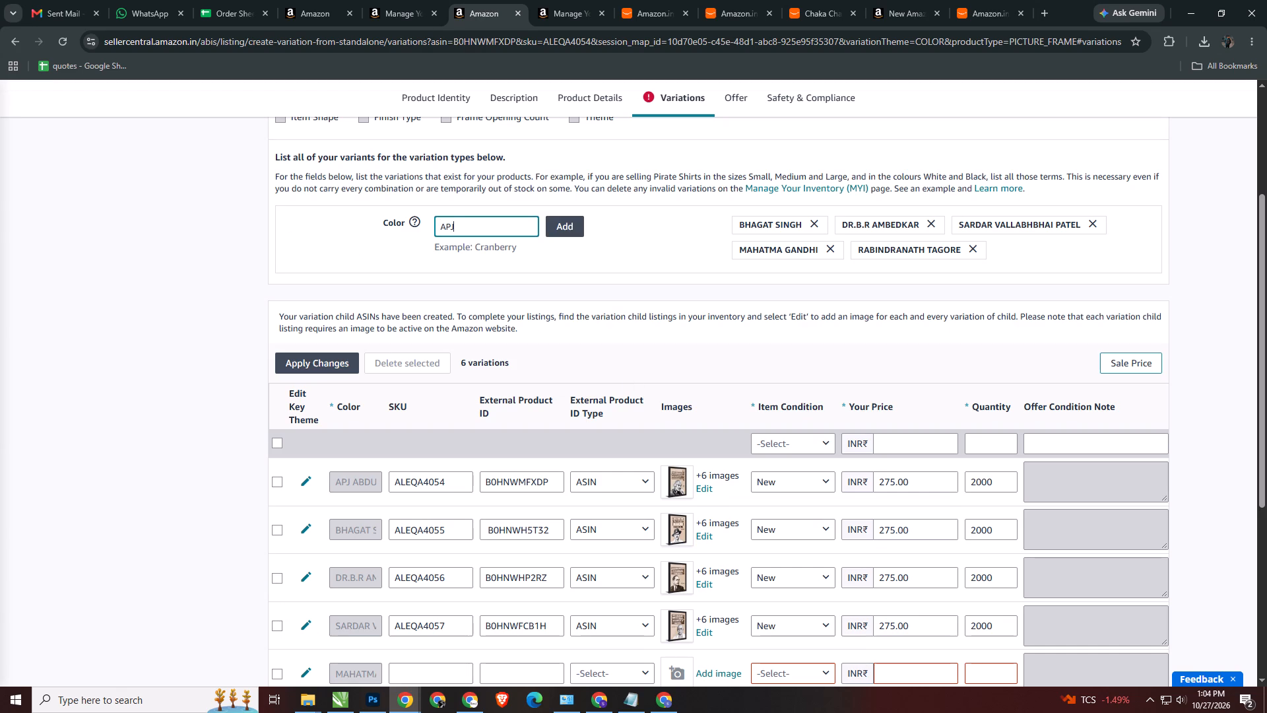
{"action": "key", "text": "space"}
{"action": "type", "text": "ABDUL KALA"}
{"action": "key", "text": "m"}
{"action": "key", "text": "space"}
{"action": "type", "text": "-"}
{"action": "key", "text": "2"}
Check the name against the inventory, punctuate the initials to read A.P.J ABDUL KALAM -2, and add it as a Color variant.
{"action": "key", "text": "alt+Tab"}
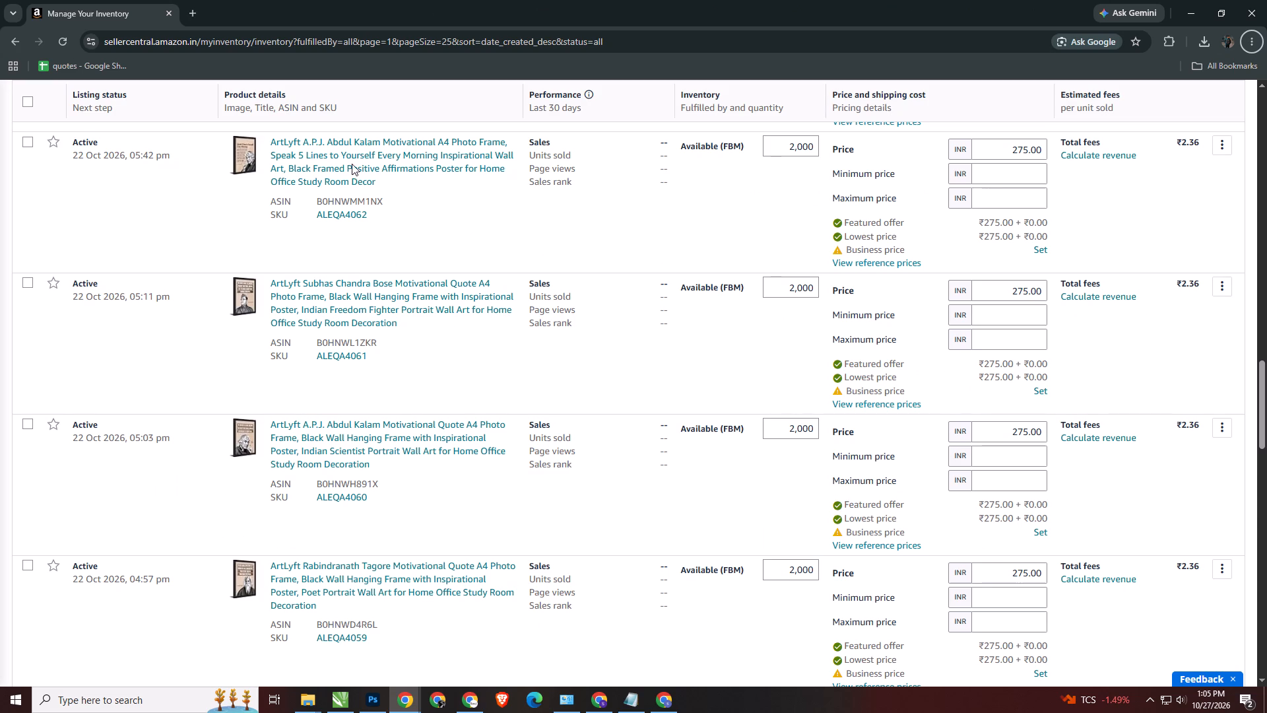
{"action": "key", "text": "alt+Tab"}
{"action": "left_click", "coordinate": [445, 224]}
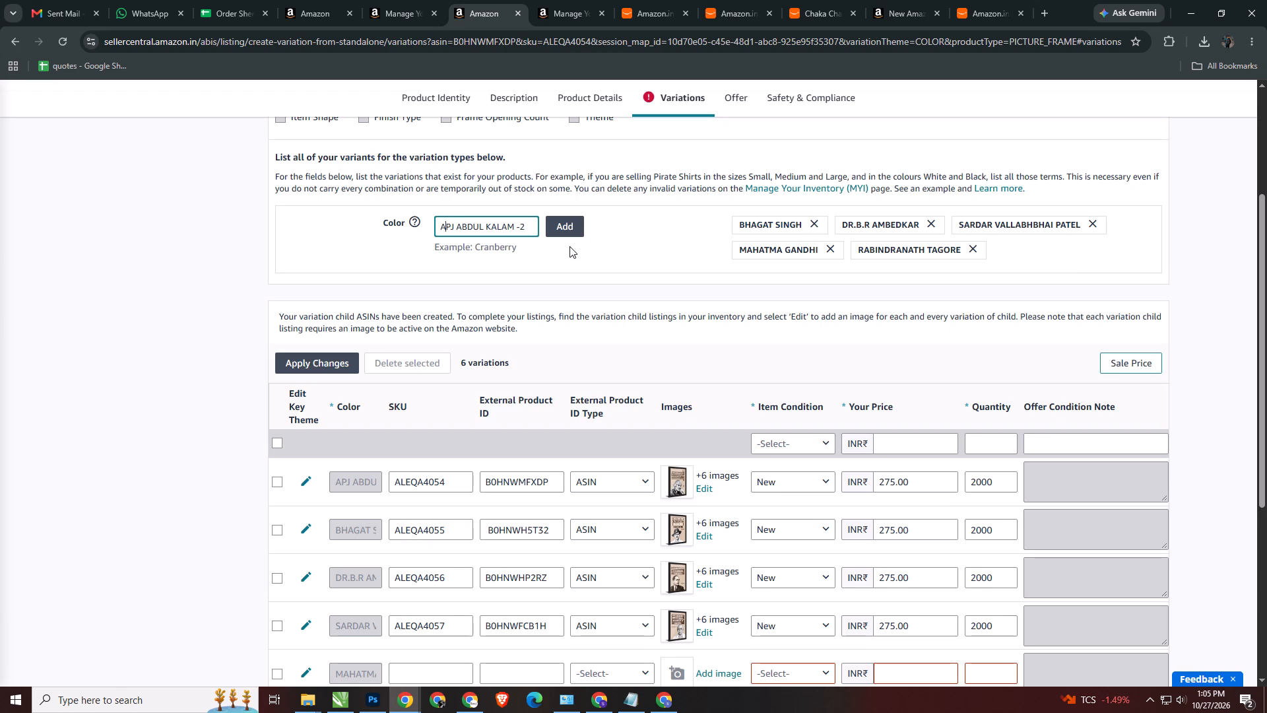
{"action": "key", "text": "period"}
{"action": "key", "text": "Right"}
{"action": "key", "text": "period"}
{"action": "scroll", "coordinate": [564, 356], "scroll_direction": "down", "scroll_amount": 2}
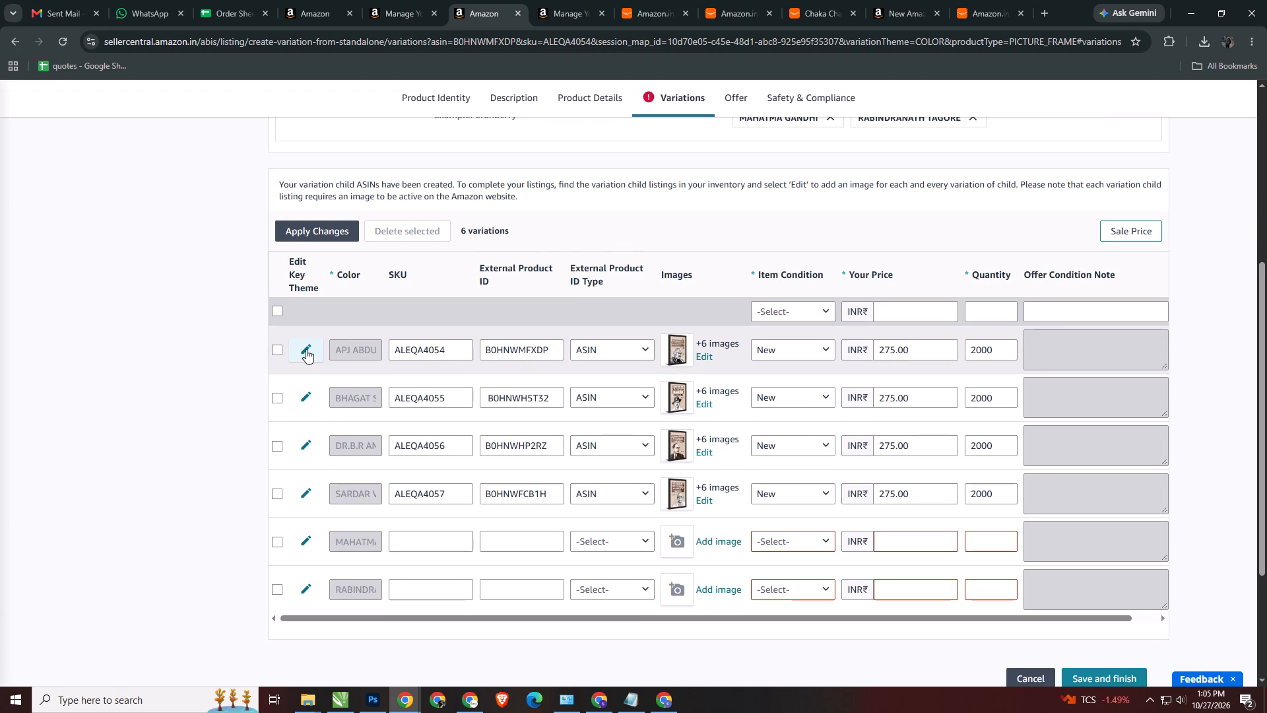
{"action": "scroll", "coordinate": [626, 223], "scroll_direction": "up", "scroll_amount": 4}
{"action": "left_click", "coordinate": [530, 361]}
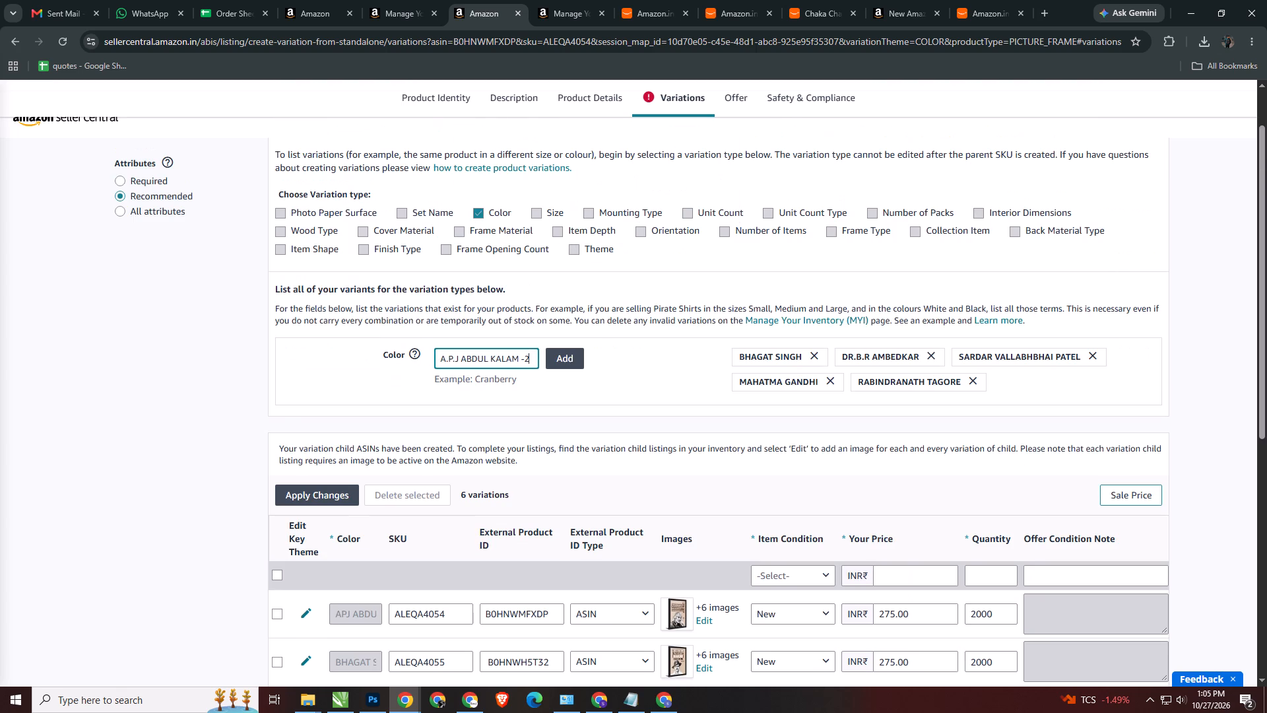
{"action": "key", "text": "Return"}
Change the Color name of existing variation ALEQA4054 to A.P.J ABDUL KALAM and update it.
{"action": "scroll", "coordinate": [375, 541], "scroll_direction": "down", "scroll_amount": 3}
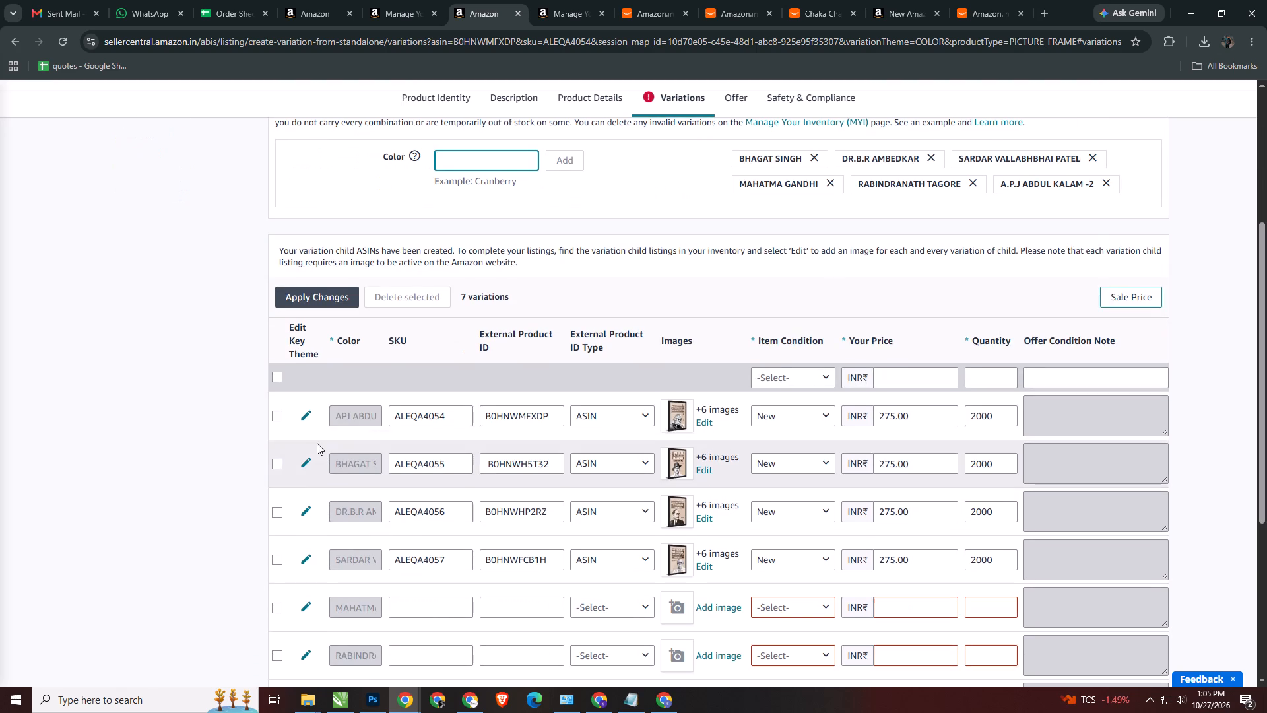
{"action": "left_click", "coordinate": [304, 419]}
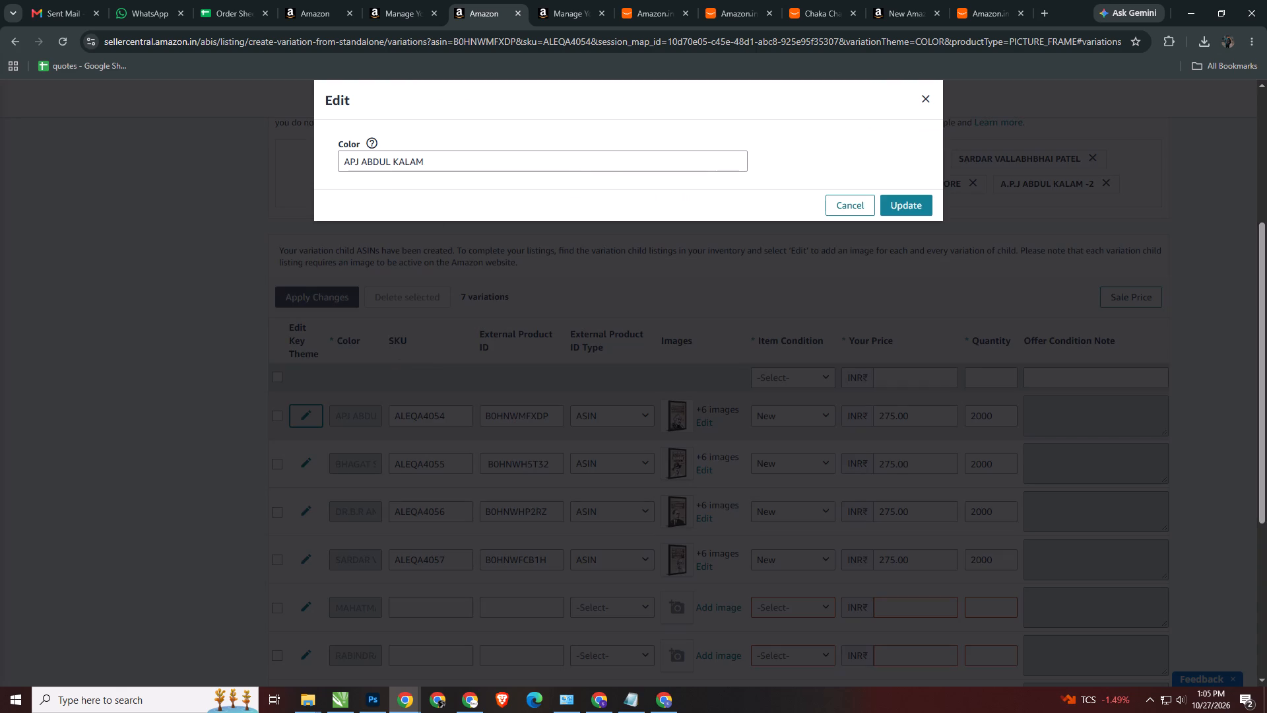
{"action": "left_click", "coordinate": [349, 158]}
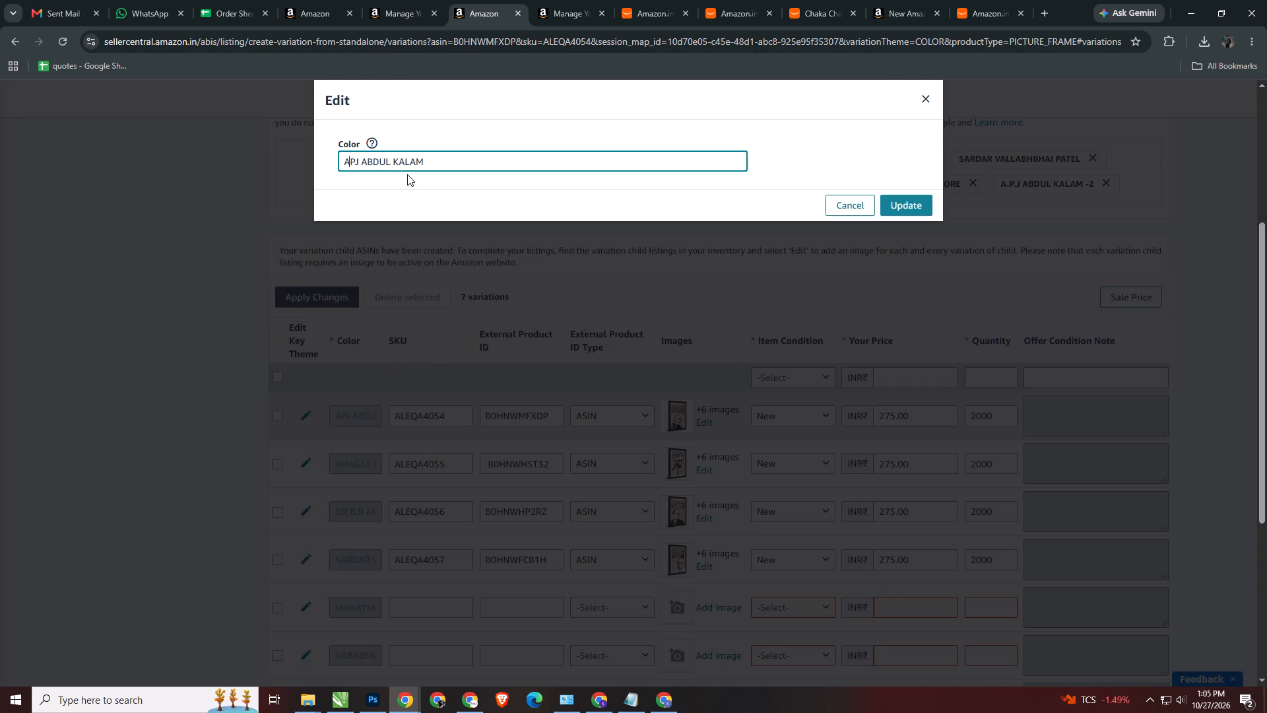
{"action": "key", "text": "period"}
{"action": "key", "text": "Right"}
{"action": "key", "text": "period"}
{"action": "left_click", "coordinate": [907, 199]}
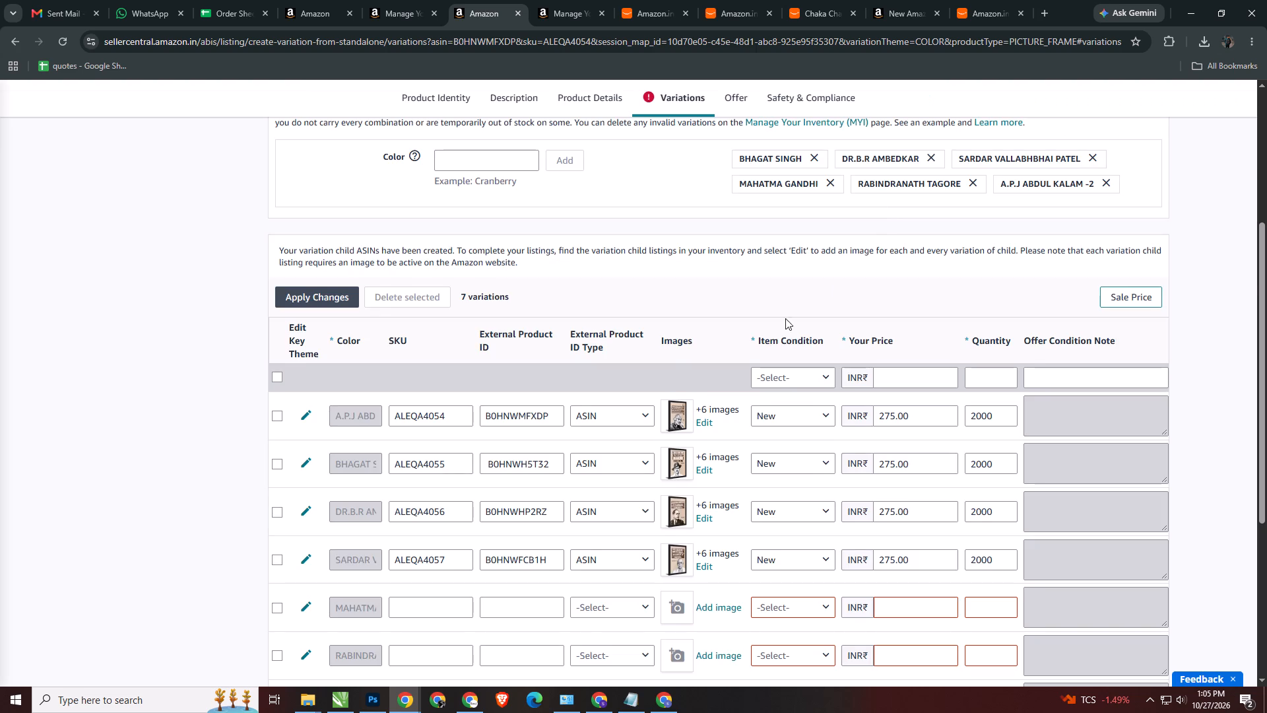
Look up the portrait listed after A.P.J. Abdul Kalam ALEQA4060 in the inventory and enter SUBASH CHANDRA BOSE as the next Color value.
{"action": "scroll", "coordinate": [601, 386], "scroll_direction": "down", "scroll_amount": 4}
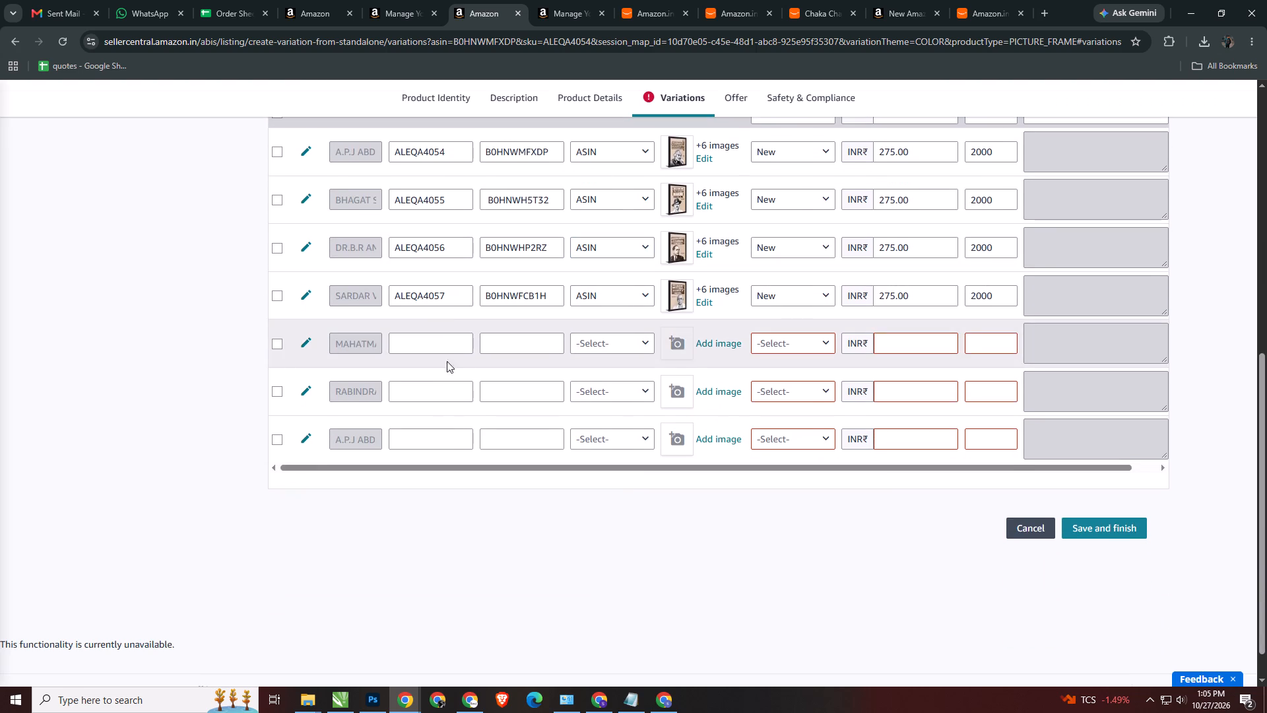
{"action": "scroll", "coordinate": [447, 397], "scroll_direction": "down", "scroll_amount": 1}
{"action": "scroll", "coordinate": [394, 379], "scroll_direction": "up", "scroll_amount": 9}
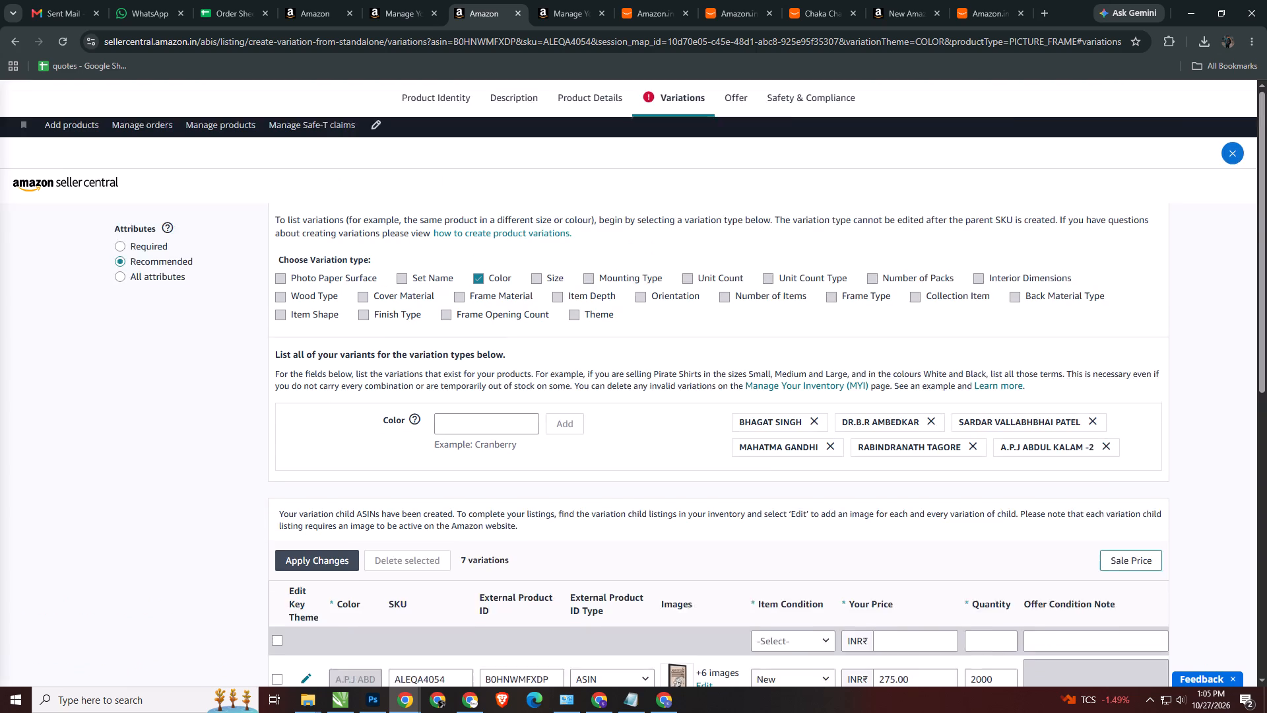
{"action": "left_click", "coordinate": [509, 444]}
{"action": "key", "text": "alt+Tab"}
{"action": "scroll", "coordinate": [377, 330], "scroll_direction": "up", "scroll_amount": 2}
{"action": "scroll", "coordinate": [351, 500], "scroll_direction": "down", "scroll_amount": 2}
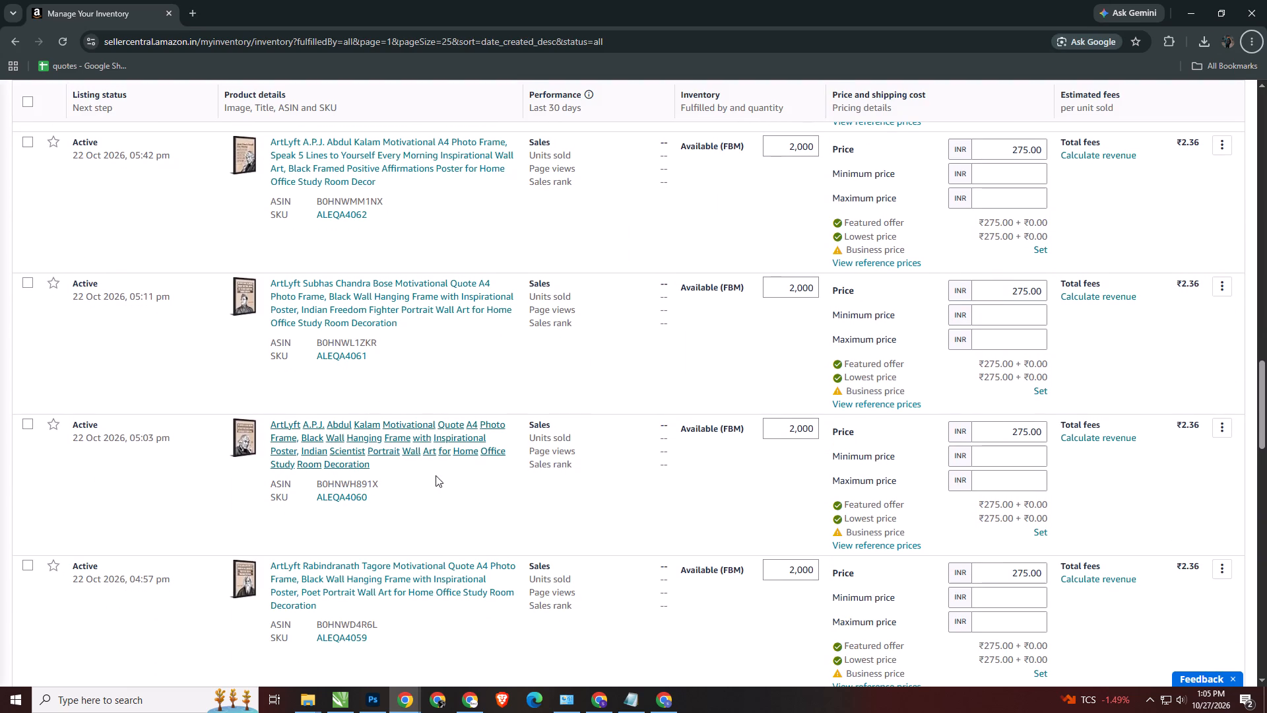
{"action": "key", "text": "alt+Tab"}
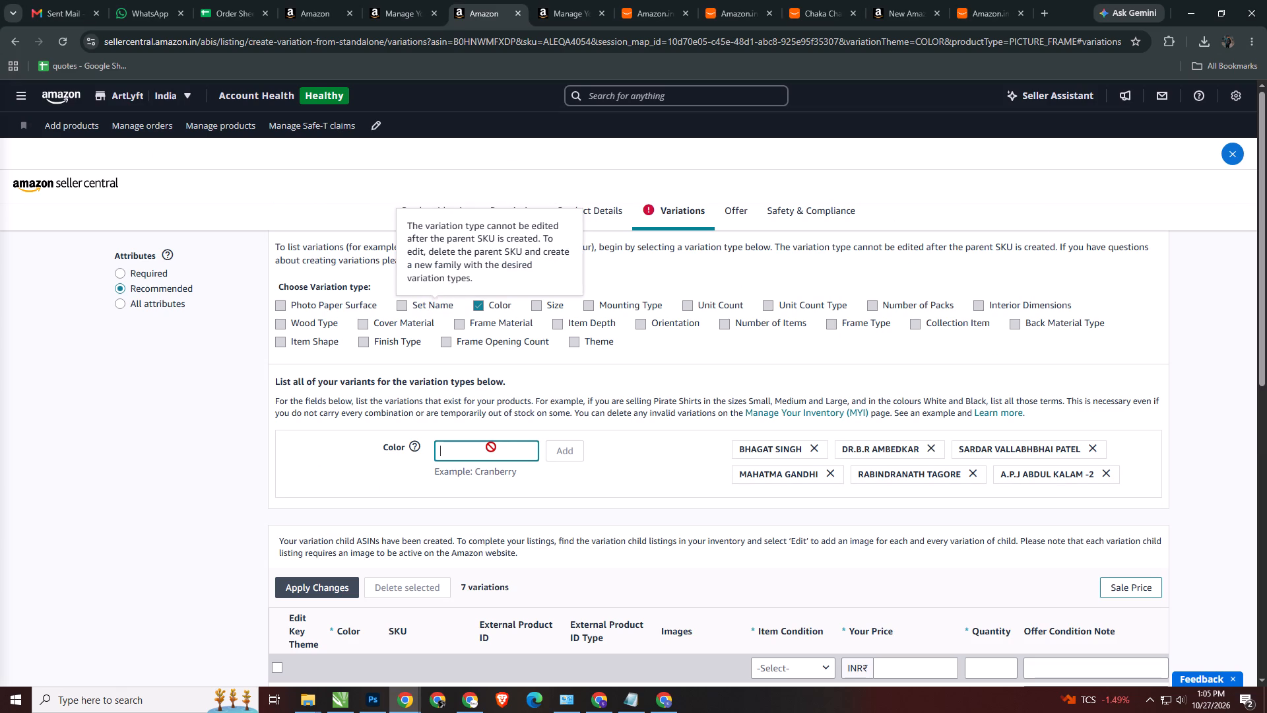
{"action": "type", "text": "SU"}
{"action": "key", "text": "b"}
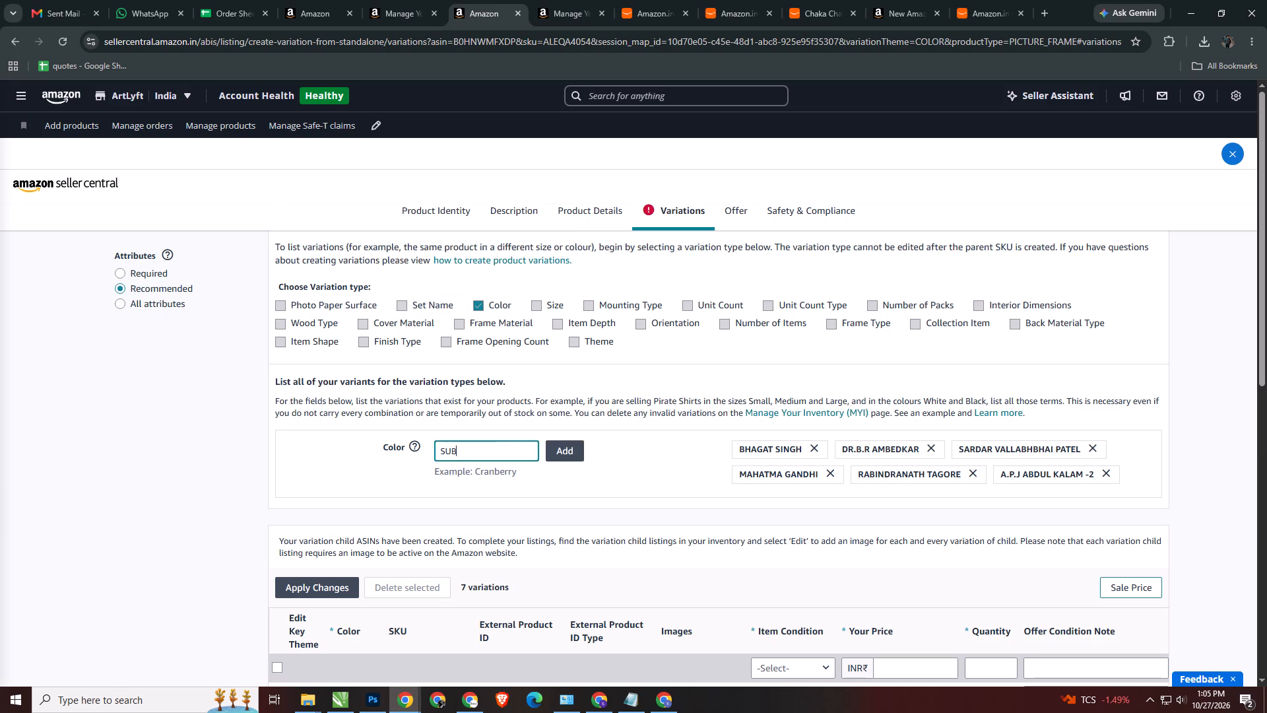
{"action": "type", "text": "ASH CHANDRA"}
{"action": "key", "text": "space"}
{"action": "type", "text": "BOSE"}
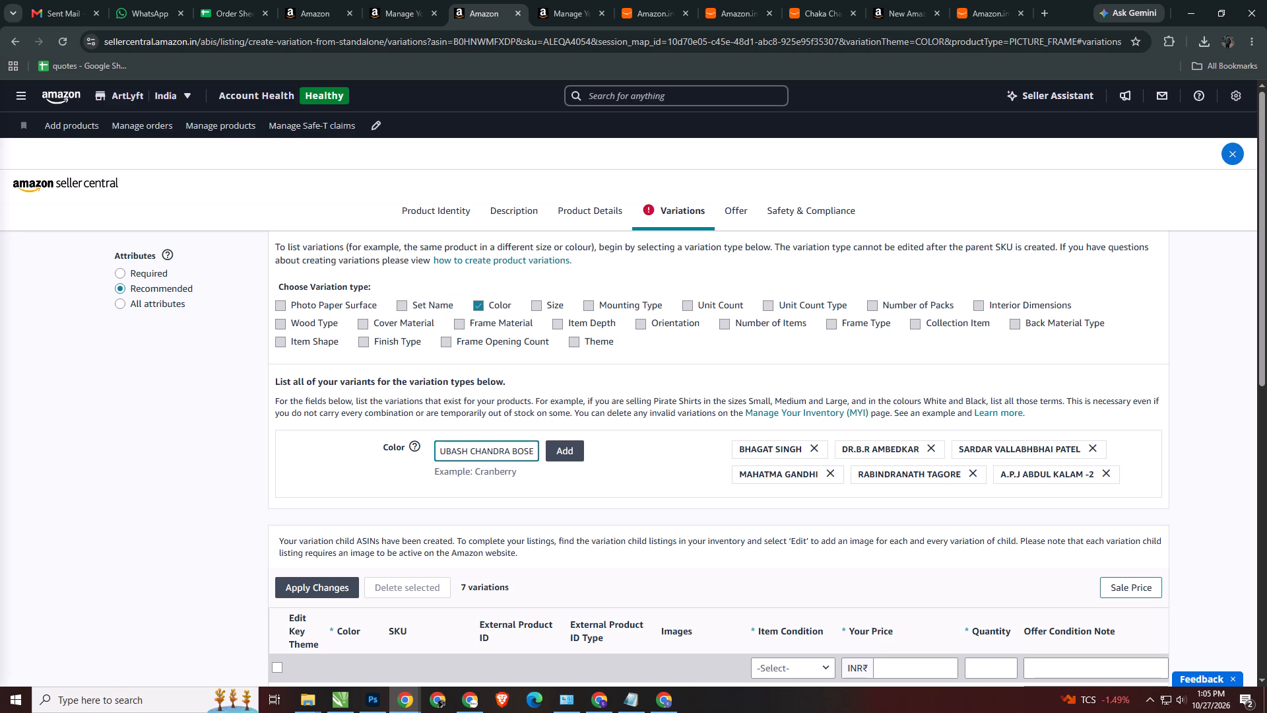
Check the name against the inventory, correct its spelling to SUBHAS CHANDRA BOSE, and add it as a Color variant.
{"action": "key", "text": "alt+Tab"}
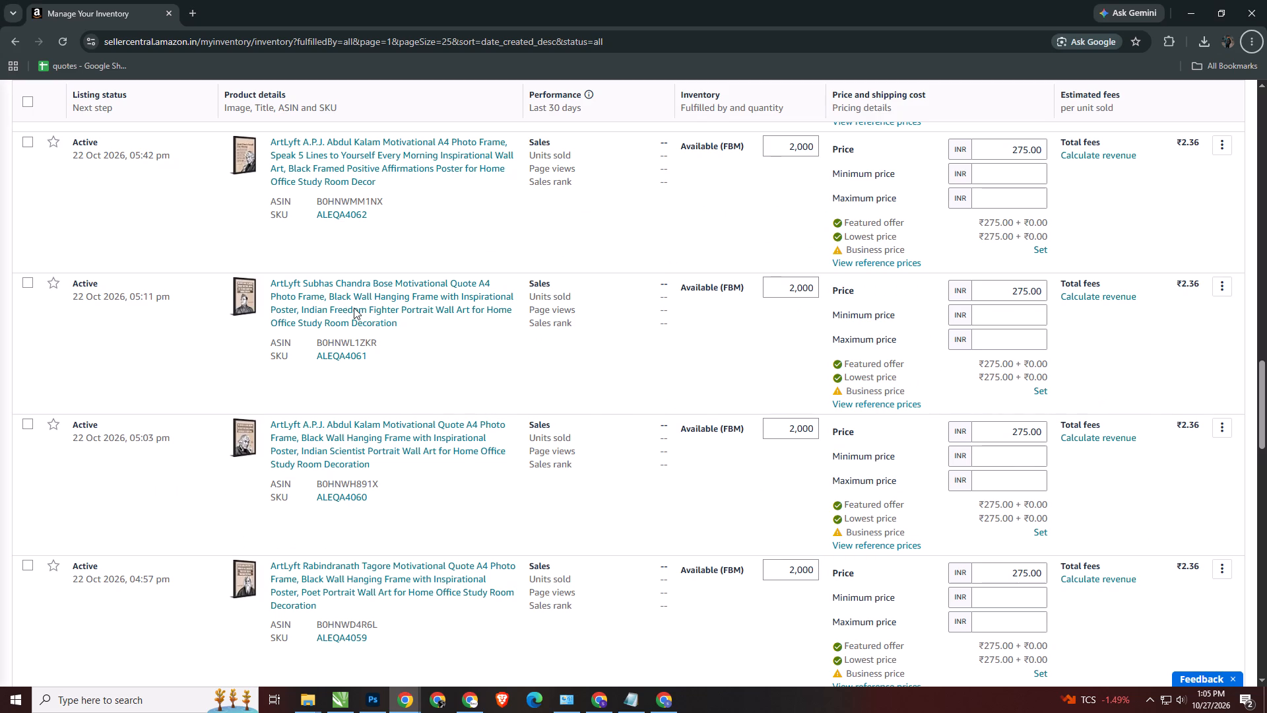
{"action": "key", "text": "alt+Tab"}
{"action": "key", "text": "alt+Tab"}
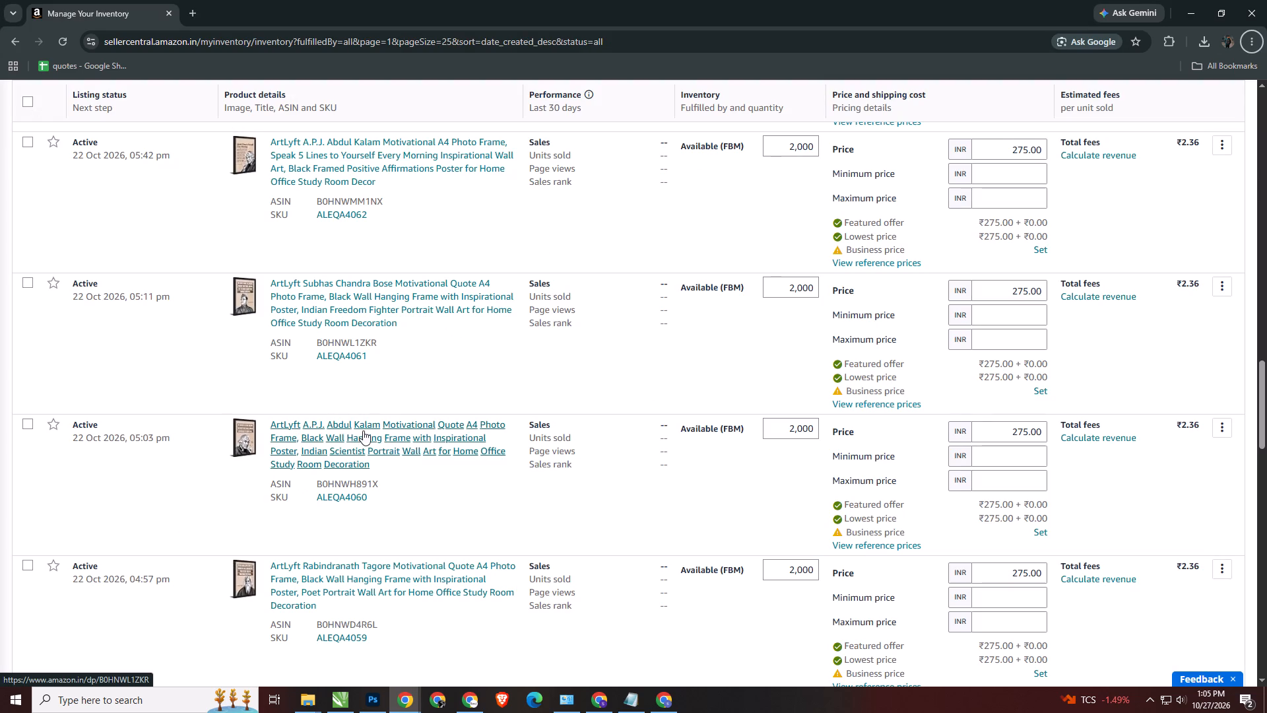
{"action": "key", "text": "alt+Tab"}
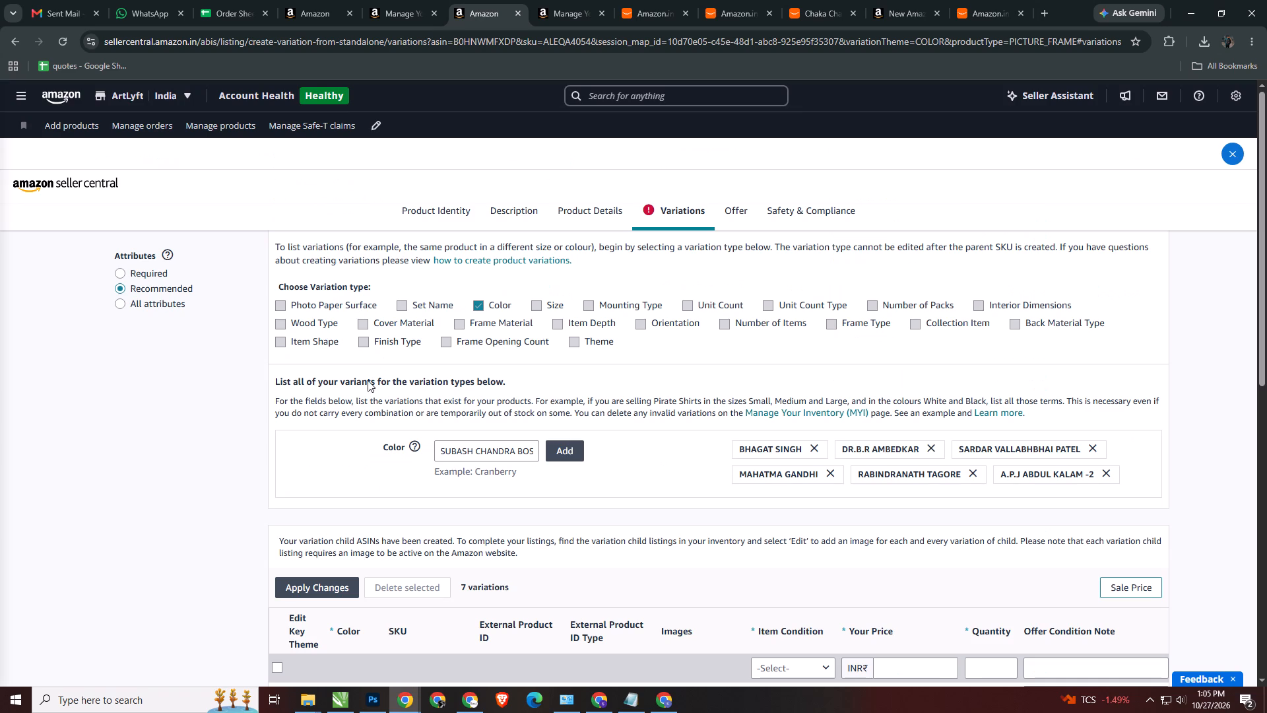
{"action": "left_click", "coordinate": [472, 451]}
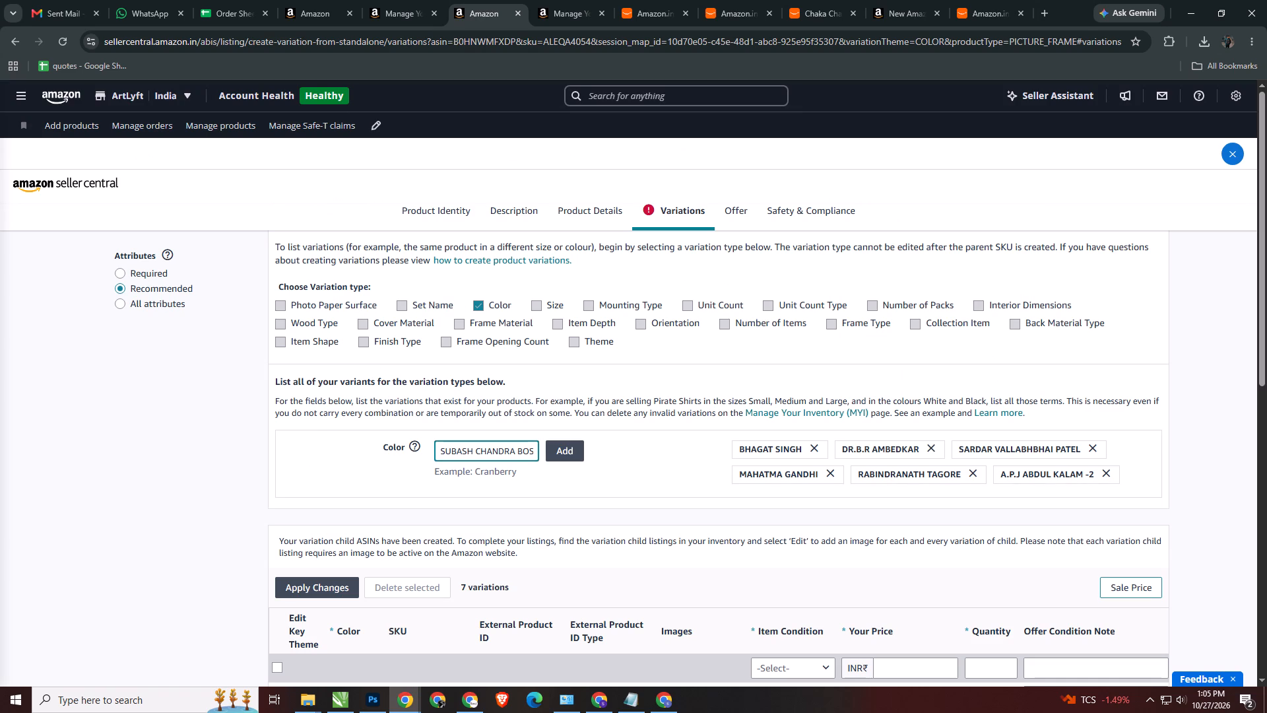
{"action": "key", "text": "BackSpace"}
{"action": "key", "text": "Left"}
{"action": "key", "text": "Left"}
{"action": "key", "text": "h"}
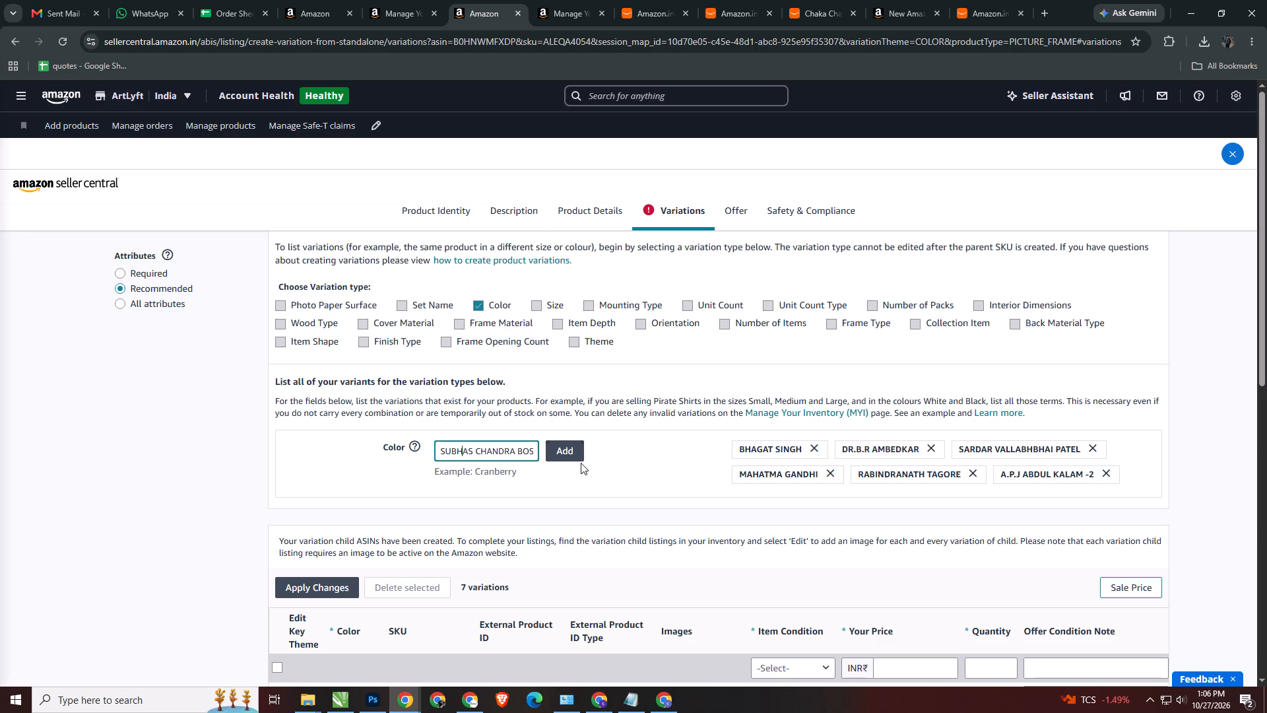
{"action": "left_click", "coordinate": [505, 455]}
{"action": "key", "text": "Right"}
{"action": "key", "text": "Right"}
{"action": "key", "text": "Right"}
{"action": "key", "text": "Right"}
{"action": "key", "text": "Right"}
{"action": "key", "text": "Right"}
{"action": "key", "text": "Right"}
{"action": "key", "text": "Right"}
{"action": "key", "text": "Right"}
{"action": "key", "text": "Right"}
{"action": "key", "text": "Right"}
{"action": "left_click", "coordinate": [571, 453]}
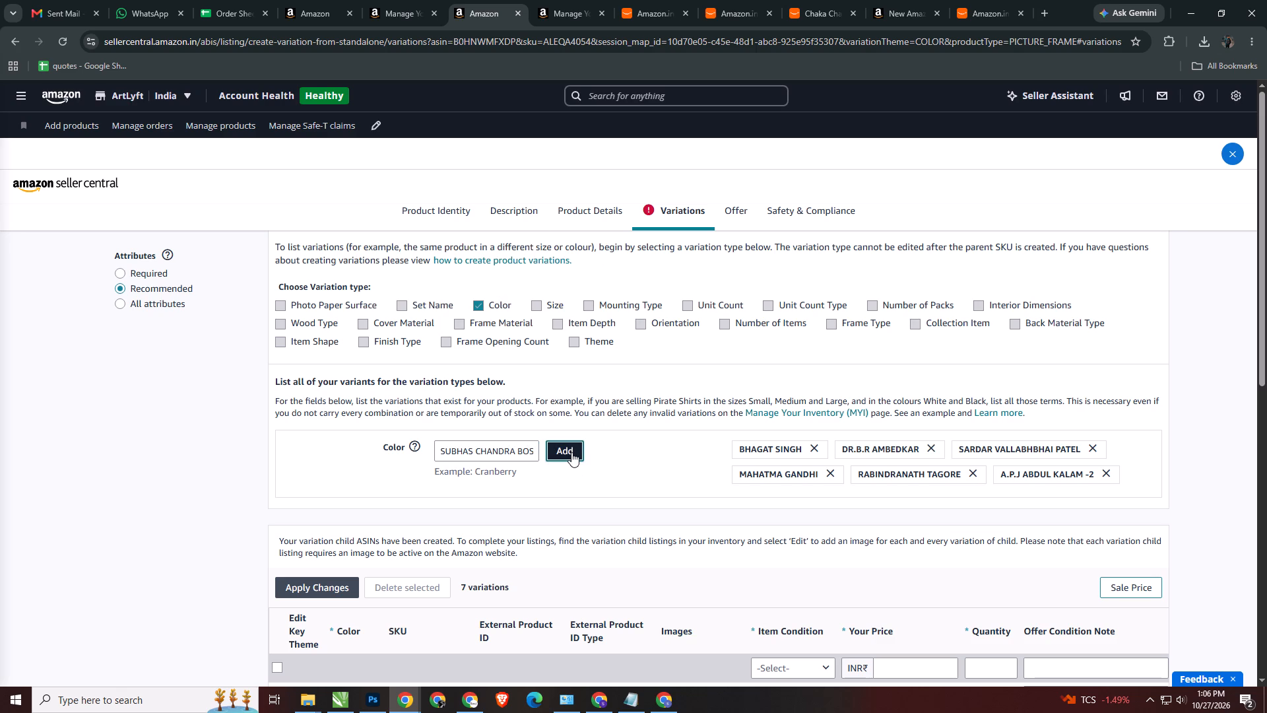
Review the portrait frame listings in the inventory, including the several Abdul Kalam frames, to identify the next variant.
{"action": "left_click", "coordinate": [463, 452]}
{"action": "key", "text": "alt+Tab"}
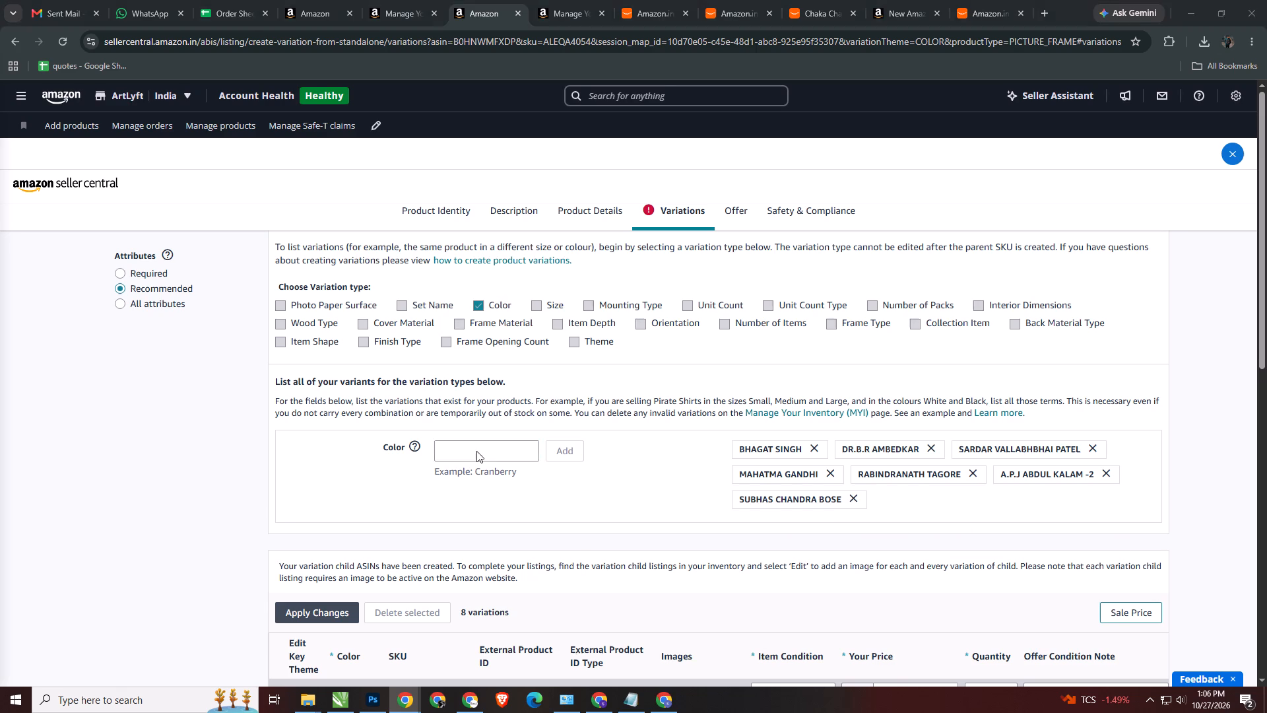
{"action": "scroll", "coordinate": [389, 331], "scroll_direction": "up", "scroll_amount": 2}
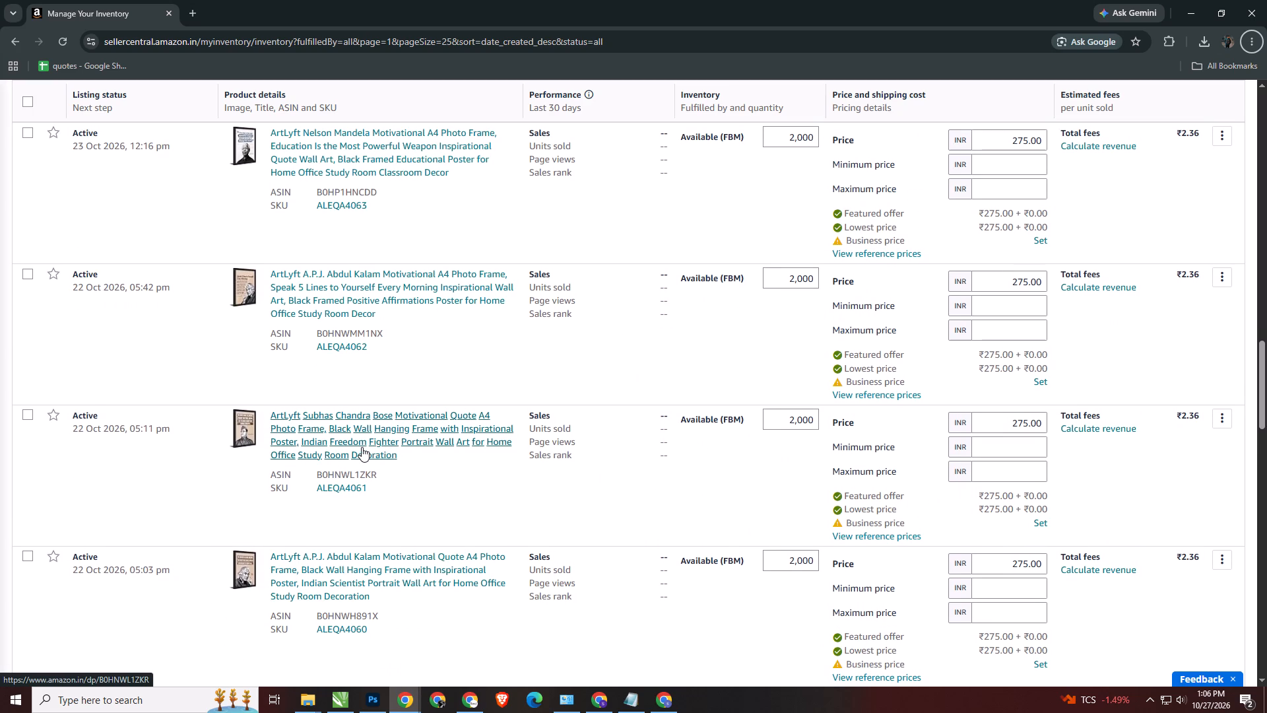
{"action": "scroll", "coordinate": [418, 407], "scroll_direction": "down", "scroll_amount": 7}
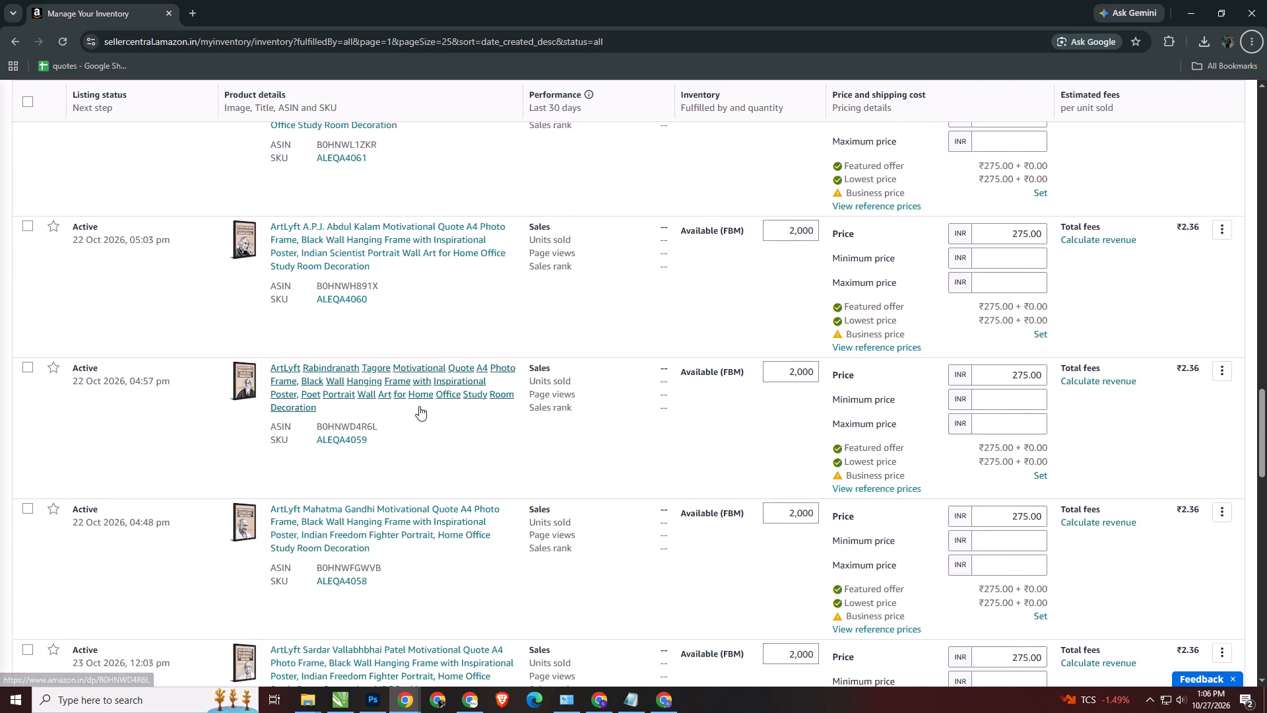
{"action": "scroll", "coordinate": [419, 406], "scroll_direction": "down", "scroll_amount": 10}
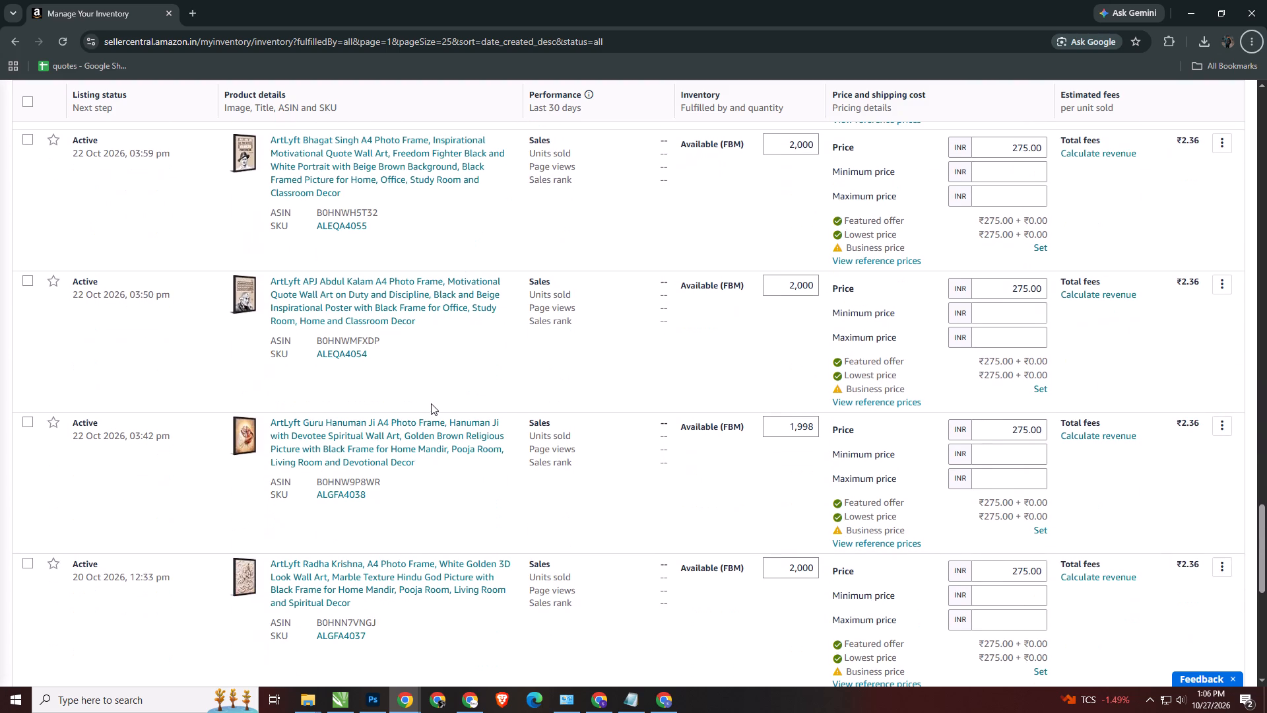
{"action": "scroll", "coordinate": [440, 401], "scroll_direction": "up", "scroll_amount": 1}
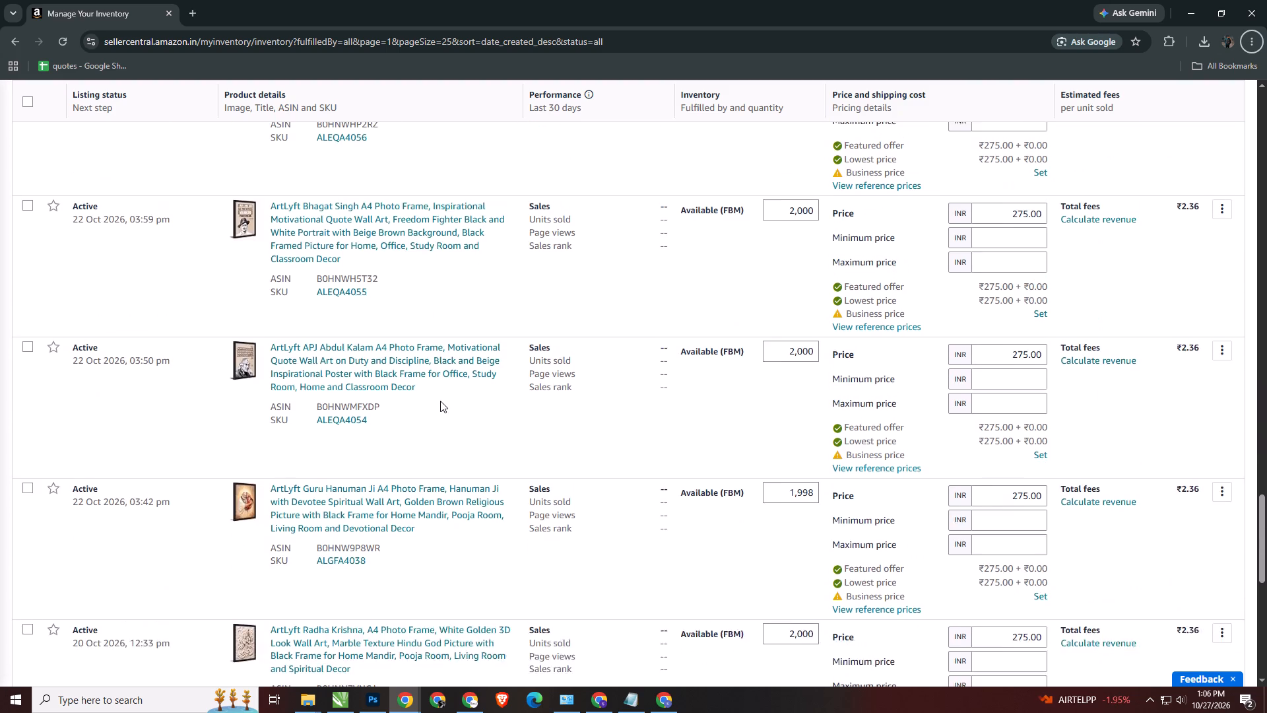
{"action": "scroll", "coordinate": [440, 401], "scroll_direction": "up", "scroll_amount": 13}
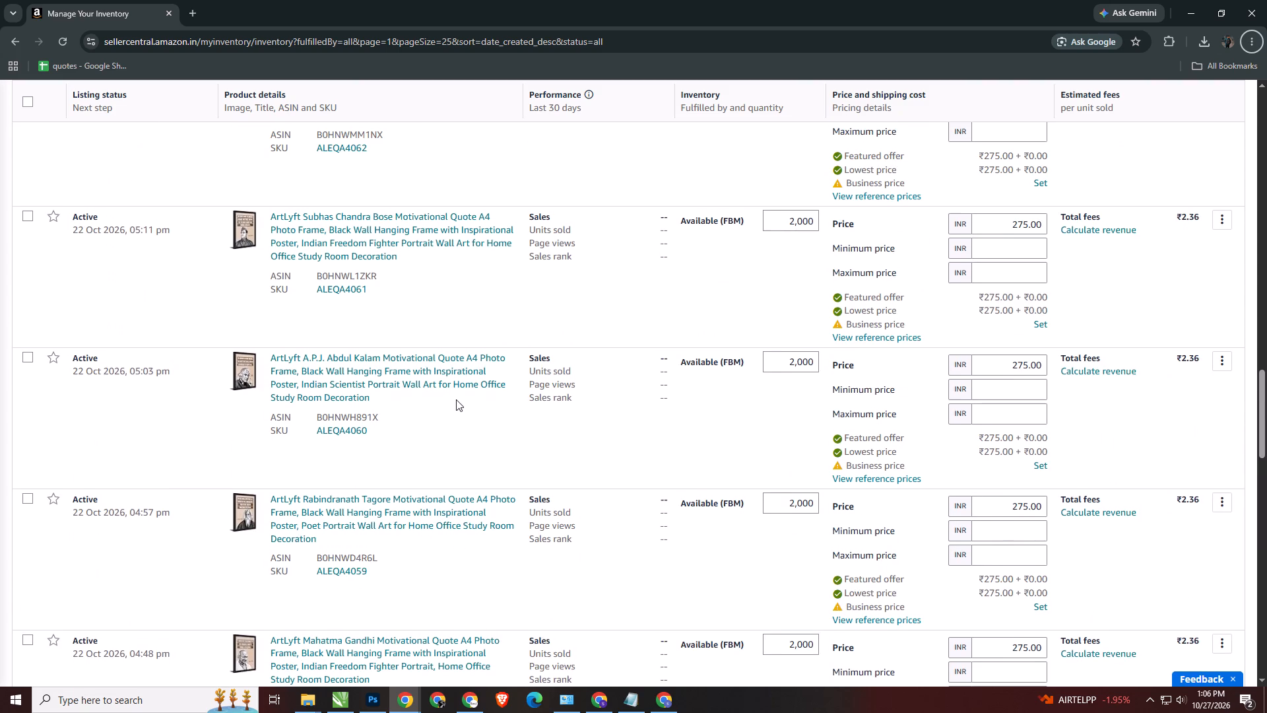
{"action": "scroll", "coordinate": [456, 399], "scroll_direction": "up", "scroll_amount": 1}
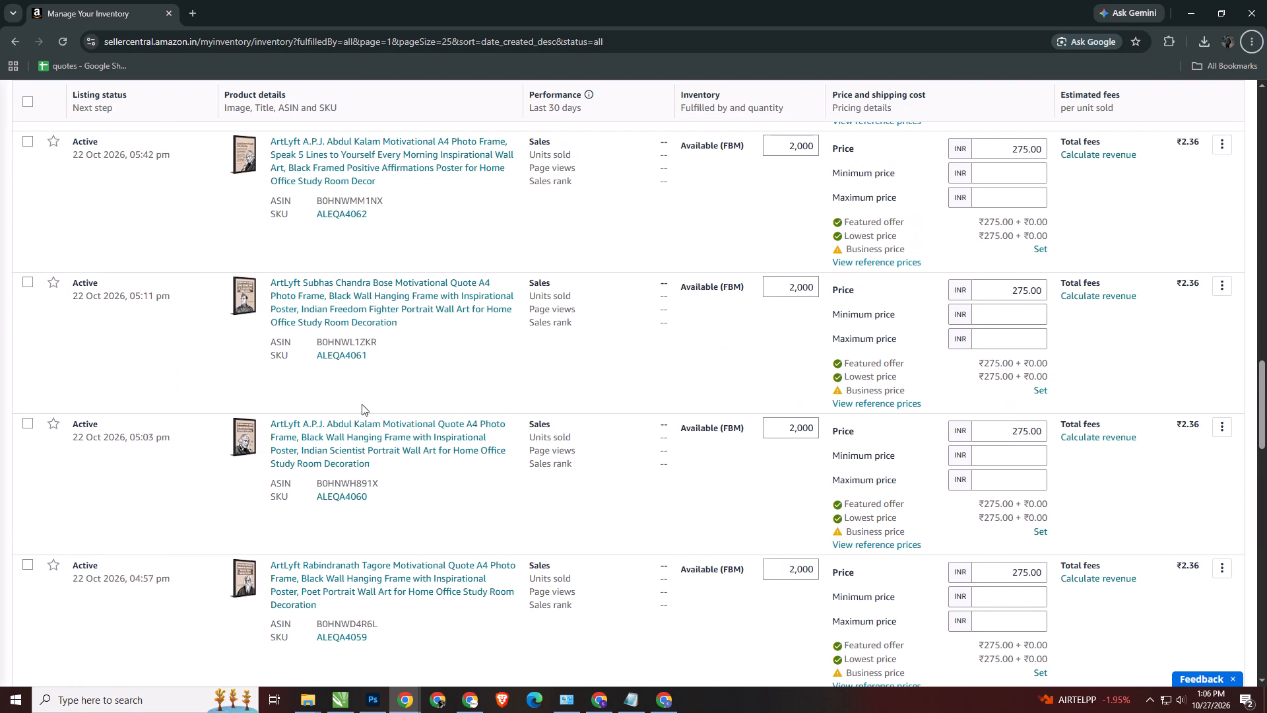
{"action": "scroll", "coordinate": [338, 350], "scroll_direction": "up", "scroll_amount": 2}
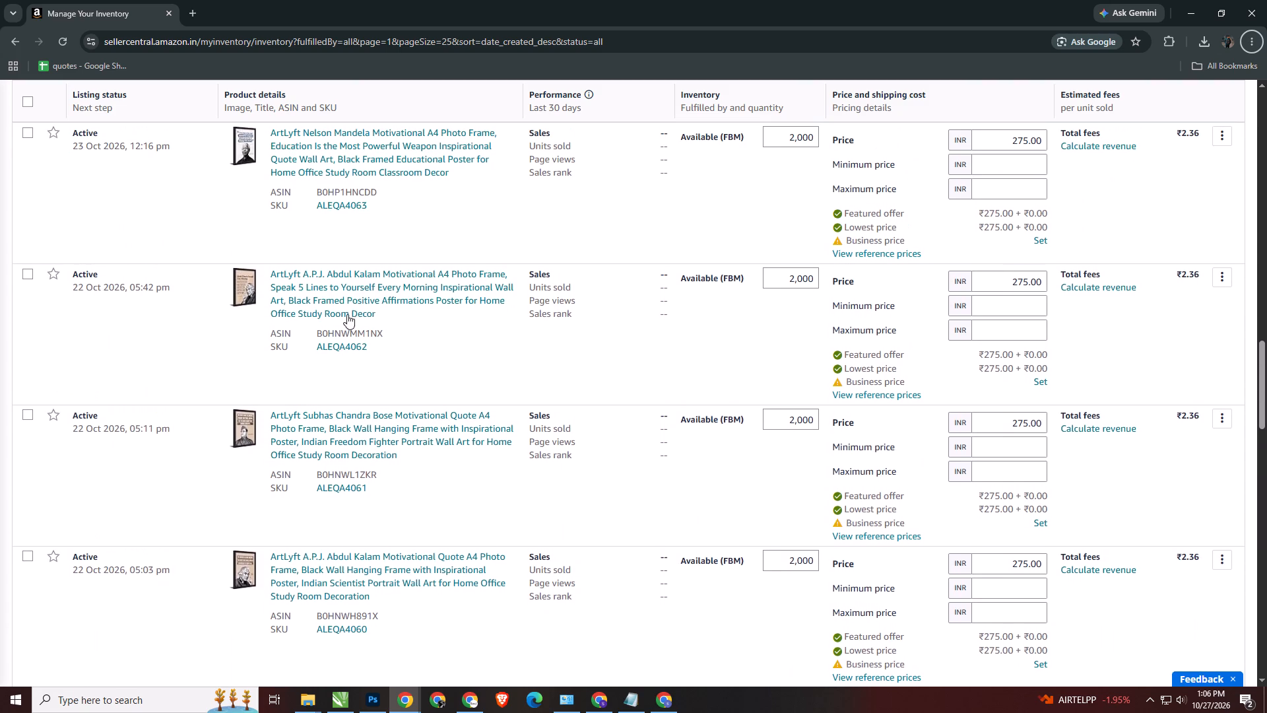
Open the product pages of the Abdul Kalam frames ALEQA4062 and ALEQA4054 from the inventory for comparison.
{"action": "left_click", "coordinate": [370, 273]}
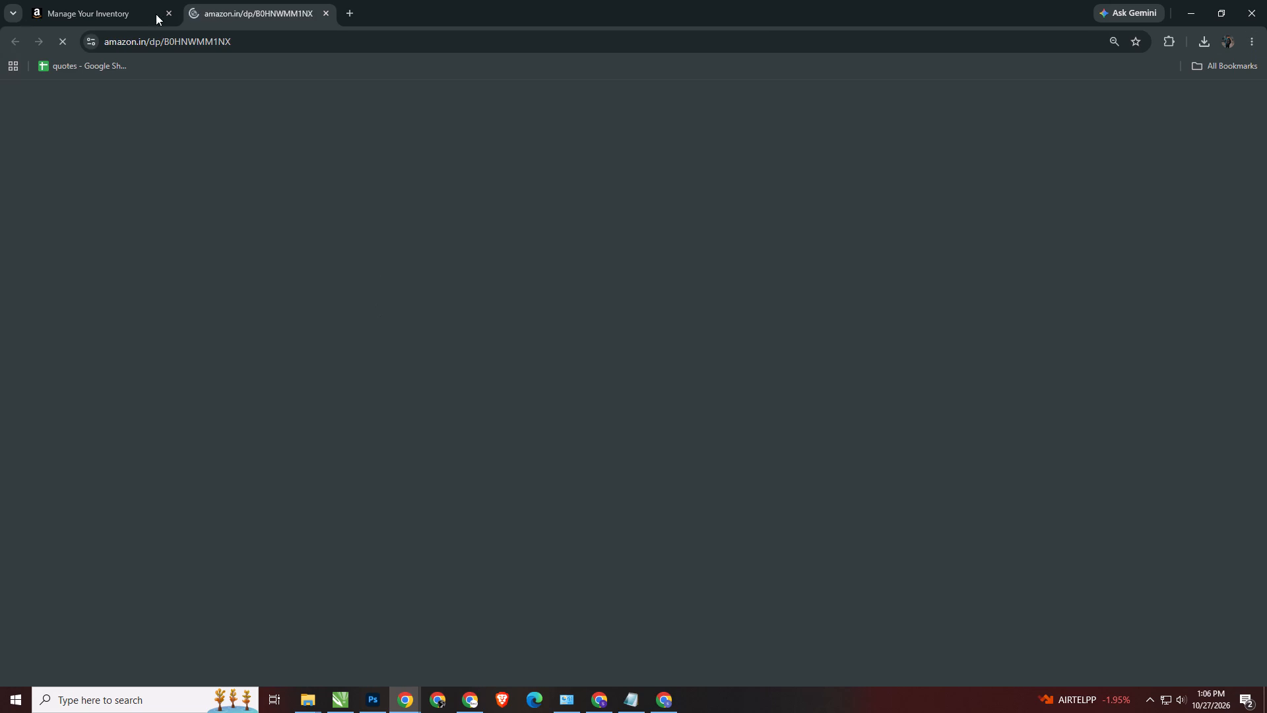
{"action": "left_click", "coordinate": [133, 0]}
{"action": "scroll", "coordinate": [343, 438], "scroll_direction": "down", "scroll_amount": 2}
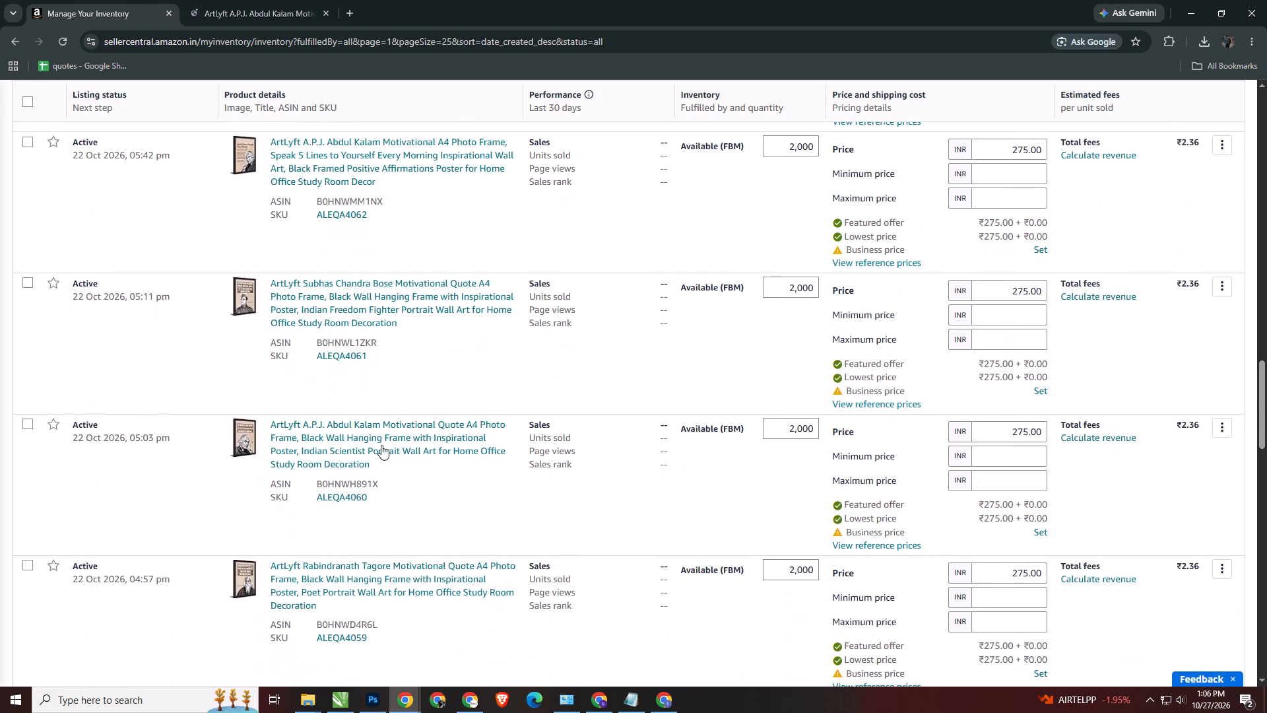
{"action": "left_click", "coordinate": [383, 426]}
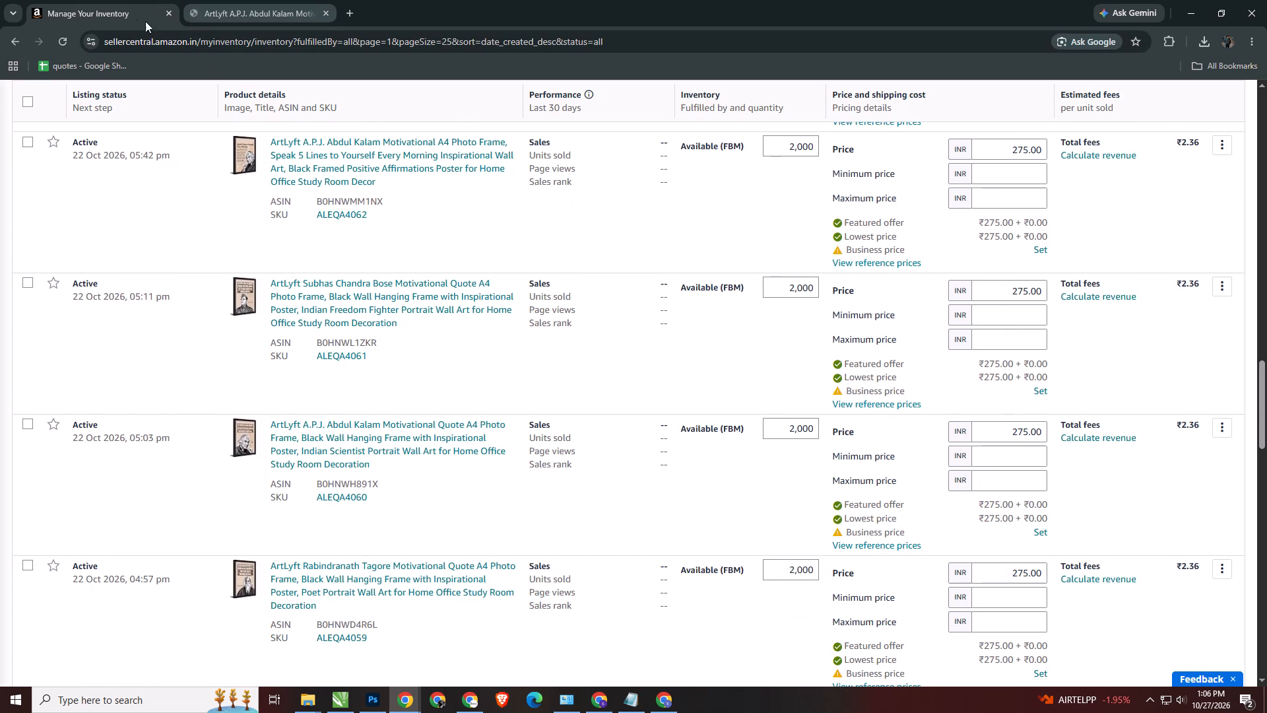
{"action": "left_click", "coordinate": [127, 12]}
{"action": "scroll", "coordinate": [462, 322], "scroll_direction": "down", "scroll_amount": 4}
{"action": "scroll", "coordinate": [393, 336], "scroll_direction": "down", "scroll_amount": 4}
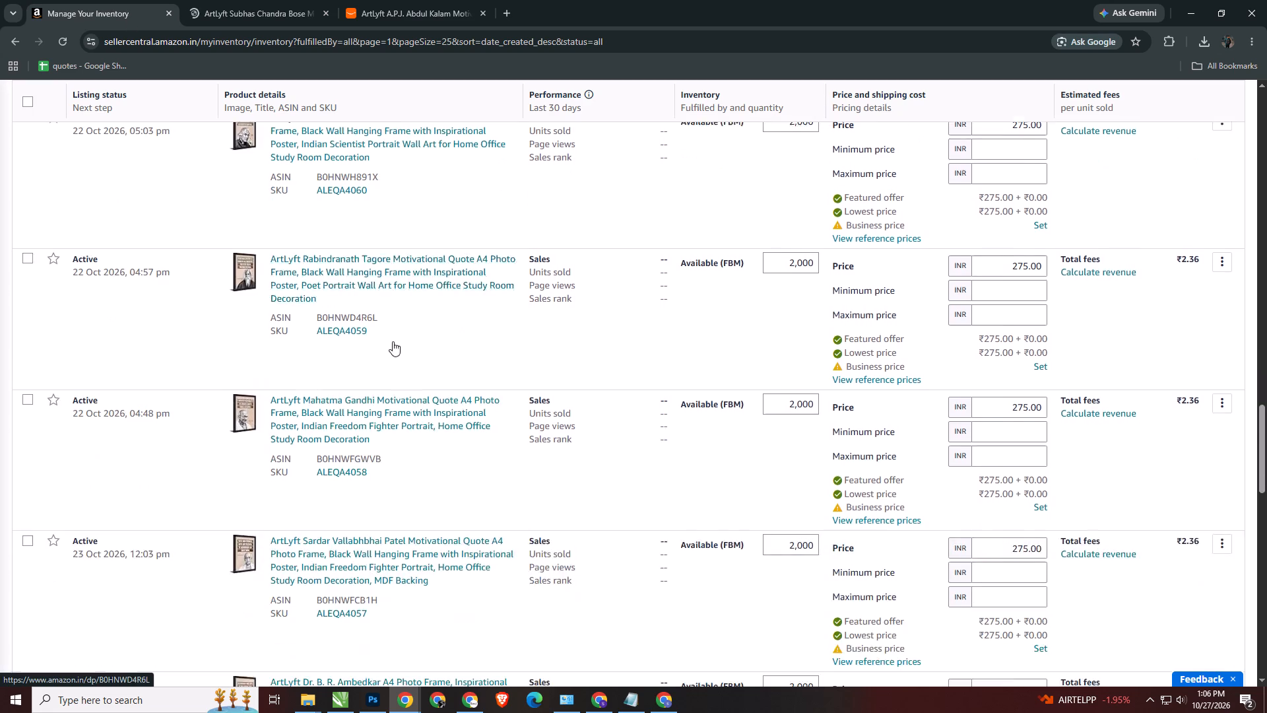
{"action": "scroll", "coordinate": [384, 423], "scroll_direction": "down", "scroll_amount": 6}
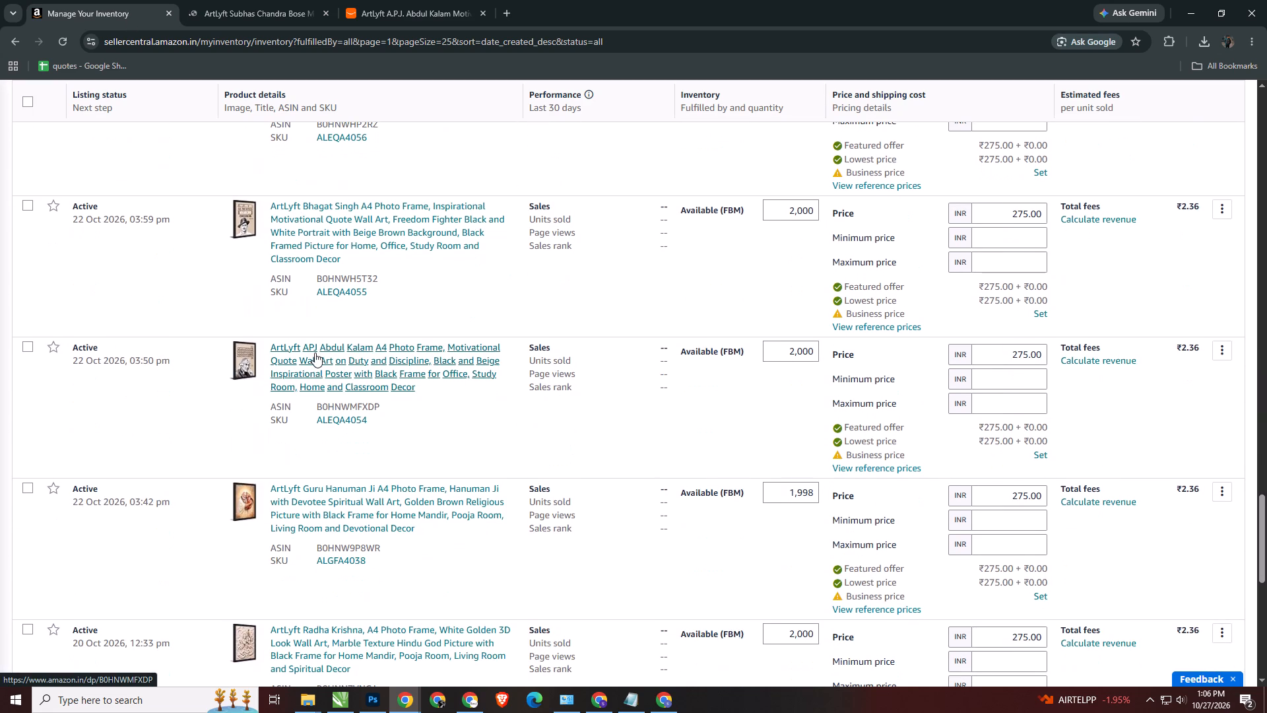
{"action": "left_click", "coordinate": [315, 353]}
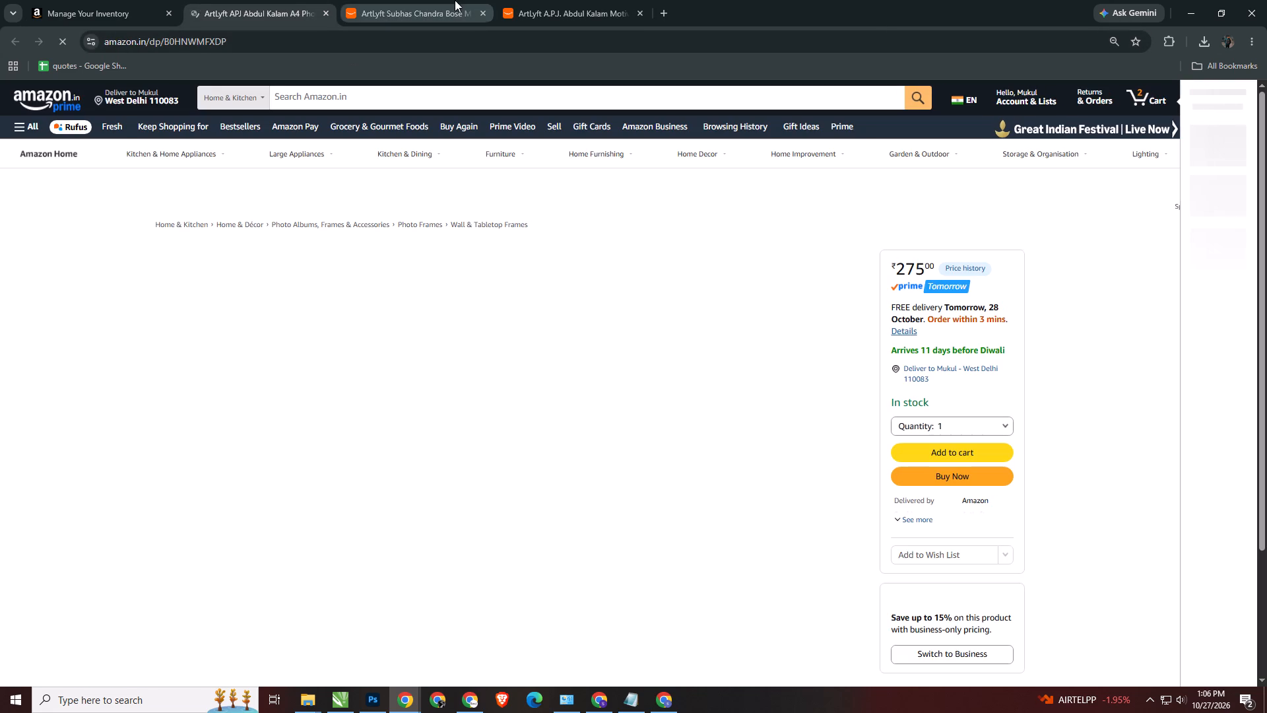
Close the Subhas Chandra Bose product page and open the page of the Abdul Kalam frame ALEQA4060 from the inventory.
{"action": "left_click", "coordinate": [430, 7]}
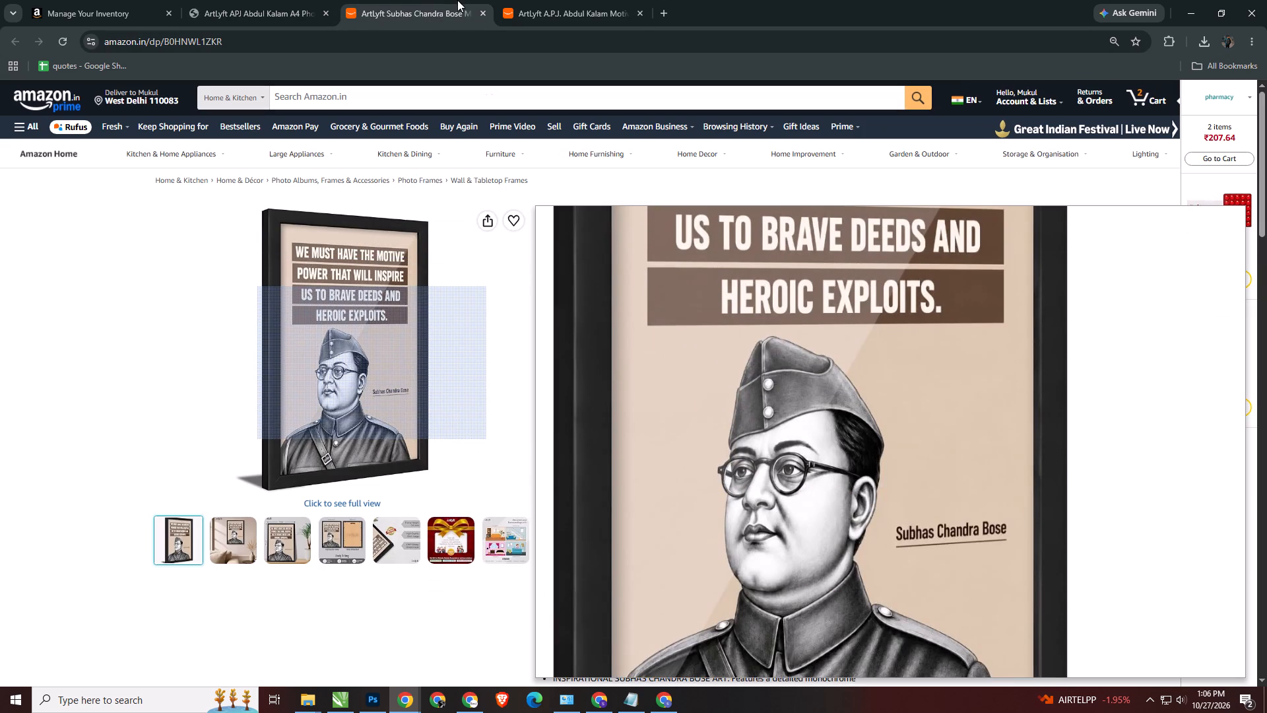
{"action": "left_click", "coordinate": [482, 13]}
{"action": "left_click", "coordinate": [62, 7]}
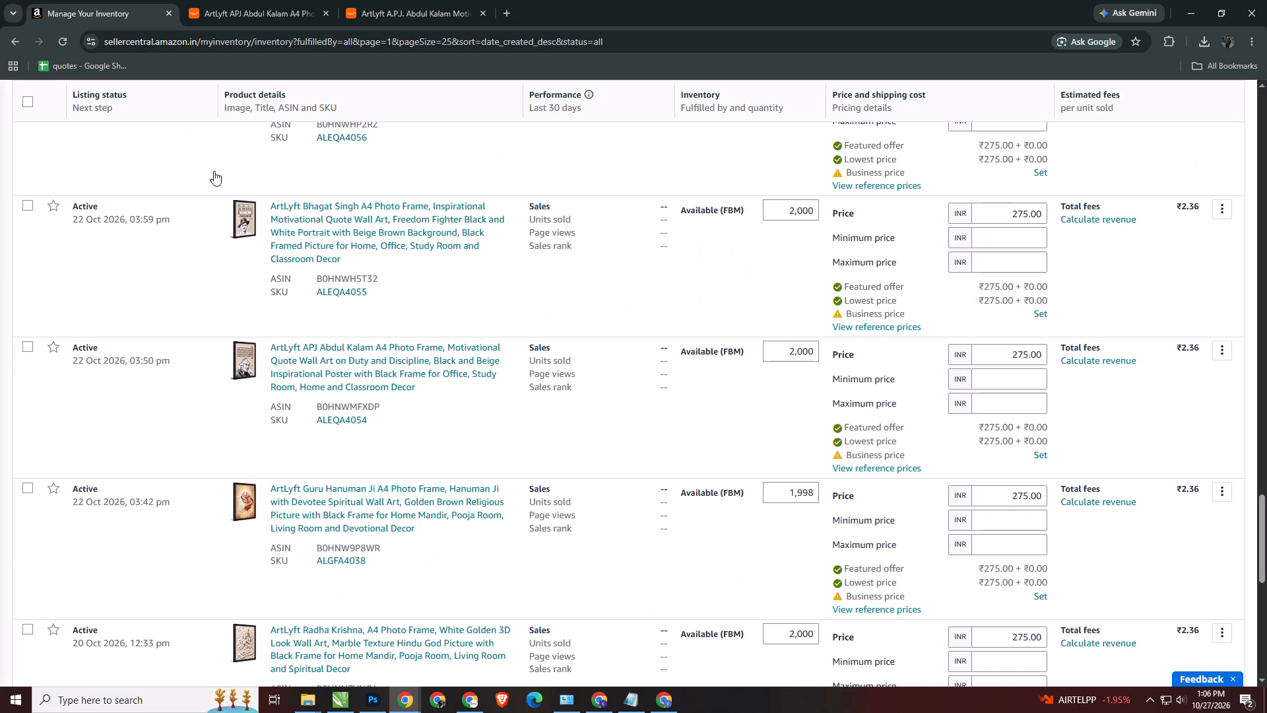
{"action": "scroll", "coordinate": [376, 301], "scroll_direction": "up", "scroll_amount": 3}
{"action": "scroll", "coordinate": [436, 317], "scroll_direction": "up", "scroll_amount": 4}
{"action": "scroll", "coordinate": [359, 322], "scroll_direction": "up", "scroll_amount": 3}
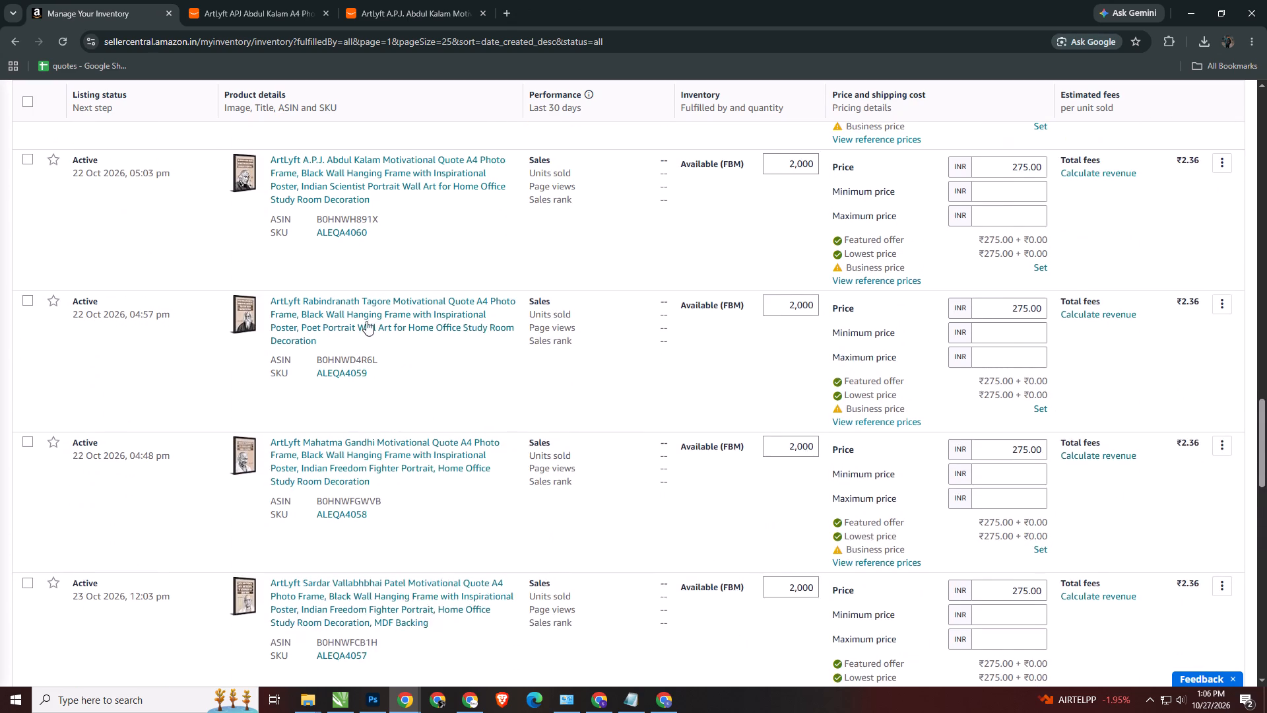
{"action": "scroll", "coordinate": [363, 320], "scroll_direction": "up", "scroll_amount": 7}
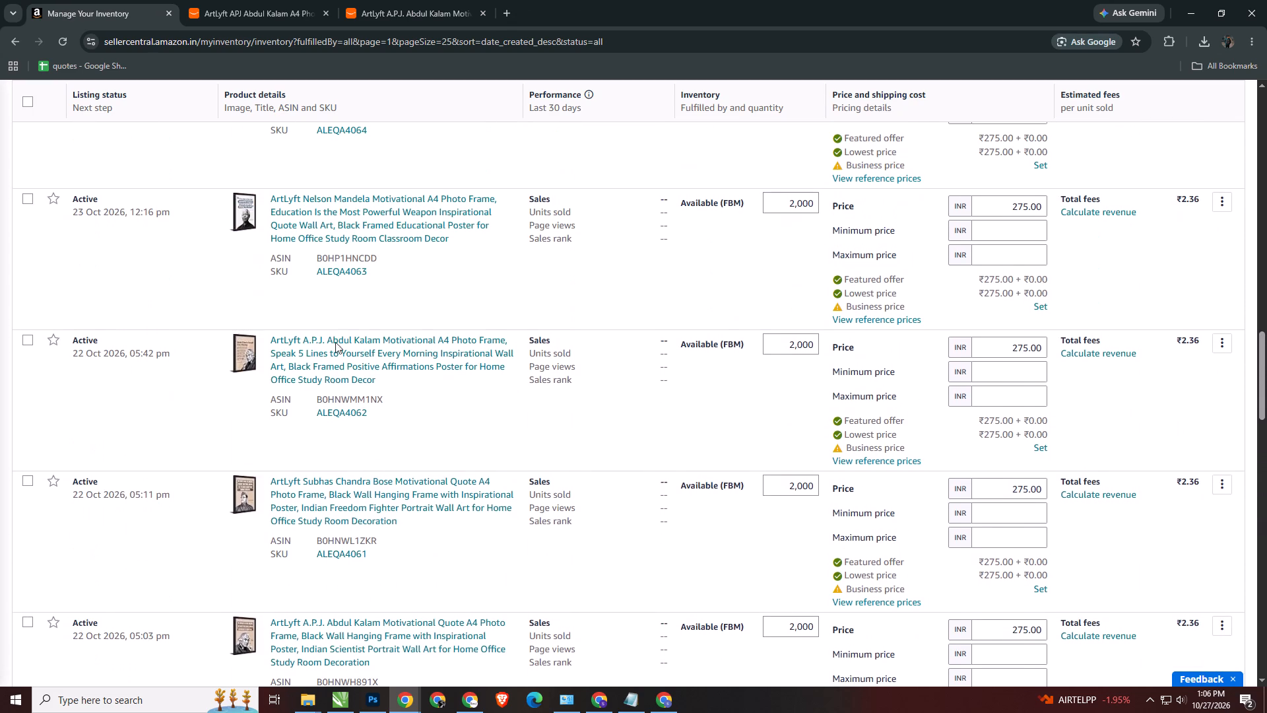
{"action": "left_click", "coordinate": [333, 634]}
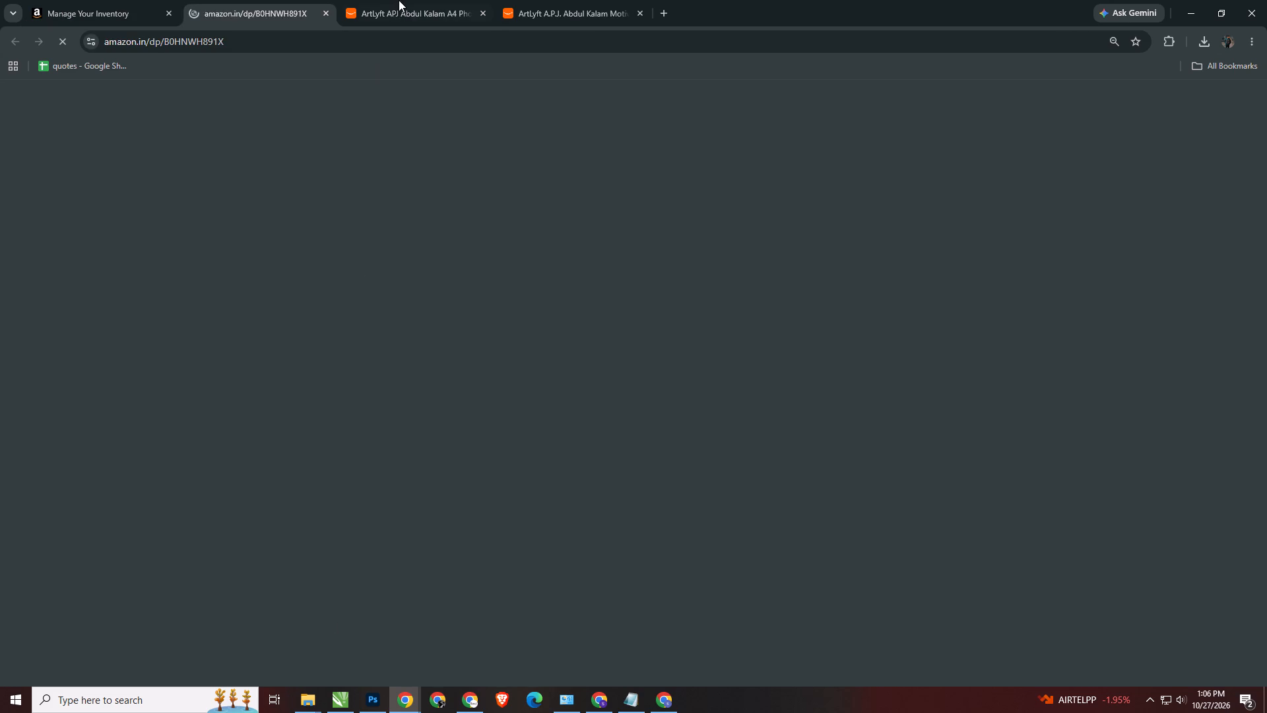
Compare the quote designs on the three open Abdul Kalam product pages, then close those pages.
{"action": "left_click_drag", "start_coordinate": [284, 10], "coordinate": [416, 5]}
{"action": "left_click", "coordinate": [578, 9]}
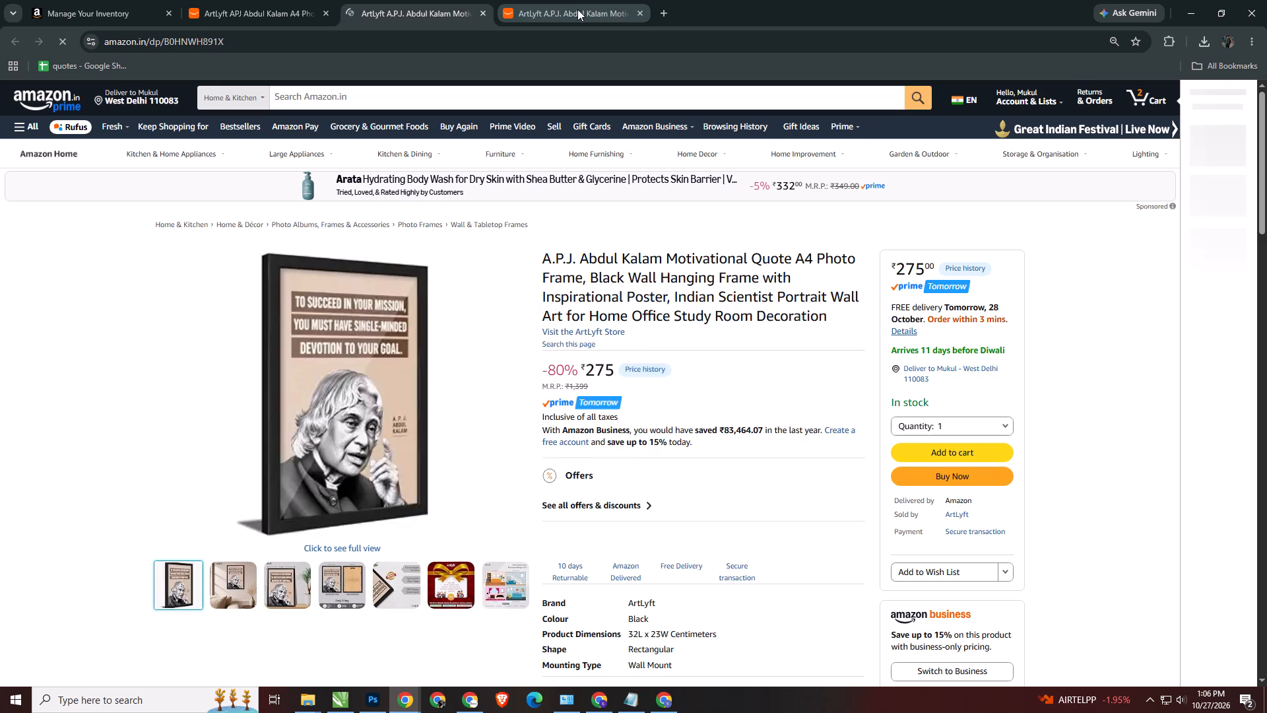
{"action": "left_click", "coordinate": [443, 8]}
{"action": "left_click", "coordinate": [237, 8]}
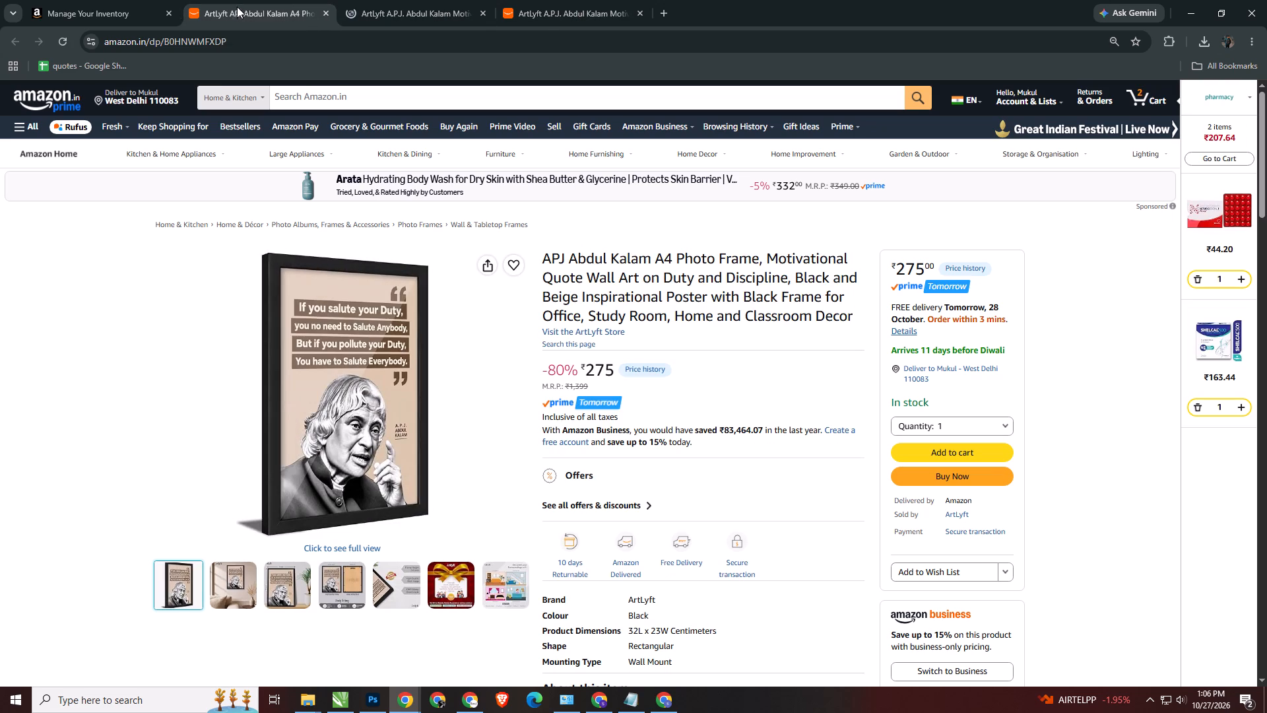
{"action": "left_click", "coordinate": [437, 3]}
{"action": "left_click", "coordinate": [555, 3]}
{"action": "left_click", "coordinate": [424, 3]}
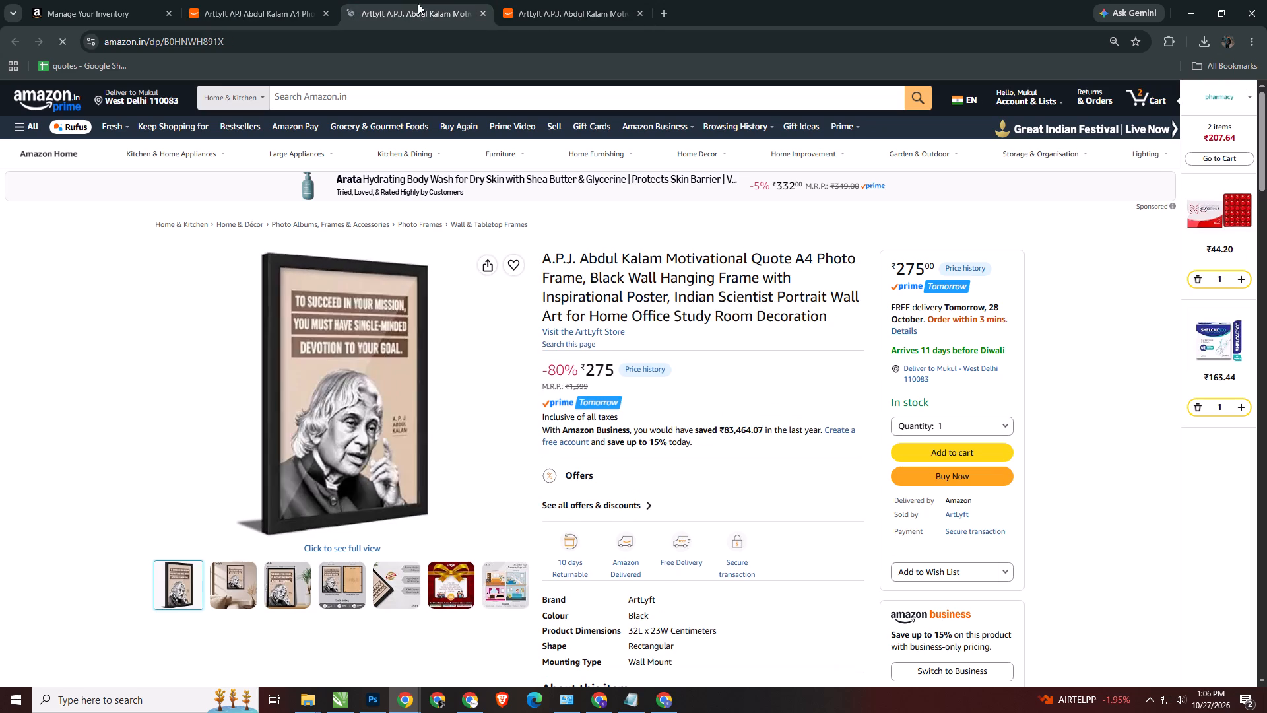
{"action": "left_click", "coordinate": [268, 5]}
{"action": "left_click", "coordinate": [321, 12]}
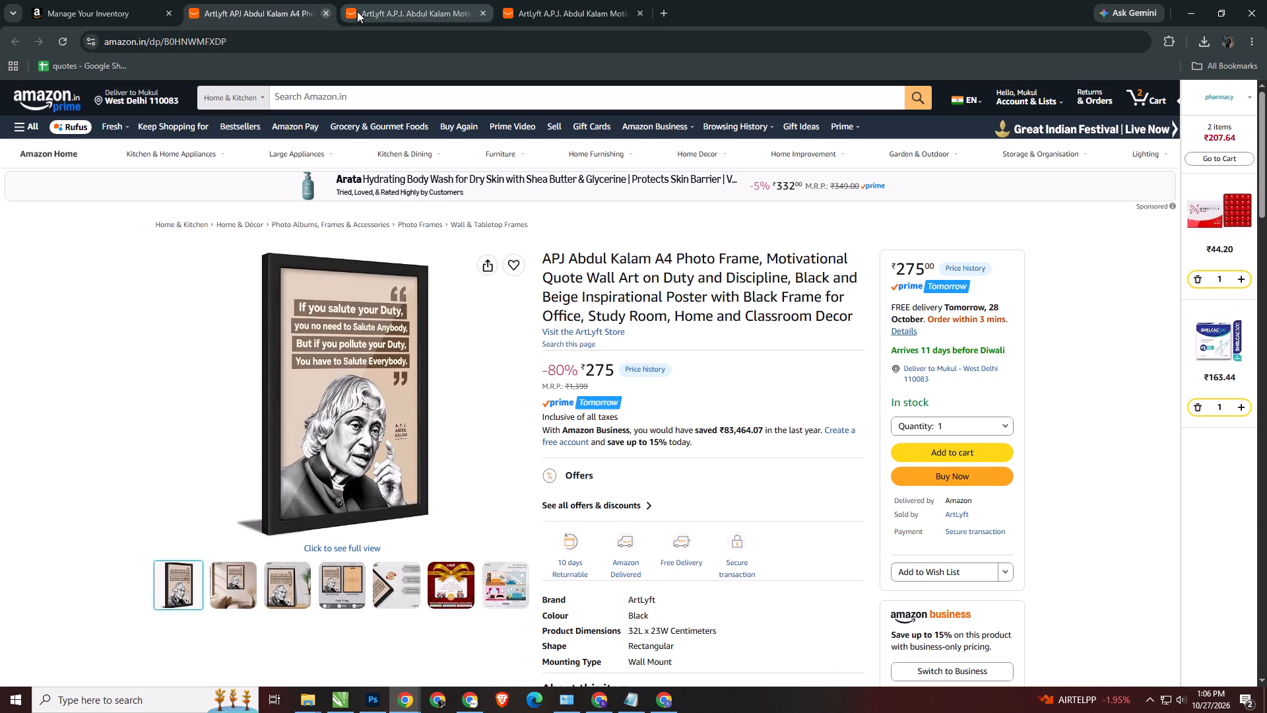
{"action": "left_click", "coordinate": [325, 15]}
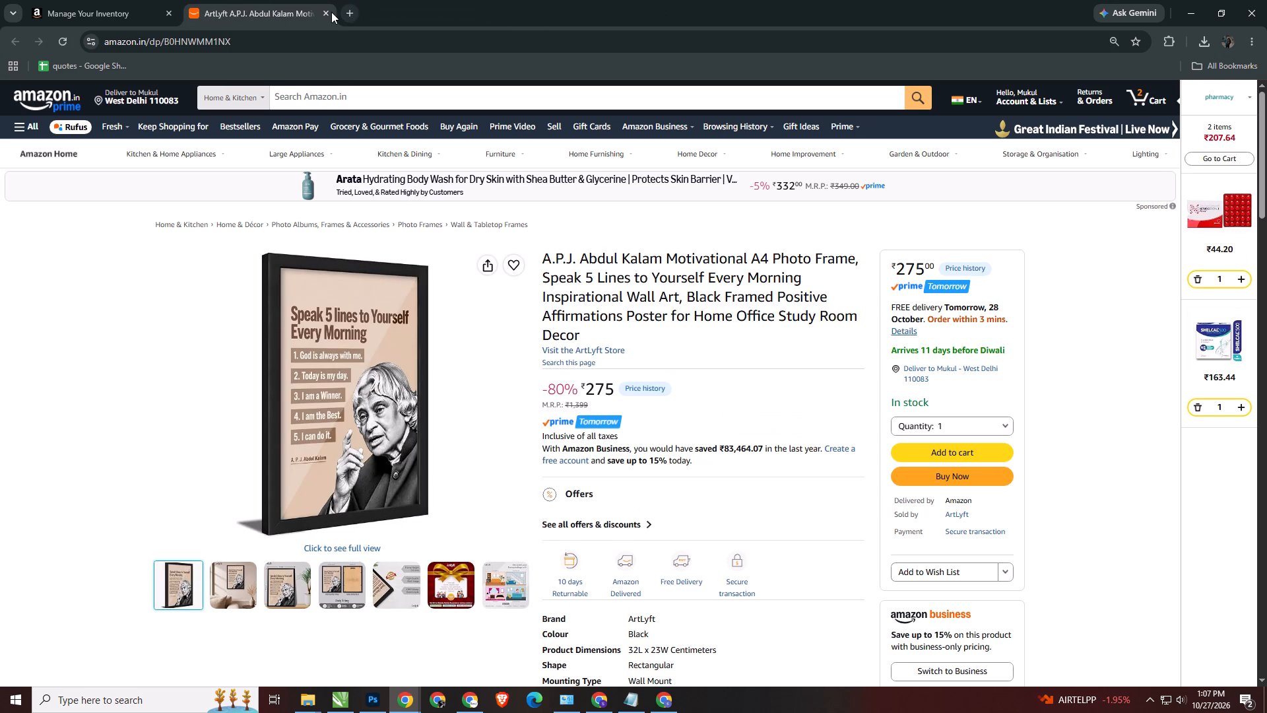
{"action": "left_click", "coordinate": [330, 12]}
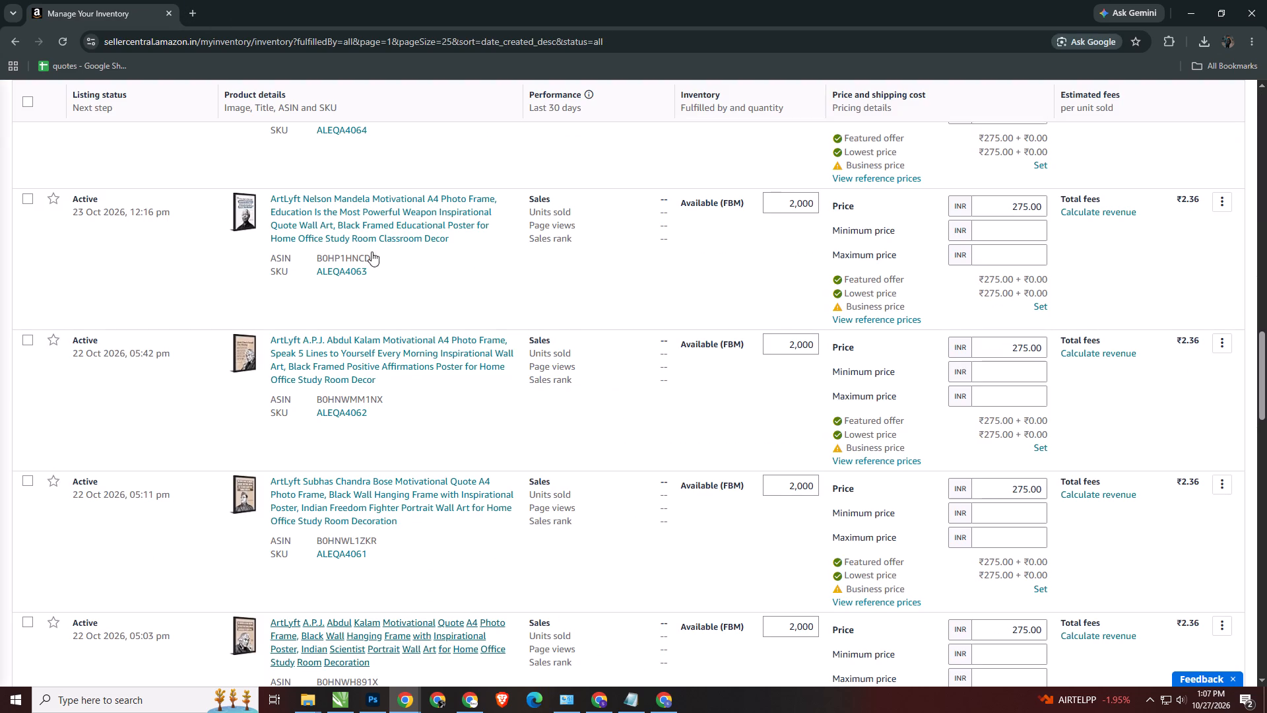
Back in the variation listing, add A.P.J ABDUL KALAM -3 as a Color variant, based on the existing -2 name.
{"action": "key", "text": "alt+Tab"}
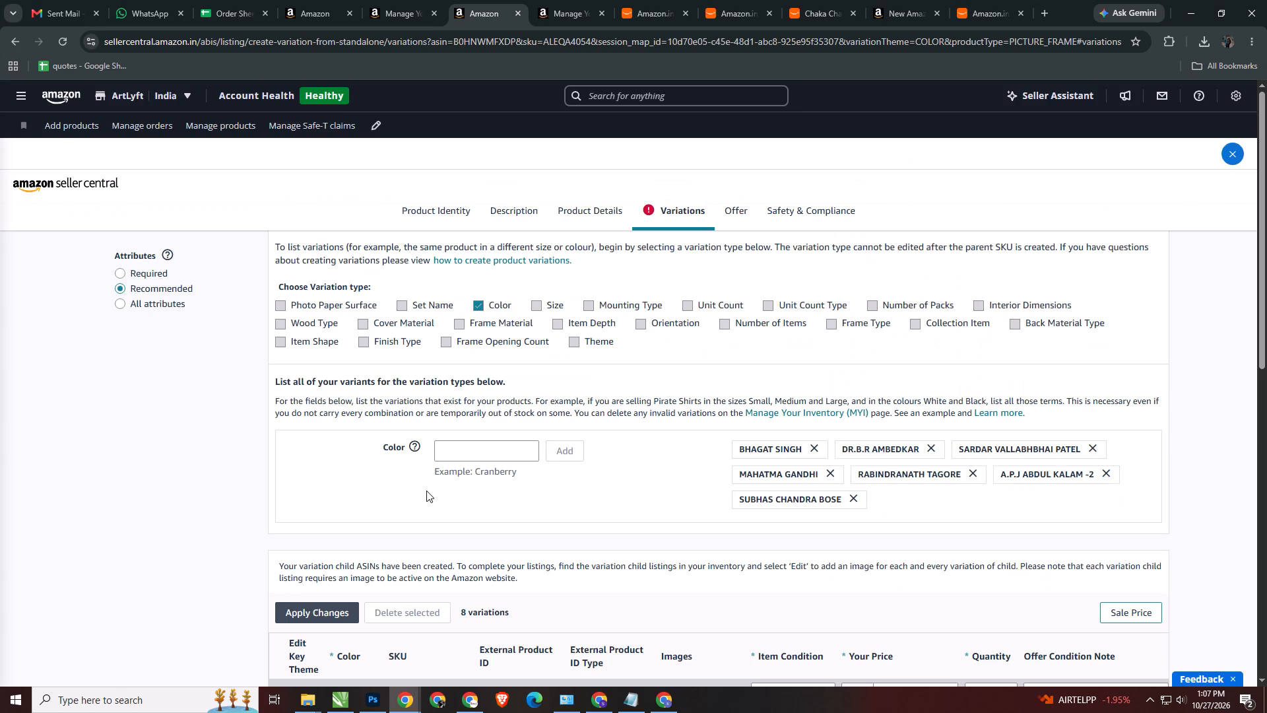
{"action": "scroll", "coordinate": [426, 491], "scroll_direction": "down", "scroll_amount": 2}
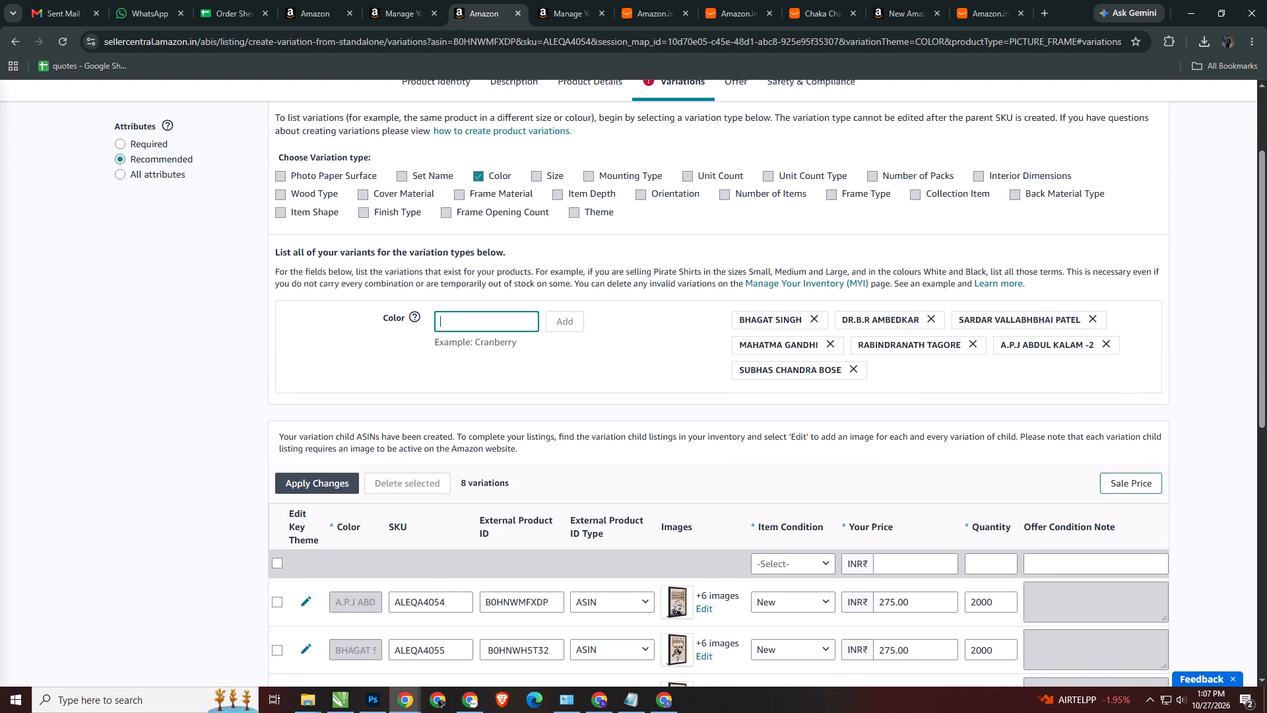
{"action": "left_click_drag", "start_coordinate": [998, 342], "coordinate": [1093, 343]}
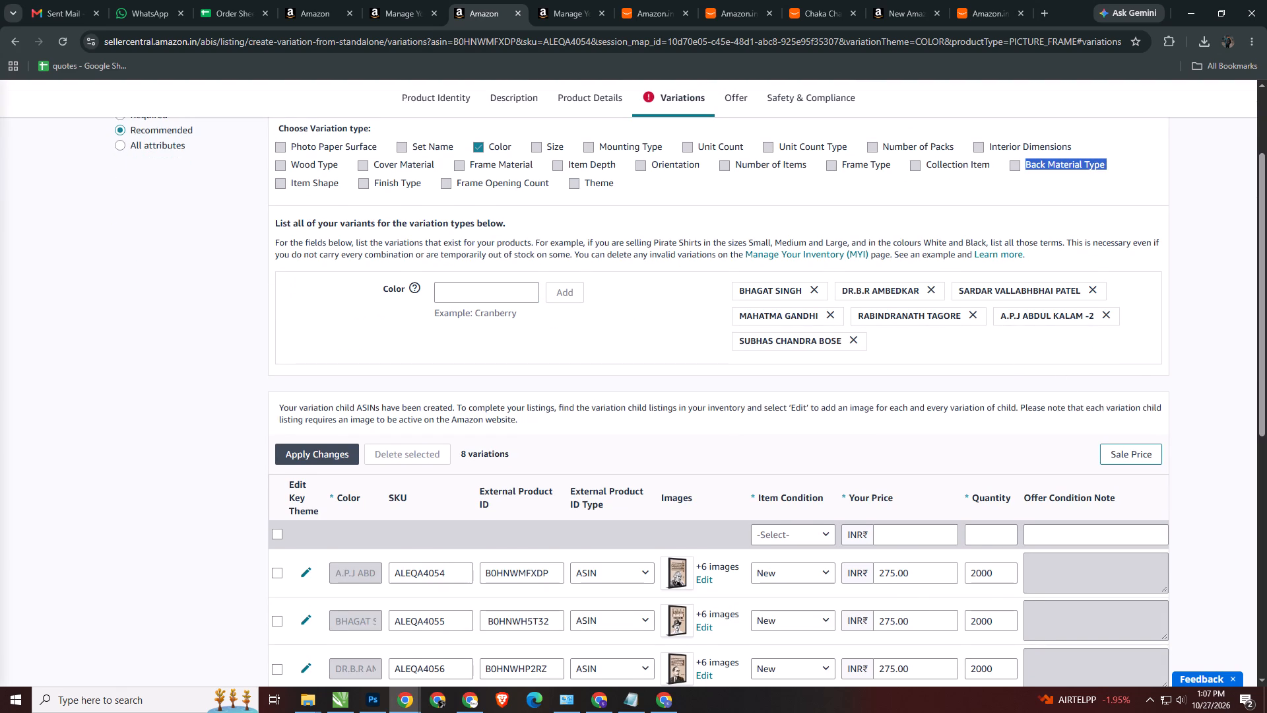
{"action": "left_click", "coordinate": [998, 317]}
{"action": "left_click_drag", "start_coordinate": [1072, 316], "coordinate": [1086, 314]}
{"action": "left_click", "coordinate": [1086, 314]}
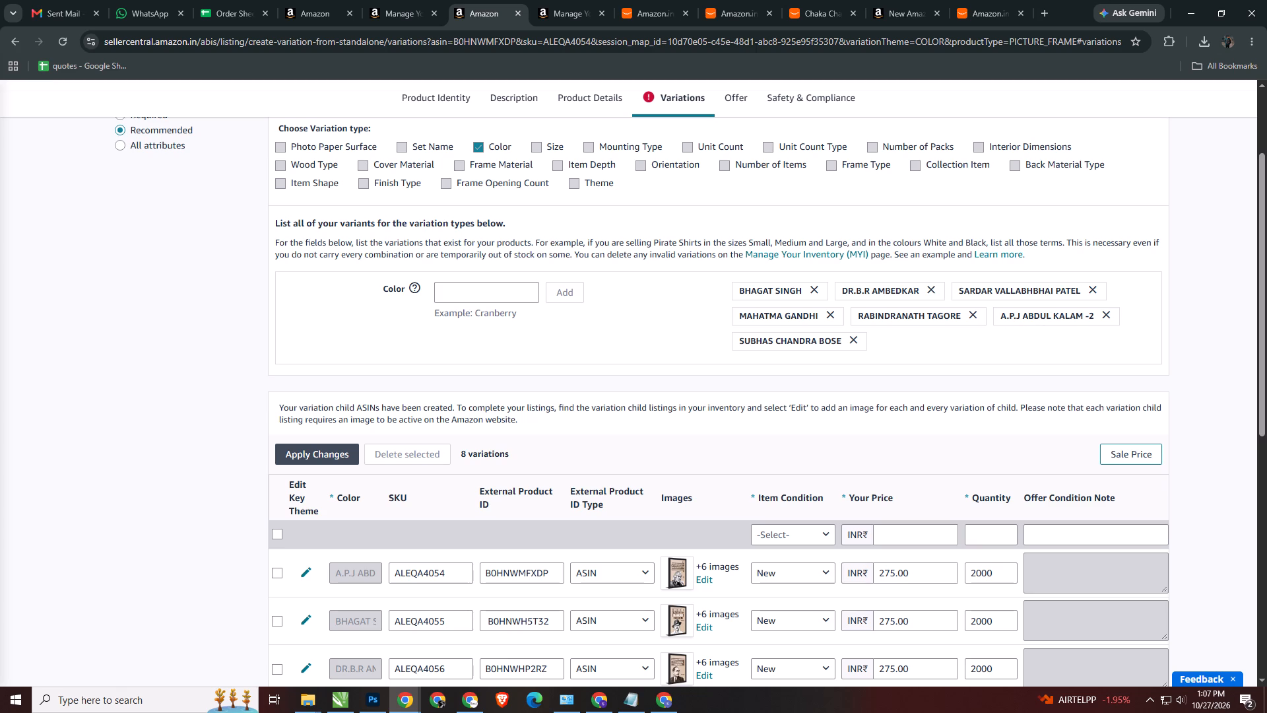
{"action": "left_click_drag", "start_coordinate": [1002, 318], "coordinate": [1093, 314]}
{"action": "key", "text": "ctrl+c"}
{"action": "left_click", "coordinate": [461, 296]}
{"action": "key", "text": "ctrl+v"}
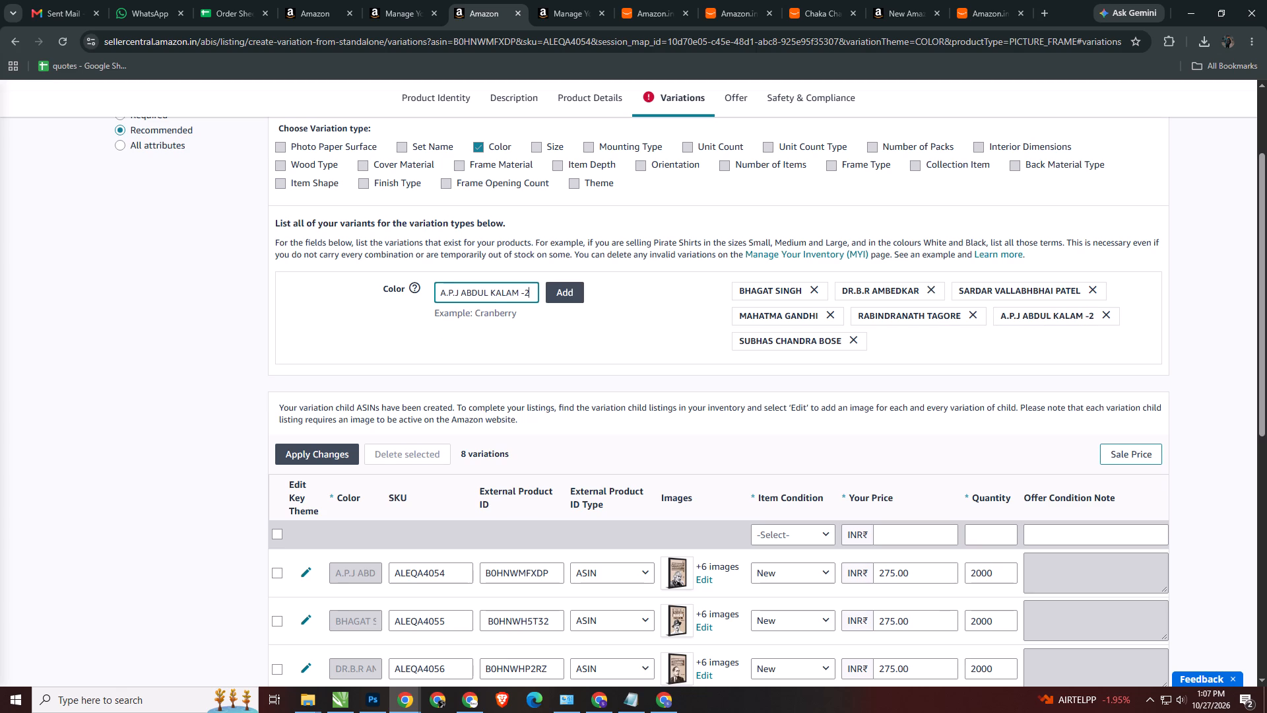
{"action": "key", "text": "BackSpace"}
{"action": "key", "text": "3"}
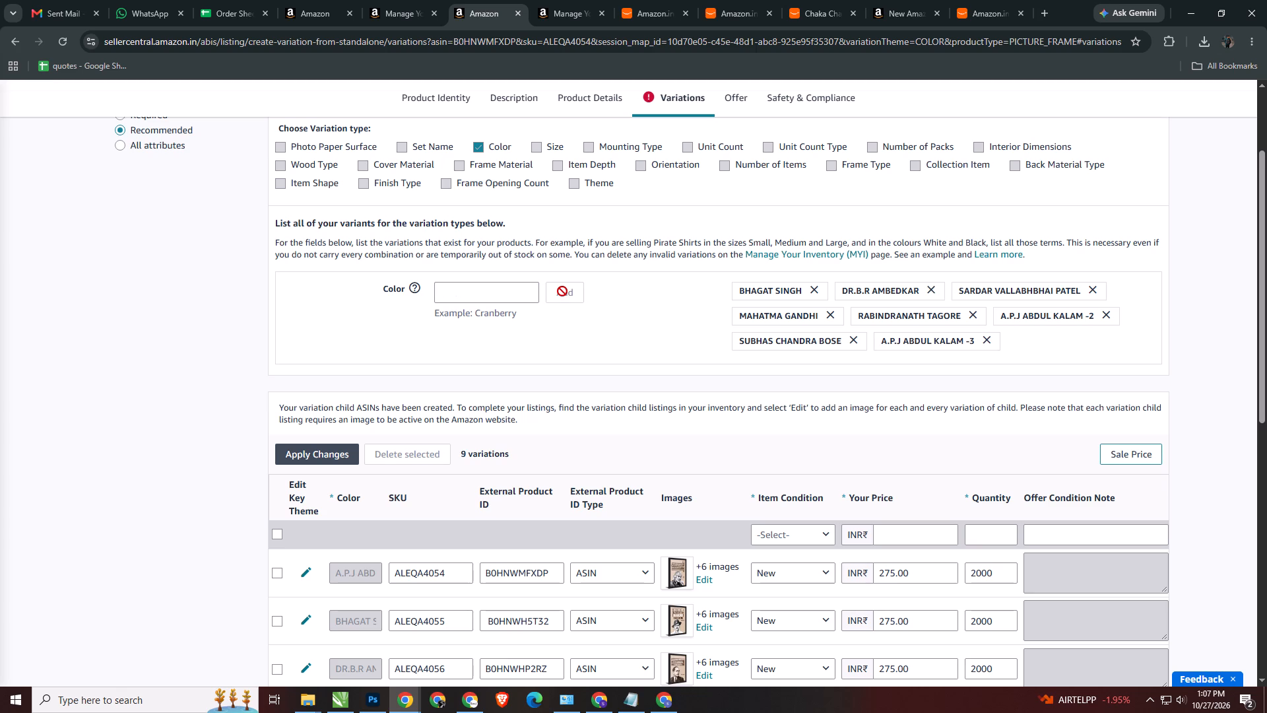
Enter ALEQA4058 as the SKU of the Mahatma Gandhi variation, based on the Sardar Vallabhbhai Patel SKU.
{"action": "scroll", "coordinate": [546, 314], "scroll_direction": "down", "scroll_amount": 8}
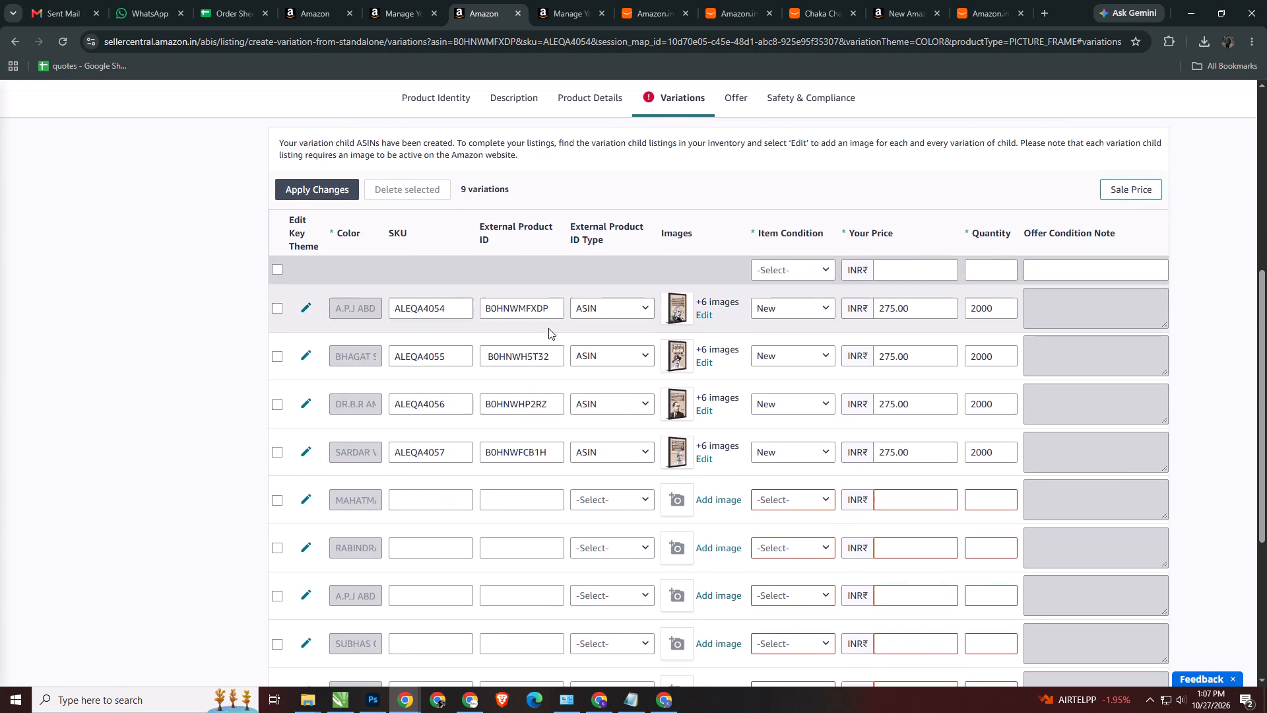
{"action": "scroll", "coordinate": [548, 328], "scroll_direction": "down", "scroll_amount": 1}
{"action": "scroll", "coordinate": [465, 337], "scroll_direction": "up", "scroll_amount": 4}
{"action": "scroll", "coordinate": [402, 302], "scroll_direction": "down", "scroll_amount": 1}
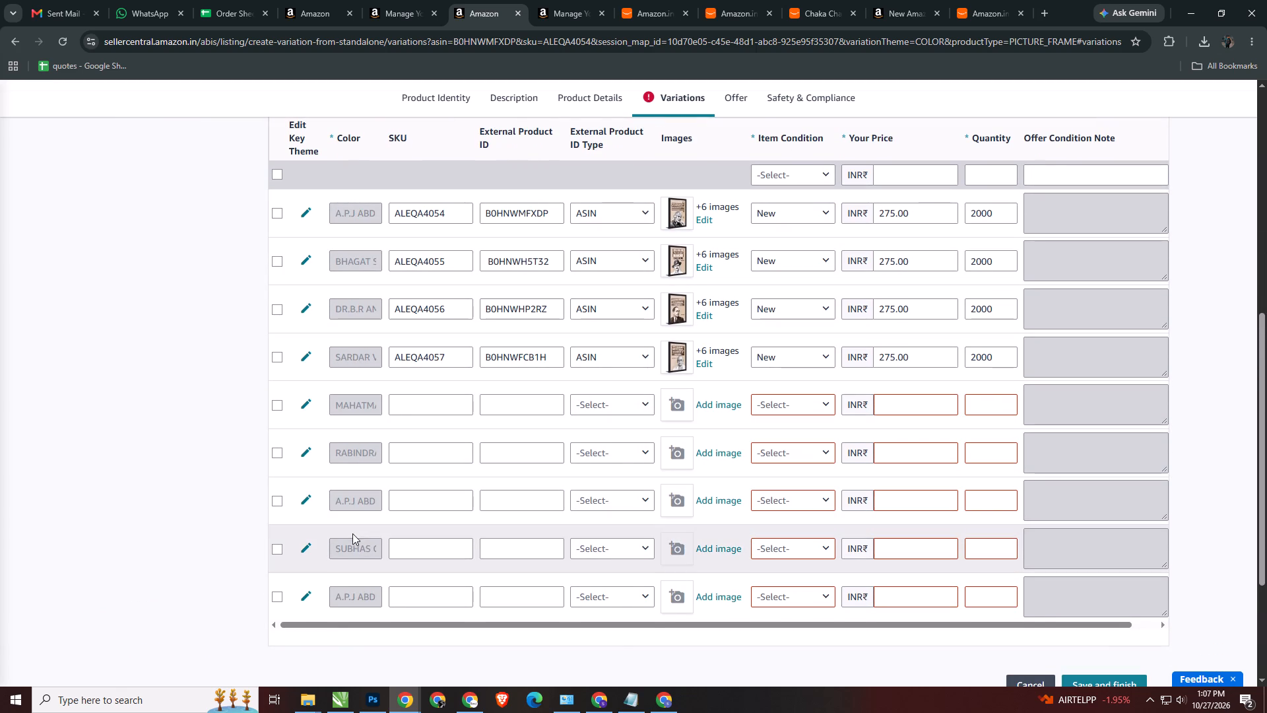
{"action": "left_click", "coordinate": [456, 360]}
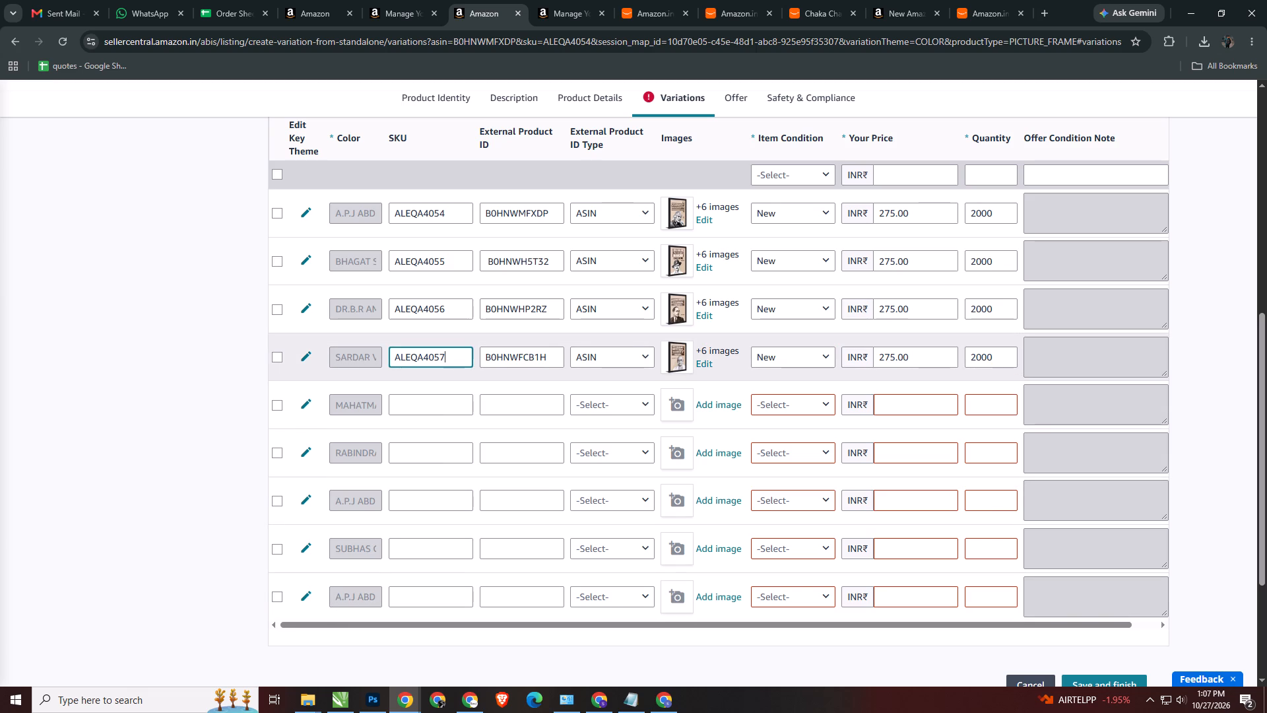
{"action": "key", "text": "ctrl+a"}
{"action": "key", "text": "ctrl+c"}
{"action": "left_click", "coordinate": [440, 410]}
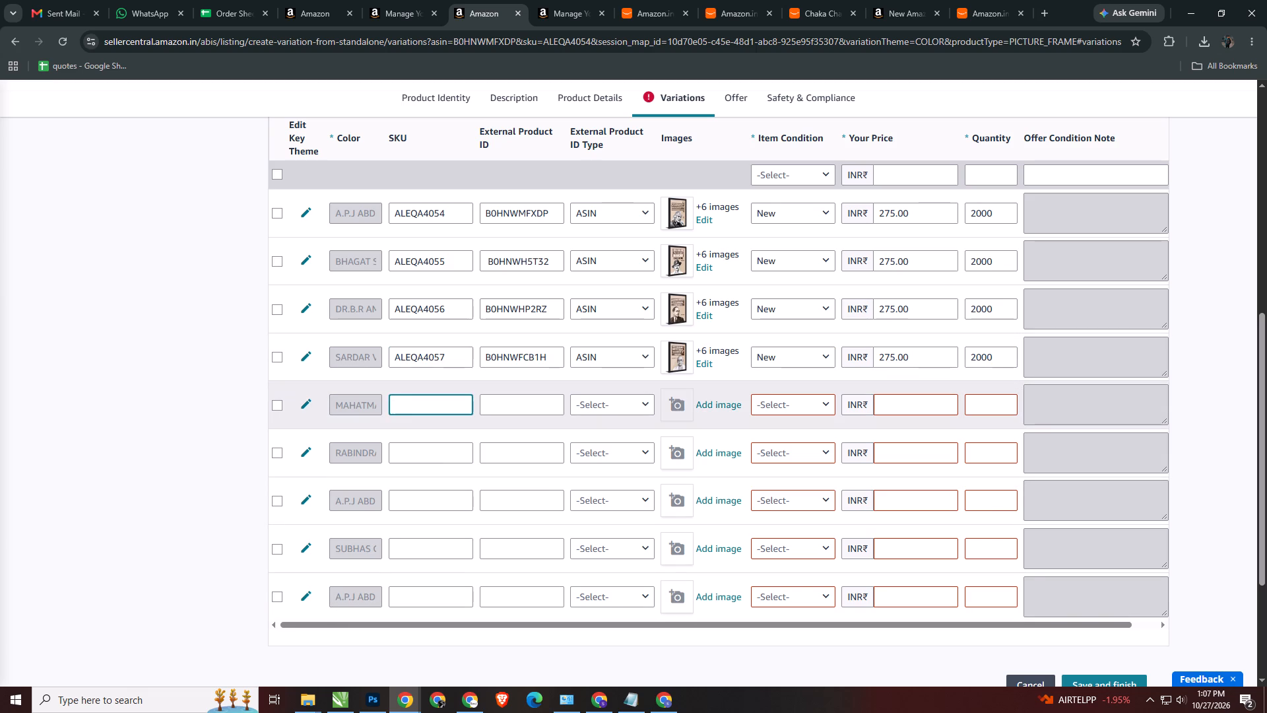
{"action": "key", "text": "ctrl+v"}
{"action": "key", "text": "BackSpace"}
{"action": "key", "text": "8"}
Enter SKU ALEQA4059 for the Rabindranath Tagore variation and ALEQA4060 for A.P.J Abdul Kalam -2.
{"action": "left_click", "coordinate": [435, 450]}
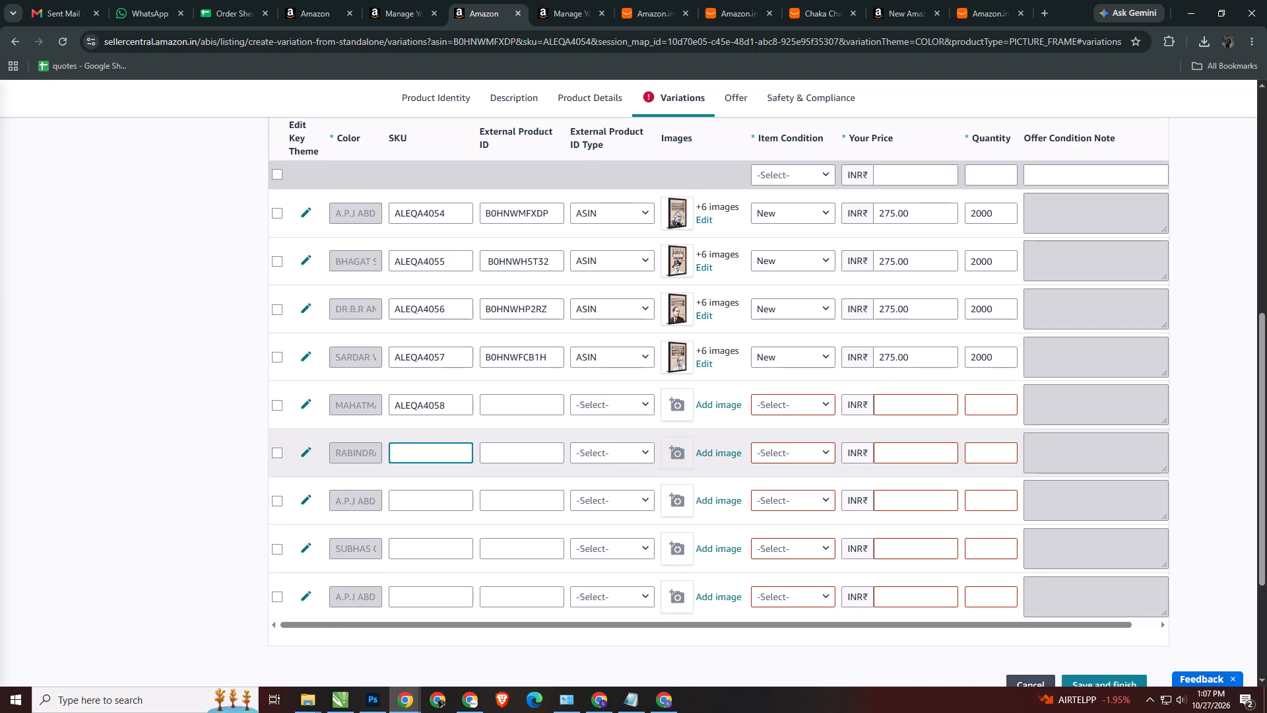
{"action": "key", "text": "ctrl+v"}
{"action": "key", "text": "BackSpace"}
{"action": "key", "text": "9"}
{"action": "left_click", "coordinate": [425, 498]}
{"action": "key", "text": "ctrl+v"}
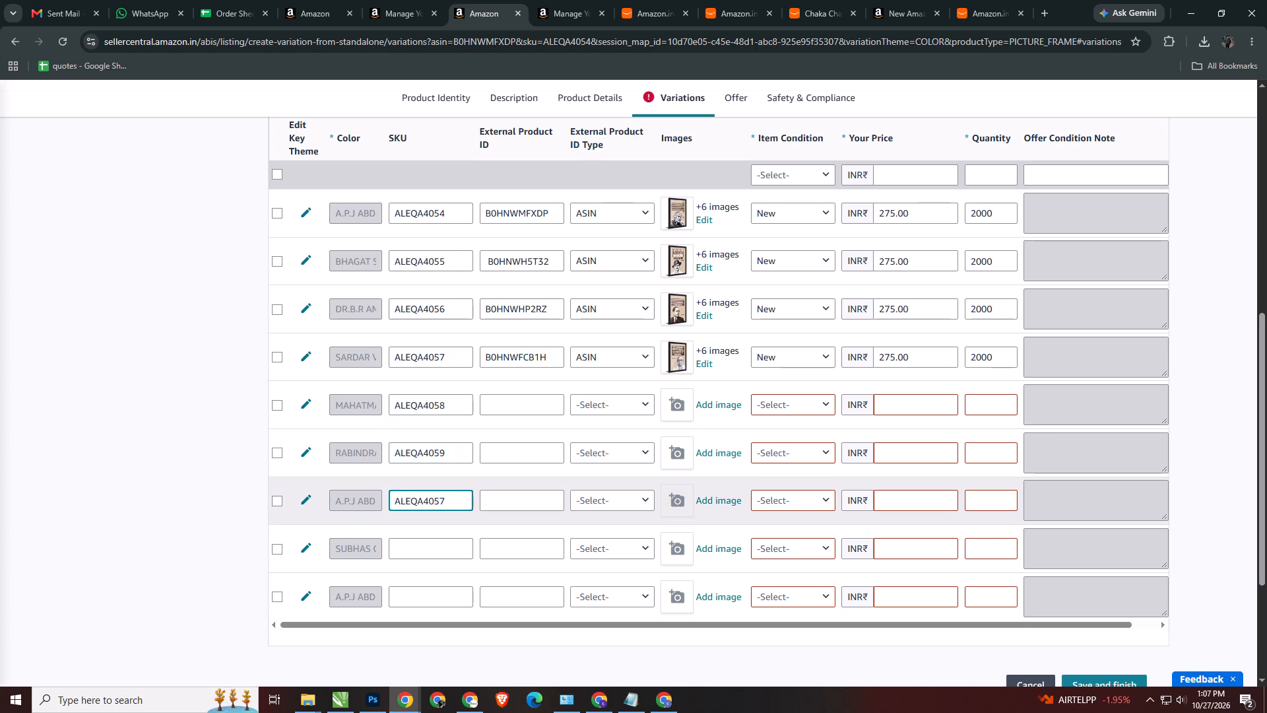
{"action": "key", "text": "BackSpace"}
{"action": "key", "text": "BackSpace"}
{"action": "type", "text": "60"}
Enter SKU ALEQA4061 for the Subhas Chandra Bose variation and ALEQA4062 for A.P.J Abdul Kalam -3.
{"action": "key", "text": "ctrl+a"}
{"action": "key", "text": "ctrl+c"}
{"action": "left_click", "coordinate": [443, 550]}
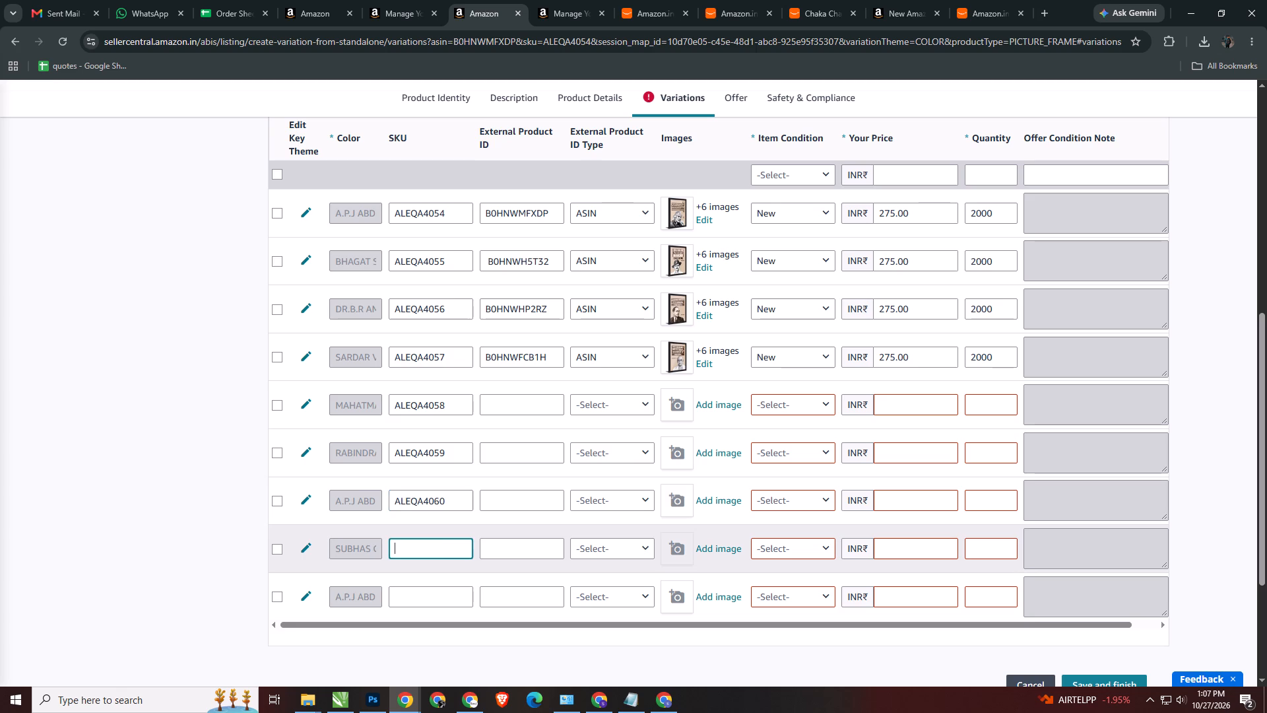
{"action": "key", "text": "ctrl+v"}
{"action": "key", "text": "BackSpace"}
{"action": "key", "text": "1"}
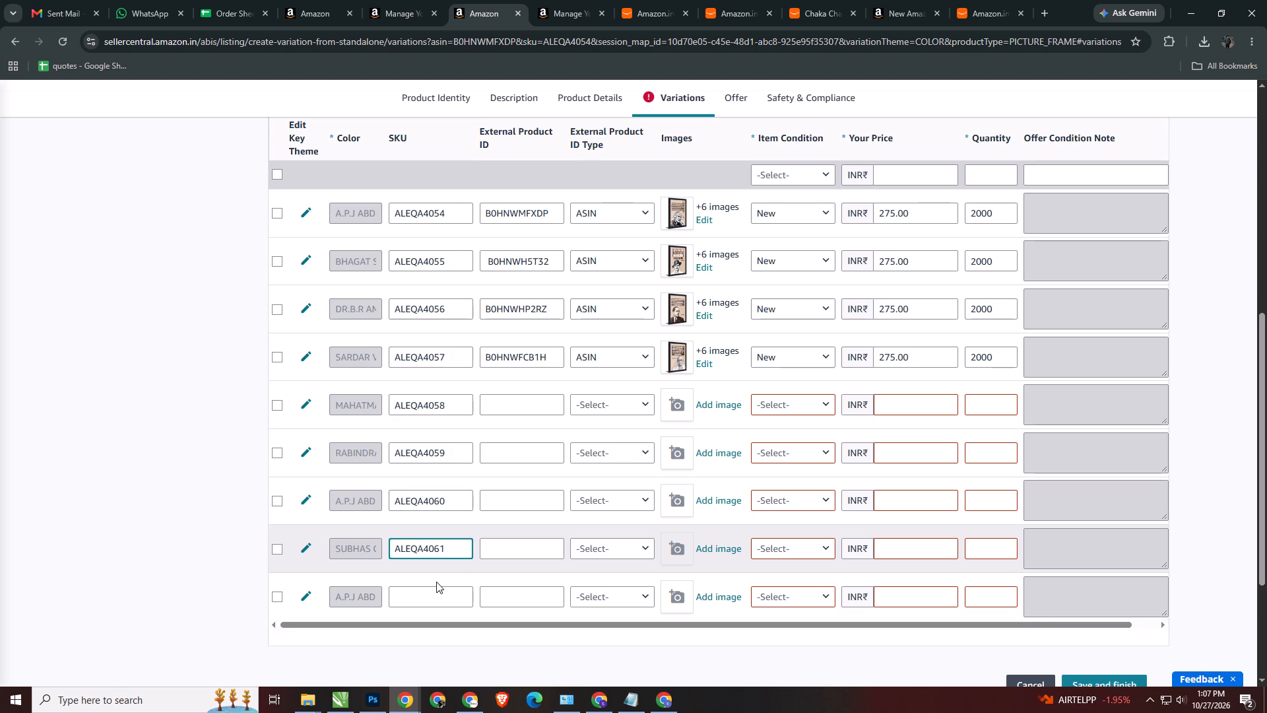
{"action": "left_click", "coordinate": [427, 592]}
{"action": "key", "text": "ctrl+v"}
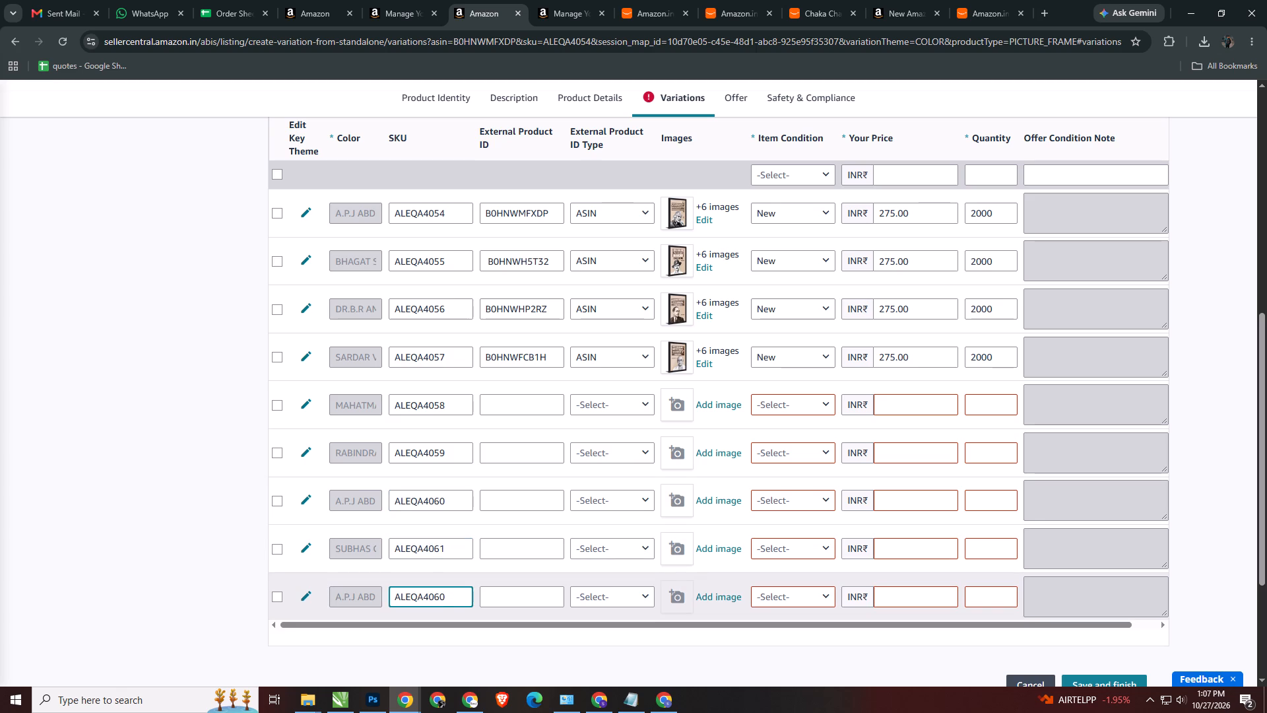
{"action": "key", "text": "BackSpace"}
{"action": "key", "text": "2"}
{"action": "left_click", "coordinate": [127, 438]}
Copy the Mahatma Gandhi frame's ASIN B0HNWFGWVB from the inventory list into the External Product ID of variation ALEQA4058.
{"action": "key", "text": "alt+Tab"}
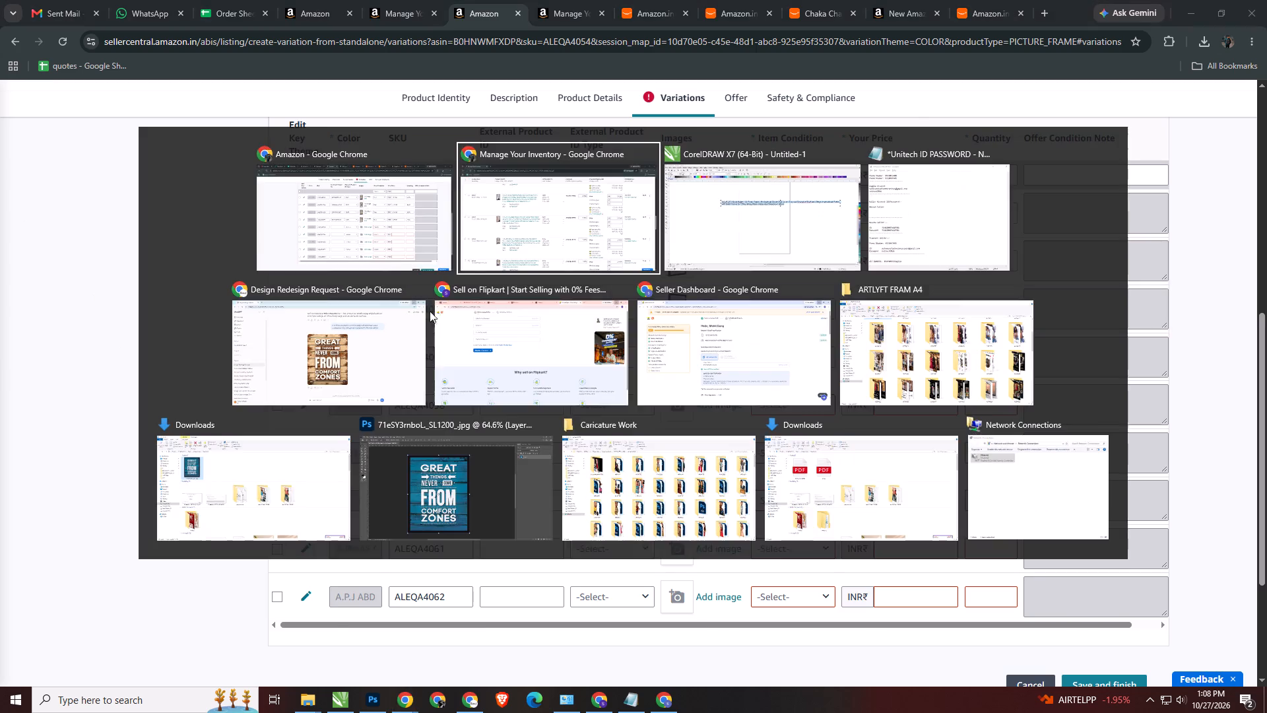
{"action": "scroll", "coordinate": [552, 329], "scroll_direction": "down", "scroll_amount": 4}
{"action": "scroll", "coordinate": [465, 368], "scroll_direction": "down", "scroll_amount": 6}
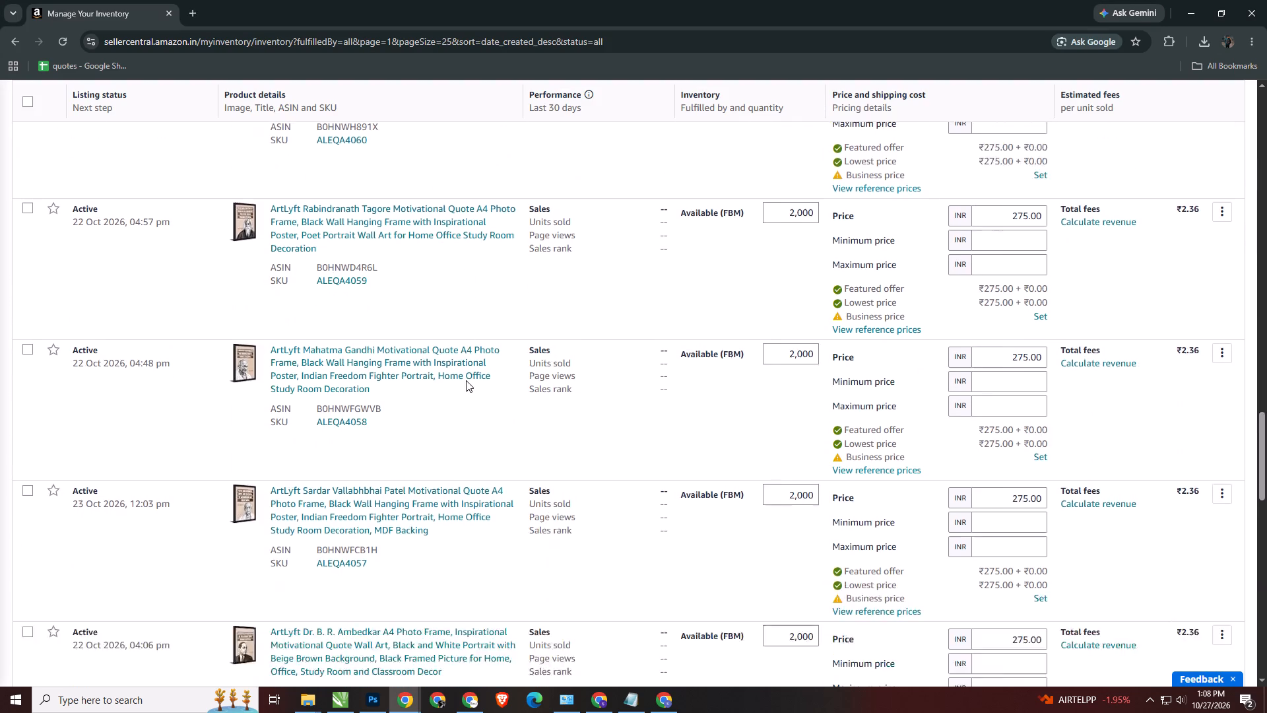
{"action": "scroll", "coordinate": [472, 379], "scroll_direction": "down", "scroll_amount": 3}
{"action": "scroll", "coordinate": [478, 374], "scroll_direction": "up", "scroll_amount": 1}
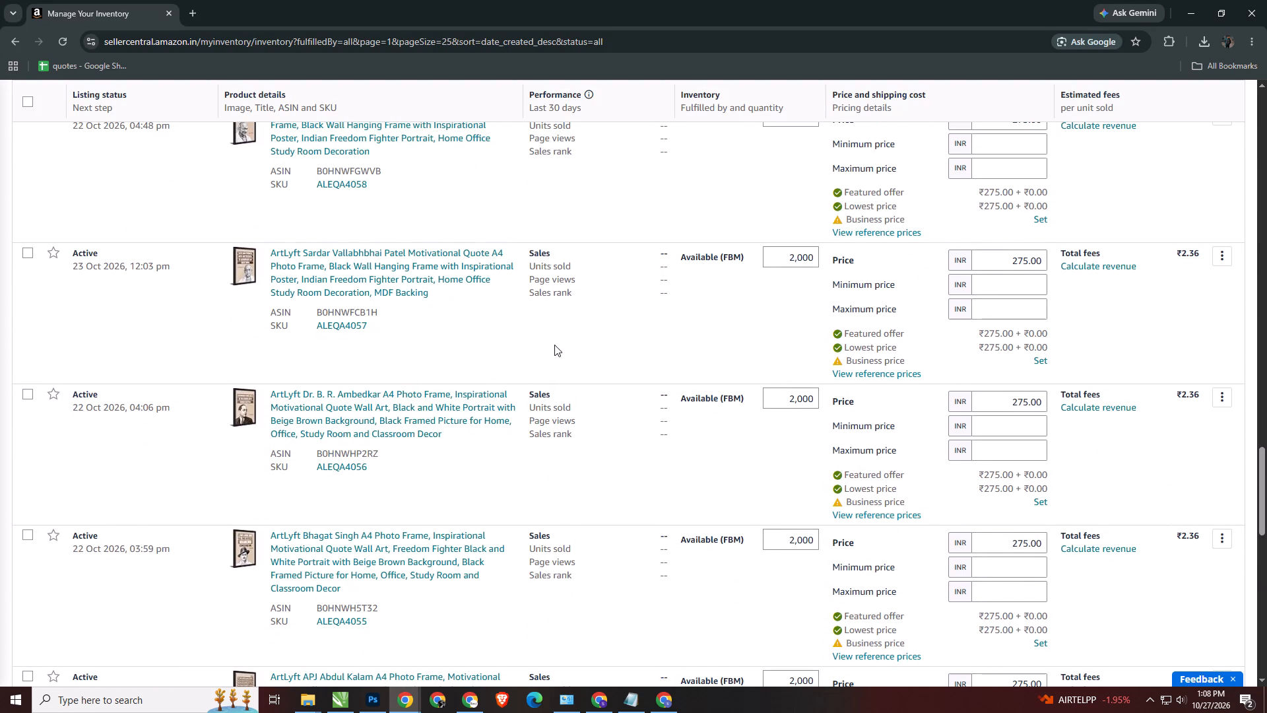
{"action": "key", "text": "alt+Tab"}
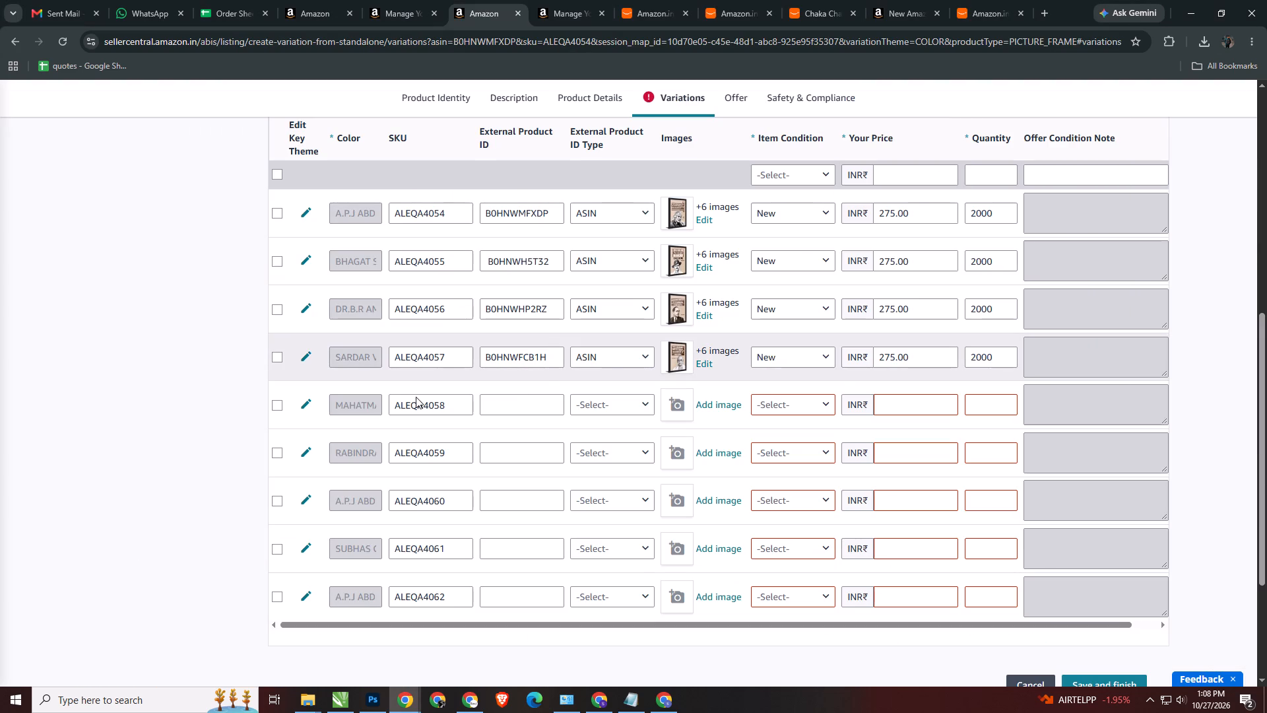
{"action": "key", "text": "alt+Tab"}
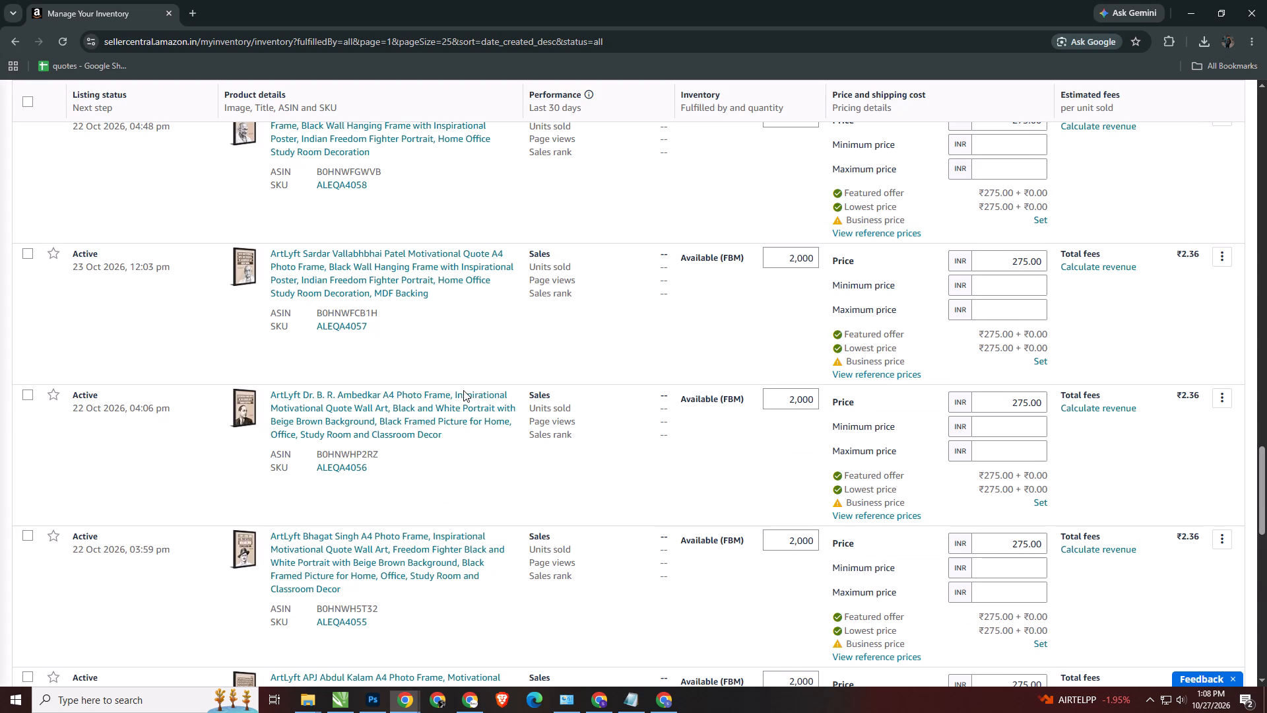
{"action": "scroll", "coordinate": [463, 390], "scroll_direction": "up", "scroll_amount": 3}
{"action": "key", "text": "alt+Tab"}
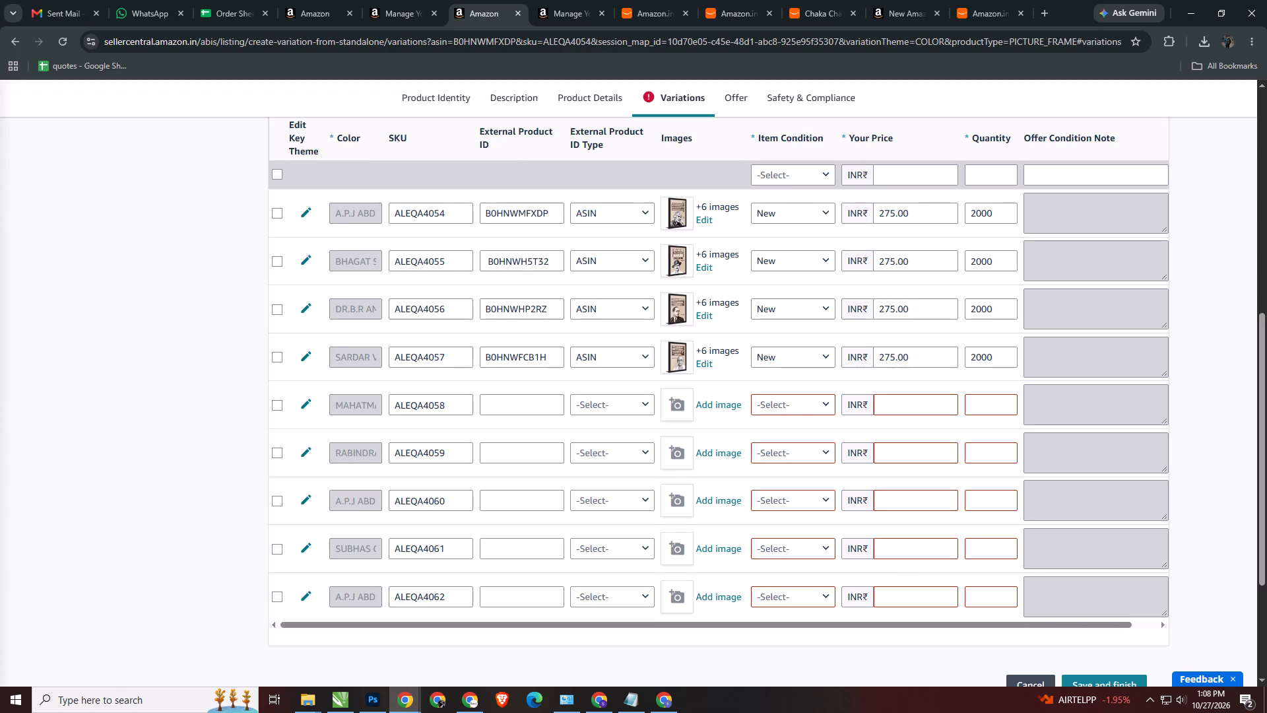
{"action": "key", "text": "alt+Tab"}
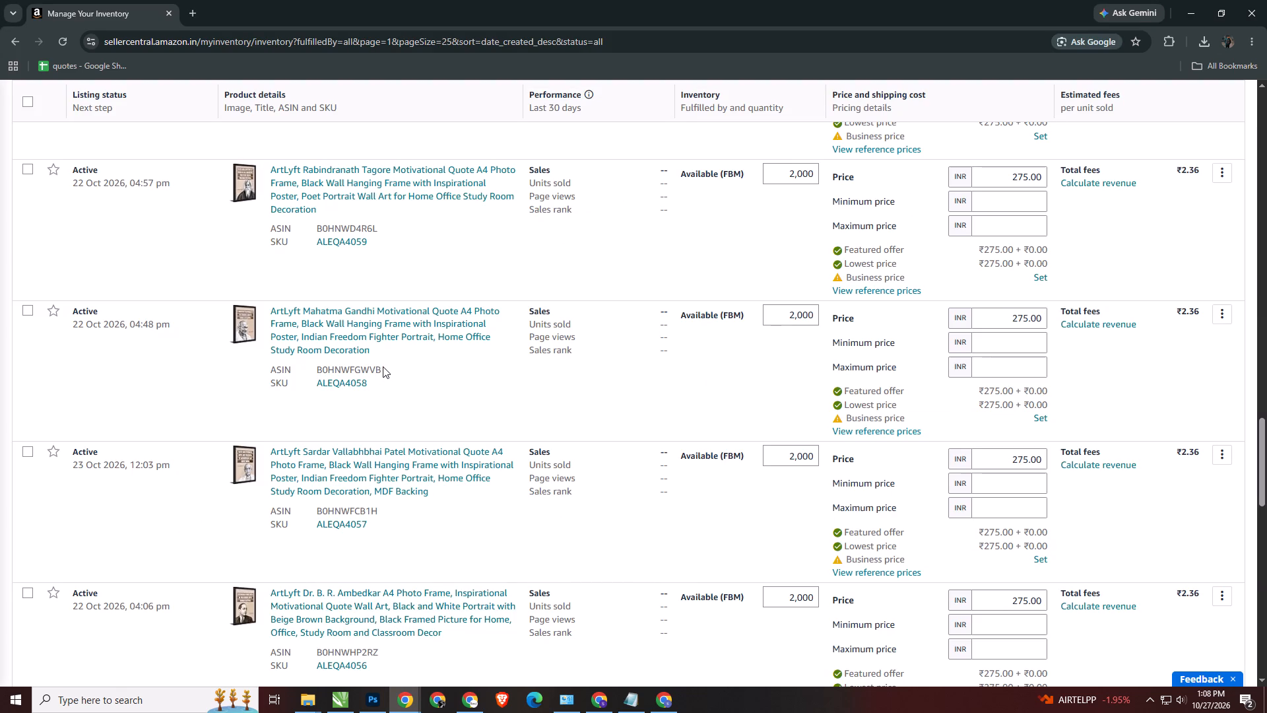
{"action": "left_click_drag", "start_coordinate": [383, 366], "coordinate": [317, 366]}
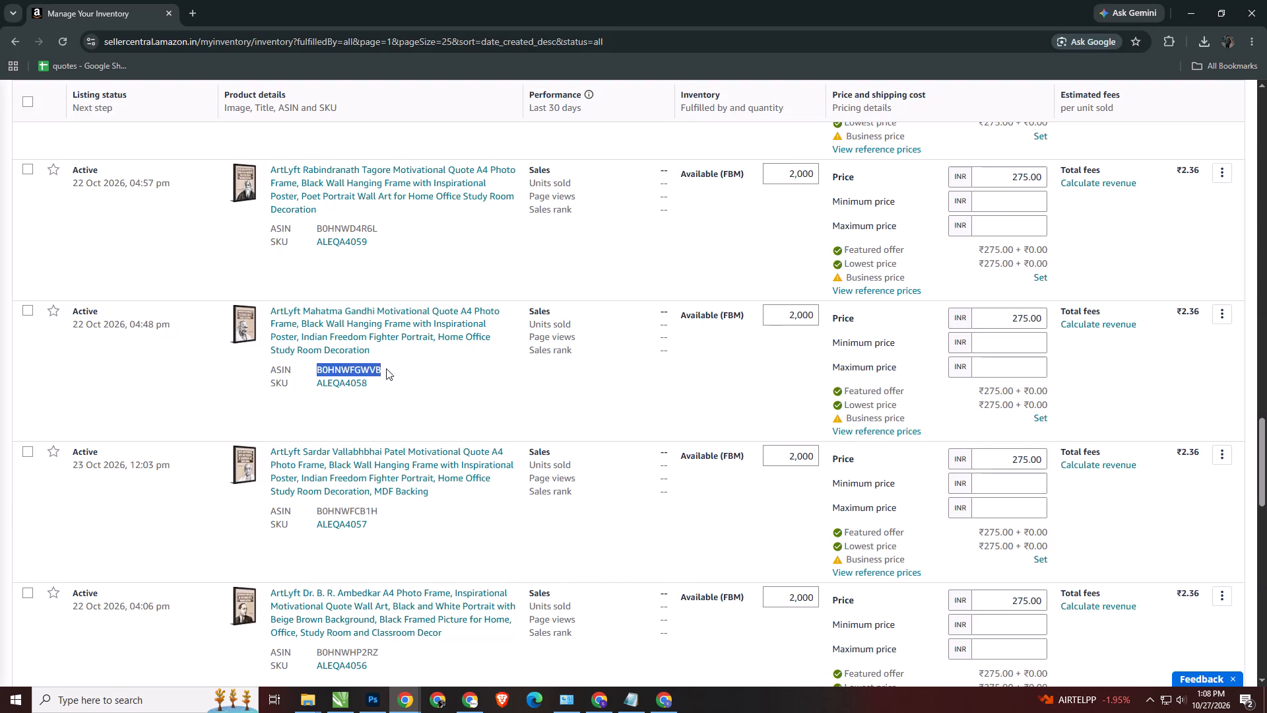
{"action": "key", "text": "ctrl+c"}
{"action": "key", "text": "alt+Tab"}
{"action": "left_click", "coordinate": [511, 409]}
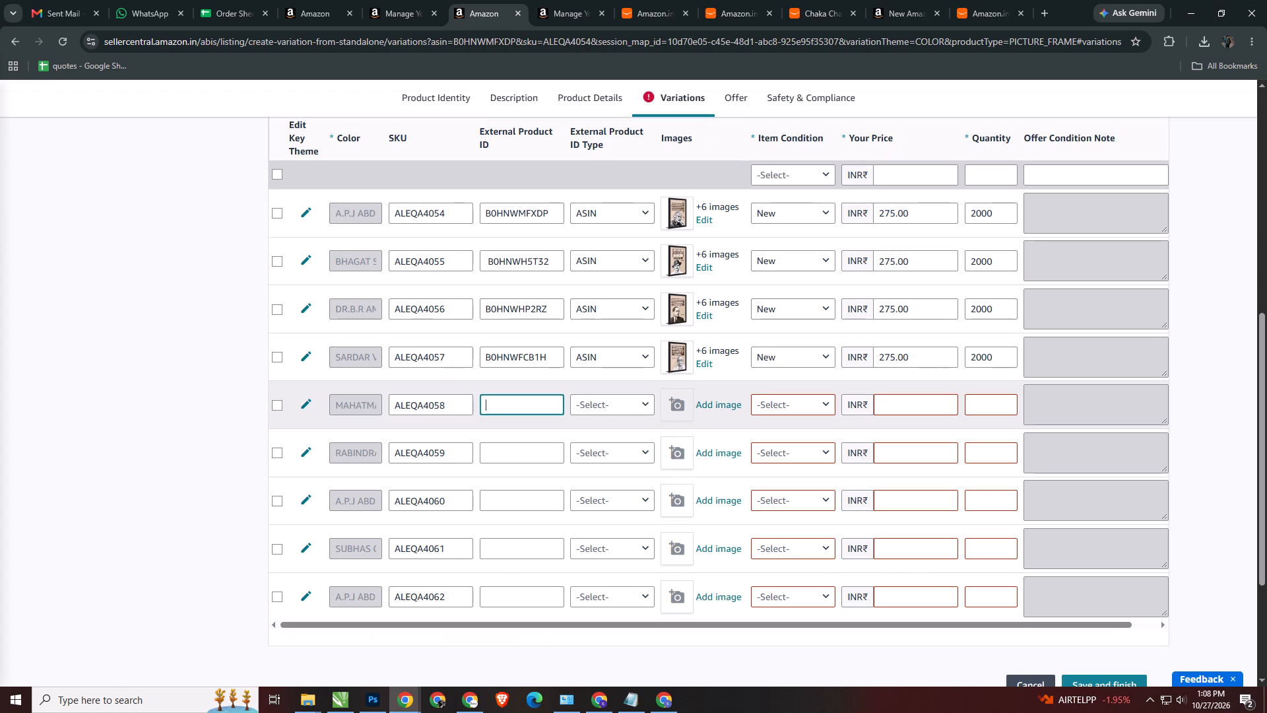
{"action": "key", "text": "ctrl+v"}
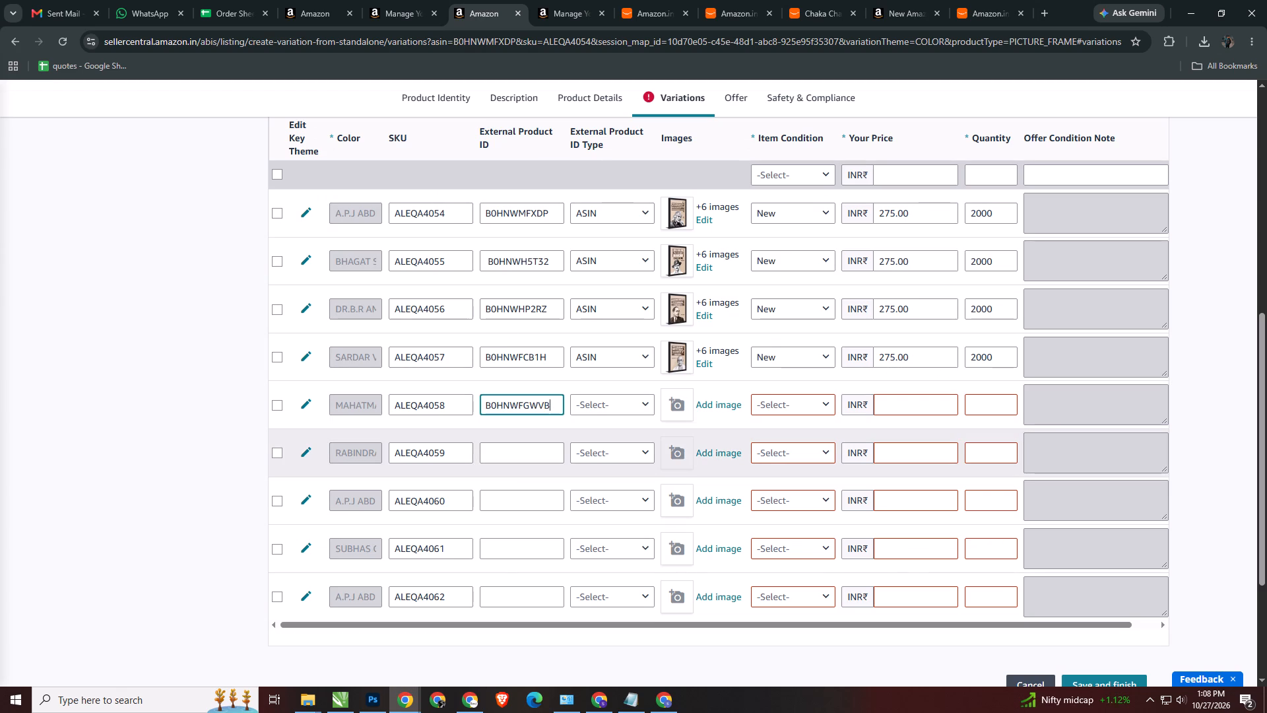
Copy the Rabindranath Tagore frame's ASIN B0HNWD4R6L from the inventory list into the External Product ID of variation ALEQA4059.
{"action": "key", "text": "alt+Tab"}
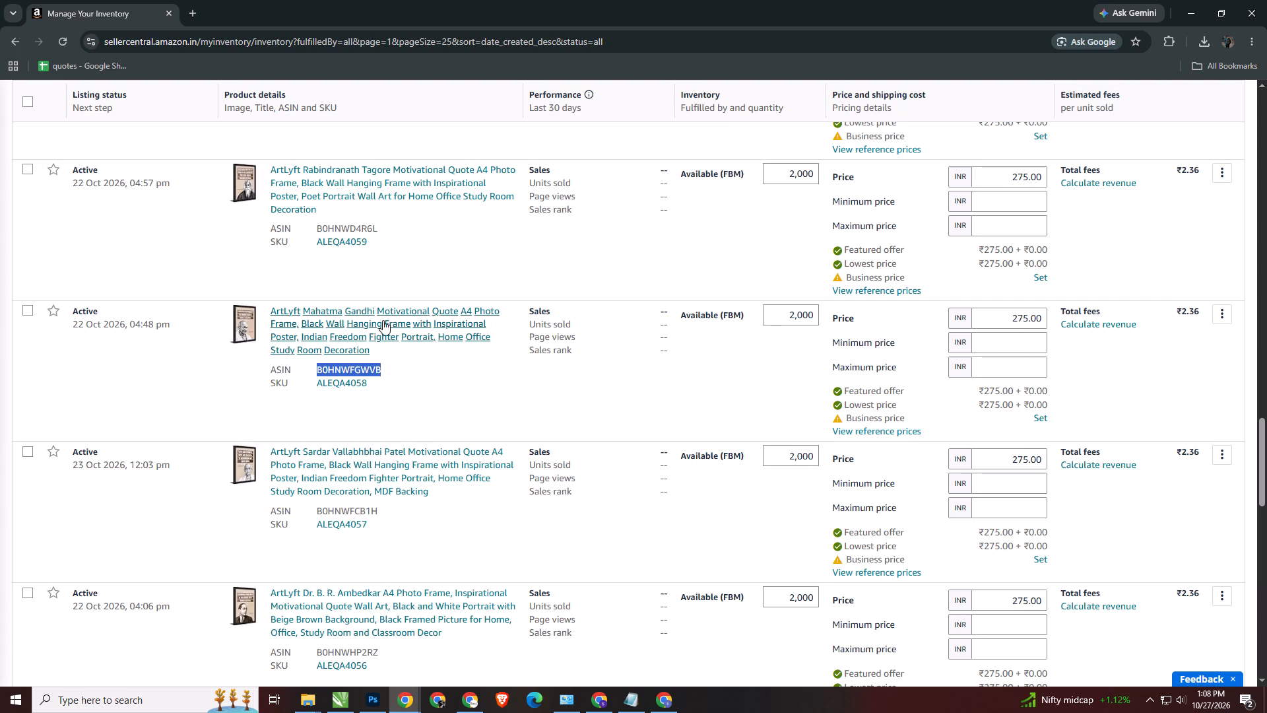
{"action": "left_click", "coordinate": [380, 224]}
{"action": "left_click_drag", "start_coordinate": [380, 224], "coordinate": [320, 226]}
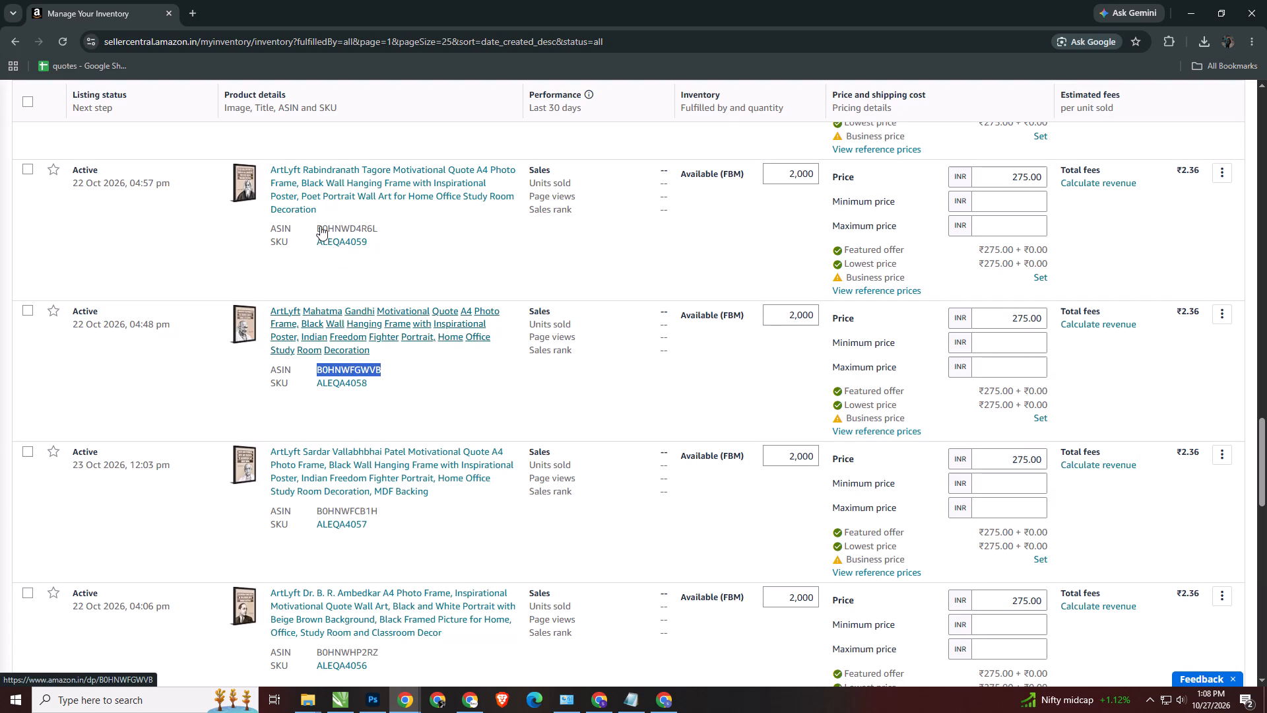
{"action": "left_click_drag", "start_coordinate": [320, 226], "coordinate": [313, 226]}
{"action": "key", "text": "ctrl+c"}
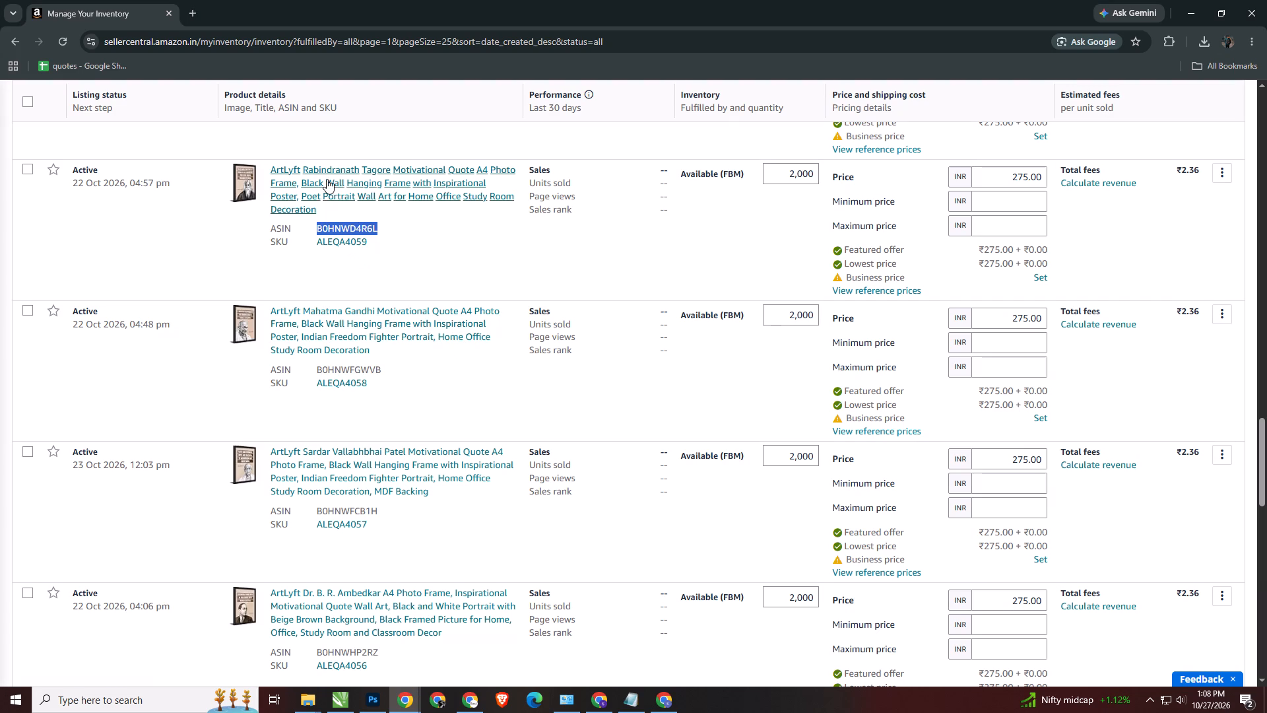
{"action": "key", "text": "alt+Tab"}
{"action": "key", "text": "ctrl+v"}
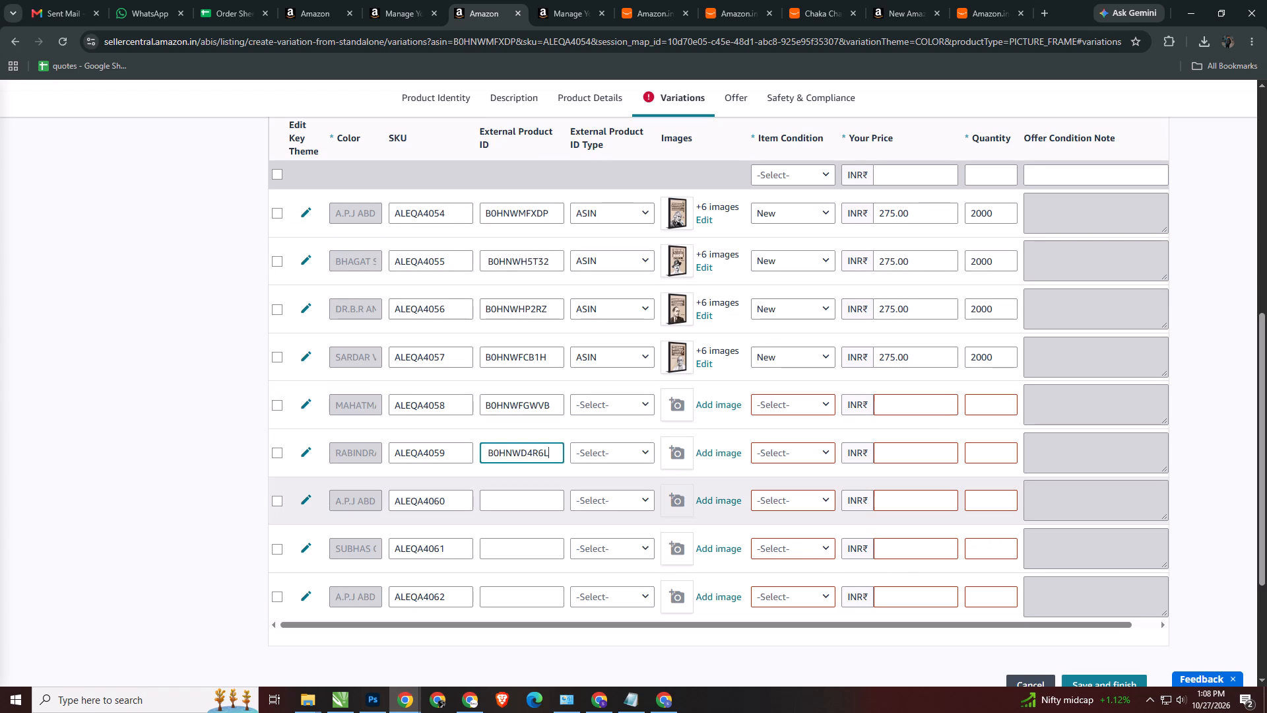
Copy ASIN B0HNWH891X of the A.P.J. Abdul Kalam frame ALEQA4060 from the inventory list into that variation's External Product ID.
{"action": "key", "text": "alt+Tab"}
{"action": "scroll", "coordinate": [377, 295], "scroll_direction": "up", "scroll_amount": 3}
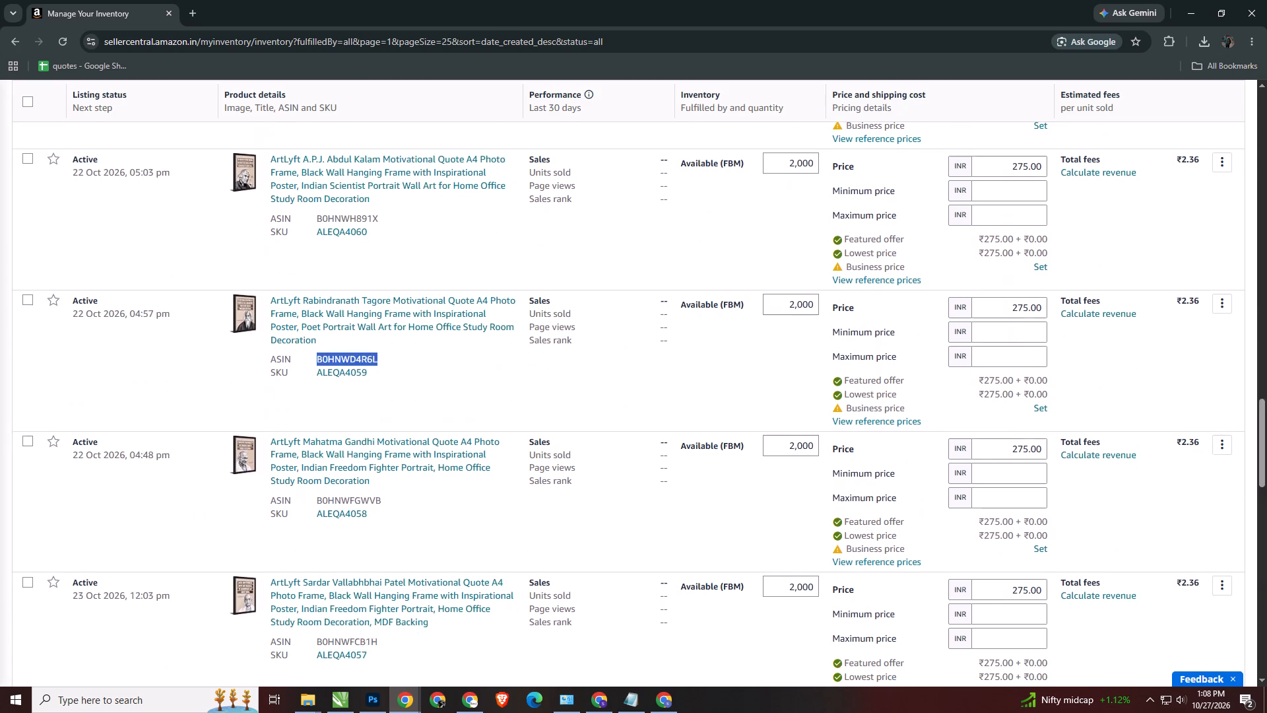
{"action": "left_click_drag", "start_coordinate": [381, 287], "coordinate": [319, 285]}
{"action": "left_click", "coordinate": [438, 299]}
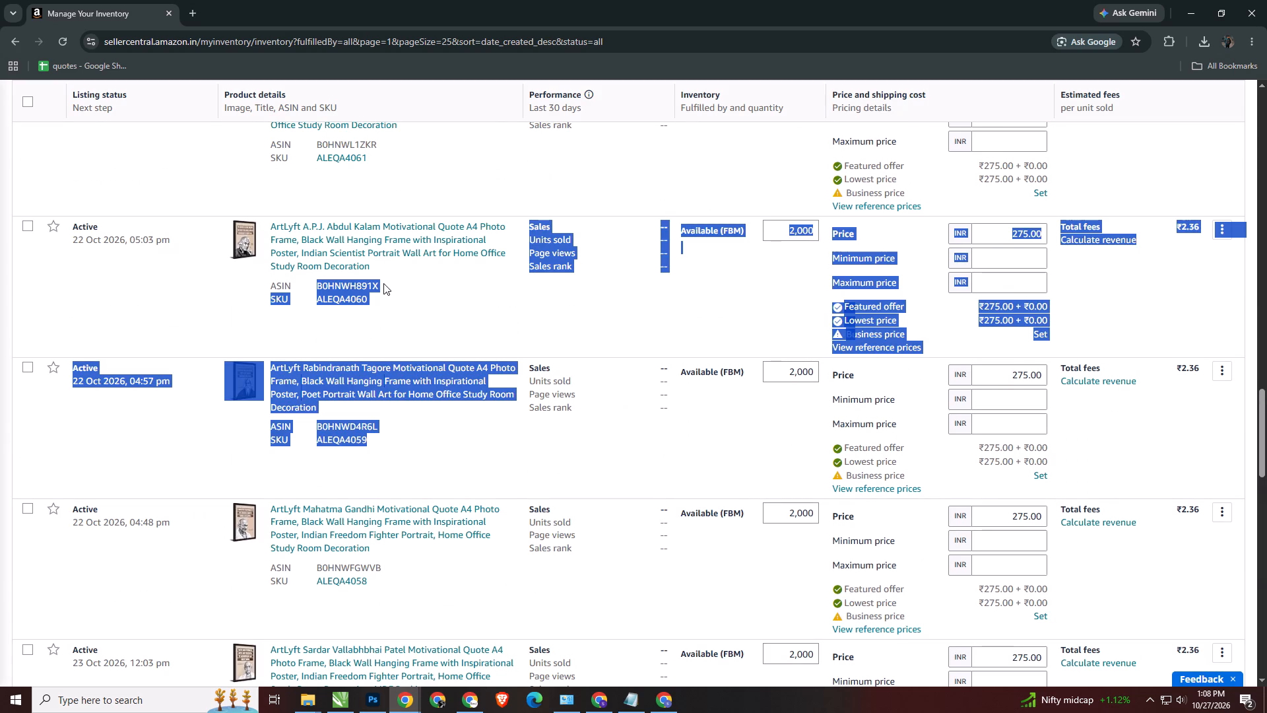
{"action": "left_click", "coordinate": [420, 297]}
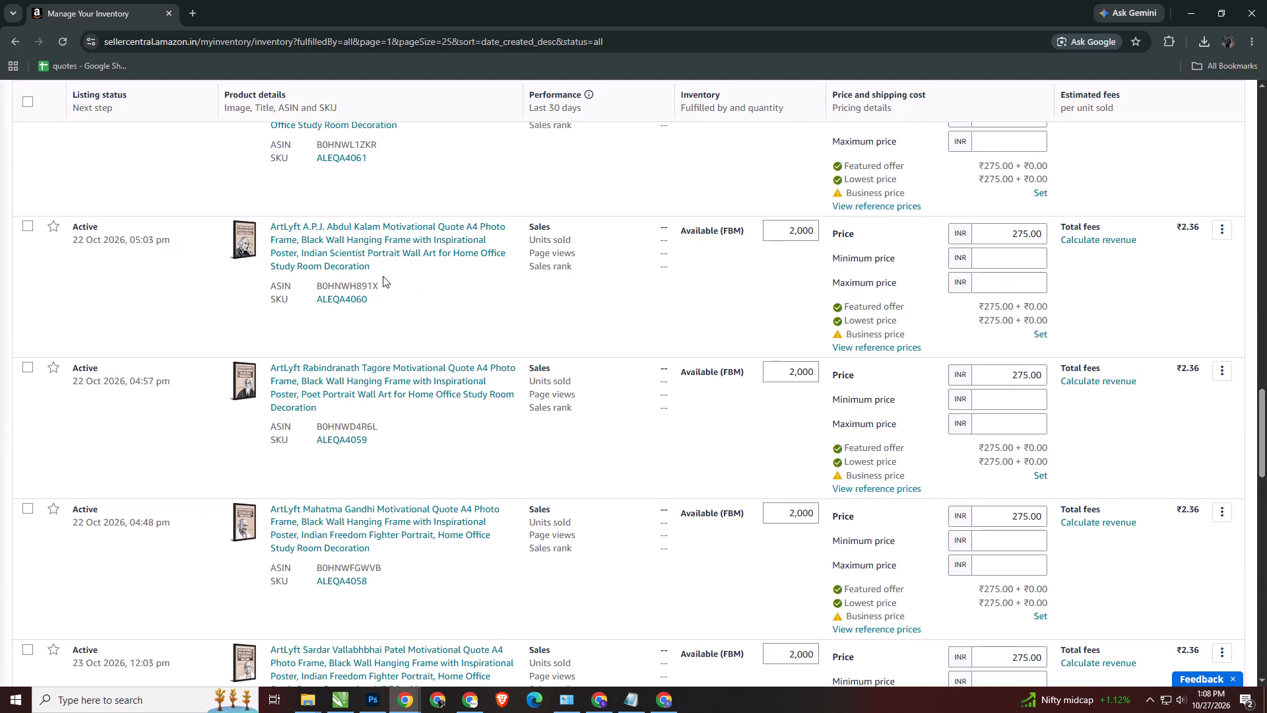
{"action": "left_click_drag", "start_coordinate": [381, 284], "coordinate": [315, 284]}
{"action": "key", "text": "ctrl+c"}
{"action": "key", "text": "alt+Tab"}
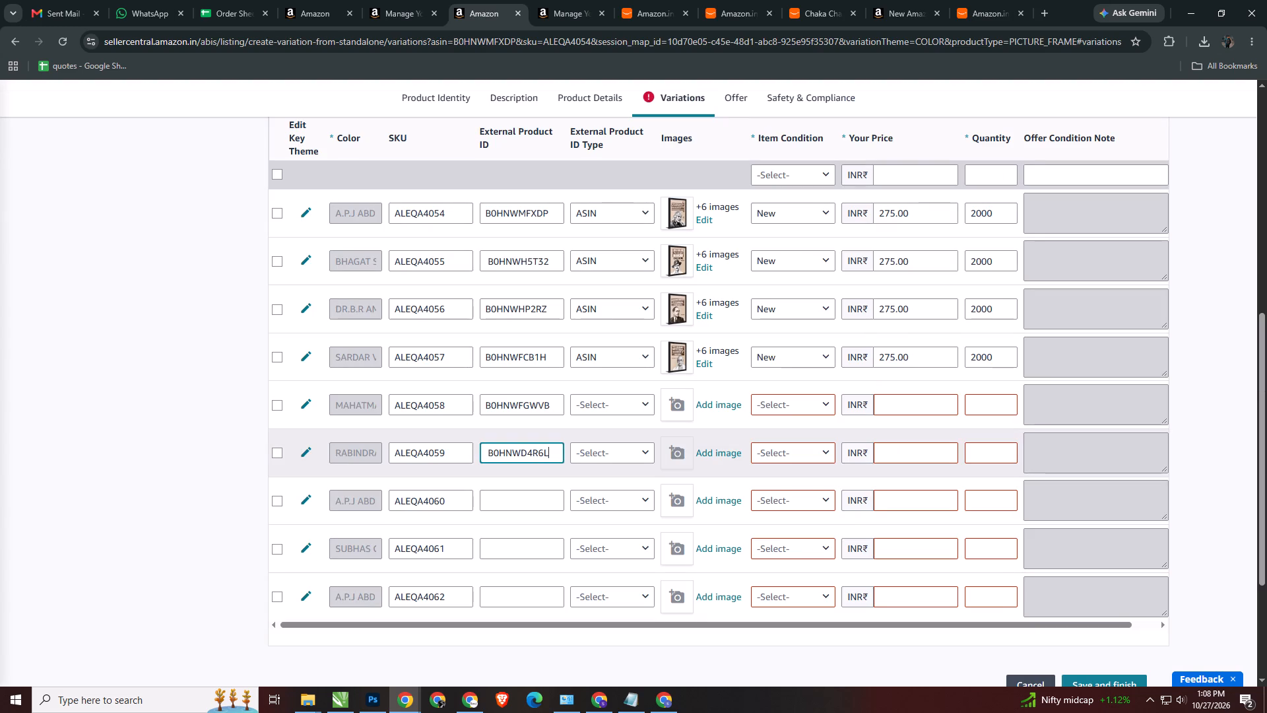
{"action": "left_click", "coordinate": [540, 502]}
{"action": "key", "text": "ctrl+v"}
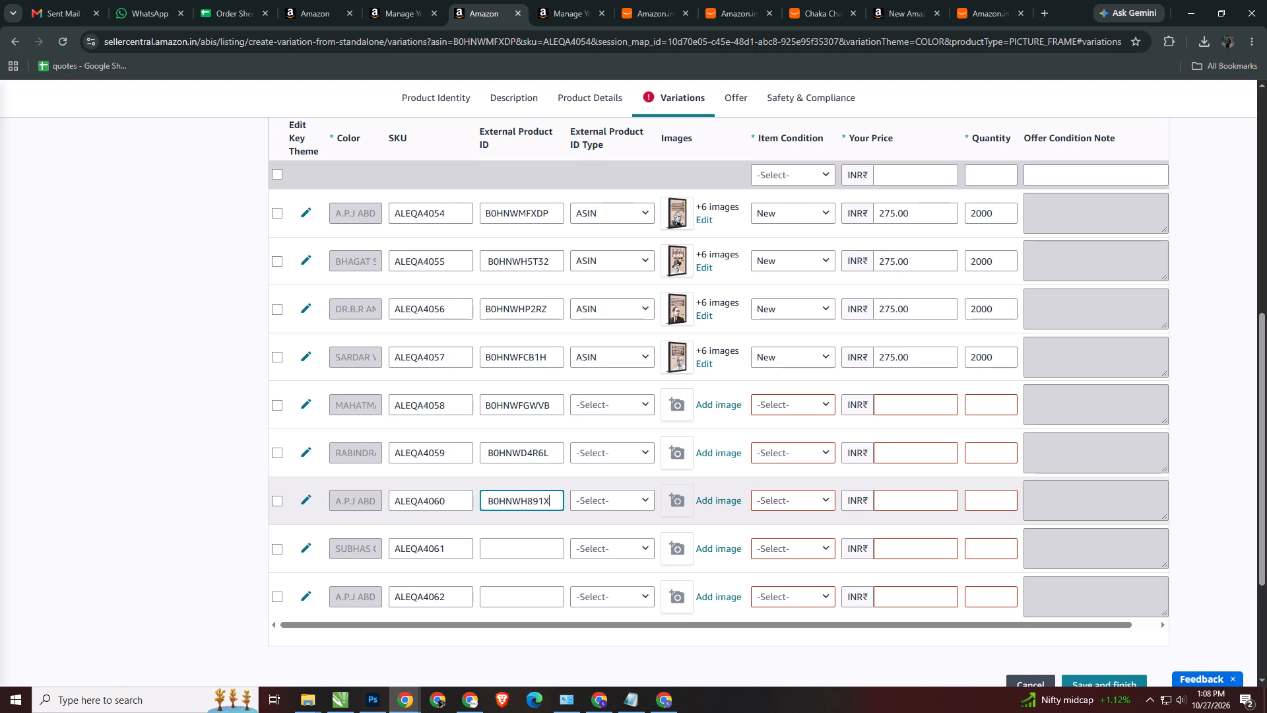
{"action": "key", "text": "Return"}
Copy the Subhas Chandra Bose frame's ASIN B0HNWL1ZKR from the inventory list into the External Product ID of variation ALEQA4061.
{"action": "left_click", "coordinate": [513, 545]}
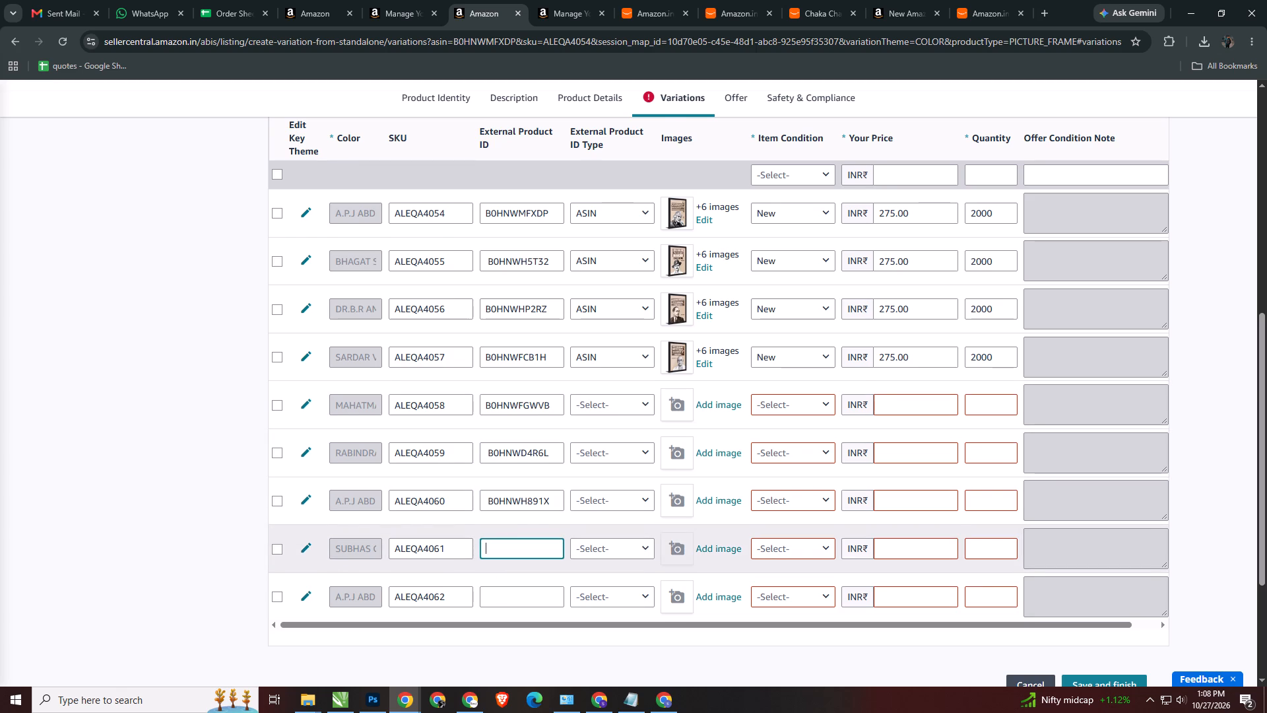
{"action": "key", "text": "alt+Tab"}
{"action": "scroll", "coordinate": [448, 329], "scroll_direction": "up", "scroll_amount": 3}
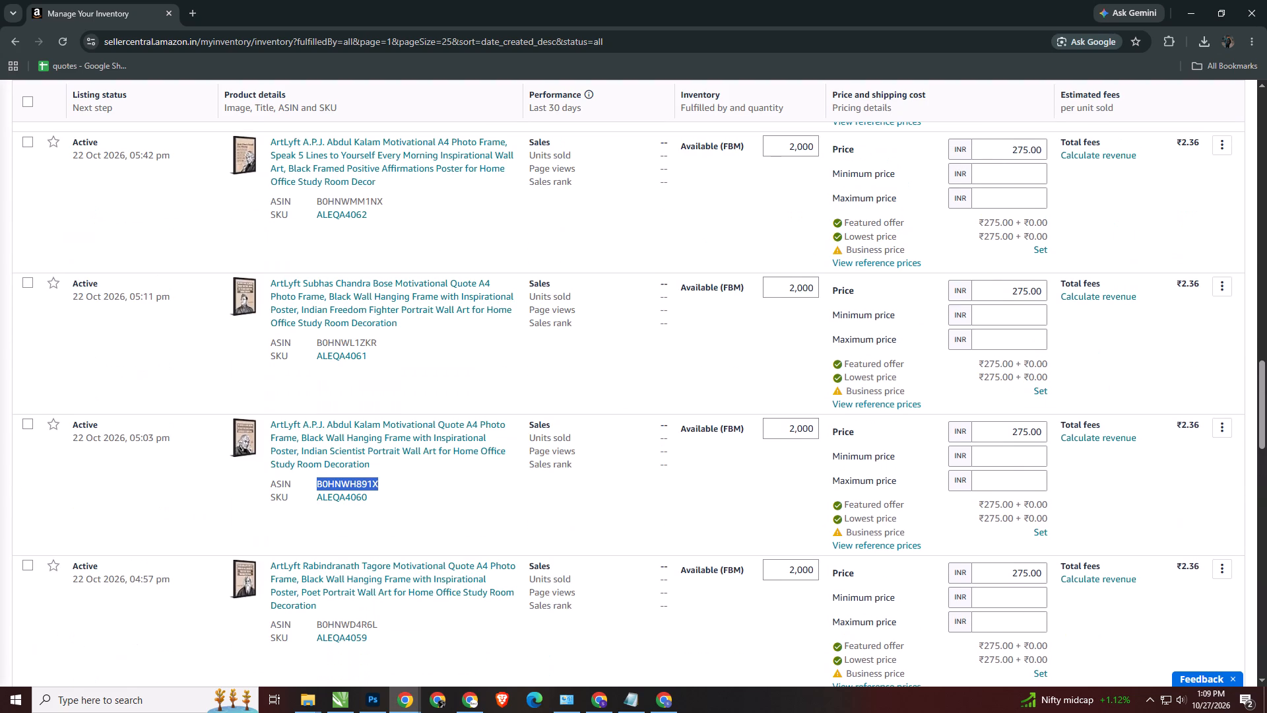
{"action": "left_click_drag", "start_coordinate": [377, 343], "coordinate": [314, 343]}
{"action": "left_click", "coordinate": [401, 345]}
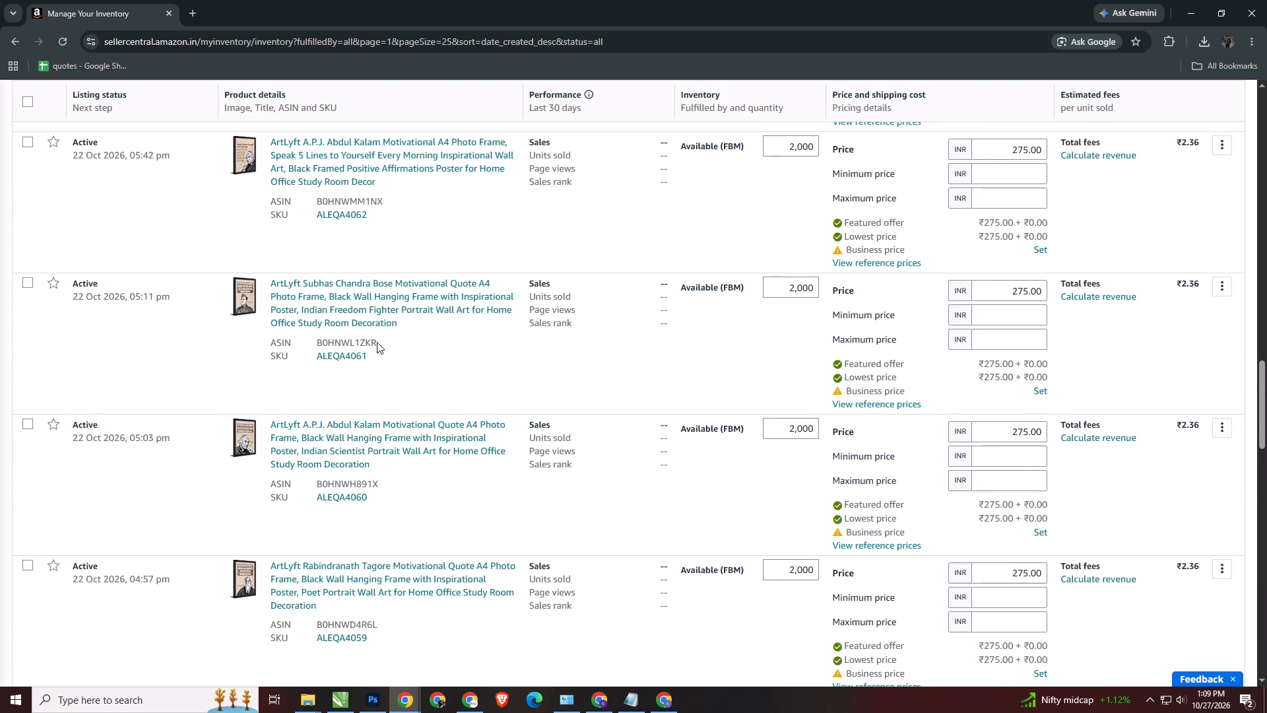
{"action": "left_click_drag", "start_coordinate": [375, 340], "coordinate": [317, 341]}
{"action": "key", "text": "ctrl+c"}
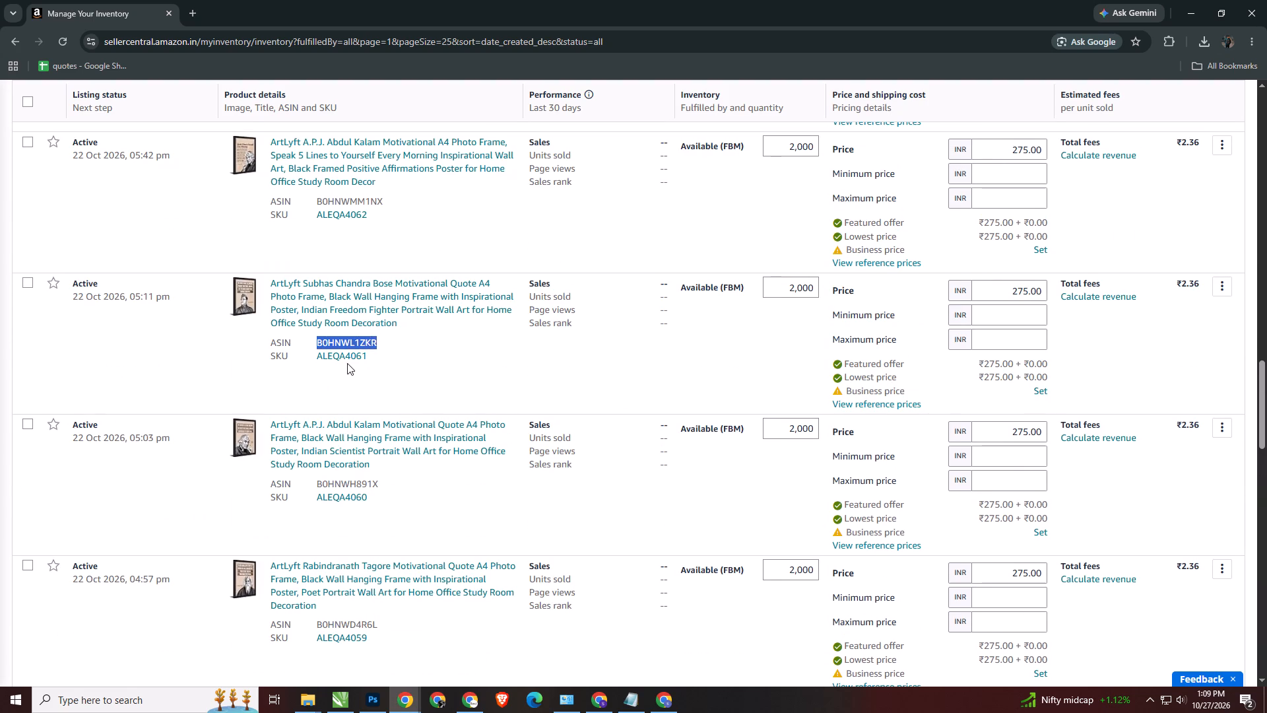
{"action": "key", "text": "alt+Tab"}
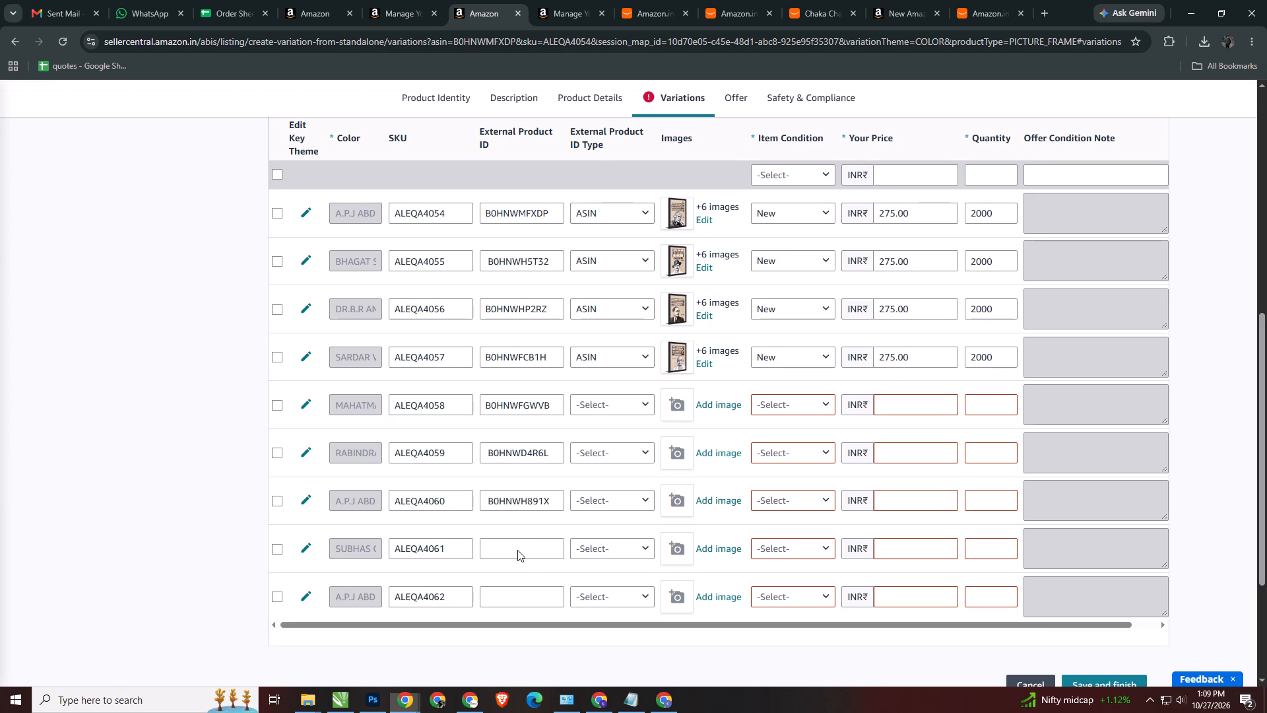
{"action": "key", "text": "ctrl+v"}
Copy ASIN B0HNWMM1NX of the A.P.J. Abdul Kalam frame ALEQA4062 from the inventory list into that variation's External Product ID.
{"action": "key", "text": "alt+Tab"}
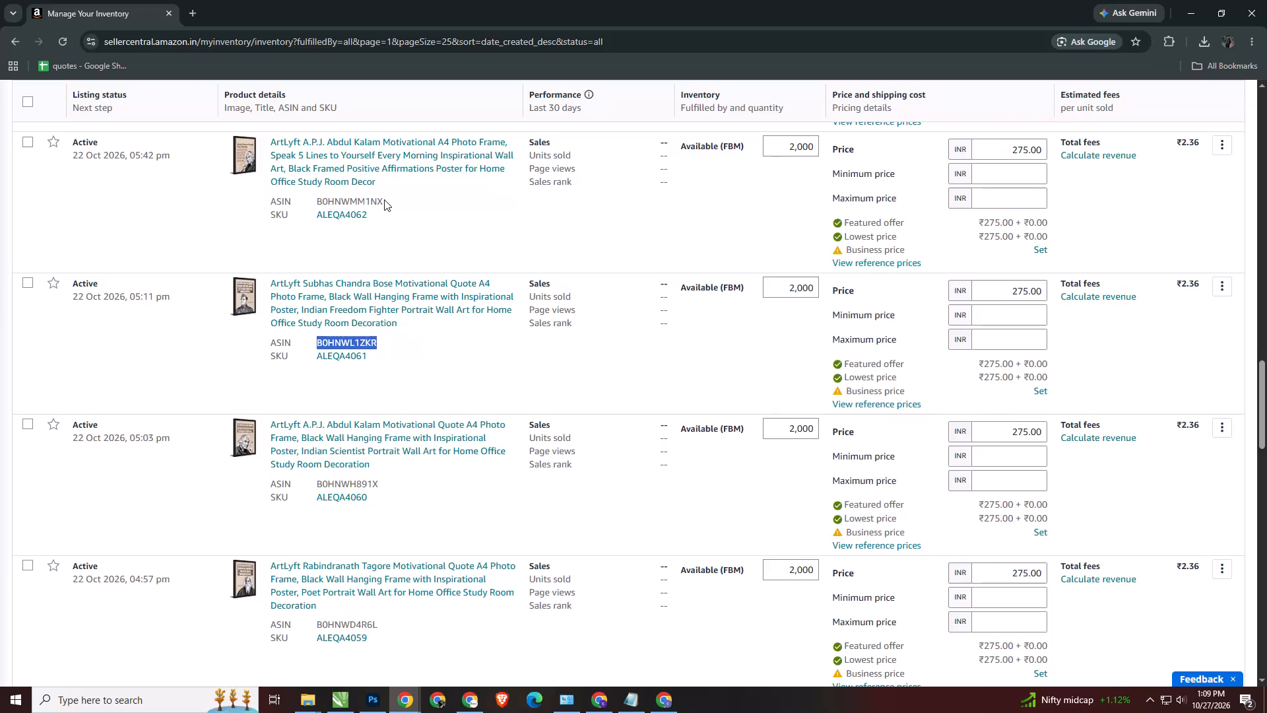
{"action": "left_click", "coordinate": [384, 199]}
{"action": "scroll", "coordinate": [399, 217], "scroll_direction": "up", "scroll_amount": 2}
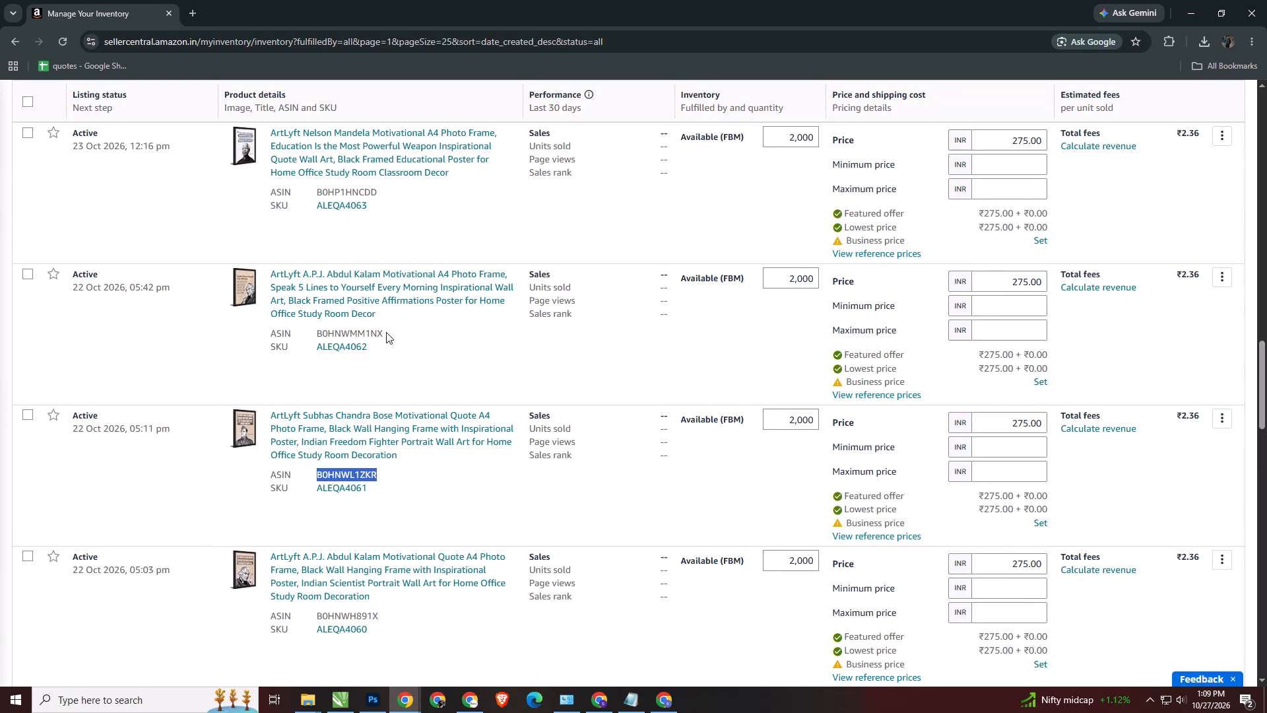
{"action": "left_click_drag", "start_coordinate": [385, 331], "coordinate": [317, 330]}
{"action": "key", "text": "ctrl+c"}
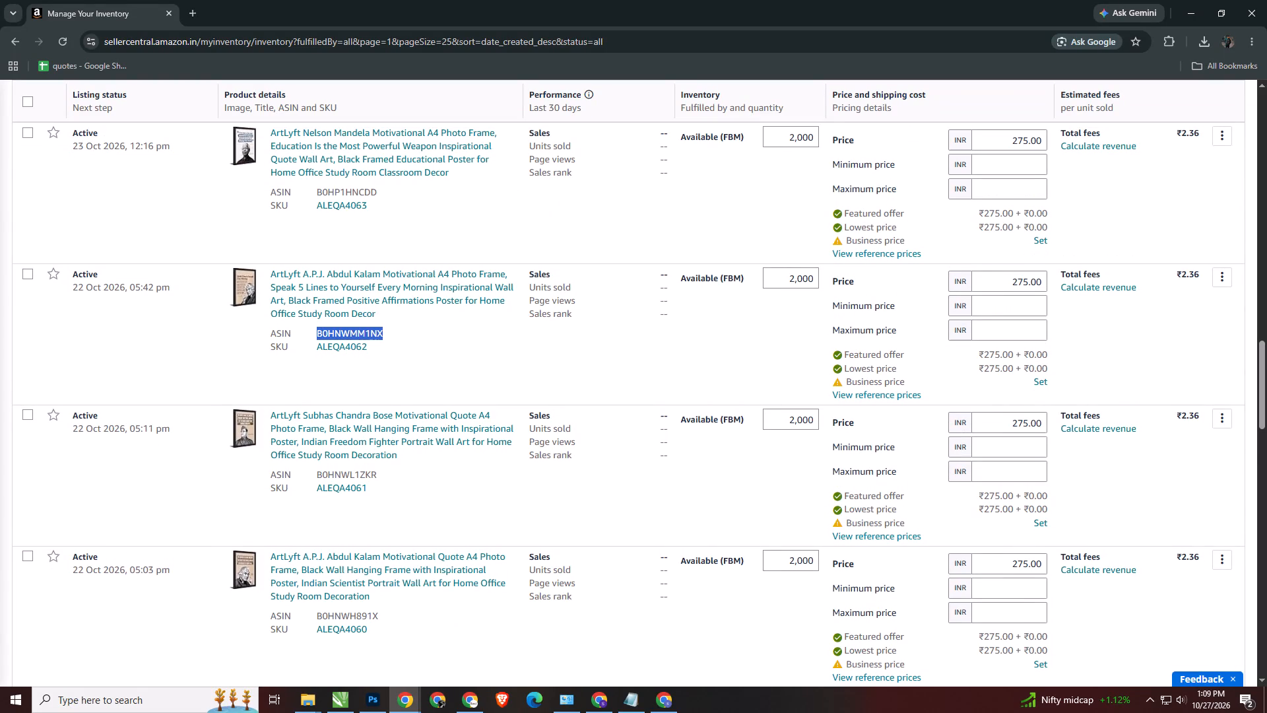
{"action": "key", "text": "alt+Tab"}
{"action": "left_click", "coordinate": [521, 597]}
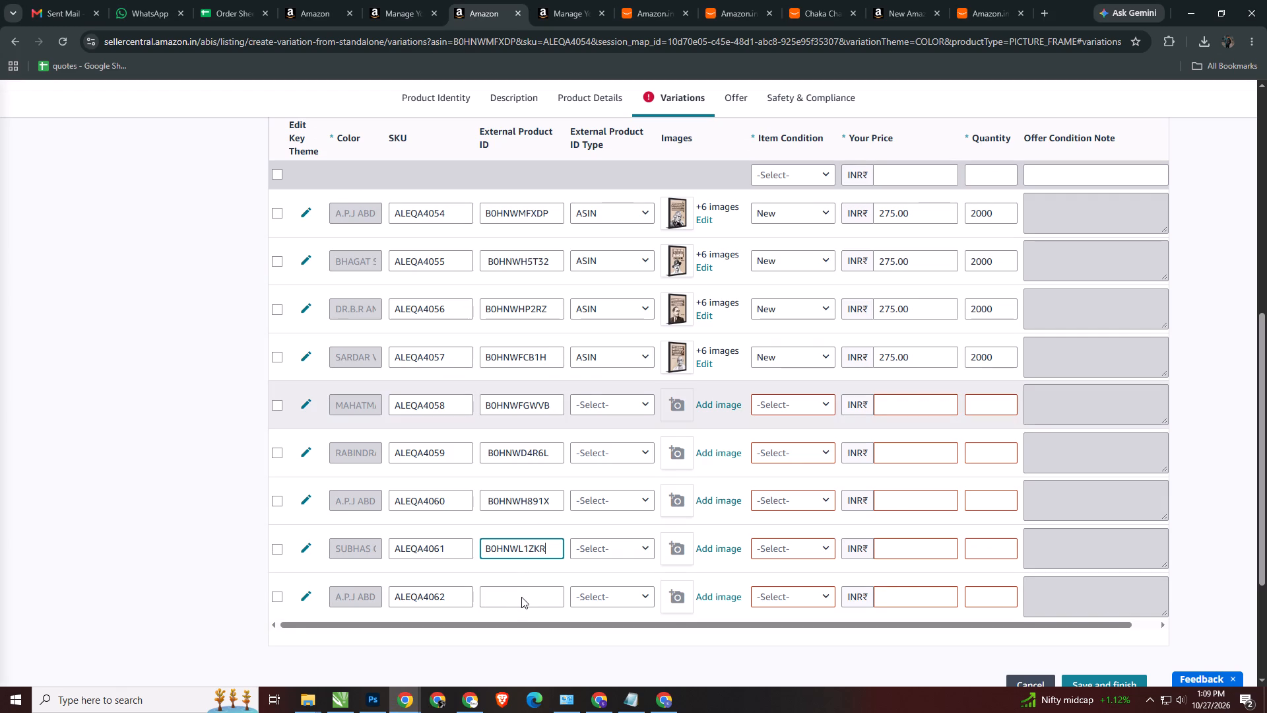
{"action": "key", "text": "ctrl+v"}
Set the External Product ID Type to ASIN for variations ALEQA4058 through ALEQA4062.
{"action": "left_click", "coordinate": [618, 446]}
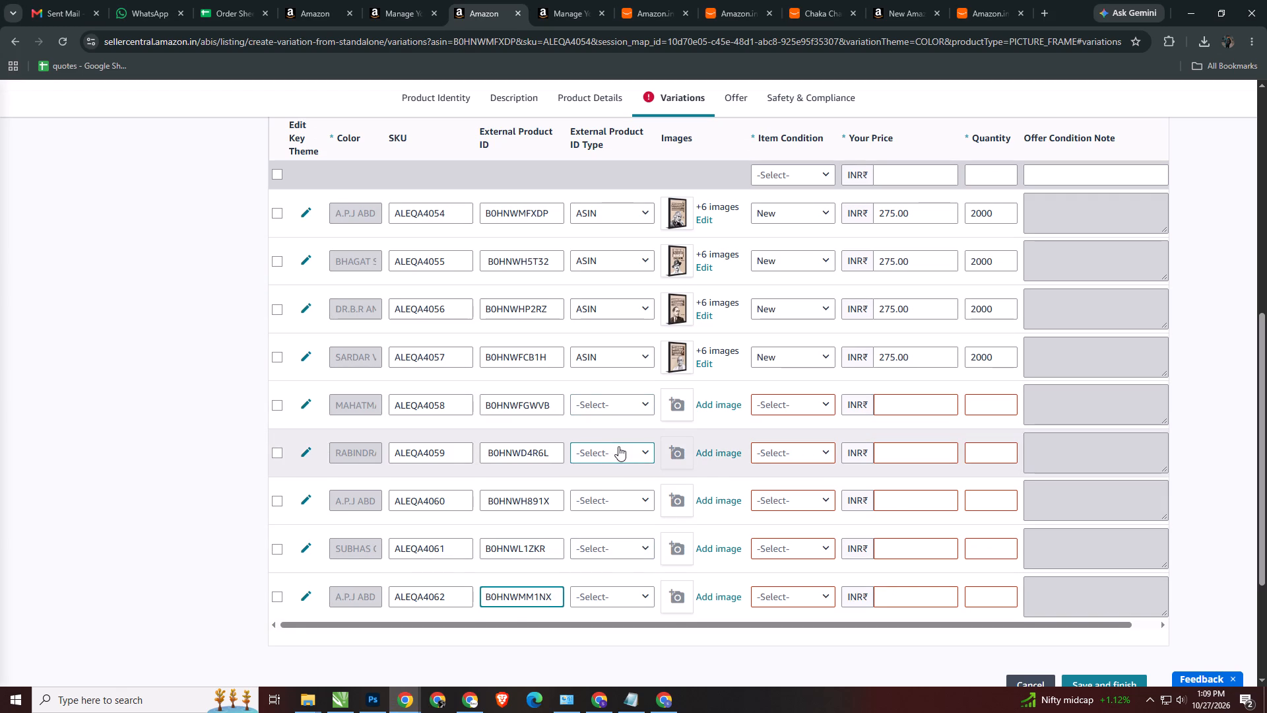
{"action": "left_click", "coordinate": [620, 406]}
{"action": "key", "text": "Return"}
{"action": "left_click", "coordinate": [602, 456]}
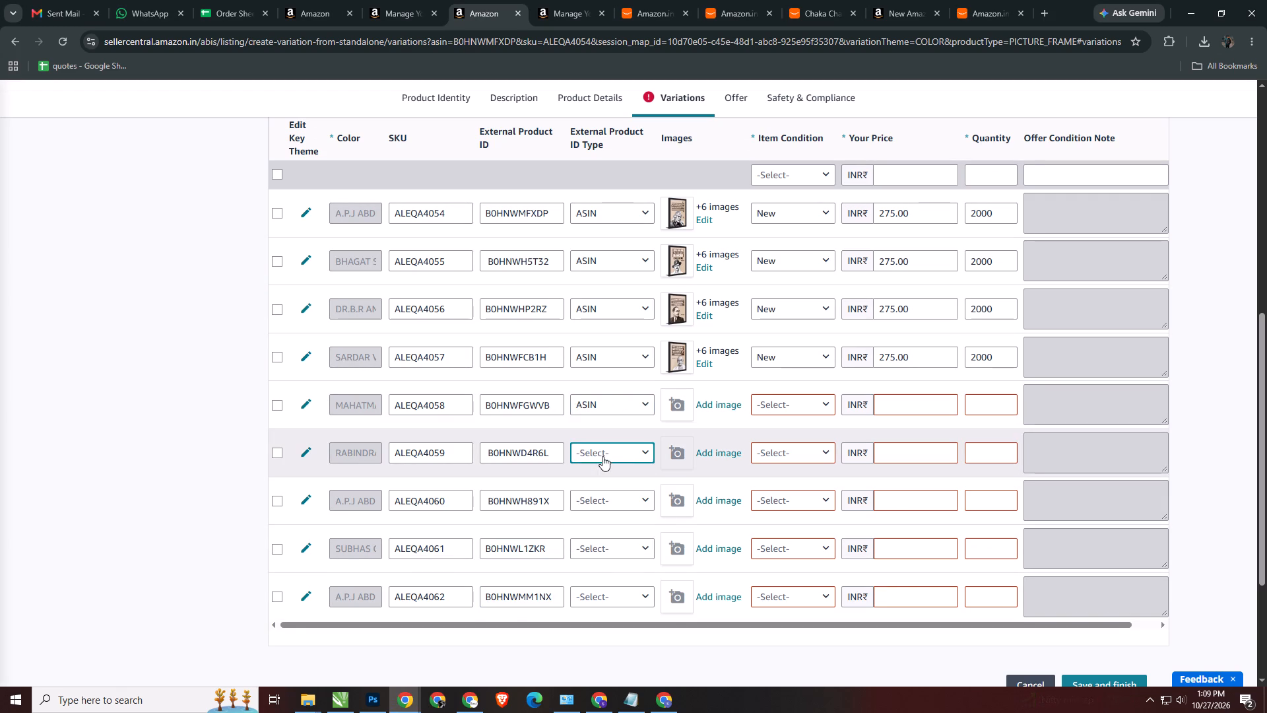
{"action": "key", "text": "Return"}
{"action": "left_click", "coordinate": [602, 503]}
{"action": "key", "text": "Return"}
{"action": "scroll", "coordinate": [602, 503], "scroll_direction": "down", "scroll_amount": 4}
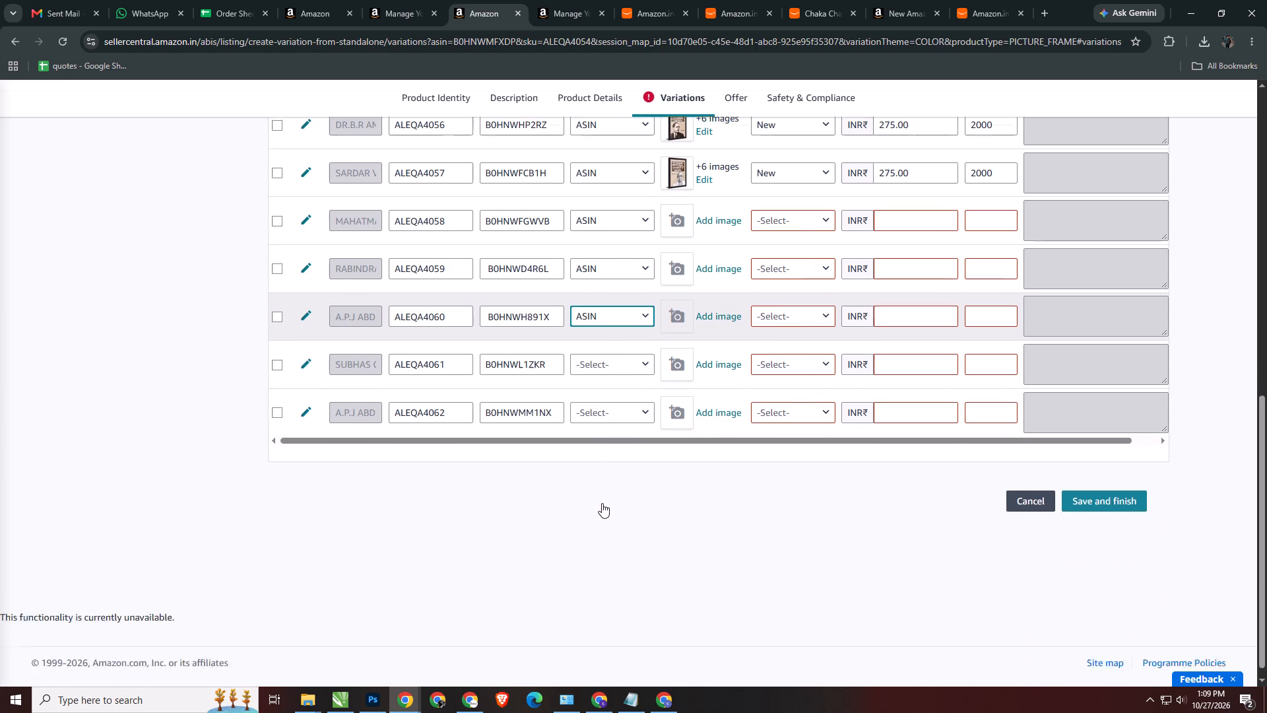
{"action": "left_click", "coordinate": [619, 351]}
{"action": "key", "text": "Return"}
{"action": "left_click", "coordinate": [607, 401]}
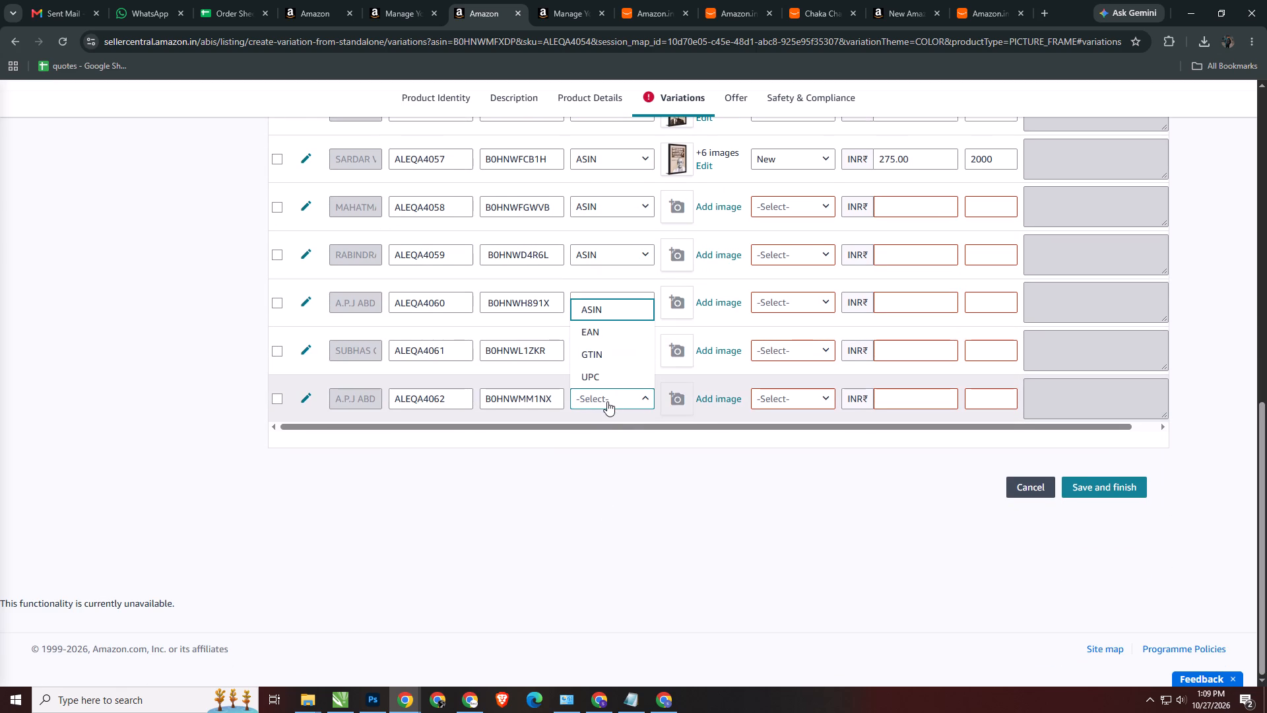
{"action": "key", "text": "Return"}
Set the Item Condition to New for variations ALEQA4058 through ALEQA4062.
{"action": "scroll", "coordinate": [691, 454], "scroll_direction": "up", "scroll_amount": 1}
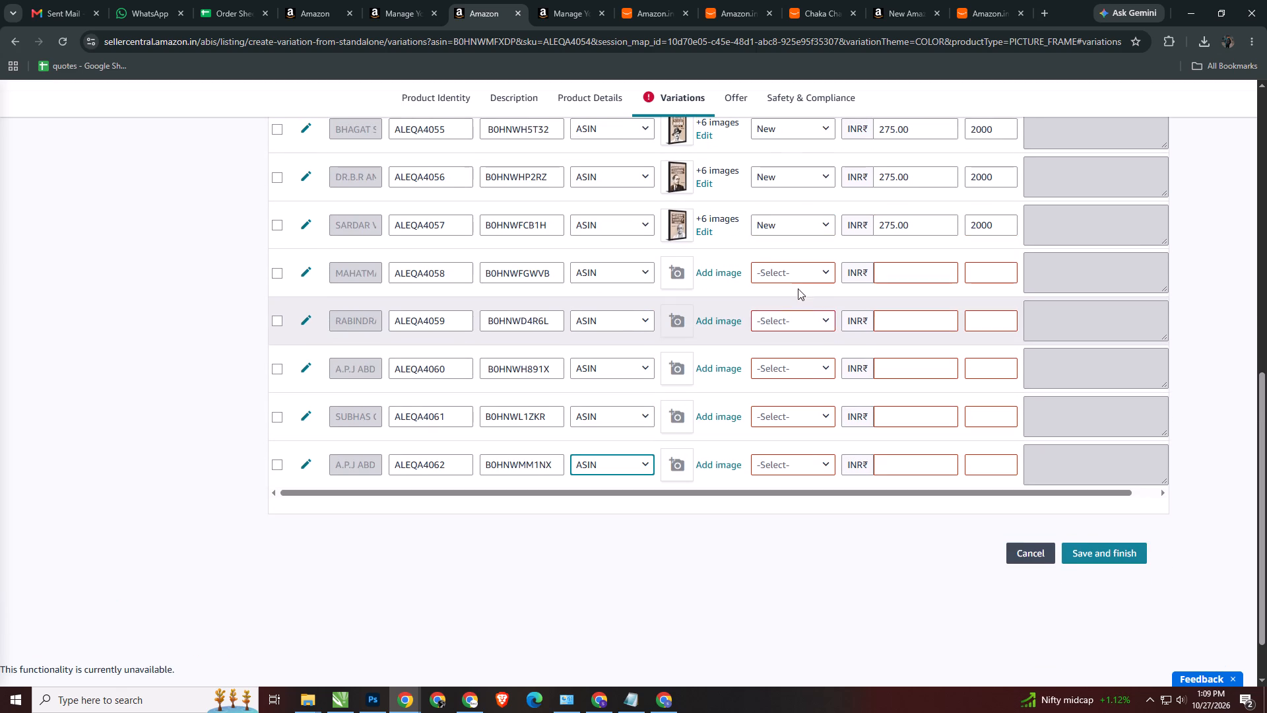
{"action": "left_click", "coordinate": [798, 269]}
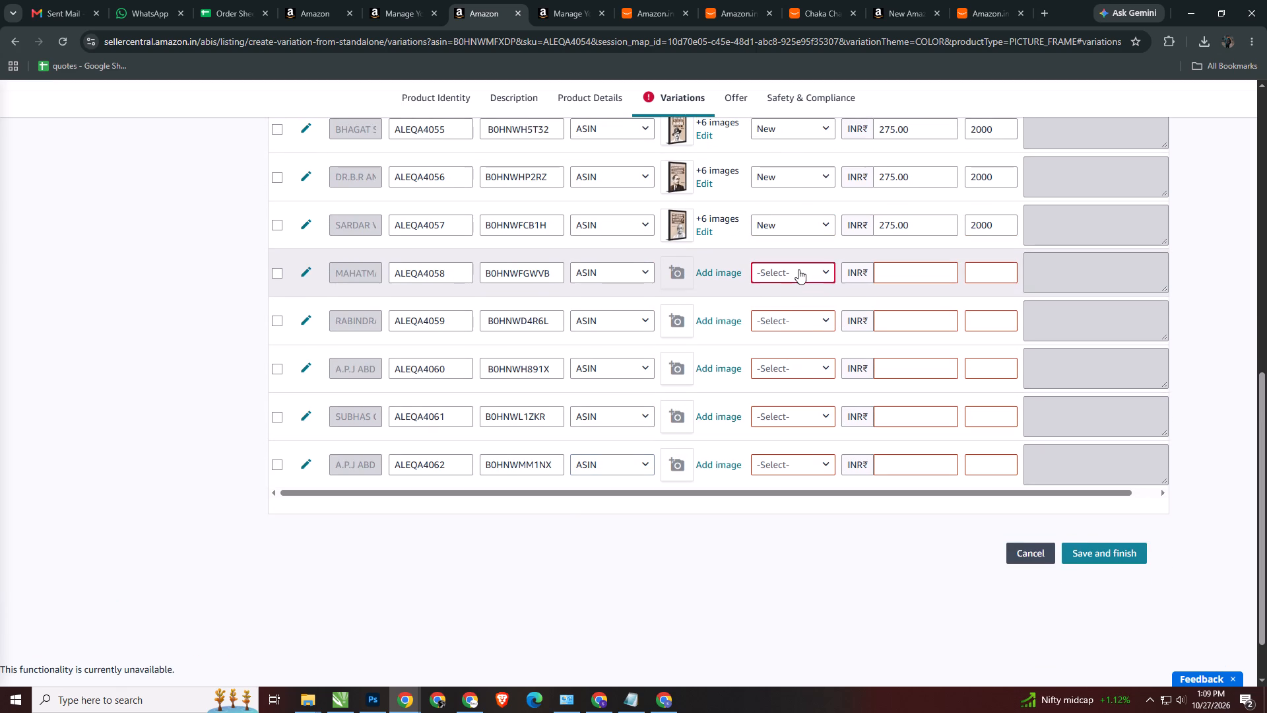
{"action": "key", "text": "Return"}
{"action": "left_click", "coordinate": [805, 325]}
{"action": "key", "text": "Return"}
{"action": "left_click", "coordinate": [797, 366]}
{"action": "key", "text": "Return"}
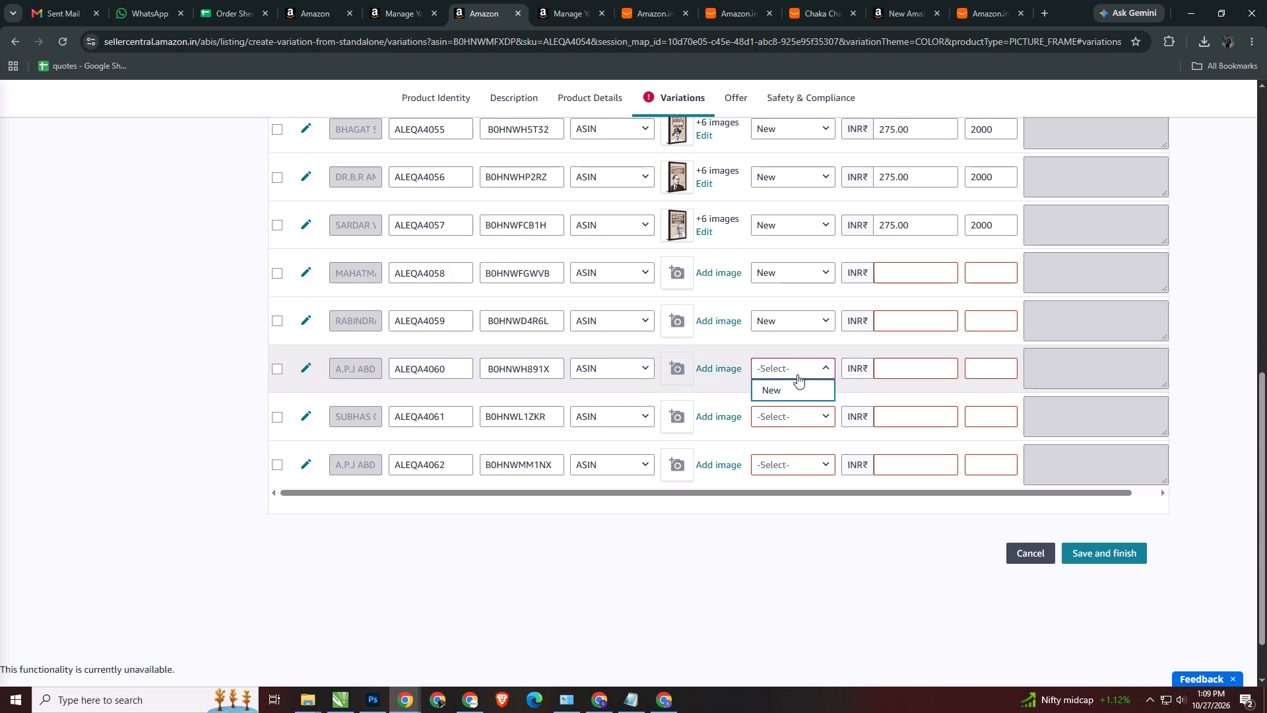
{"action": "left_click", "coordinate": [802, 422]}
{"action": "key", "text": "Return"}
{"action": "left_click", "coordinate": [798, 471]}
{"action": "key", "text": "Return"}
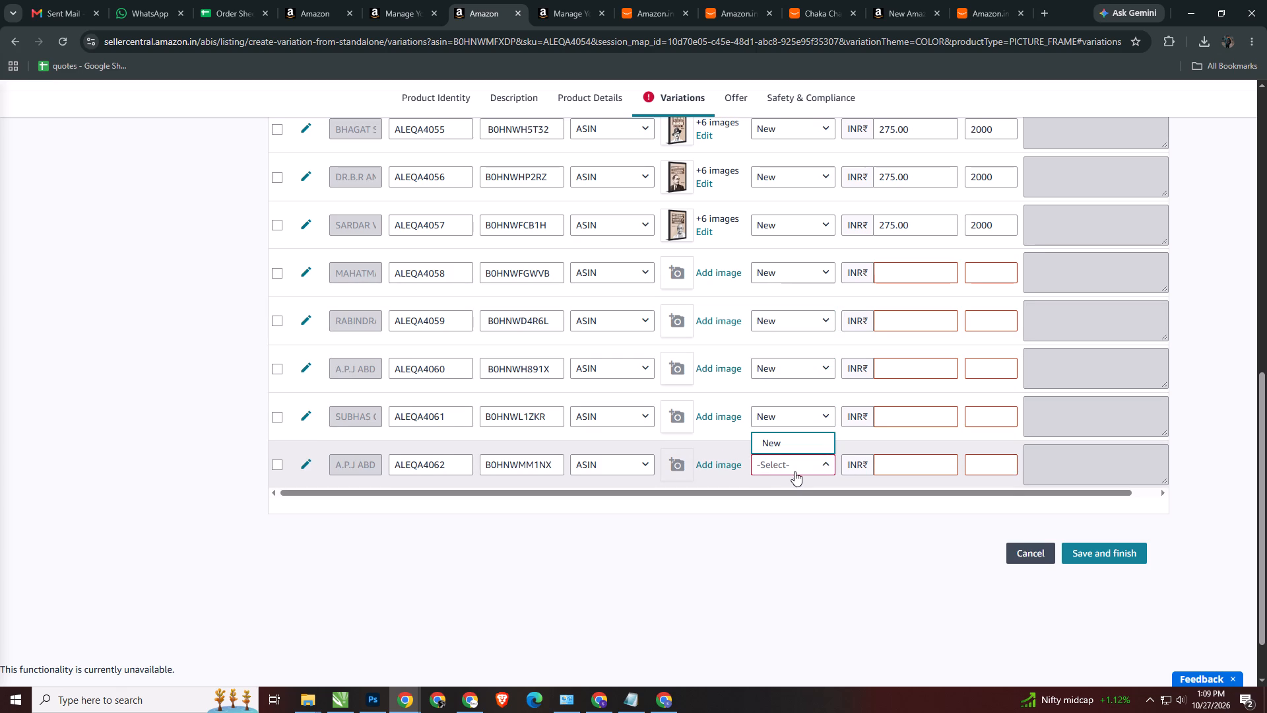
{"action": "left_click", "coordinate": [780, 522]}
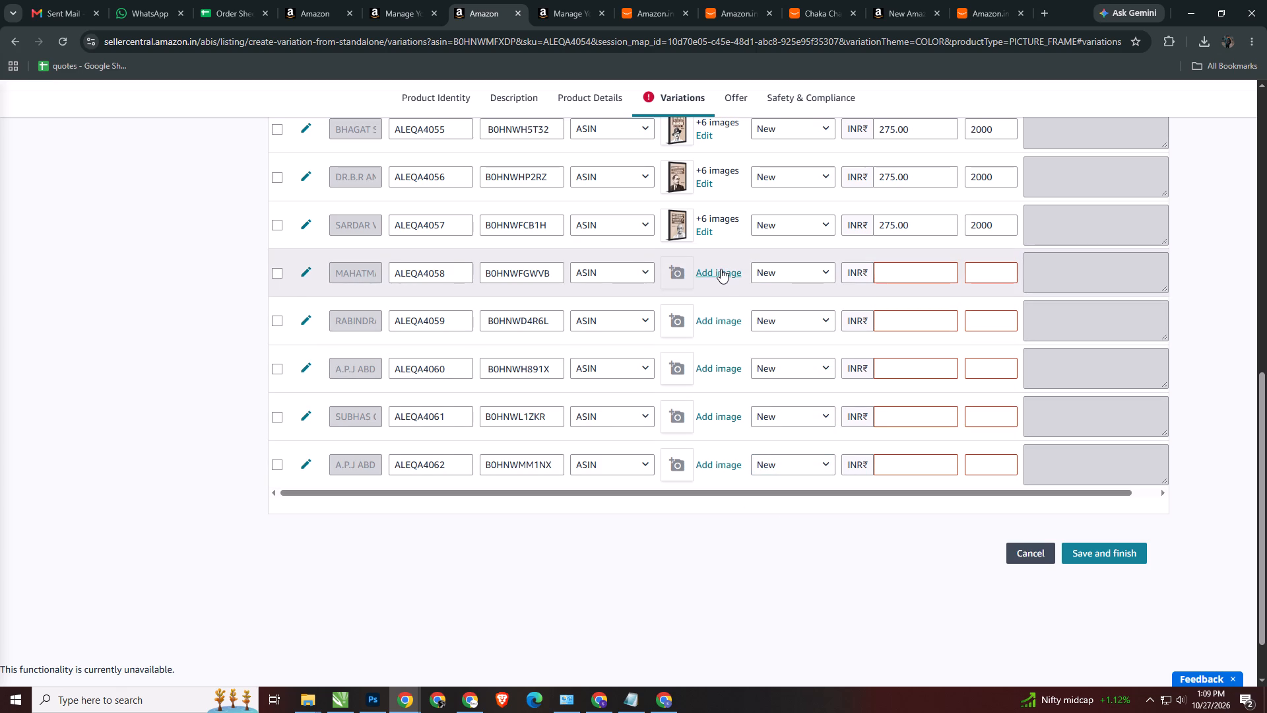
Copy the price 275.00 from variation ALEQA4057 into Your Price for variations ALEQA4058 through ALEQA4062.
{"action": "scroll", "coordinate": [736, 282], "scroll_direction": "up", "scroll_amount": 1}
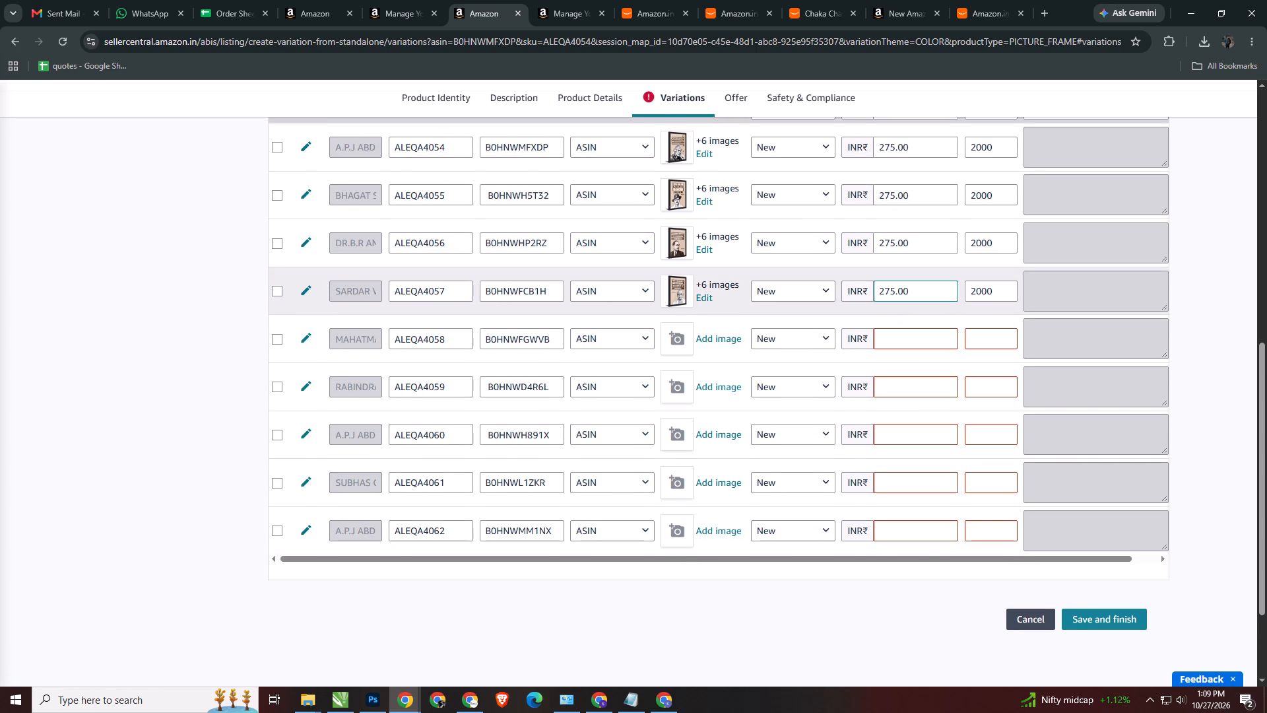
{"action": "left_click", "coordinate": [919, 290]}
{"action": "key", "text": "ctrl+a"}
{"action": "key", "text": "ctrl+c"}
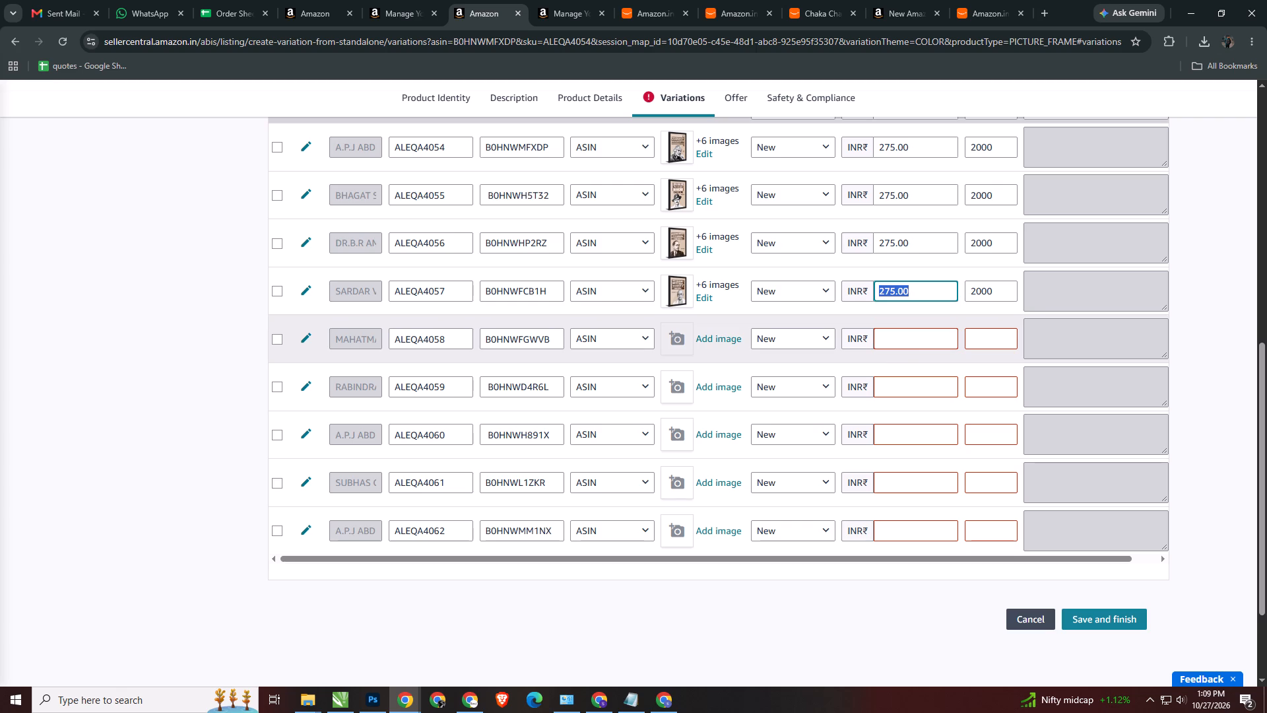
{"action": "left_click", "coordinate": [907, 344]}
{"action": "key", "text": "ctrl+v"}
{"action": "left_click", "coordinate": [913, 389]}
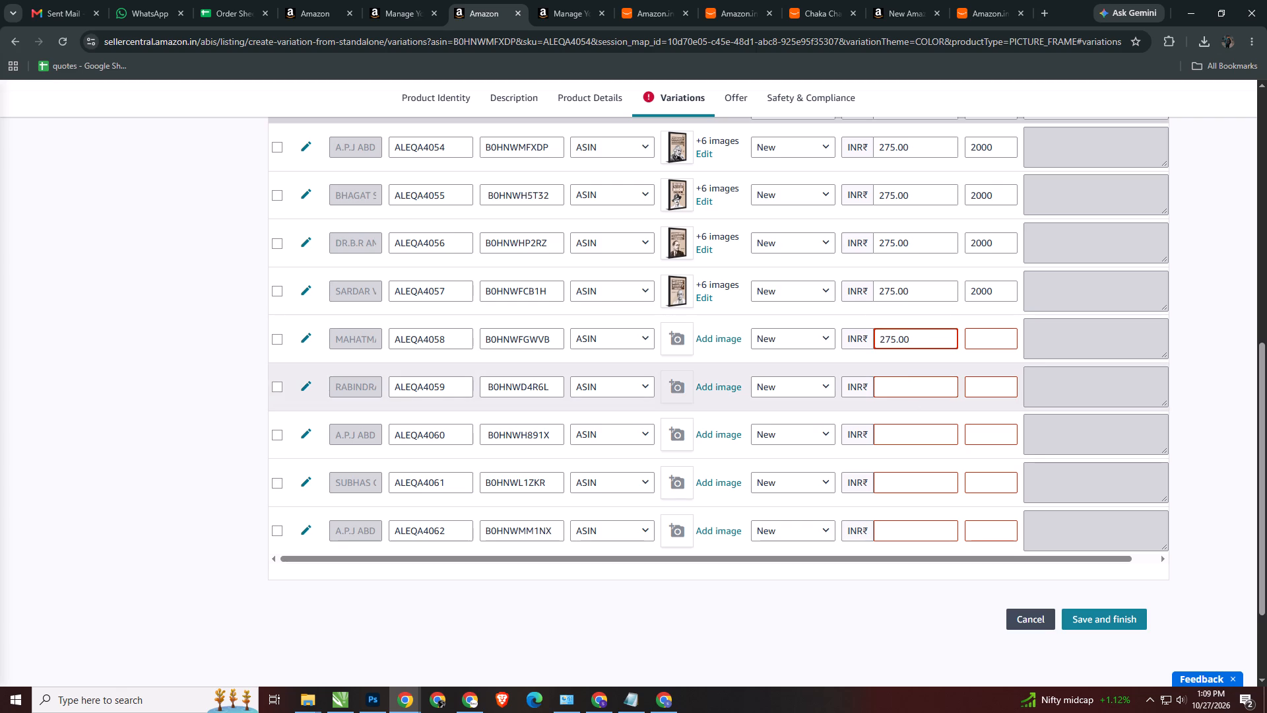
{"action": "key", "text": "ctrl+v"}
{"action": "left_click", "coordinate": [909, 430]}
{"action": "key", "text": "ctrl+v"}
{"action": "left_click", "coordinate": [911, 483]}
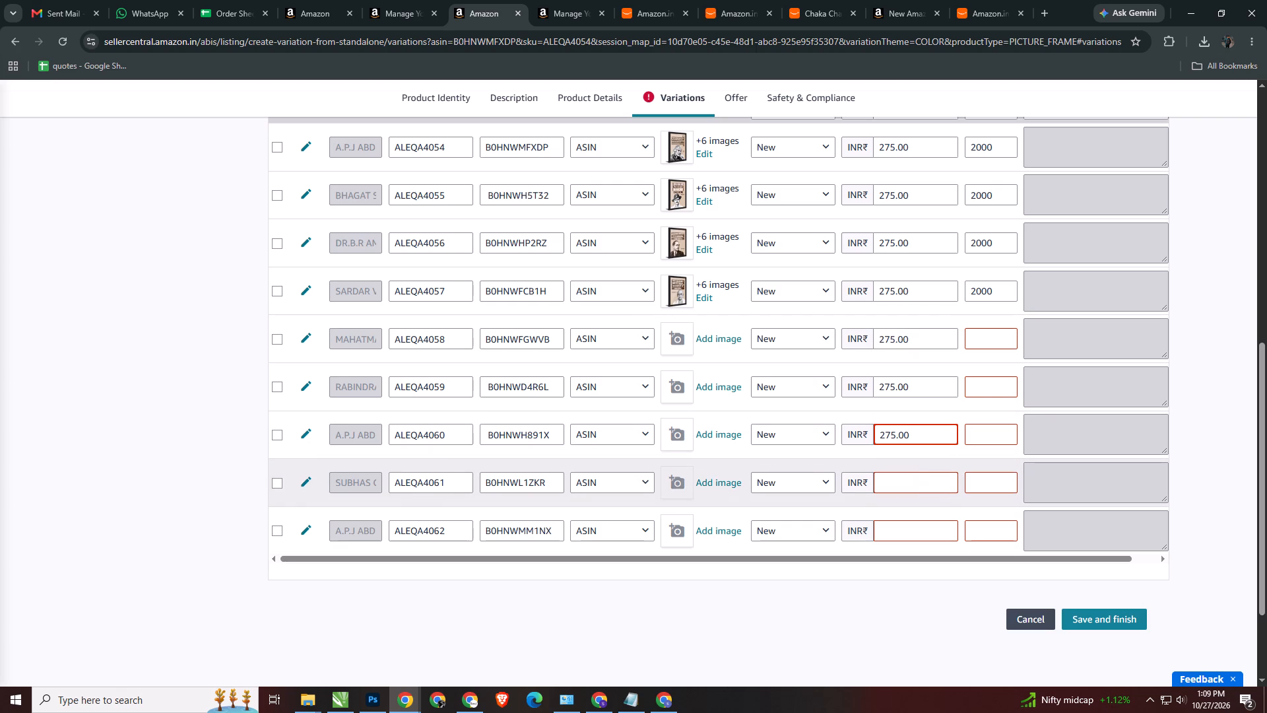
{"action": "key", "text": "ctrl+v"}
{"action": "left_click", "coordinate": [917, 533]}
{"action": "key", "text": "ctrl+v"}
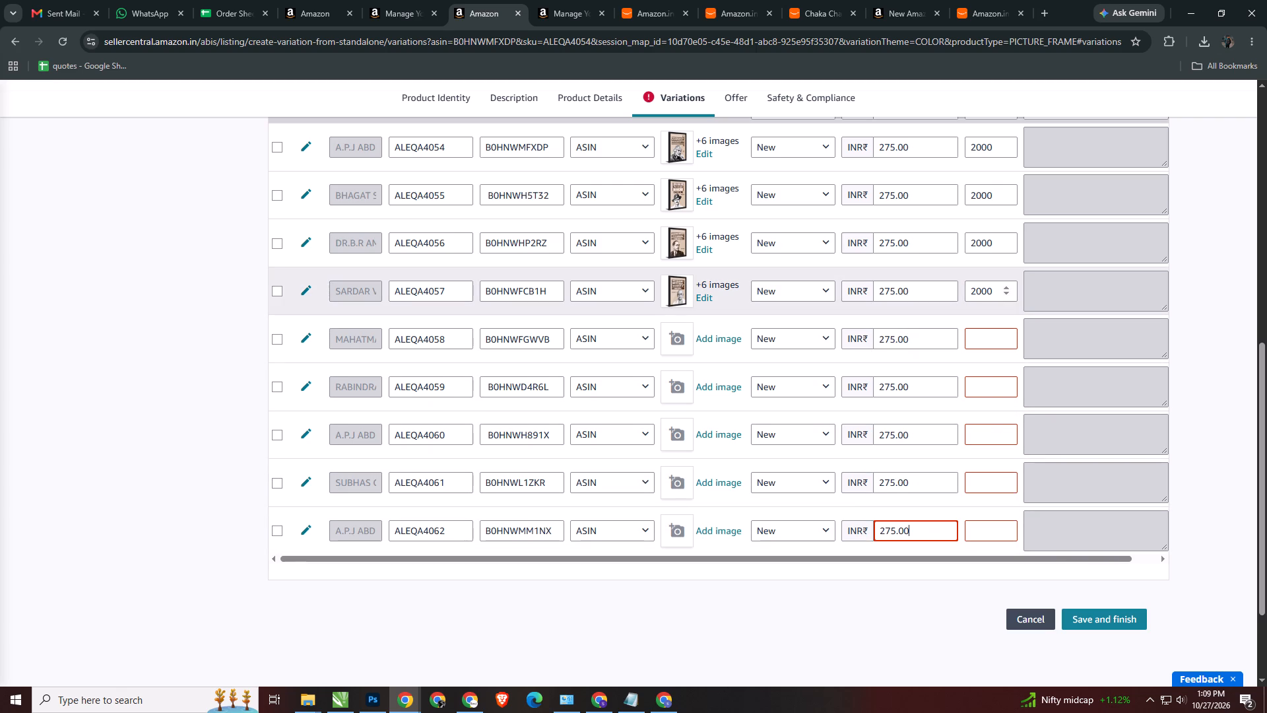
Copy the quantity 2000 from variation ALEQA4057 into the Quantity of variations ALEQA4058 through ALEQA4062.
{"action": "left_click", "coordinate": [989, 292]}
{"action": "key", "text": "ctrl+a"}
{"action": "key", "text": "ctrl+c"}
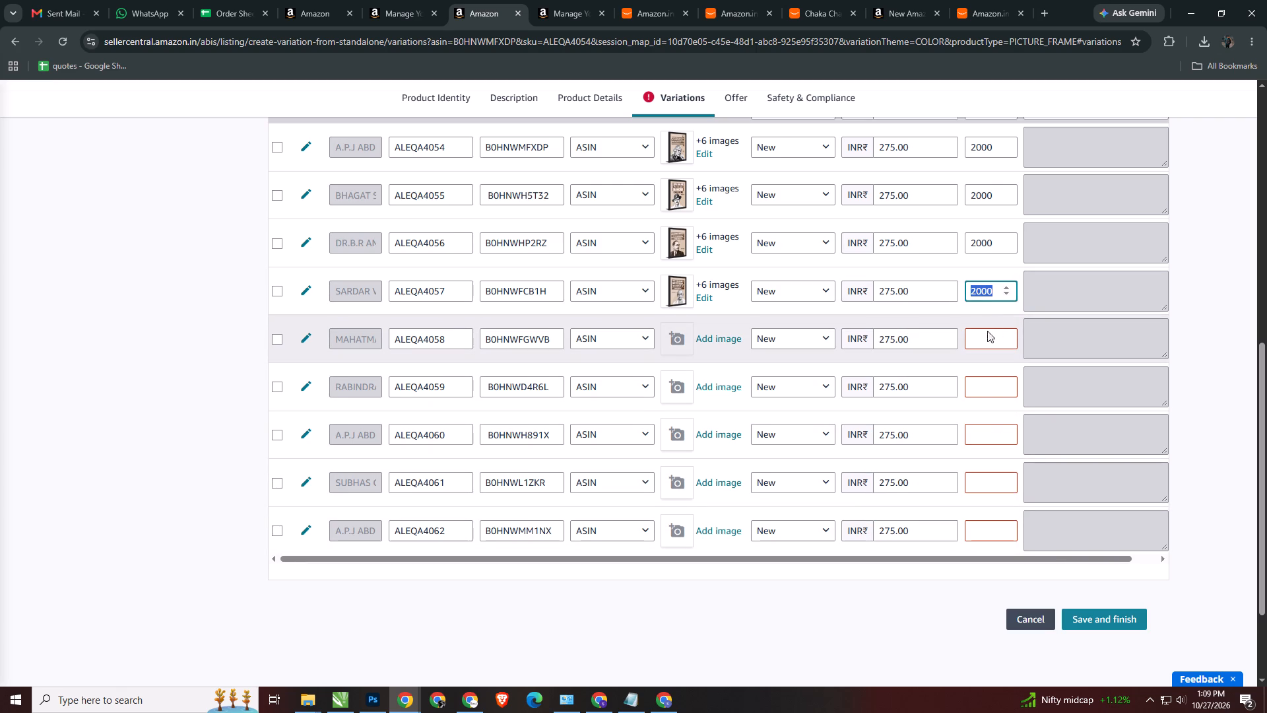
{"action": "left_click", "coordinate": [984, 347]}
{"action": "key", "text": "ctrl+v"}
{"action": "left_click", "coordinate": [991, 395]}
{"action": "key", "text": "ctrl+v"}
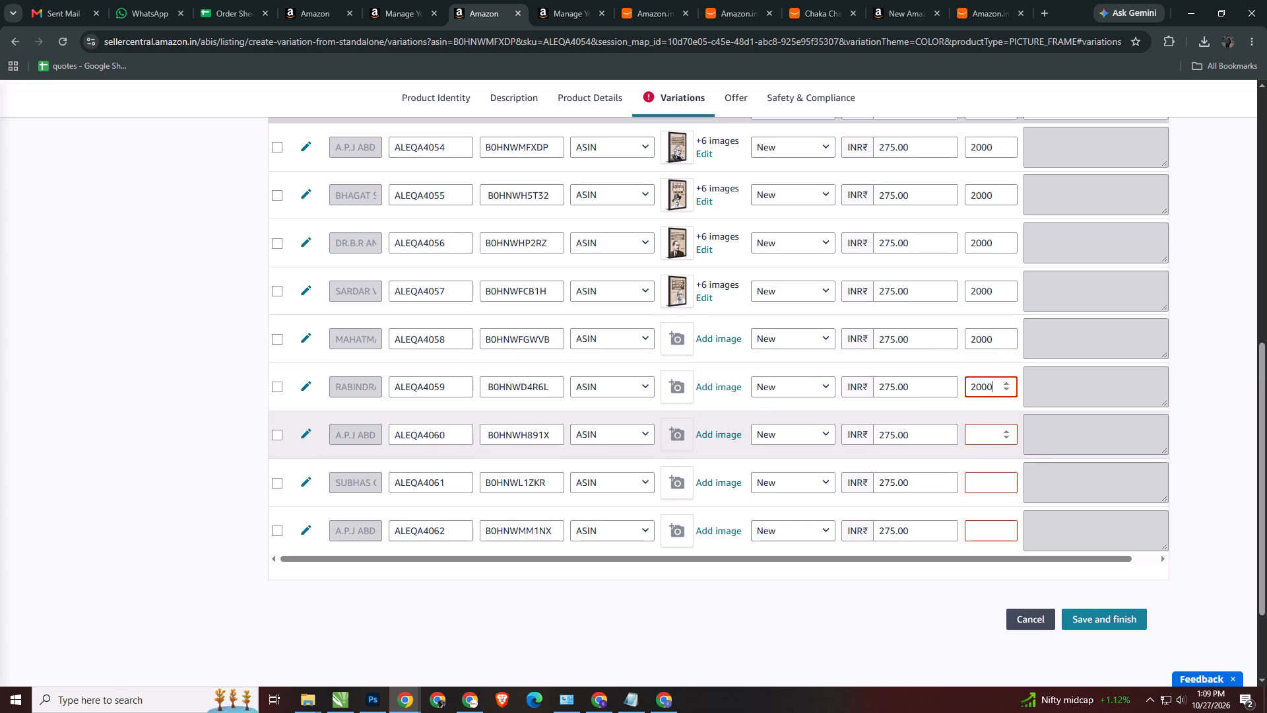
{"action": "left_click", "coordinate": [989, 433]}
{"action": "key", "text": "ctrl+v"}
{"action": "left_click", "coordinate": [978, 489]}
{"action": "key", "text": "ctrl+v"}
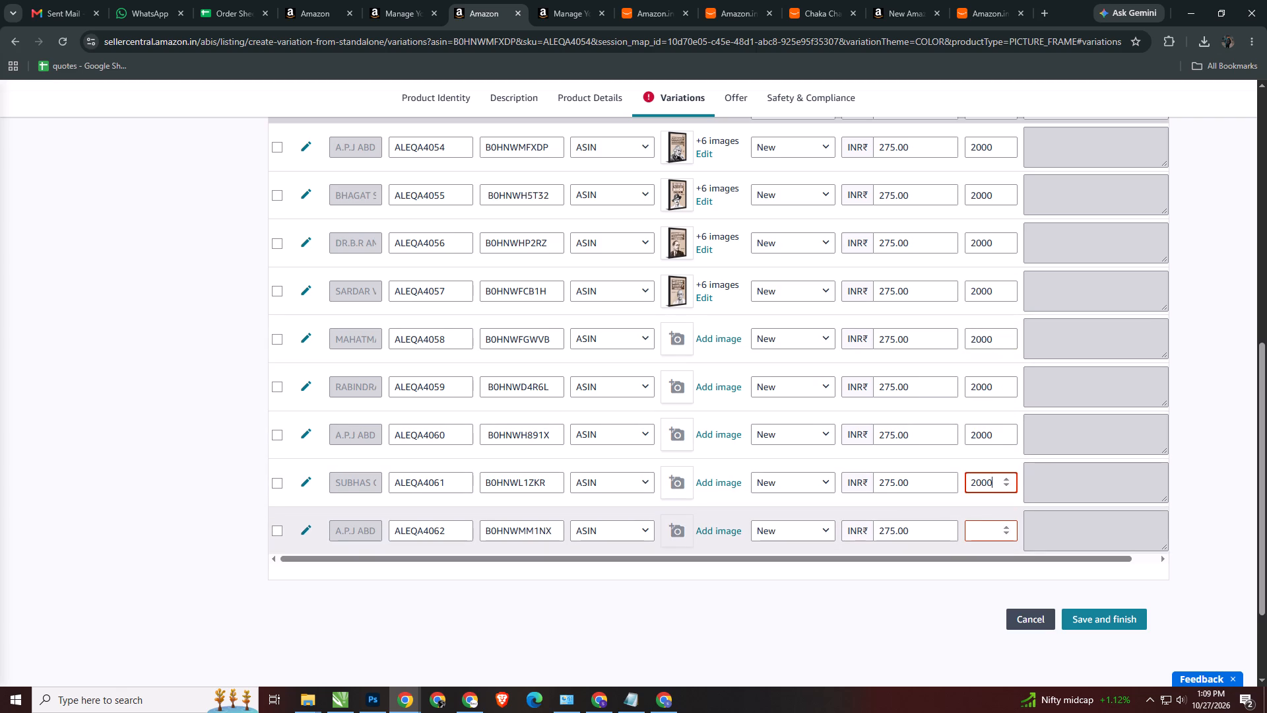
{"action": "left_click", "coordinate": [981, 534]}
{"action": "key", "text": "ctrl+v"}
{"action": "left_click", "coordinate": [919, 566]}
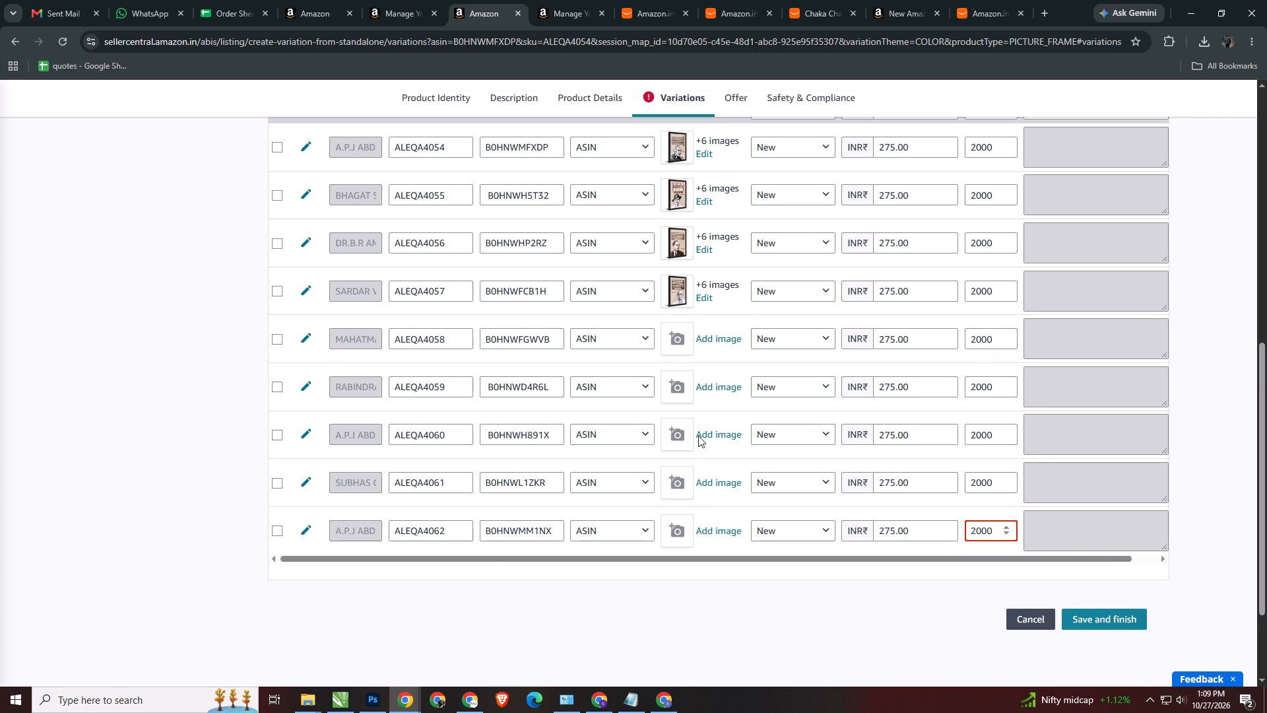
Upload all seven images from the ALEQA4058 folder in A4 LISTING and add them to the Mahatma Gandhi variation ALEQA4058.
{"action": "scroll", "coordinate": [720, 429], "scroll_direction": "up", "scroll_amount": 3}
{"action": "scroll", "coordinate": [749, 419], "scroll_direction": "down", "scroll_amount": 2}
{"action": "left_click", "coordinate": [703, 407]}
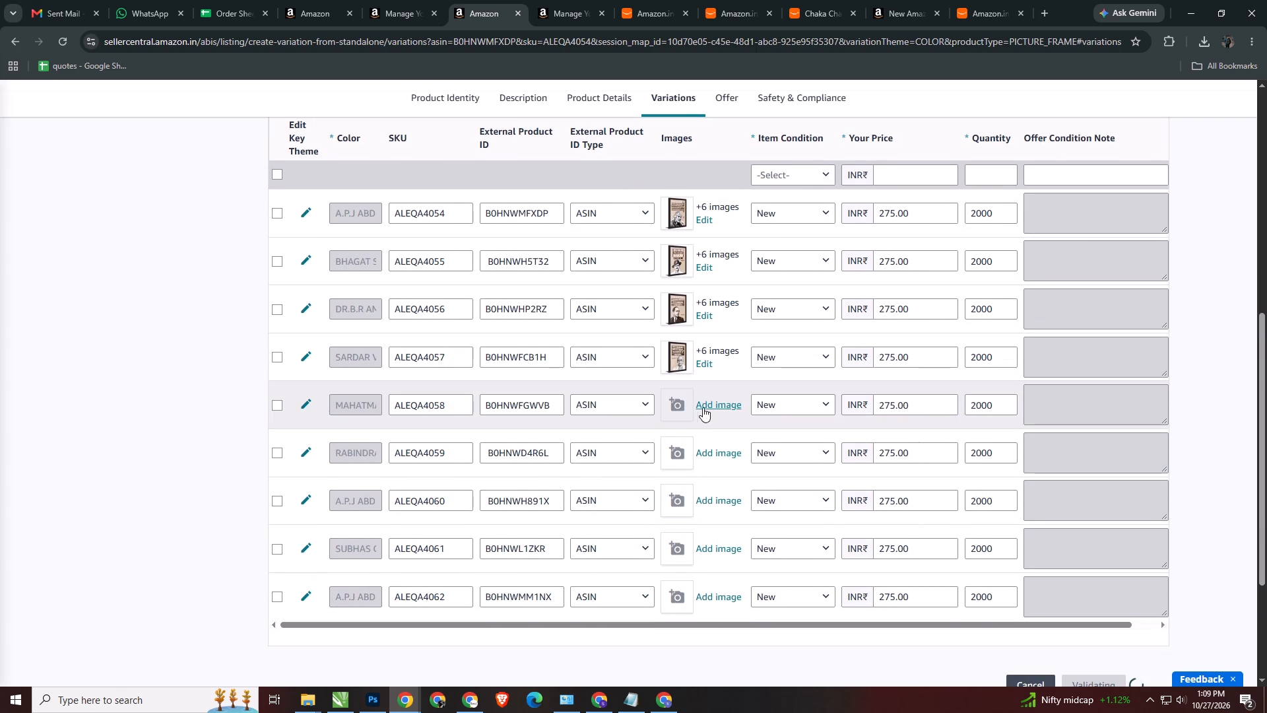
{"action": "left_click", "coordinate": [408, 270]}
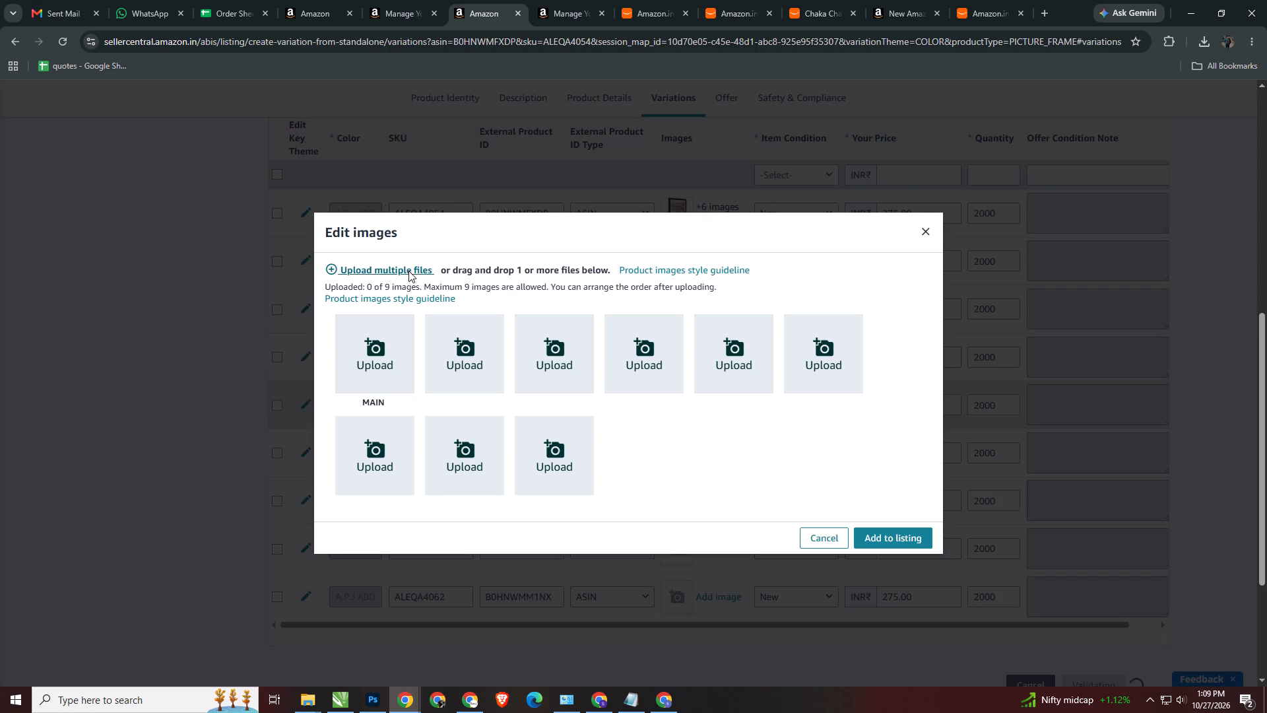
{"action": "left_click", "coordinate": [579, 378]}
{"action": "key", "text": "BackSpace"}
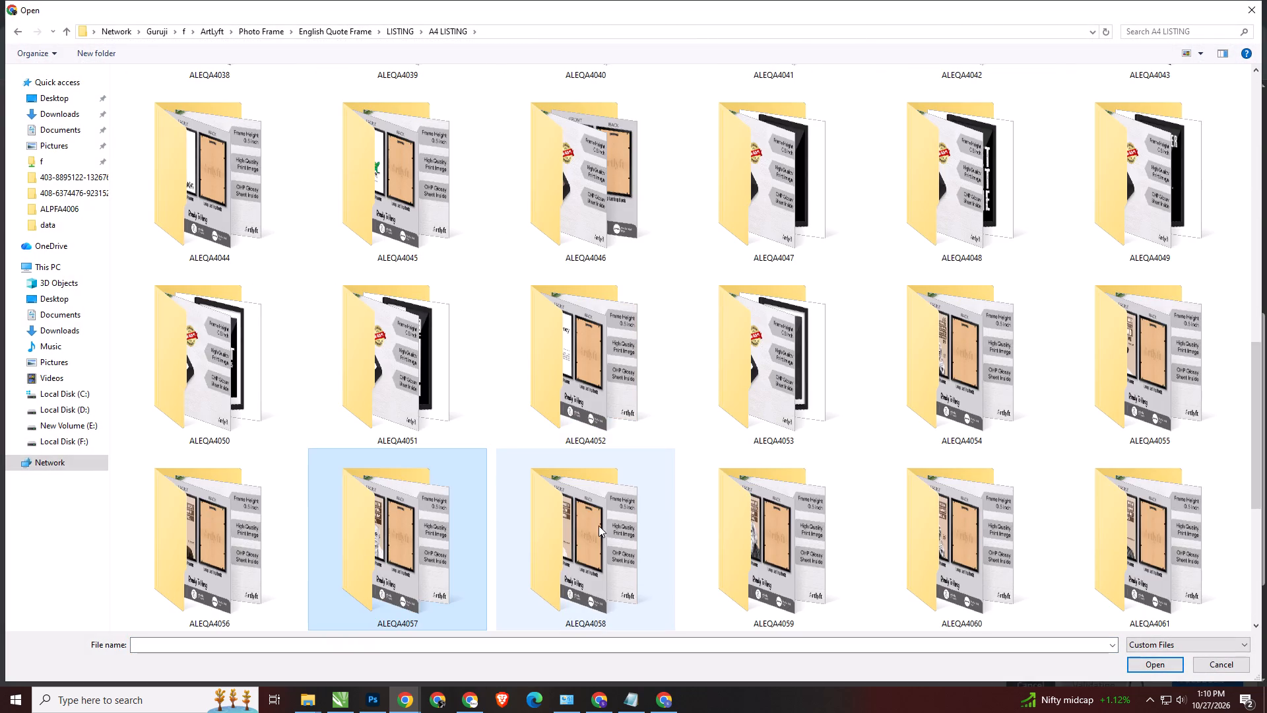
{"action": "left_click", "coordinate": [598, 526]}
{"action": "key", "text": "Return"}
{"action": "left_click", "coordinate": [525, 428]}
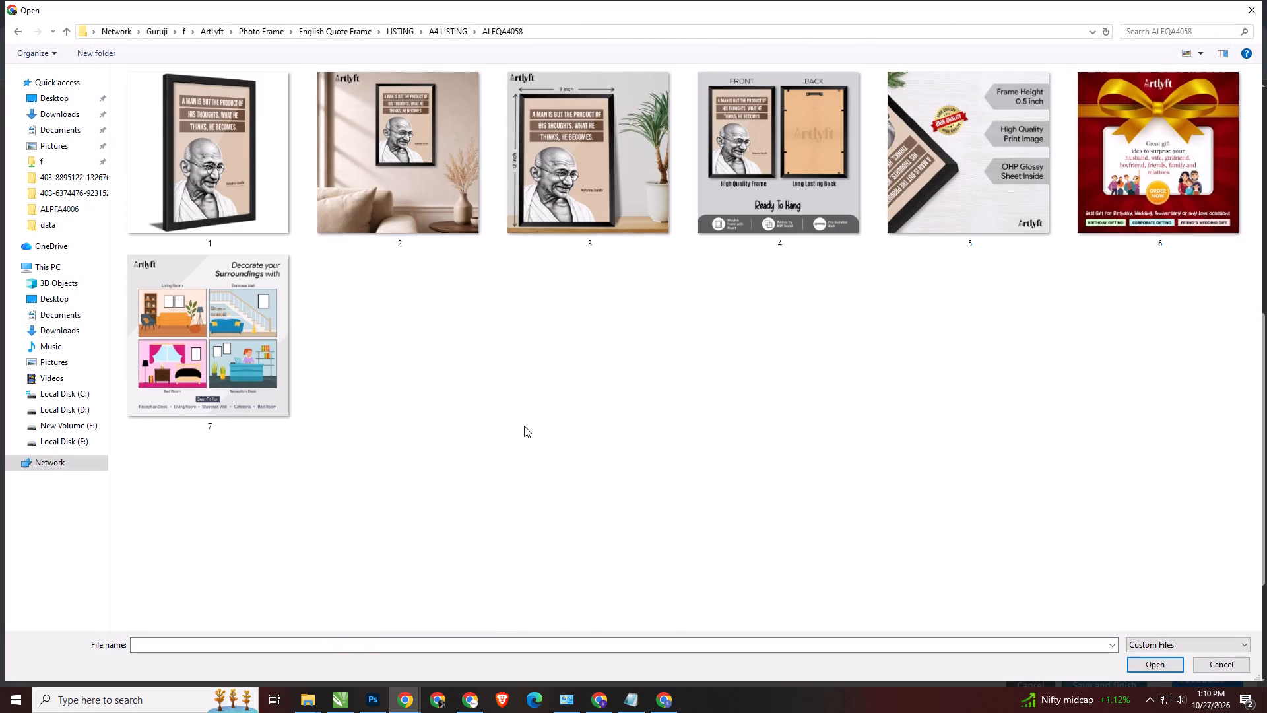
{"action": "key", "text": "ctrl+a"}
{"action": "key", "text": "Return"}
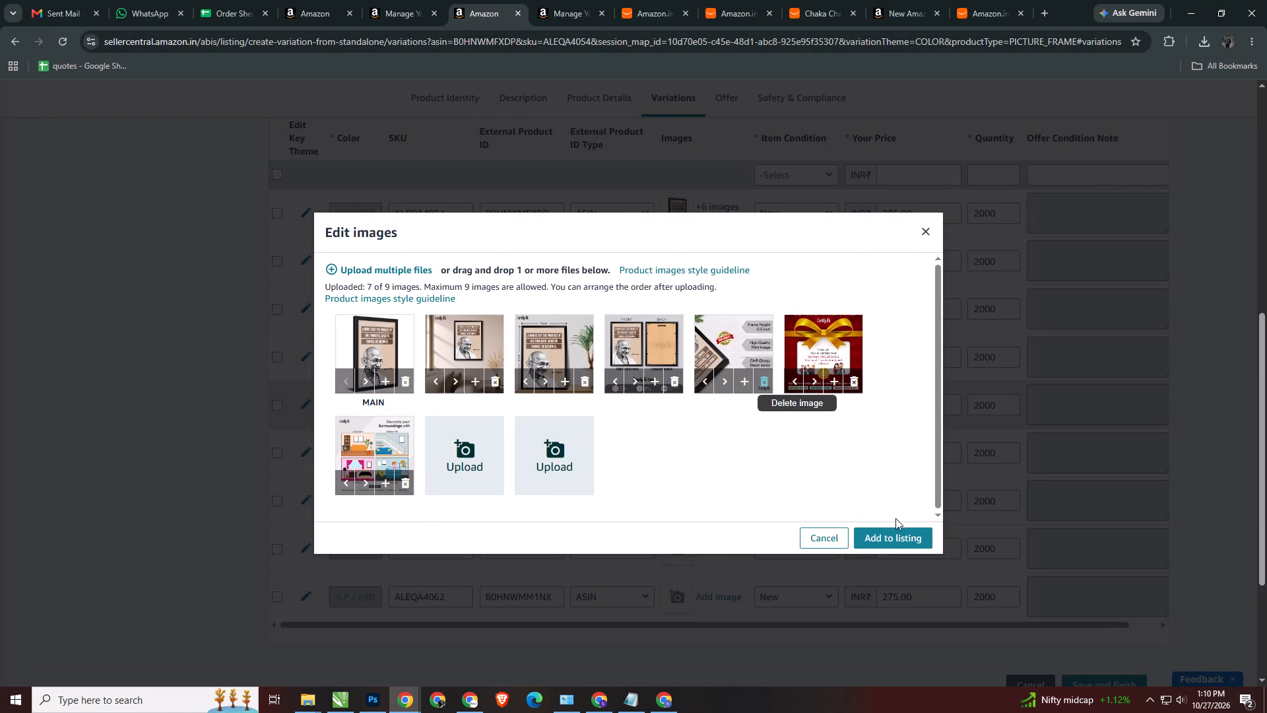
{"action": "left_click", "coordinate": [879, 534]}
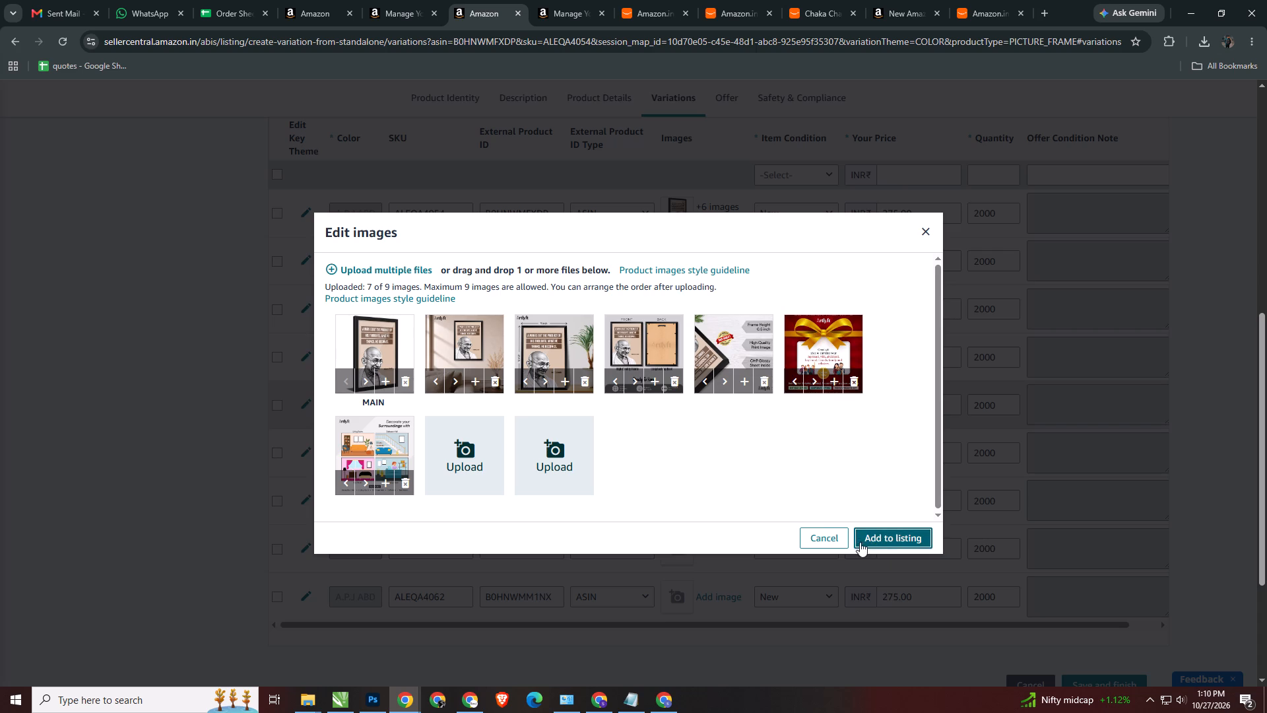
Open image editing for the Rabindranath Tagore variation ALEQA4059.
{"action": "left_click", "coordinate": [719, 454]}
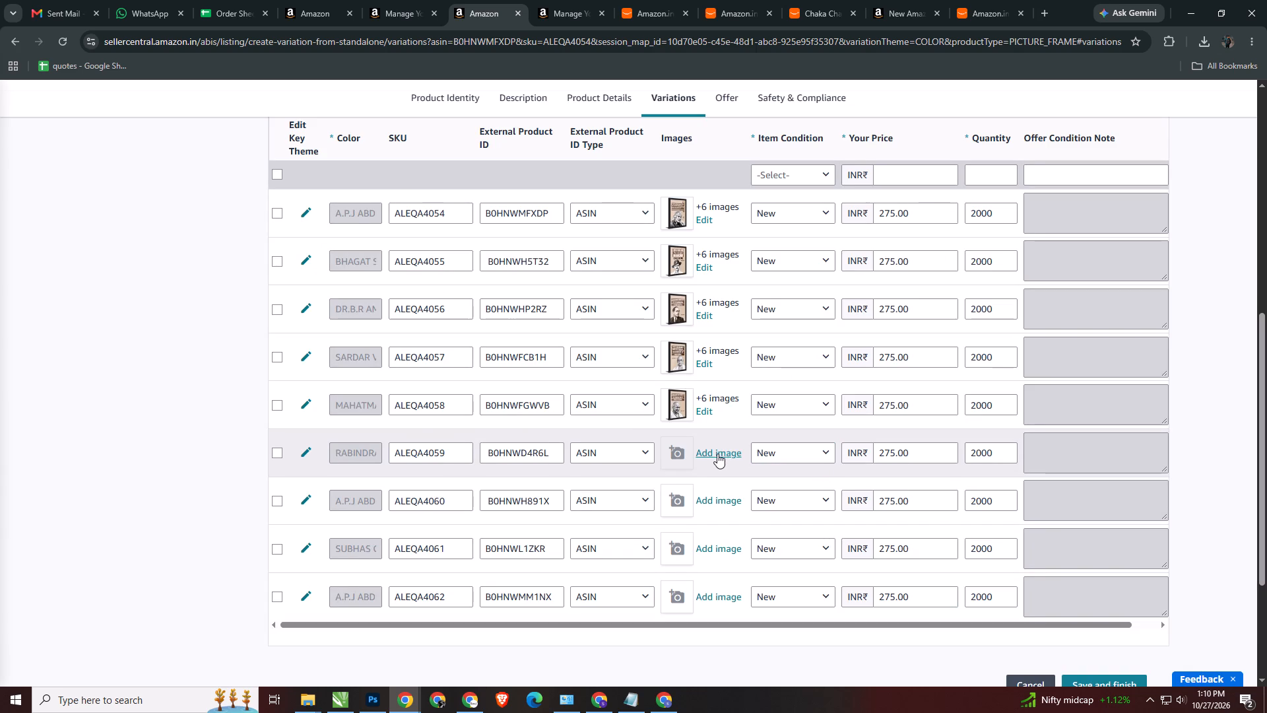
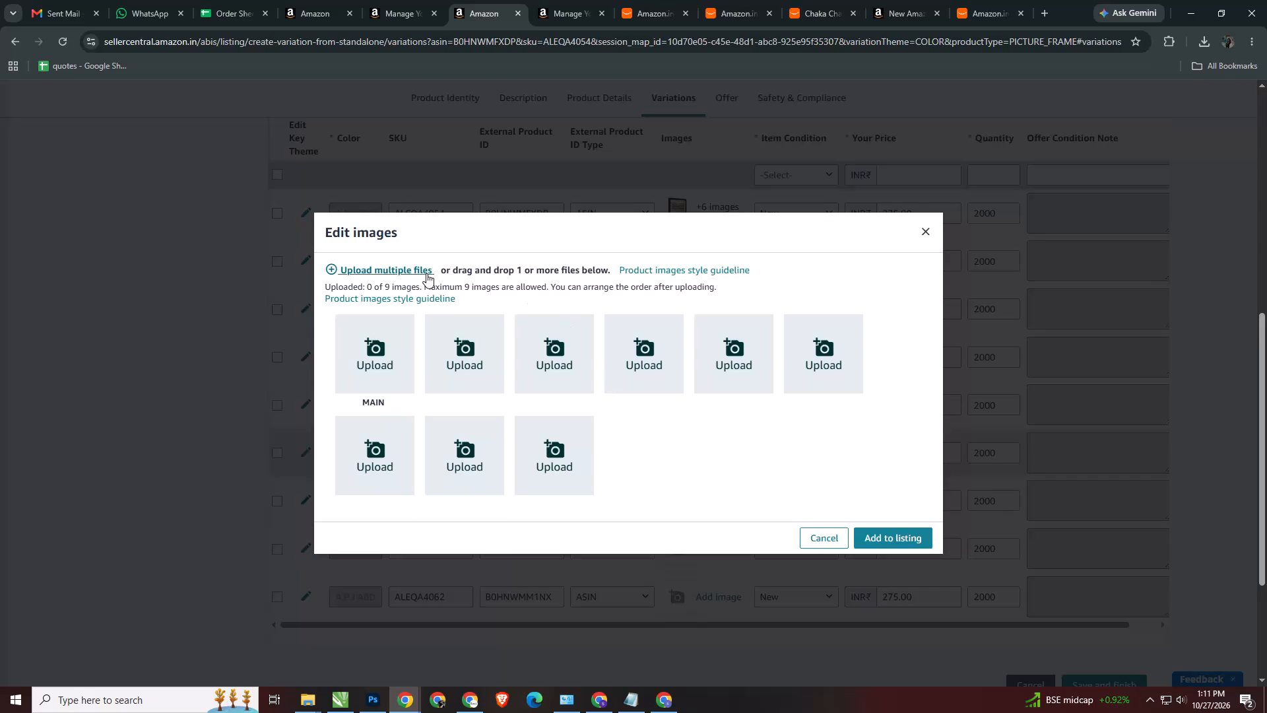
Upload all seven images from the ALEQA4059 folder in A4 LISTING for the Rabindranath Tagore variation ALEQA4059.
{"action": "left_click", "coordinate": [921, 228]}
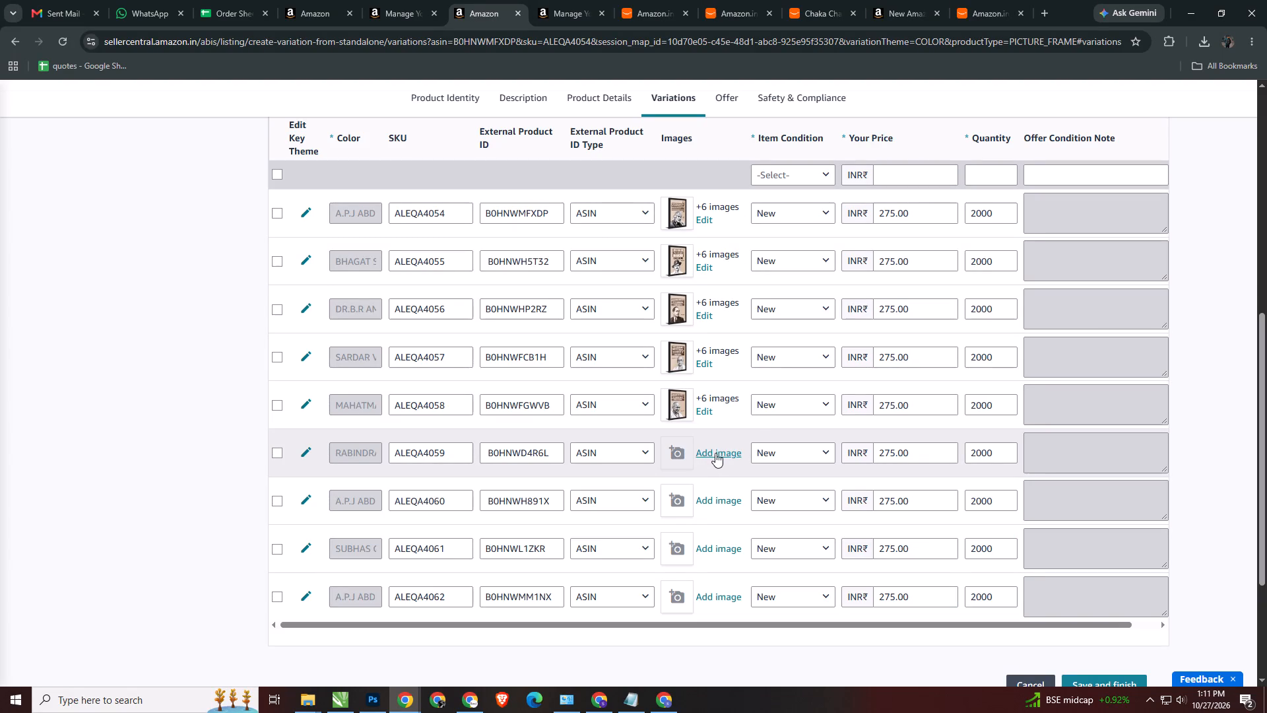
{"action": "left_click", "coordinate": [724, 452]}
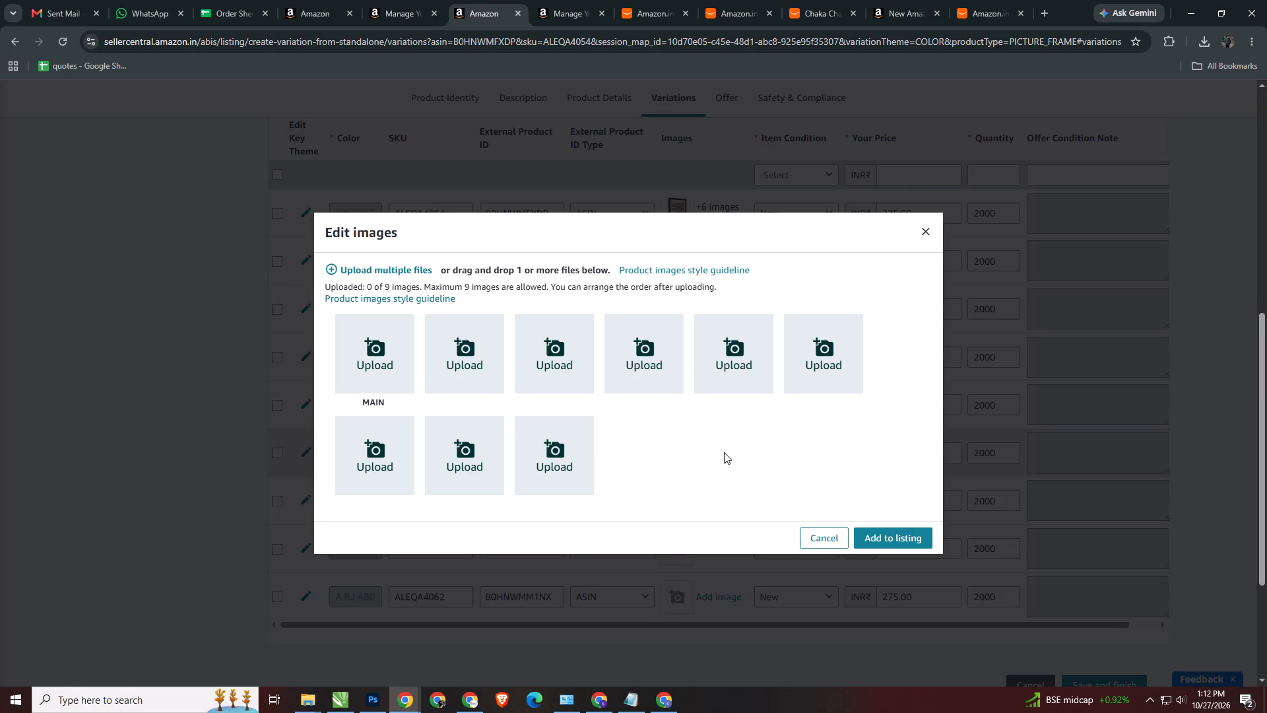
{"action": "left_click", "coordinate": [404, 275]}
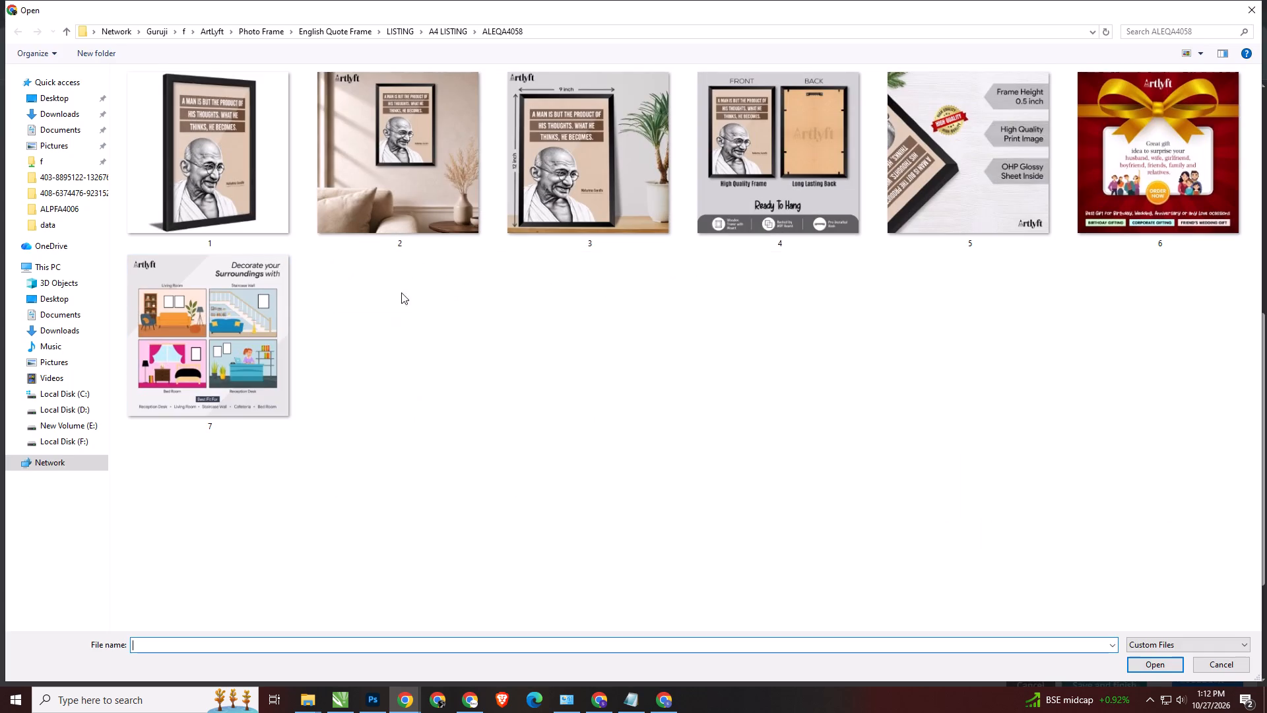
{"action": "left_click", "coordinate": [494, 329]}
{"action": "key", "text": "BackSpace"}
{"action": "left_click", "coordinate": [762, 494]}
{"action": "key", "text": "Return"}
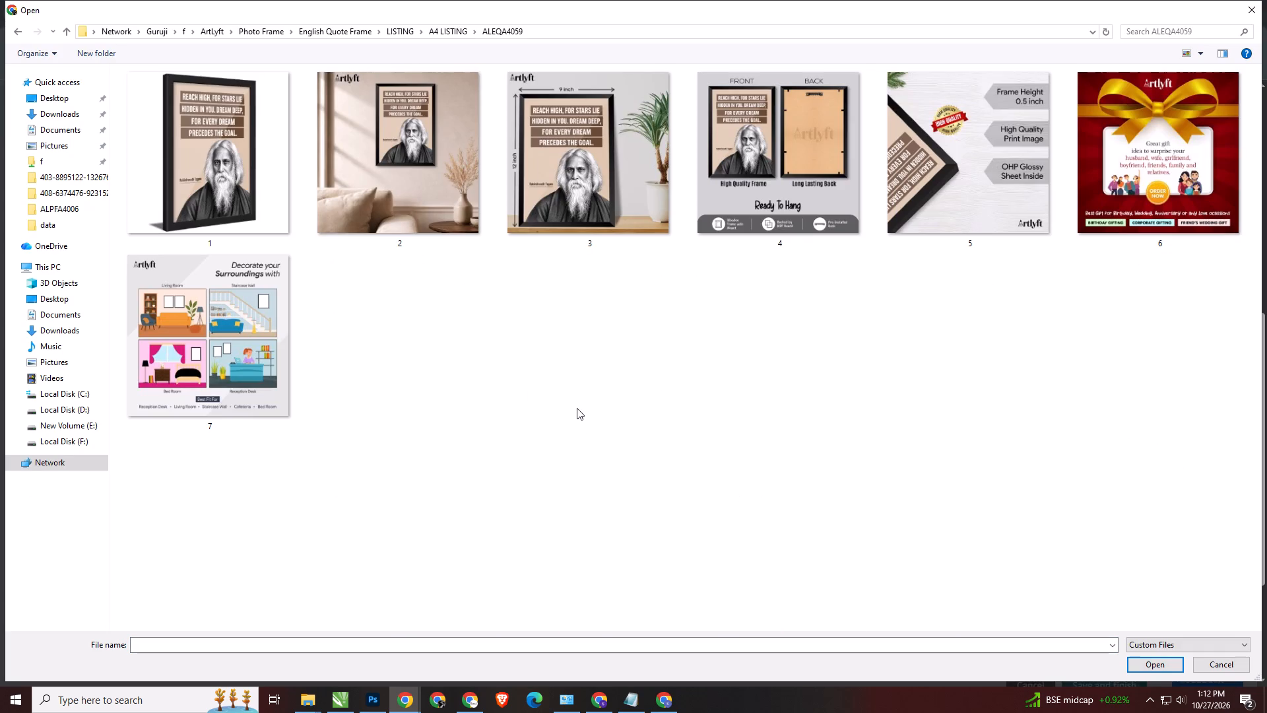
{"action": "key", "text": "ctrl+a"}
Finish uploading the seven ALEQA4059 images and add them to the Rabindranath Tagore variation's listing.
{"action": "key", "text": "Return"}
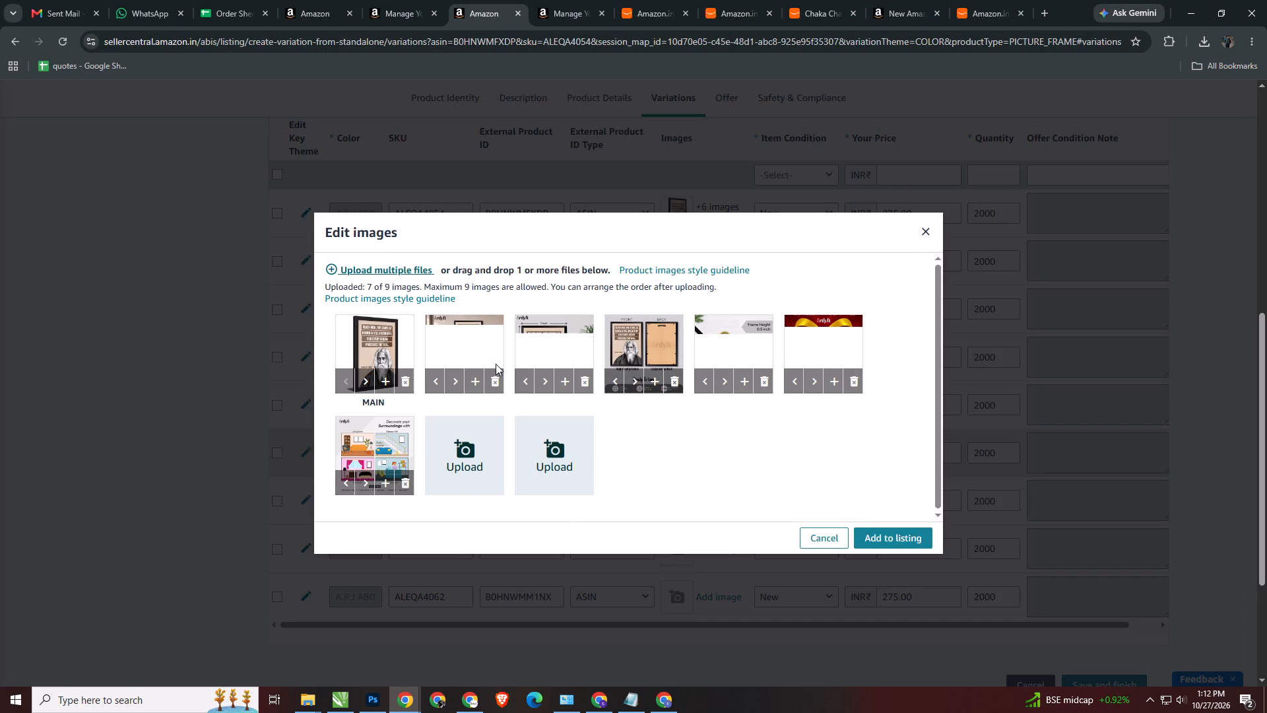
{"action": "left_click", "coordinate": [886, 527]}
{"action": "left_click", "coordinate": [884, 532]}
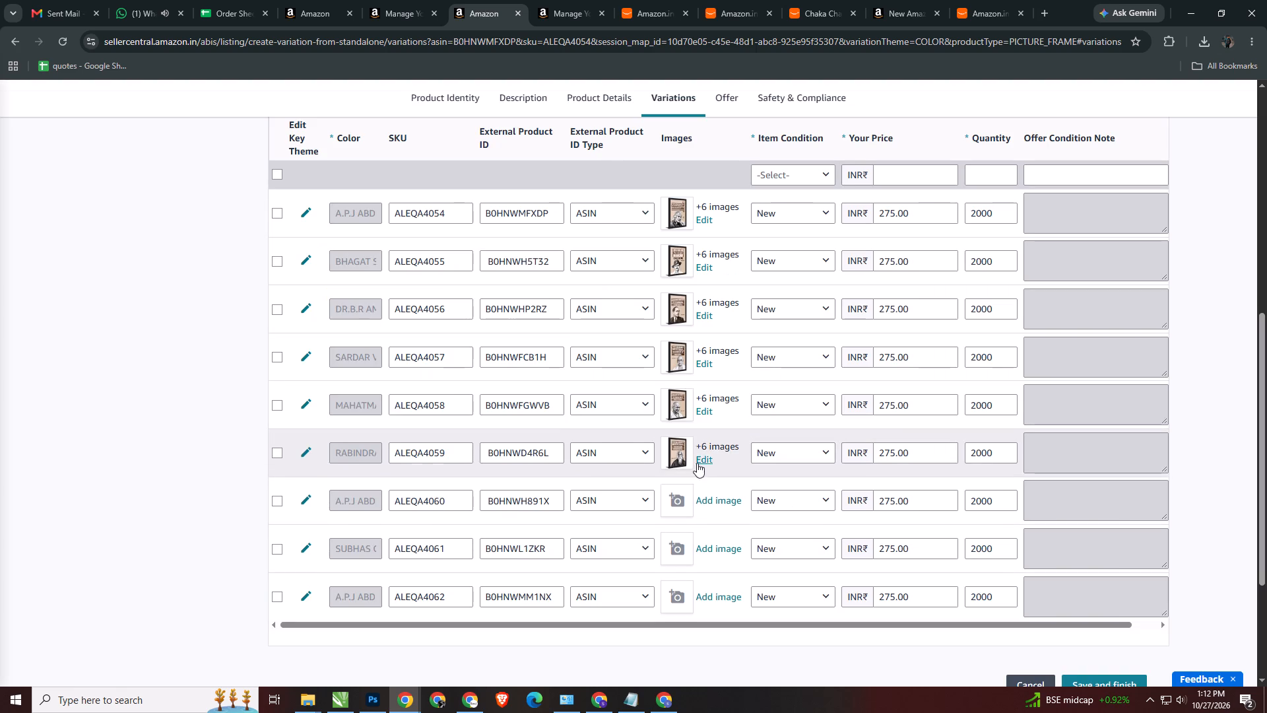
Upload all seven images from the ALEQA4060 folder in A4 LISTING for variation ALEQA4060.
{"action": "left_click", "coordinate": [716, 495]}
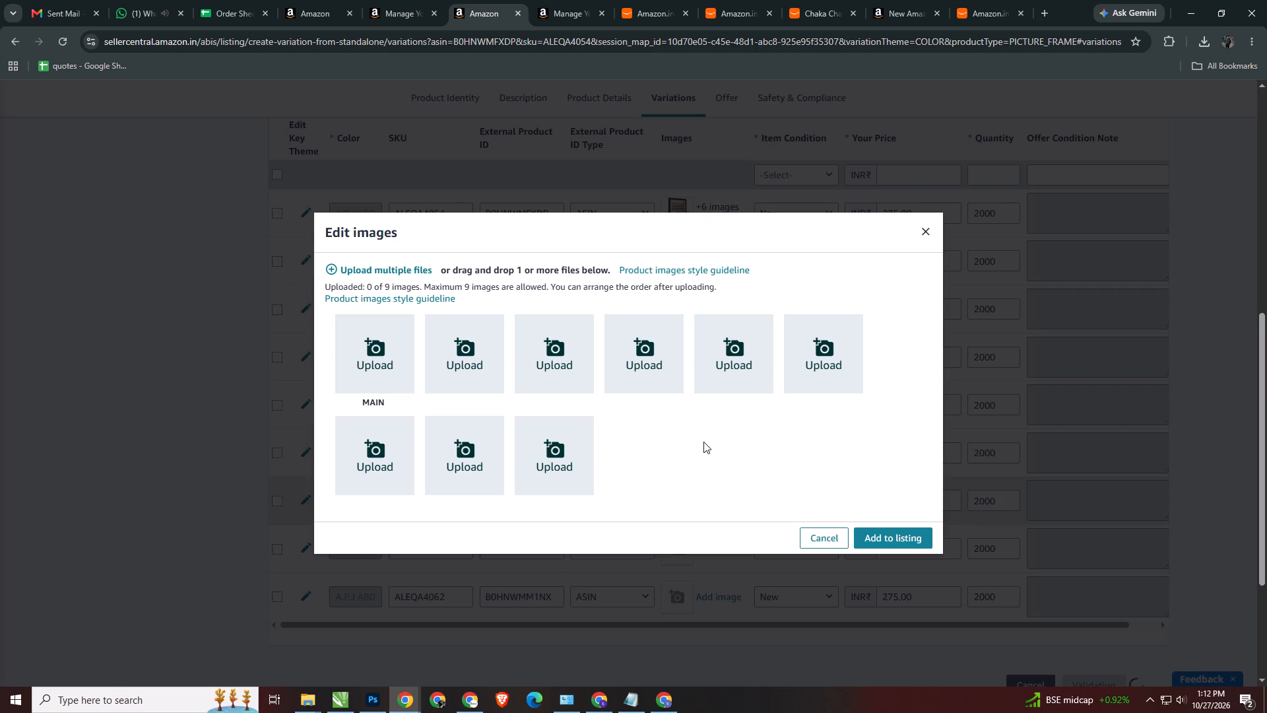
{"action": "left_click", "coordinate": [407, 269]}
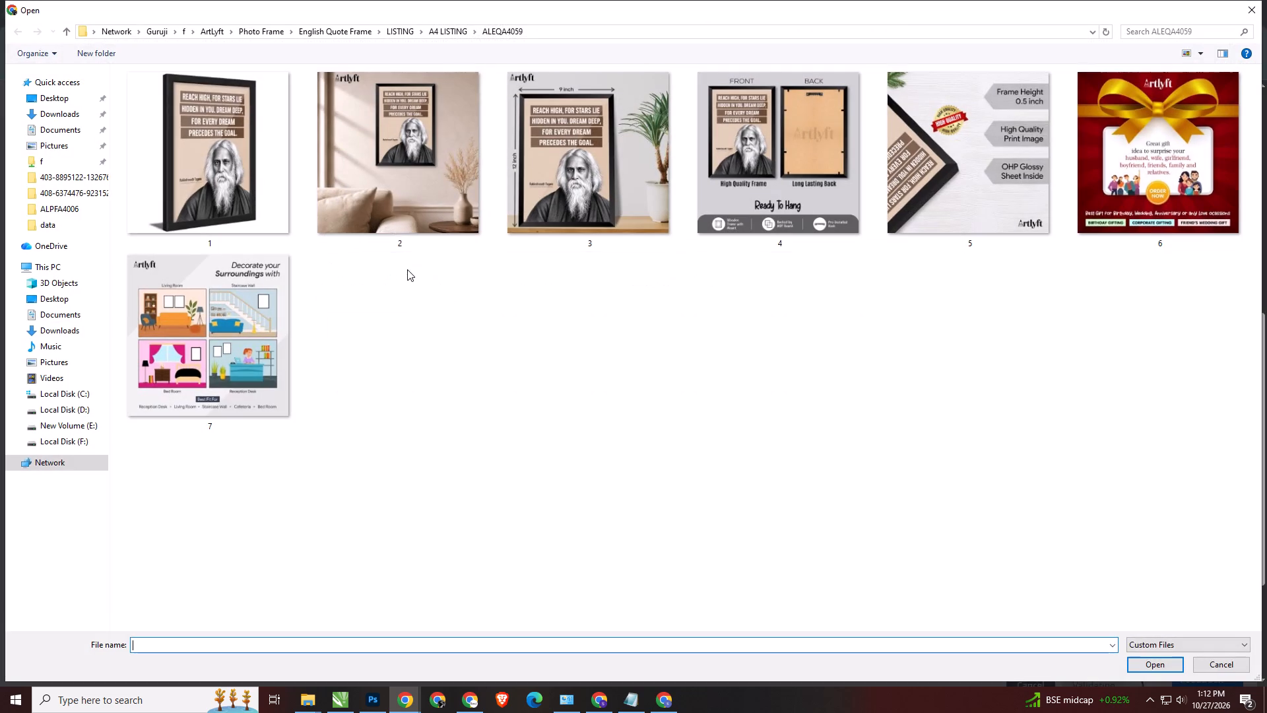
{"action": "left_click", "coordinate": [431, 349]}
{"action": "key", "text": "BackSpace"}
{"action": "left_click", "coordinate": [942, 537]}
{"action": "key", "text": "Return"}
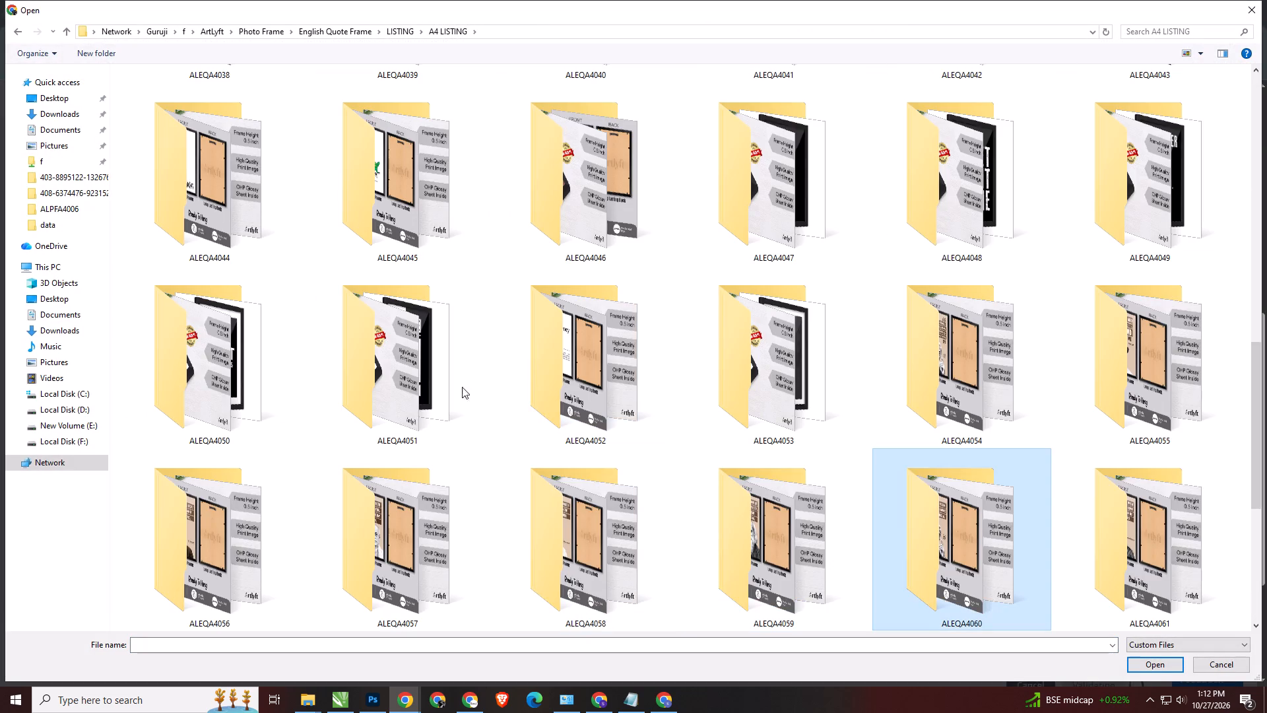
{"action": "key", "text": "ctrl+a"}
{"action": "key", "text": "Return"}
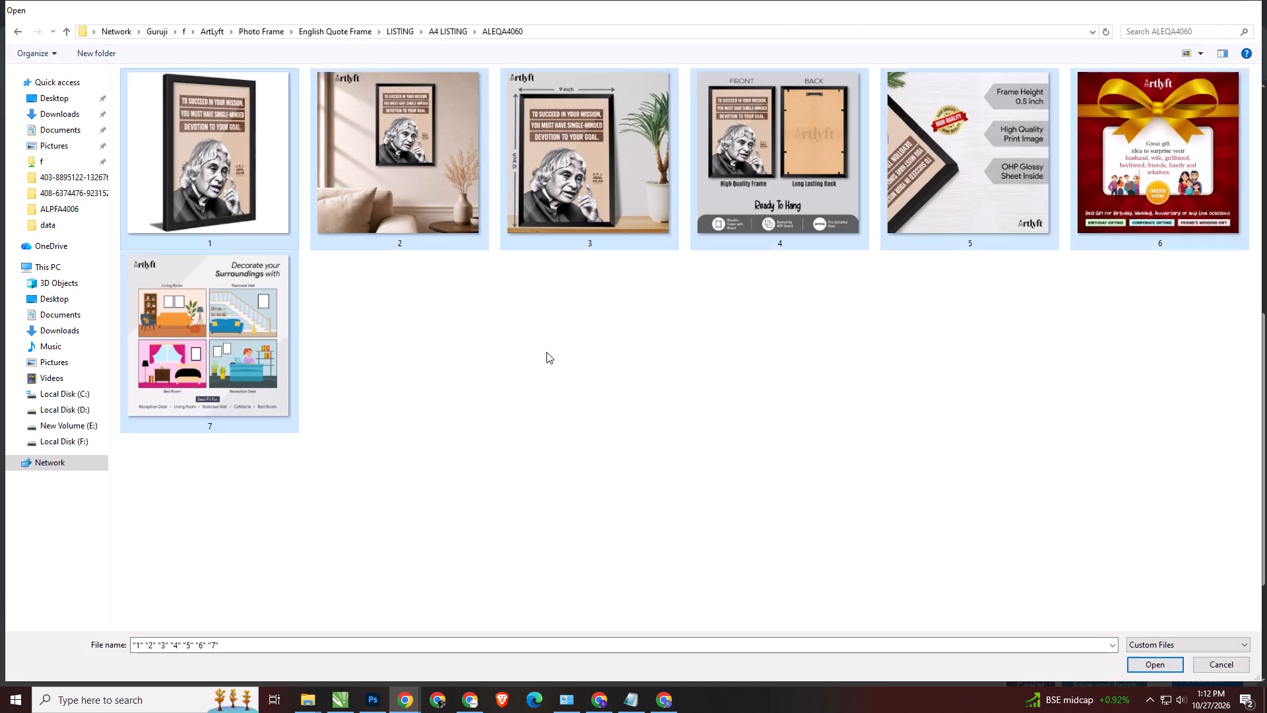
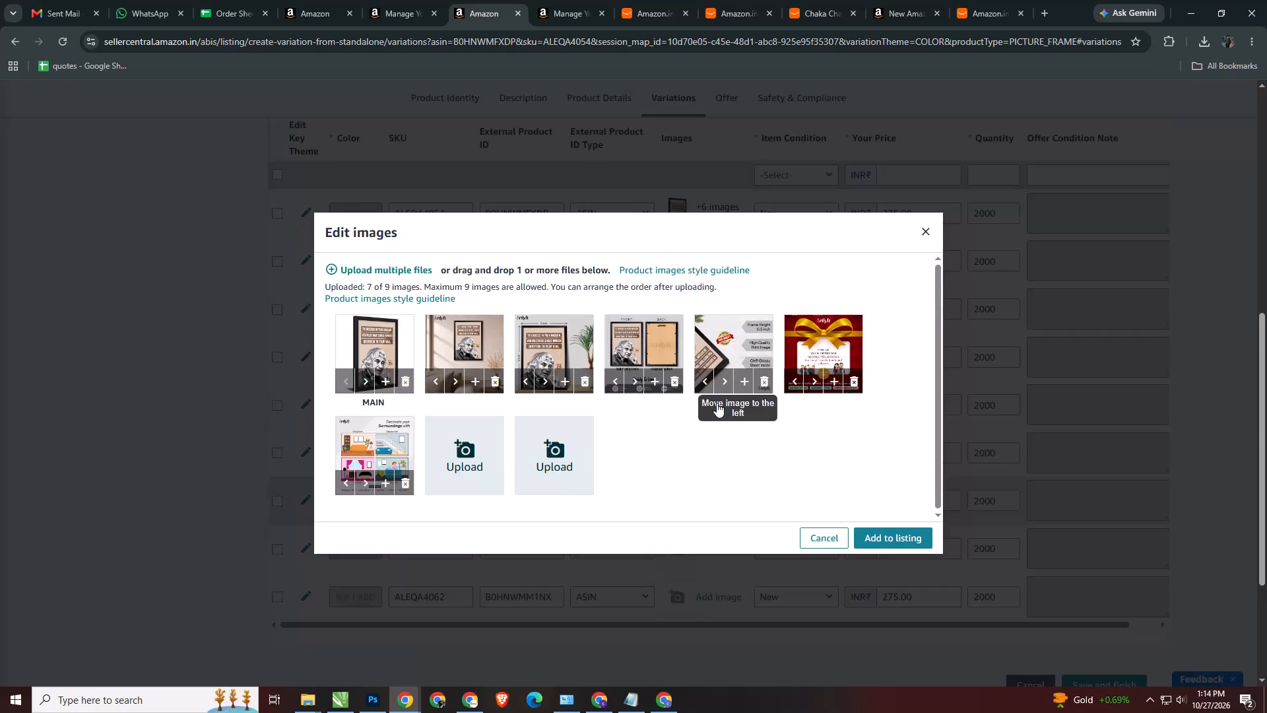
Add the seven uploaded images to the A.P.J Abdul Kalam variation ALEQA4060.
{"action": "left_click", "coordinate": [882, 539]}
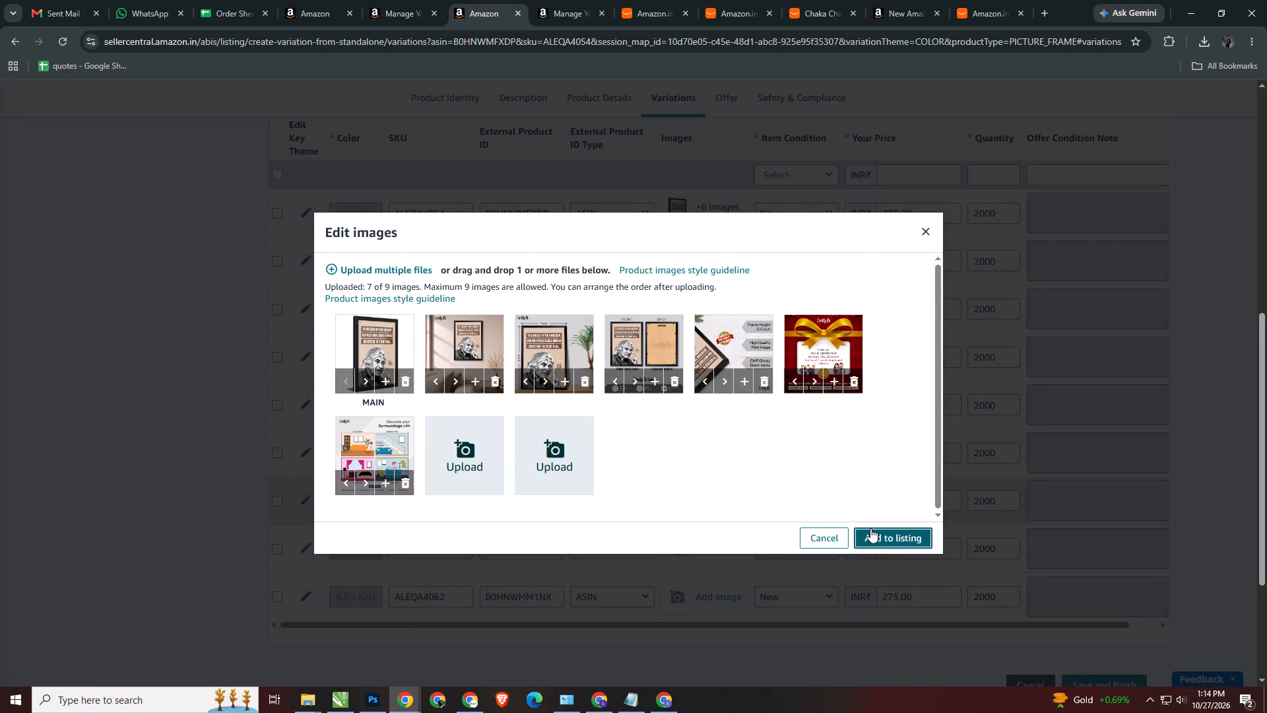
Upload all seven images from the ALEQA4061 folder in A4 LISTING and add them to the Subhas Chandra Bose variation ALEQA4061.
{"action": "scroll", "coordinate": [778, 483], "scroll_direction": "down", "scroll_amount": 3}
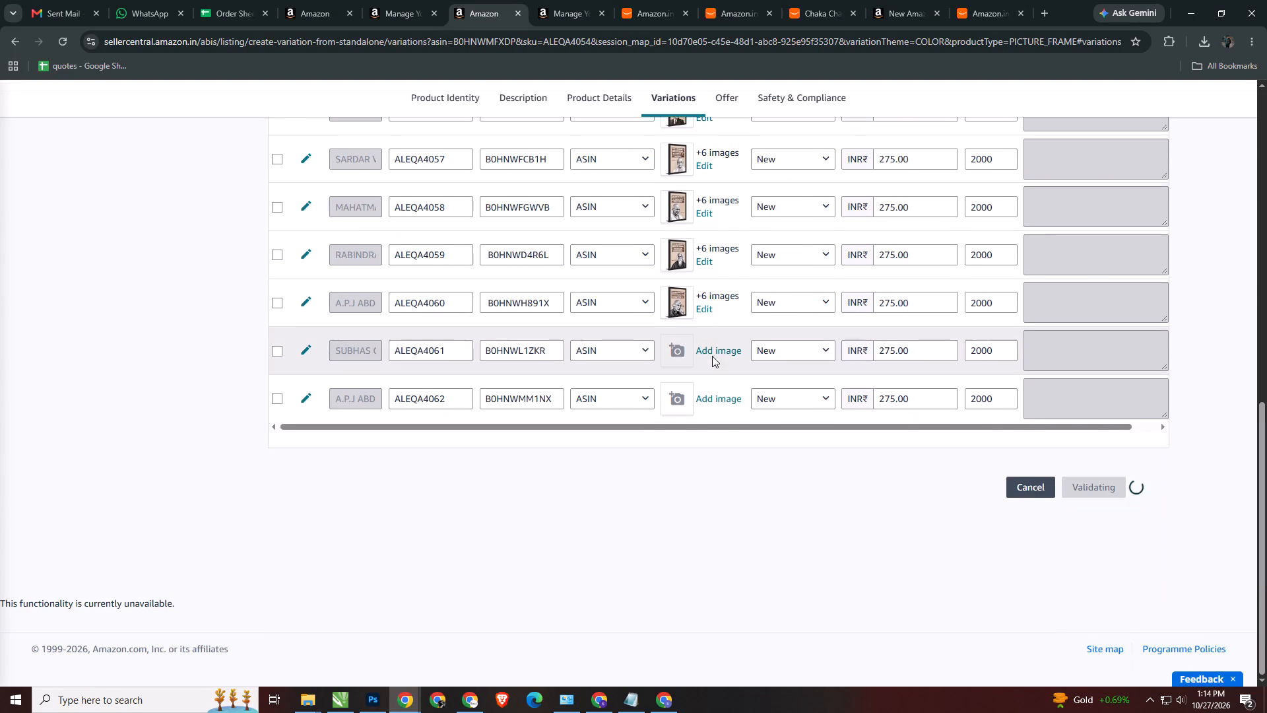
{"action": "left_click", "coordinate": [724, 352]}
{"action": "left_click", "coordinate": [404, 269]}
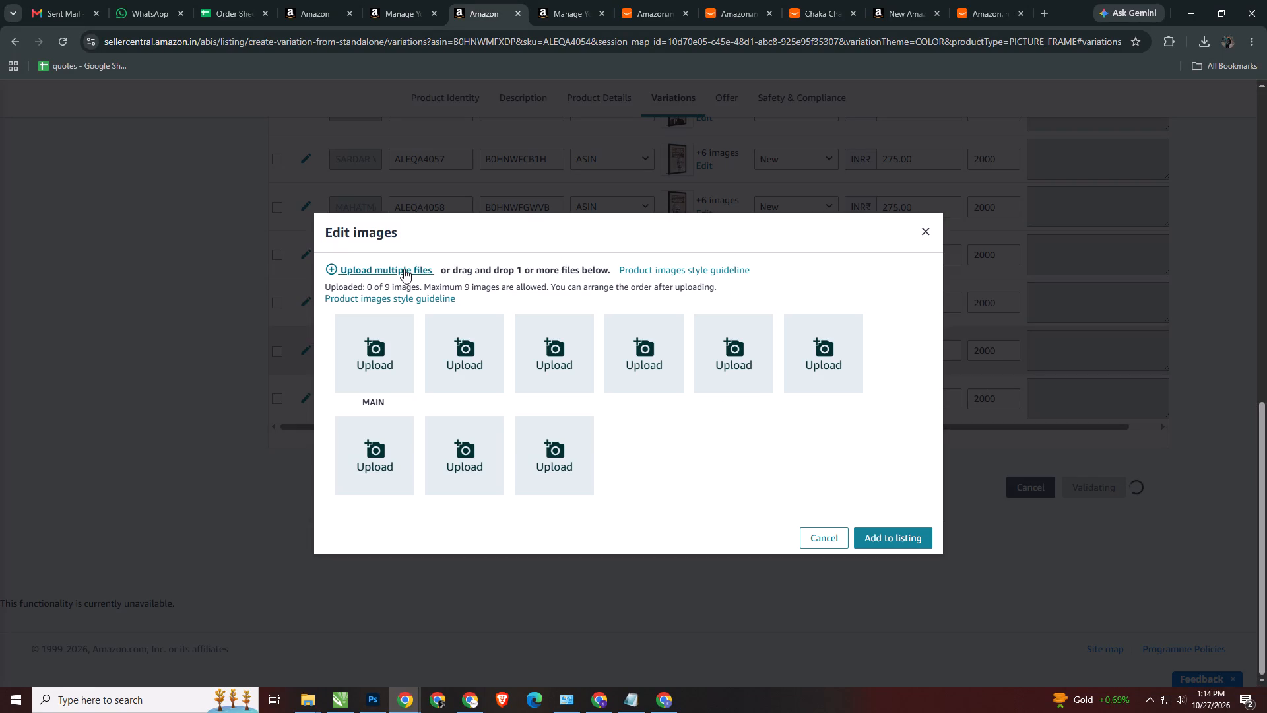
{"action": "left_click", "coordinate": [535, 324]}
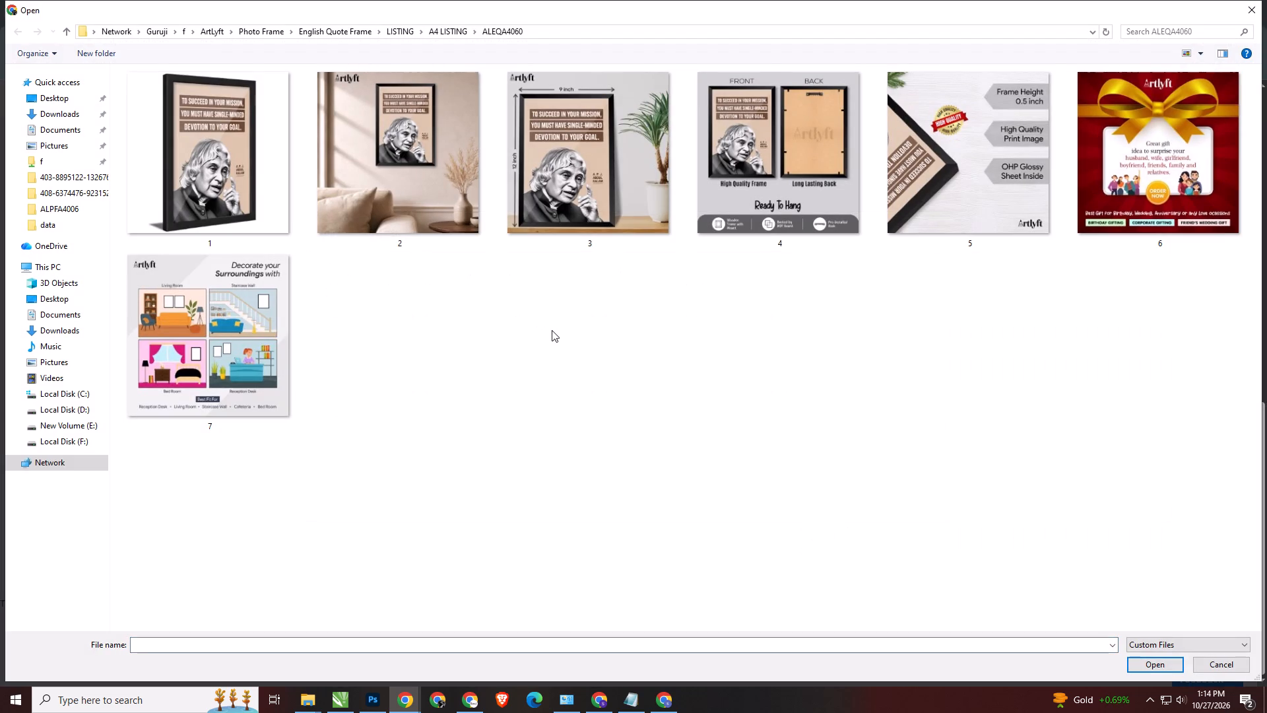
{"action": "key", "text": "BackSpace"}
{"action": "left_click", "coordinate": [1169, 529]}
{"action": "key", "text": "Return"}
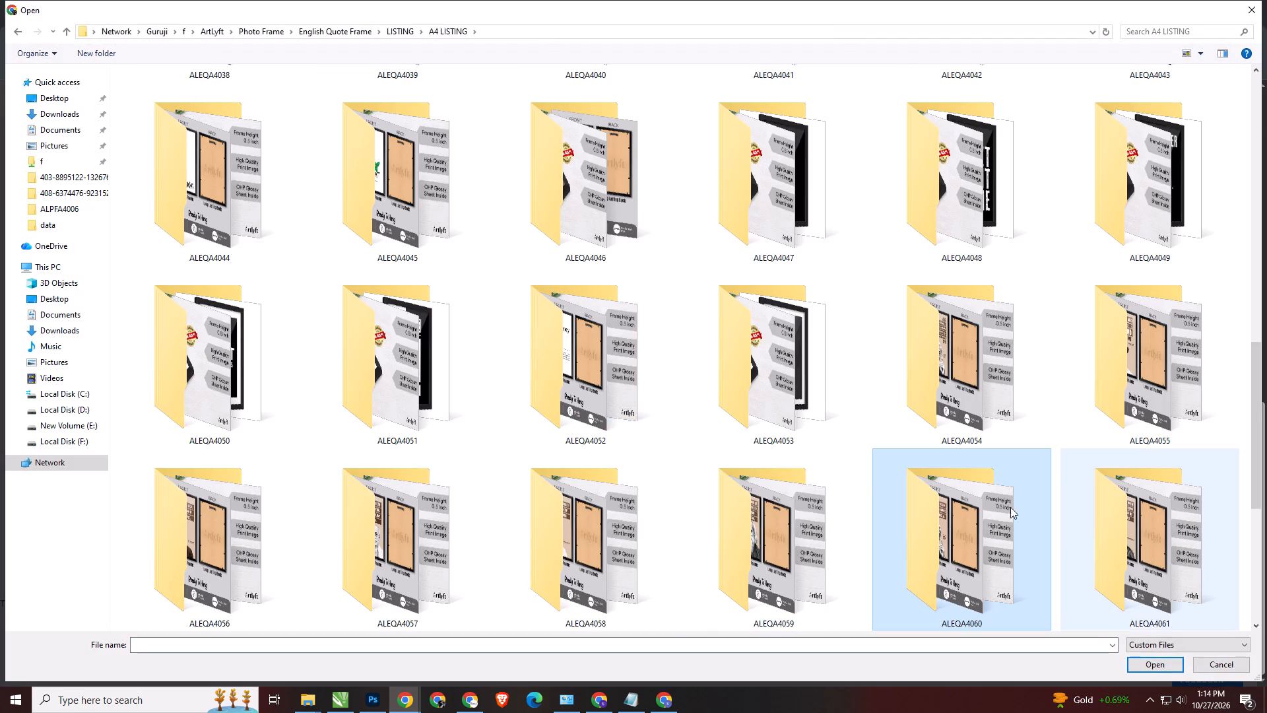
{"action": "key", "text": "ctrl+a"}
{"action": "key", "text": "Return"}
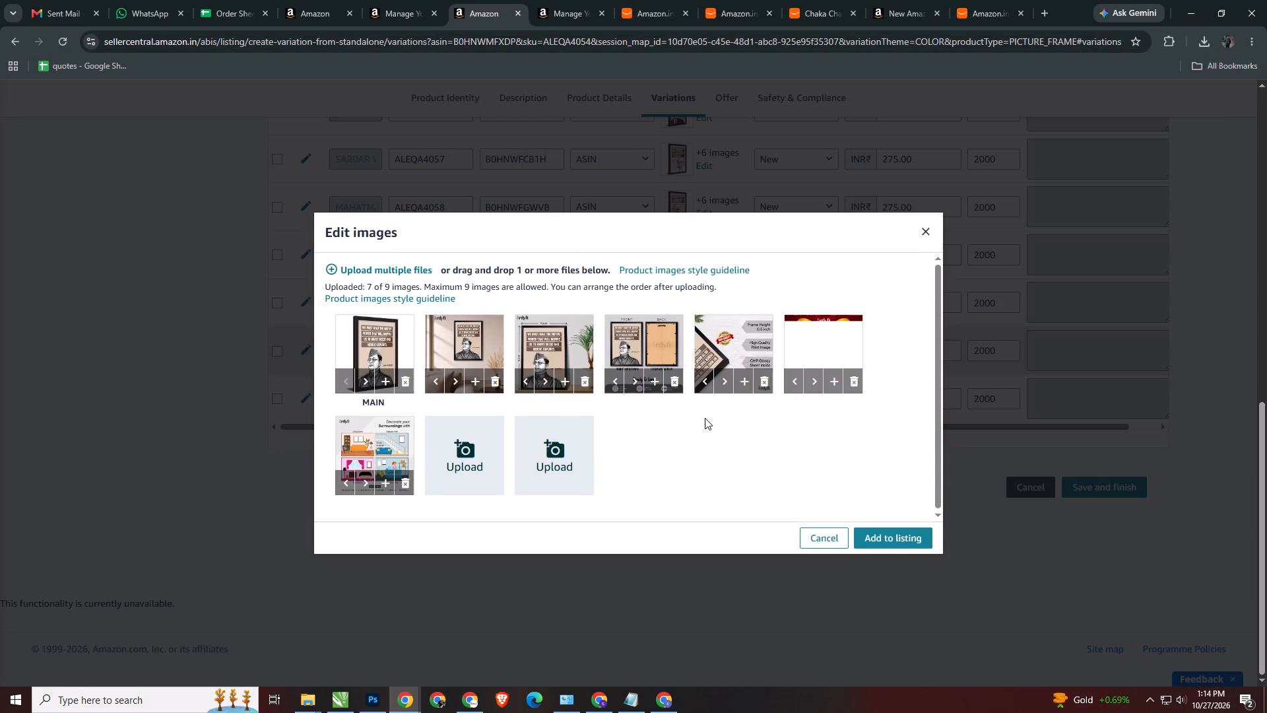
{"action": "left_click", "coordinate": [905, 539]}
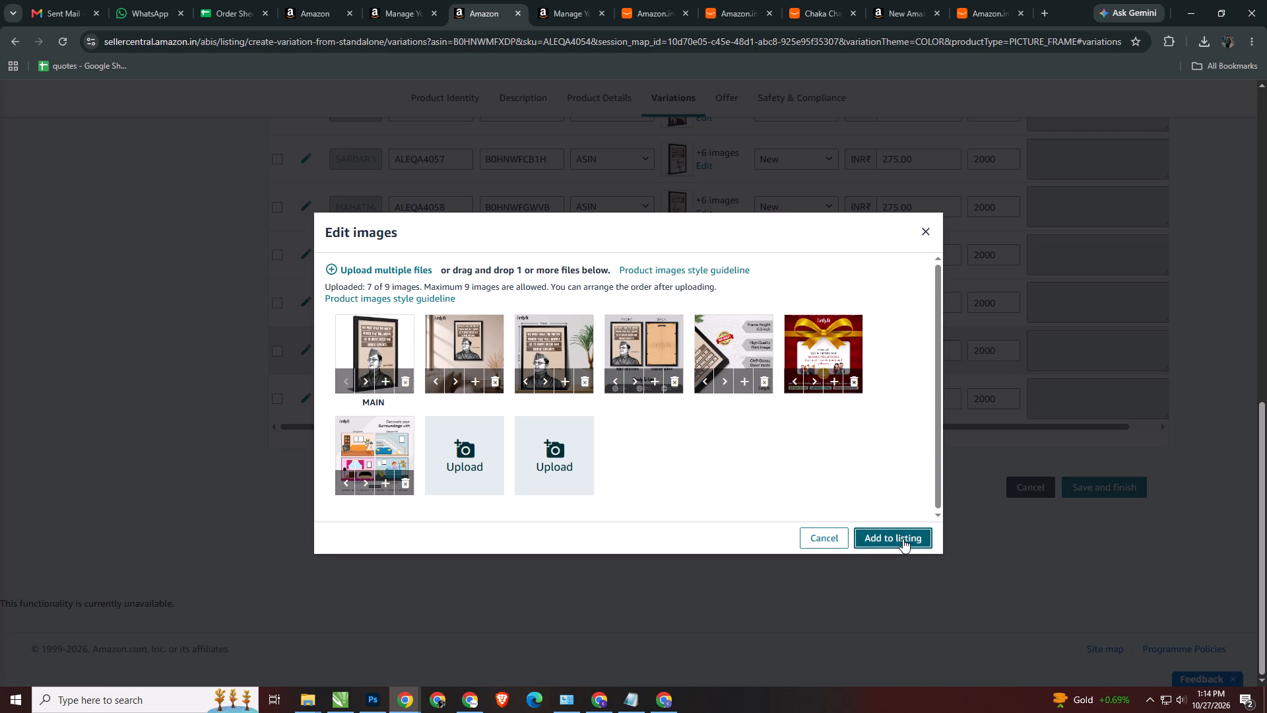
Open image editing and the multiple-file upload for the A.P.J Abdul Kalam variation ALEQA4062.
{"action": "left_click", "coordinate": [712, 395]}
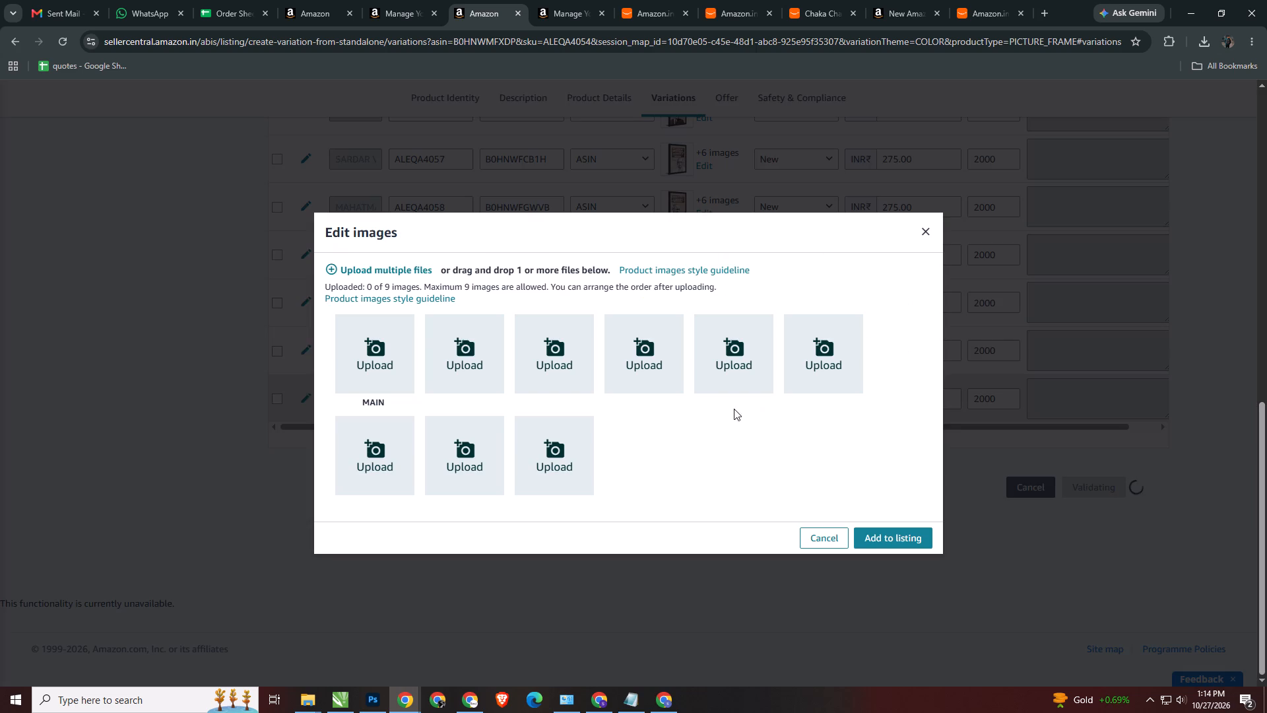
{"action": "left_click", "coordinate": [418, 267]}
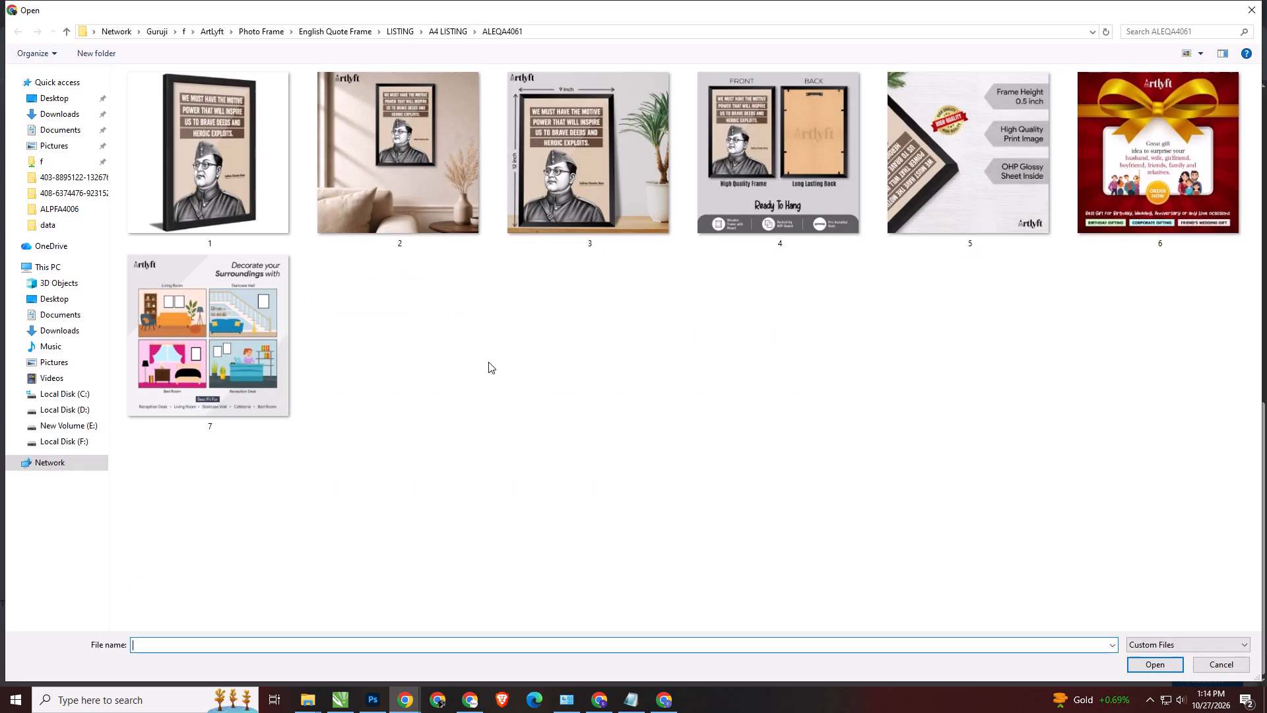
Upload all seven images from the ALEQA4062 folder in A4 LISTING for variation ALEQA4062 and add them to the listing.
{"action": "left_click", "coordinate": [533, 393]}
{"action": "key", "text": "BackSpace"}
{"action": "scroll", "coordinate": [1142, 512], "scroll_direction": "down", "scroll_amount": 1}
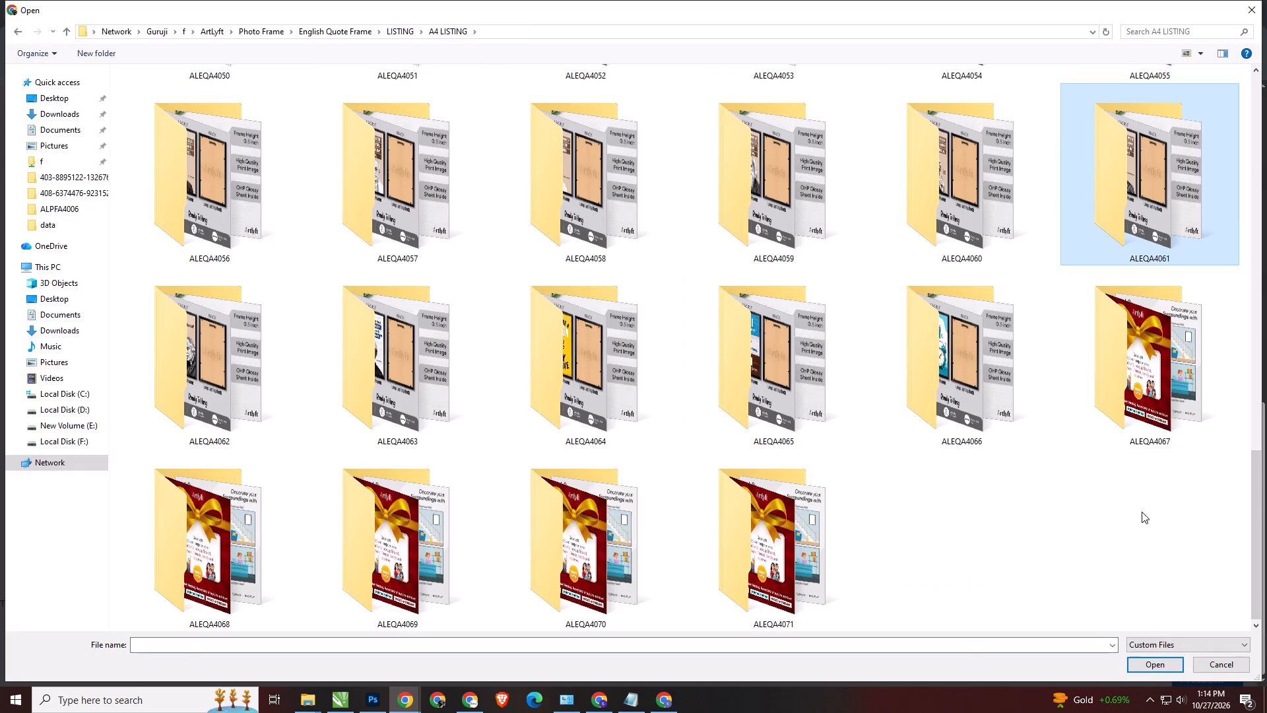
{"action": "left_click", "coordinate": [211, 368]}
{"action": "key", "text": "Return"}
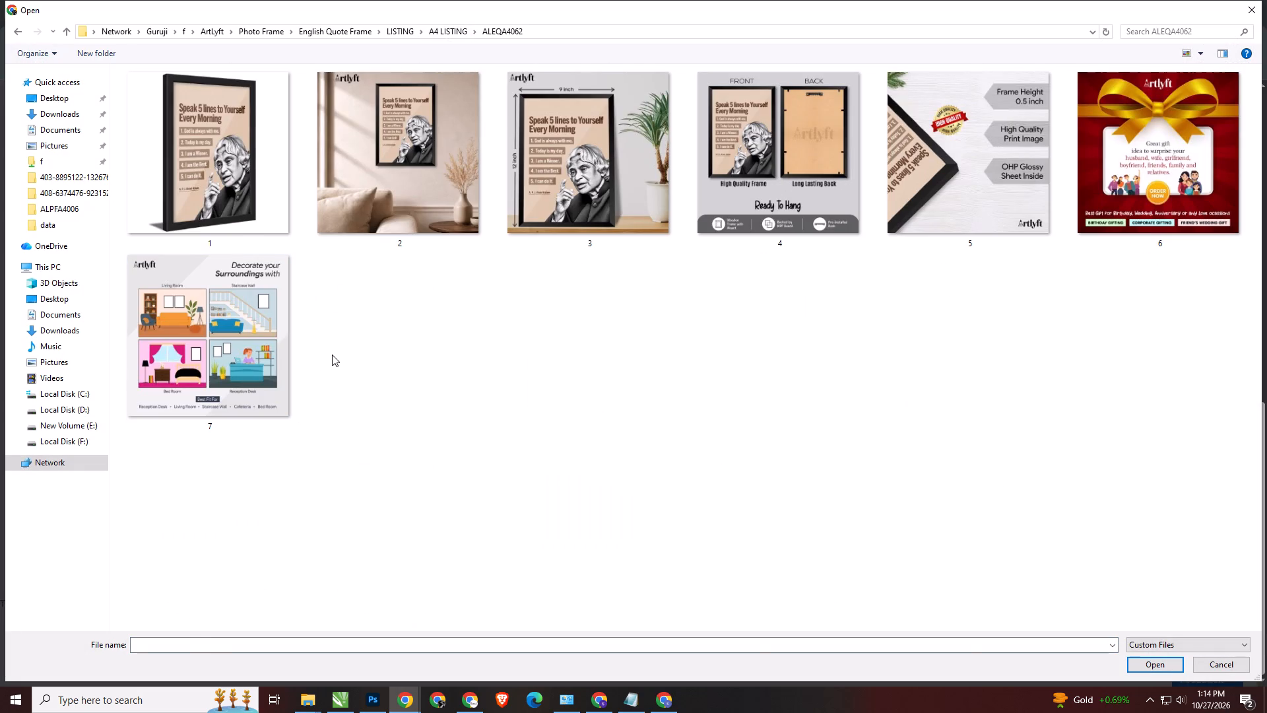
{"action": "key", "text": "ctrl+a"}
{"action": "key", "text": "Return"}
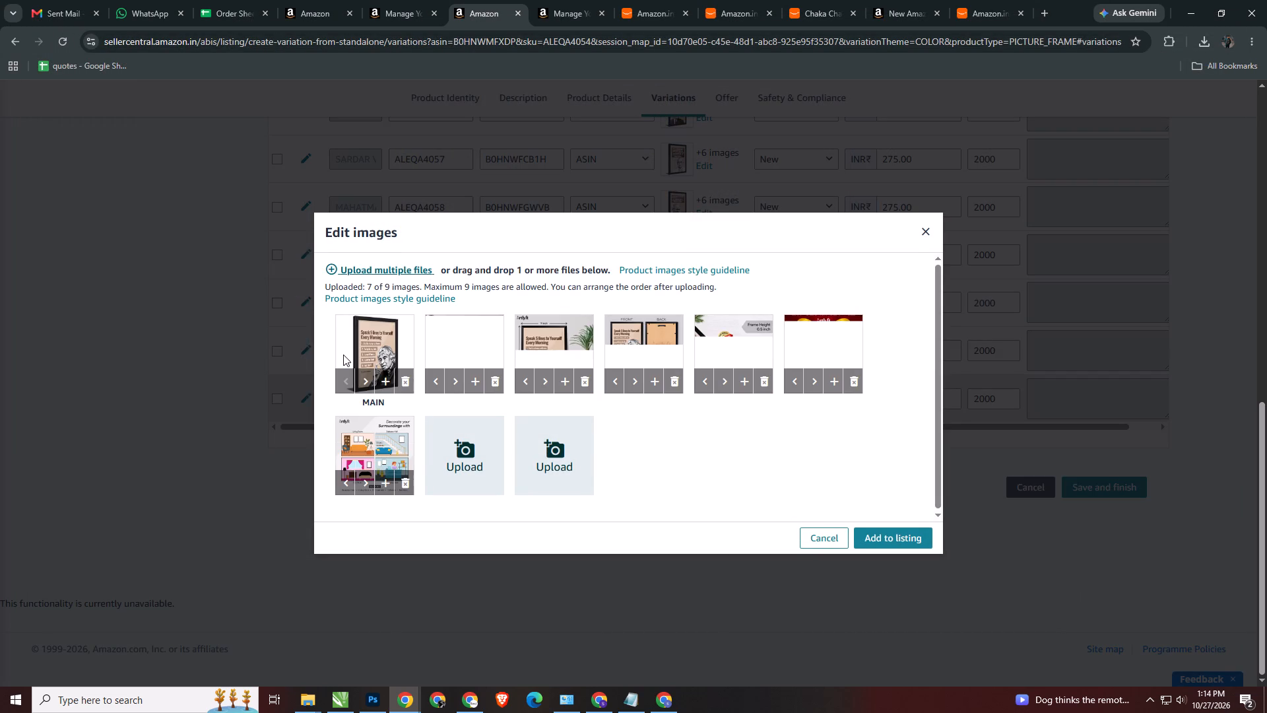
{"action": "key", "text": "Return"}
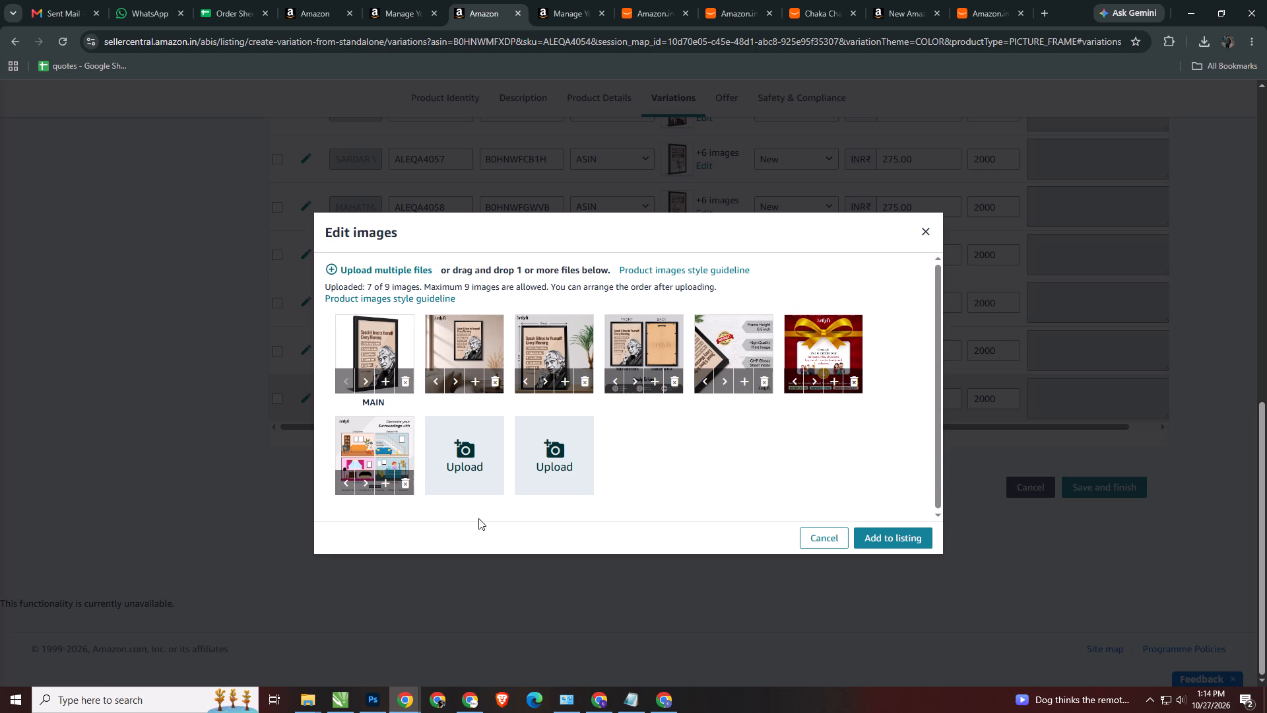
{"action": "left_click", "coordinate": [899, 545]}
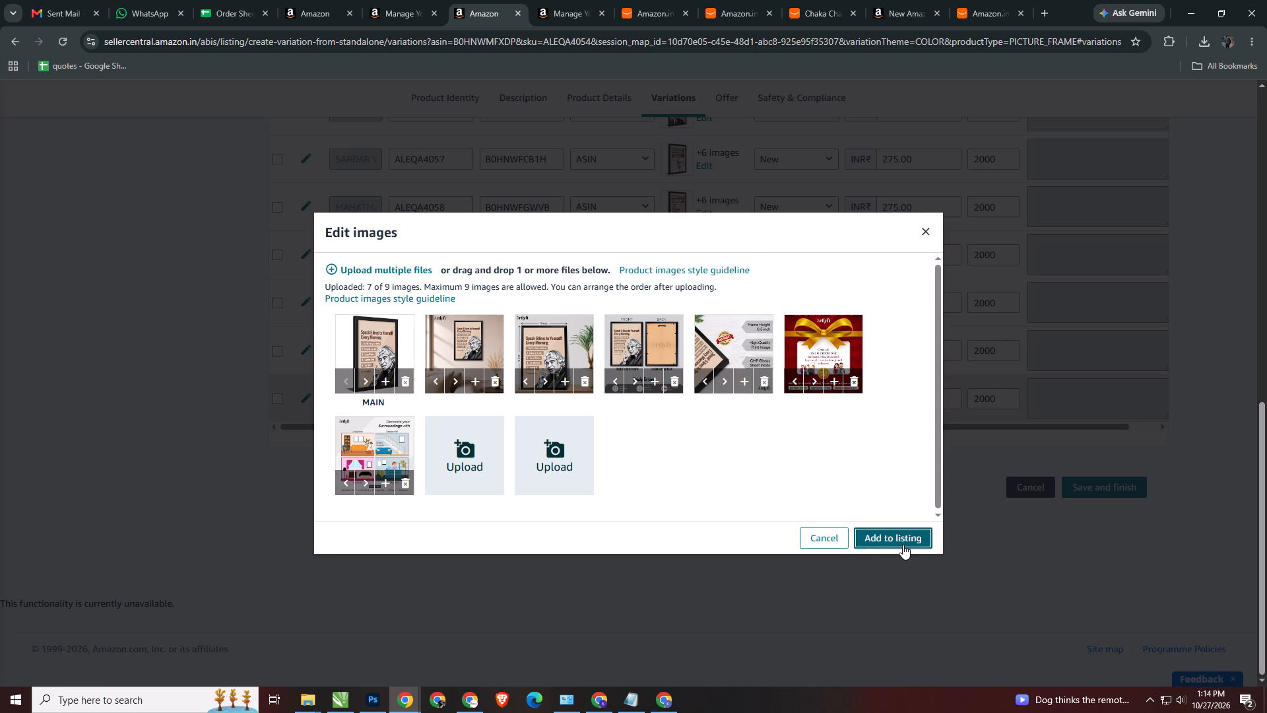
{"action": "left_click", "coordinate": [820, 526]}
Check the SKU, ASIN, images, condition, price and quantity of every variation row, and save and finish the listing.
{"action": "scroll", "coordinate": [818, 539], "scroll_direction": "up", "scroll_amount": 4}
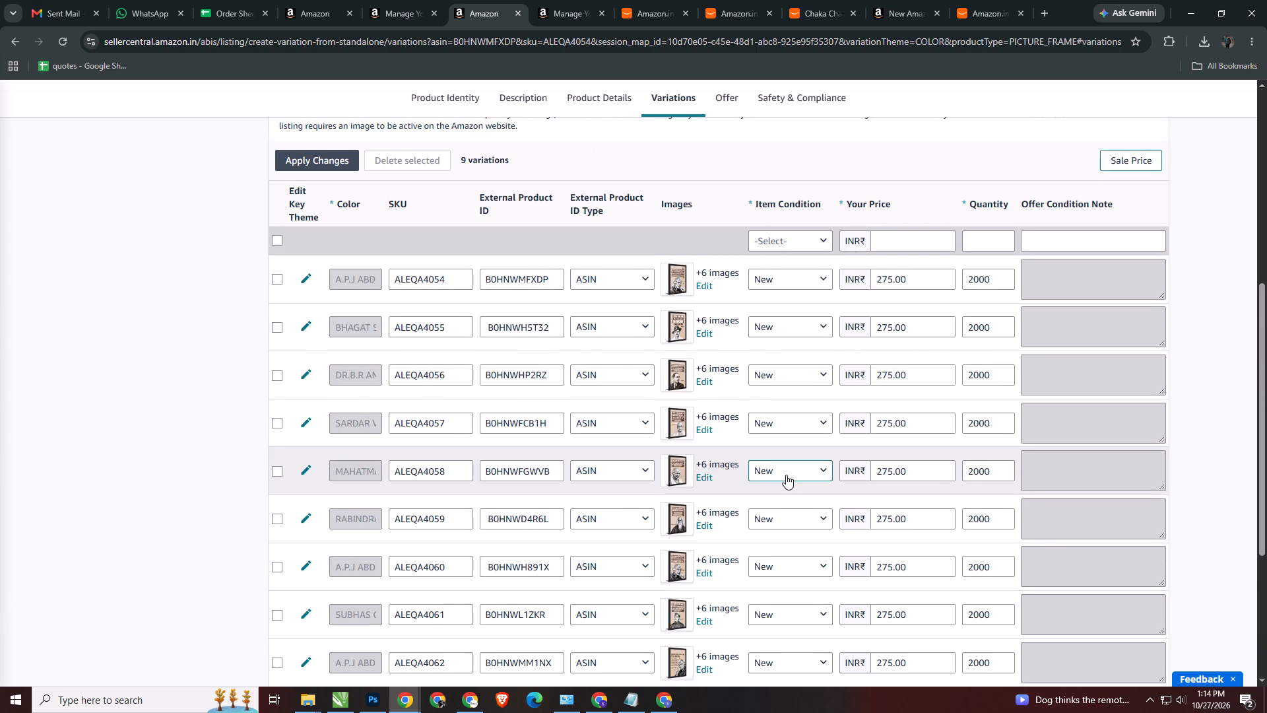
{"action": "scroll", "coordinate": [835, 461], "scroll_direction": "up", "scroll_amount": 1}
{"action": "scroll", "coordinate": [835, 461], "scroll_direction": "down", "scroll_amount": 3}
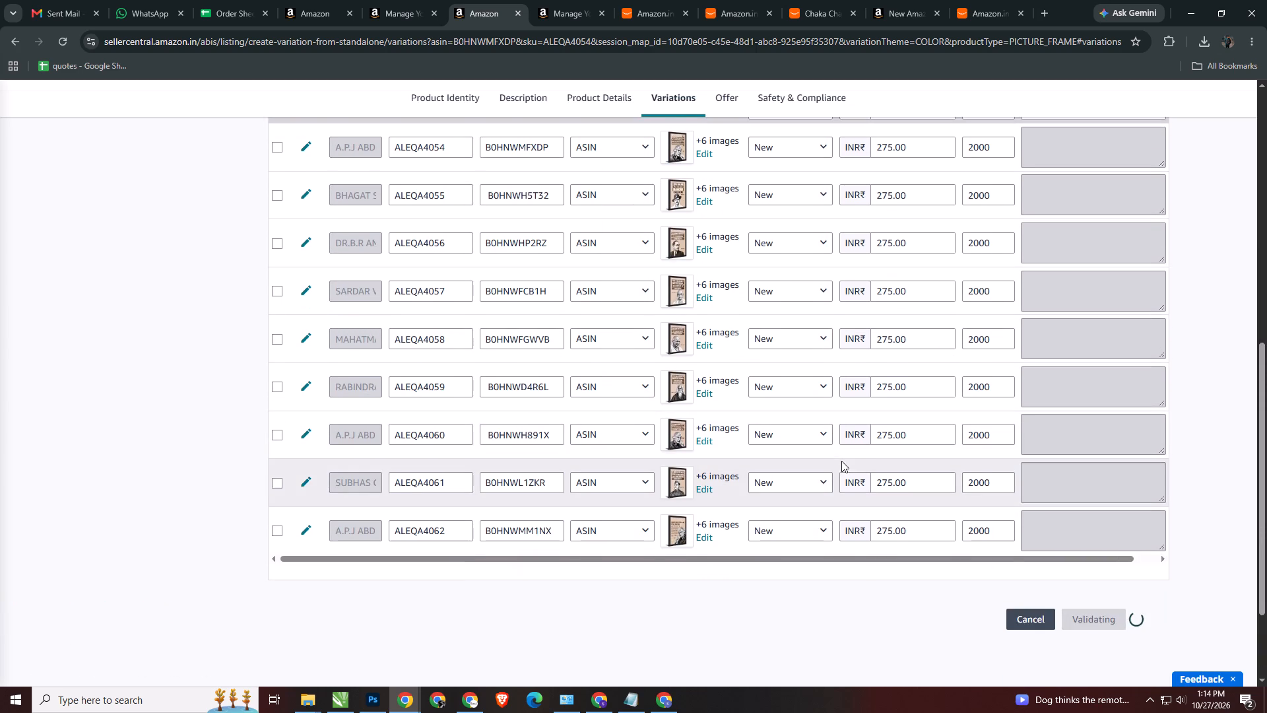
{"action": "scroll", "coordinate": [866, 459], "scroll_direction": "up", "scroll_amount": 5}
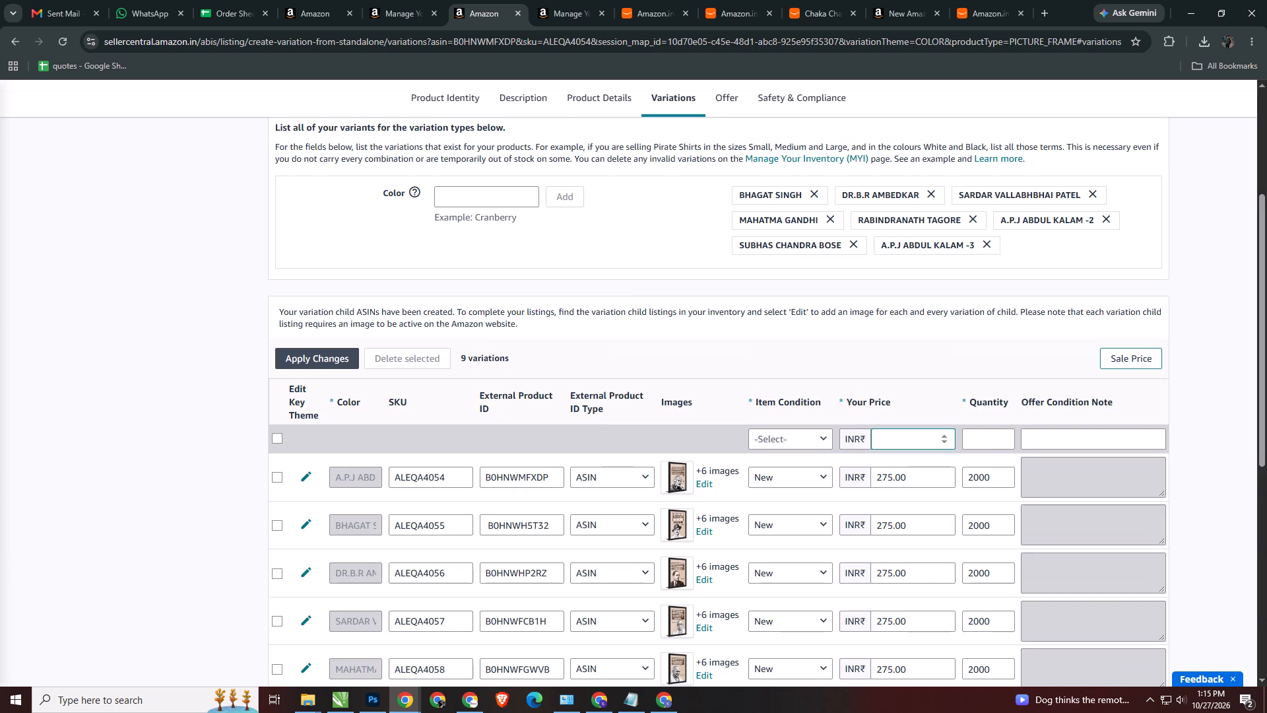
{"action": "scroll", "coordinate": [901, 473], "scroll_direction": "up", "scroll_amount": 3}
{"action": "scroll", "coordinate": [688, 417], "scroll_direction": "down", "scroll_amount": 3}
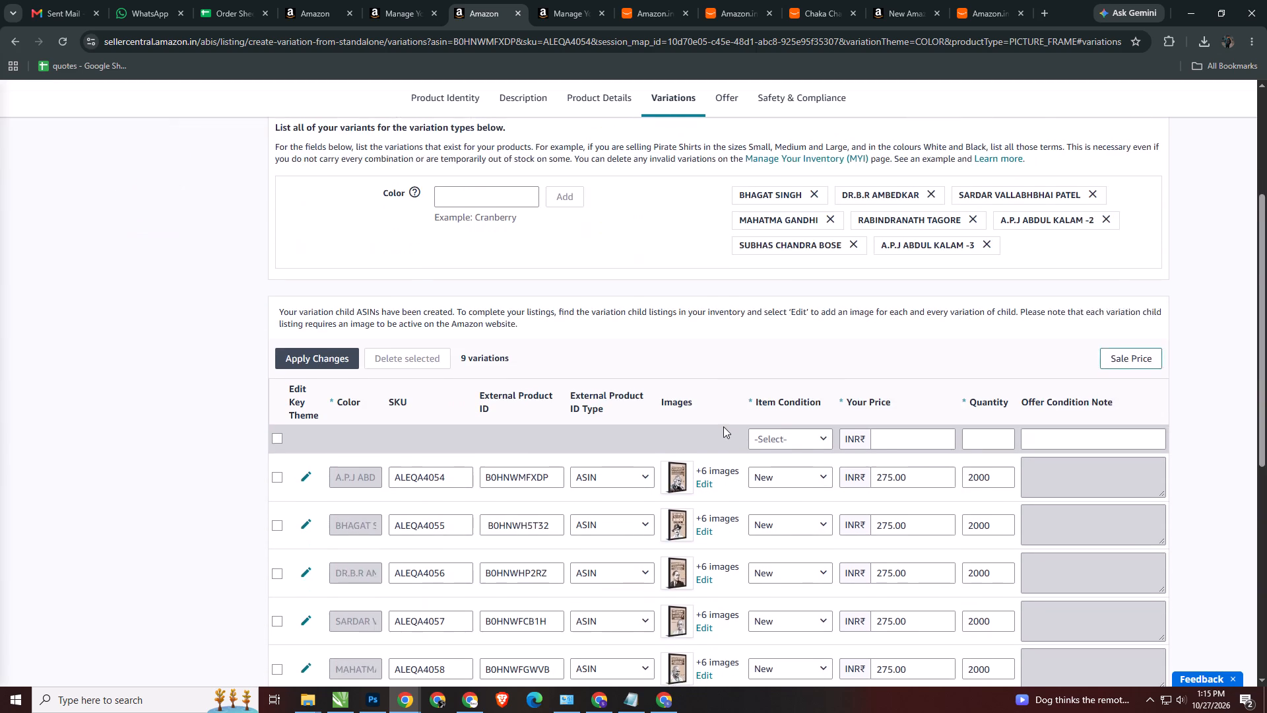
{"action": "scroll", "coordinate": [723, 426], "scroll_direction": "down", "scroll_amount": 6}
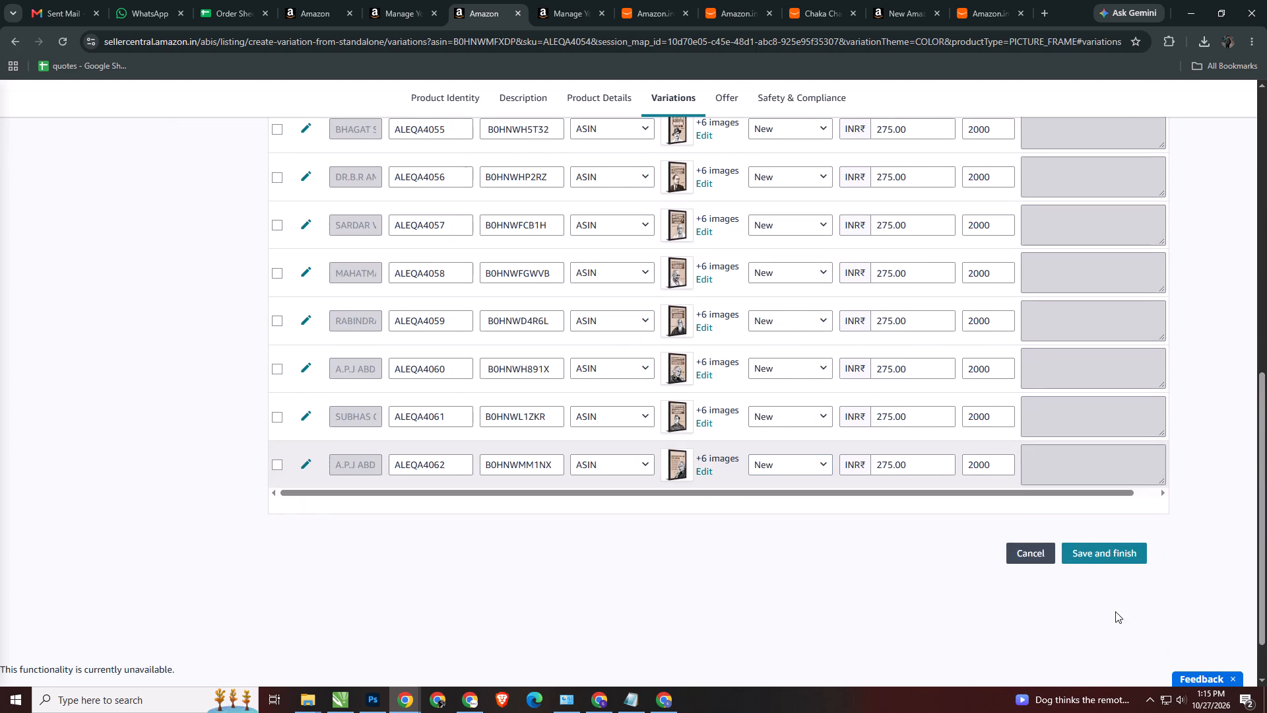
{"action": "scroll", "coordinate": [879, 529], "scroll_direction": "up", "scroll_amount": 10}
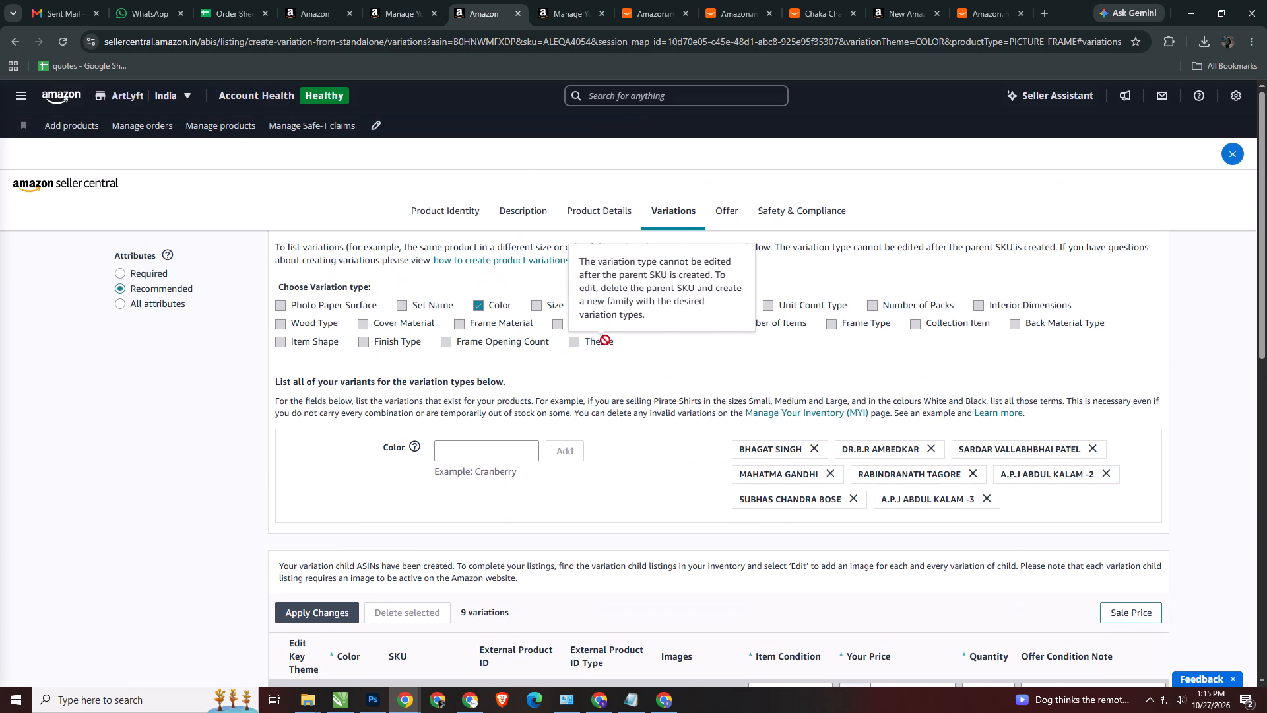
{"action": "scroll", "coordinate": [702, 495], "scroll_direction": "down", "scroll_amount": 4}
{"action": "scroll", "coordinate": [1035, 499], "scroll_direction": "down", "scroll_amount": 1}
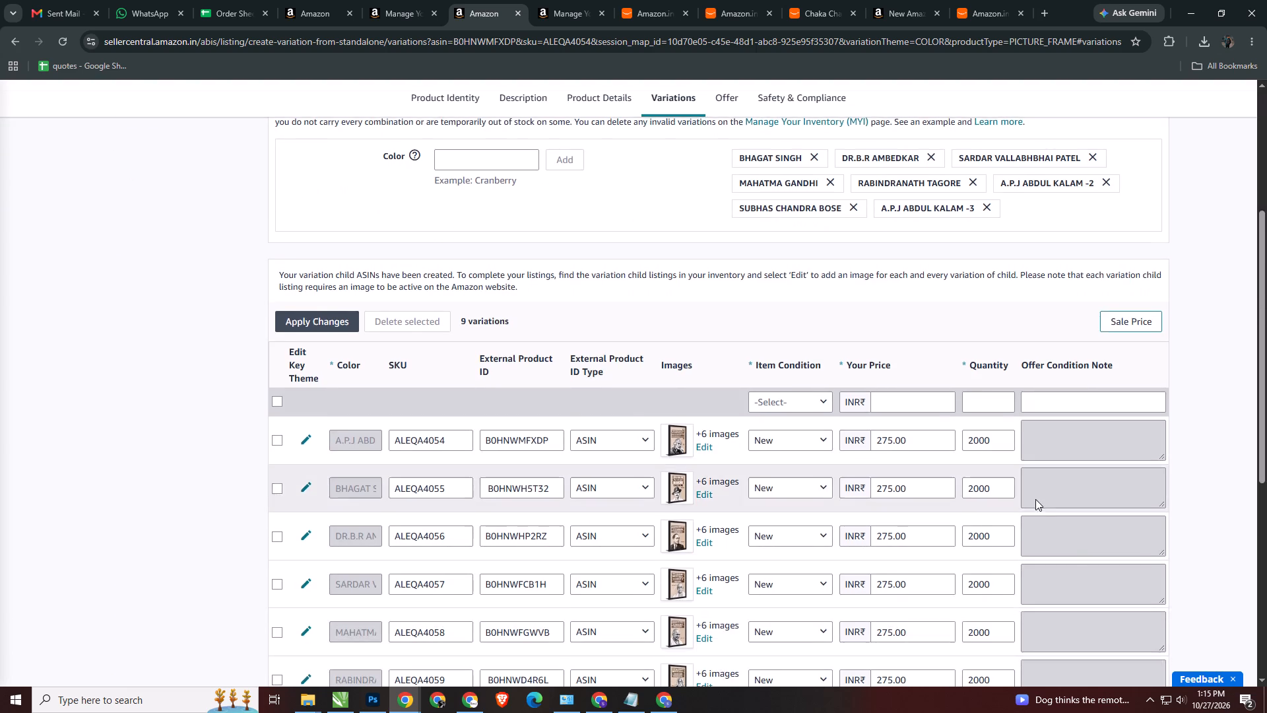
{"action": "scroll", "coordinate": [1035, 499], "scroll_direction": "down", "scroll_amount": 2}
{"action": "scroll", "coordinate": [1131, 555], "scroll_direction": "down", "scroll_amount": 3}
{"action": "left_click", "coordinate": [1109, 520]}
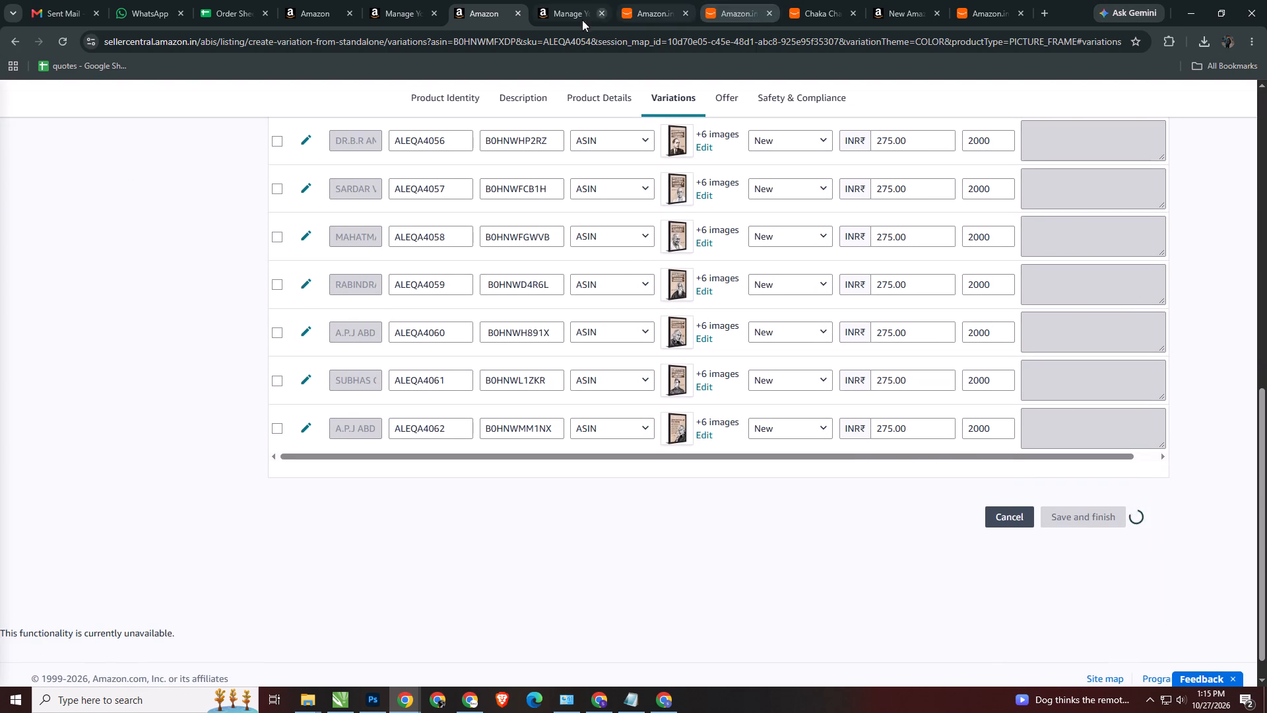
Switch to CorelDRAW and move the APJ Abdul Kalam A4 photo frame title text nearer the top of the page.
{"action": "key", "text": "alt+Tab"}
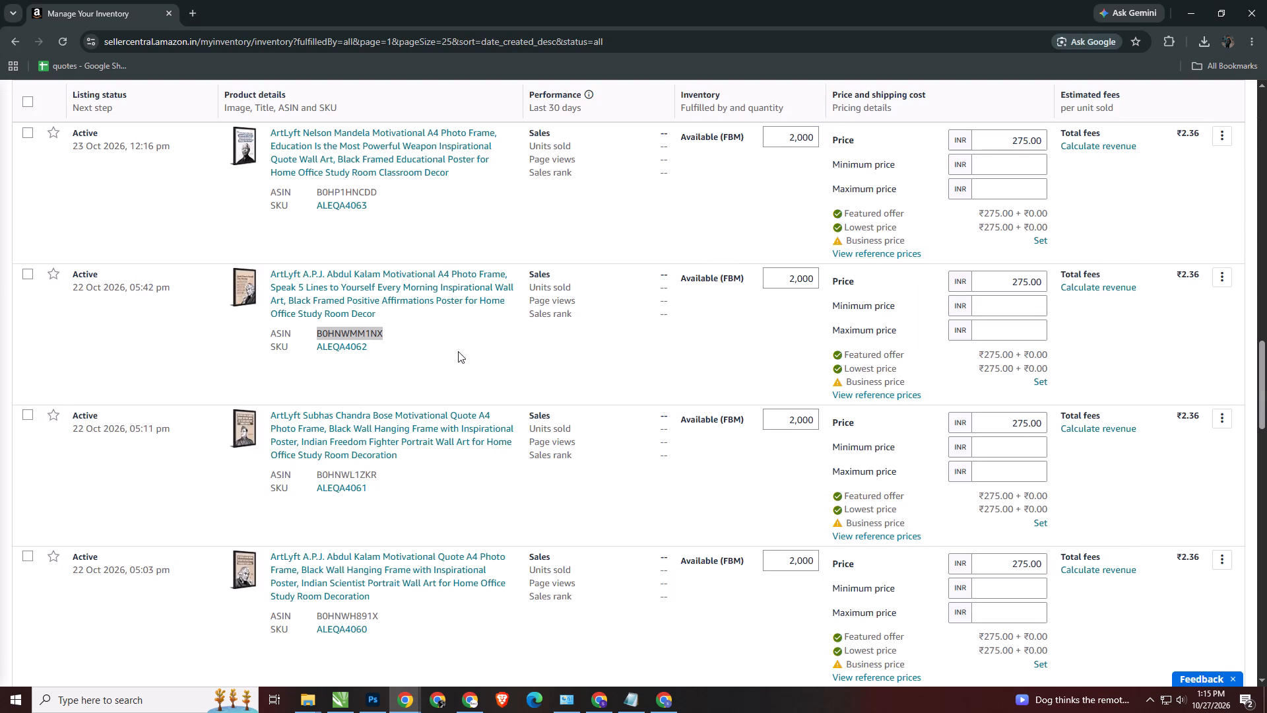
{"action": "scroll", "coordinate": [496, 368], "scroll_direction": "down", "scroll_amount": 2}
{"action": "left_click", "coordinate": [618, 473]}
{"action": "key", "text": "alt+Tab"}
{"action": "key", "text": "alt+Tab"}
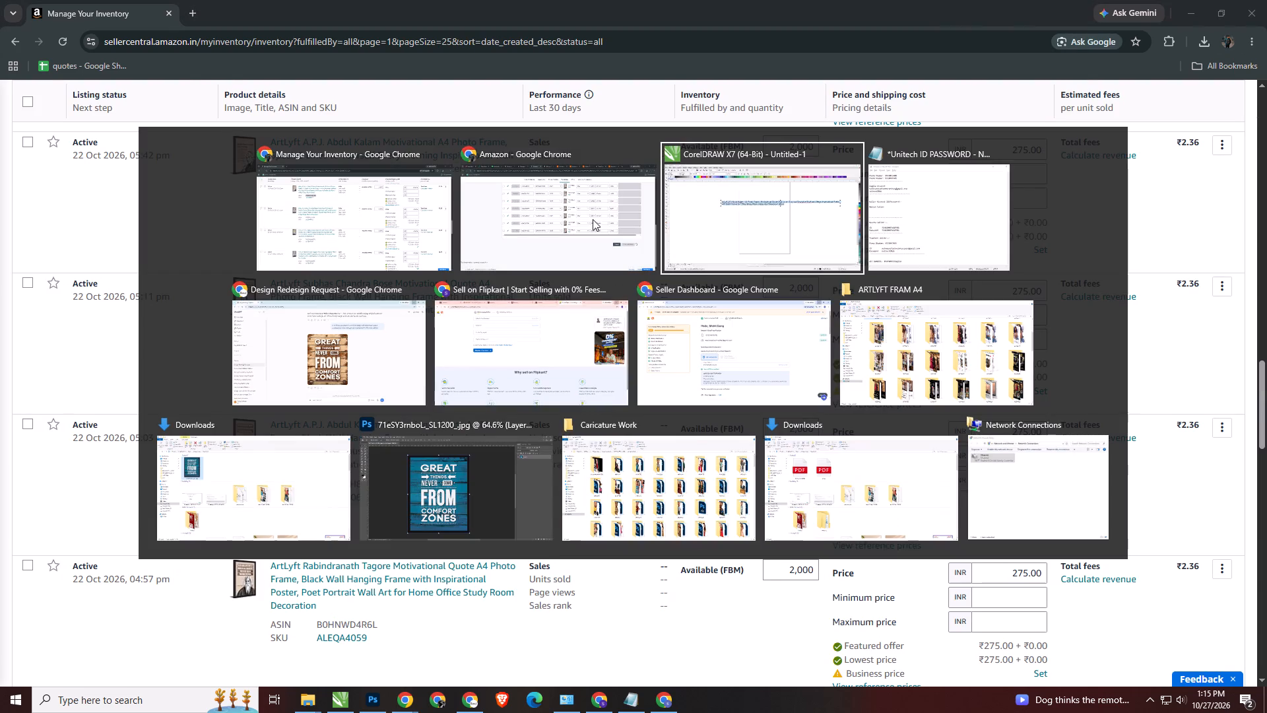
{"action": "left_click", "coordinate": [713, 221], "text": "alt"}
{"action": "double_click", "coordinate": [349, 197]}
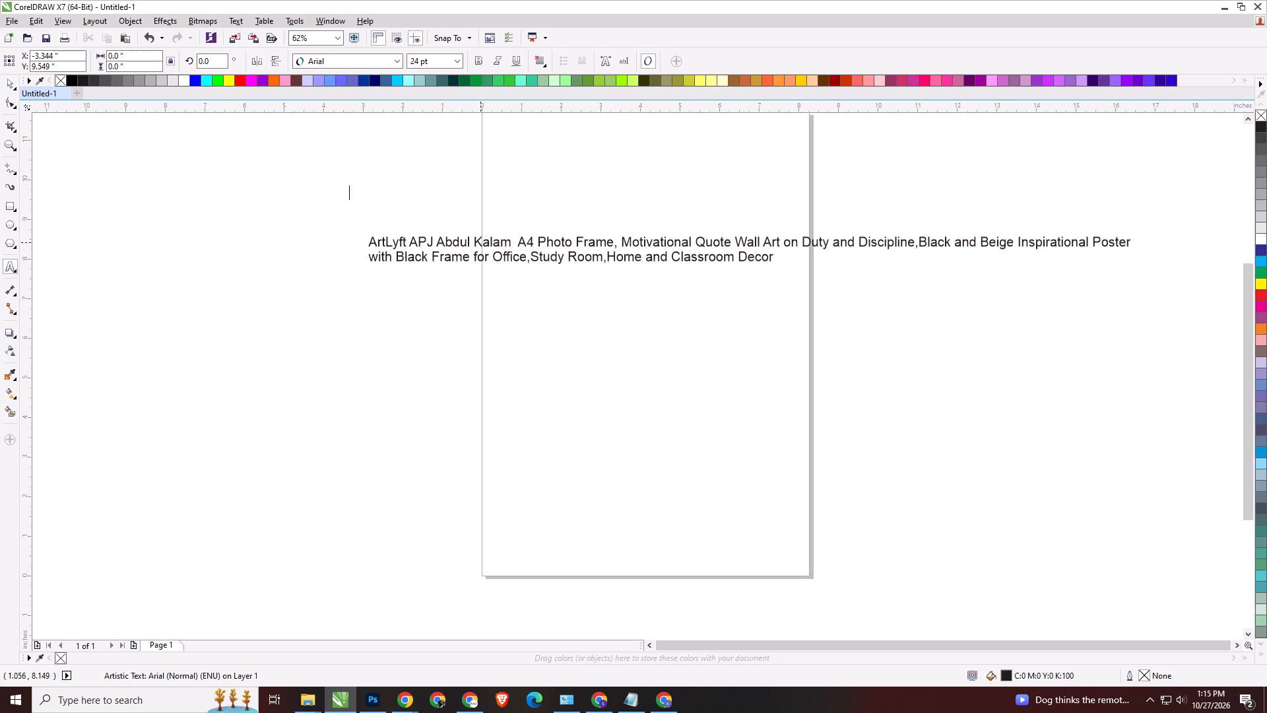
{"action": "left_click", "coordinate": [16, 79]}
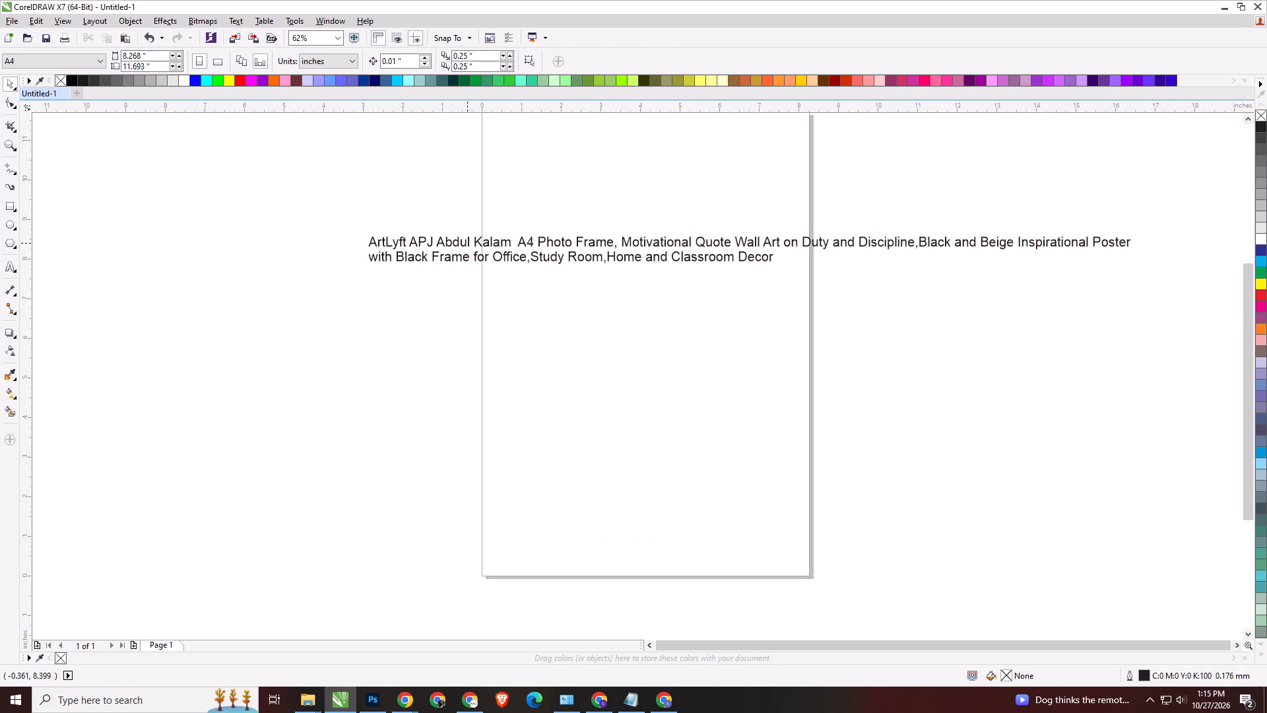
{"action": "left_click_drag", "start_coordinate": [467, 242], "coordinate": [567, 168]}
{"action": "scroll", "coordinate": [610, 305], "scroll_direction": "down", "scroll_amount": 1}
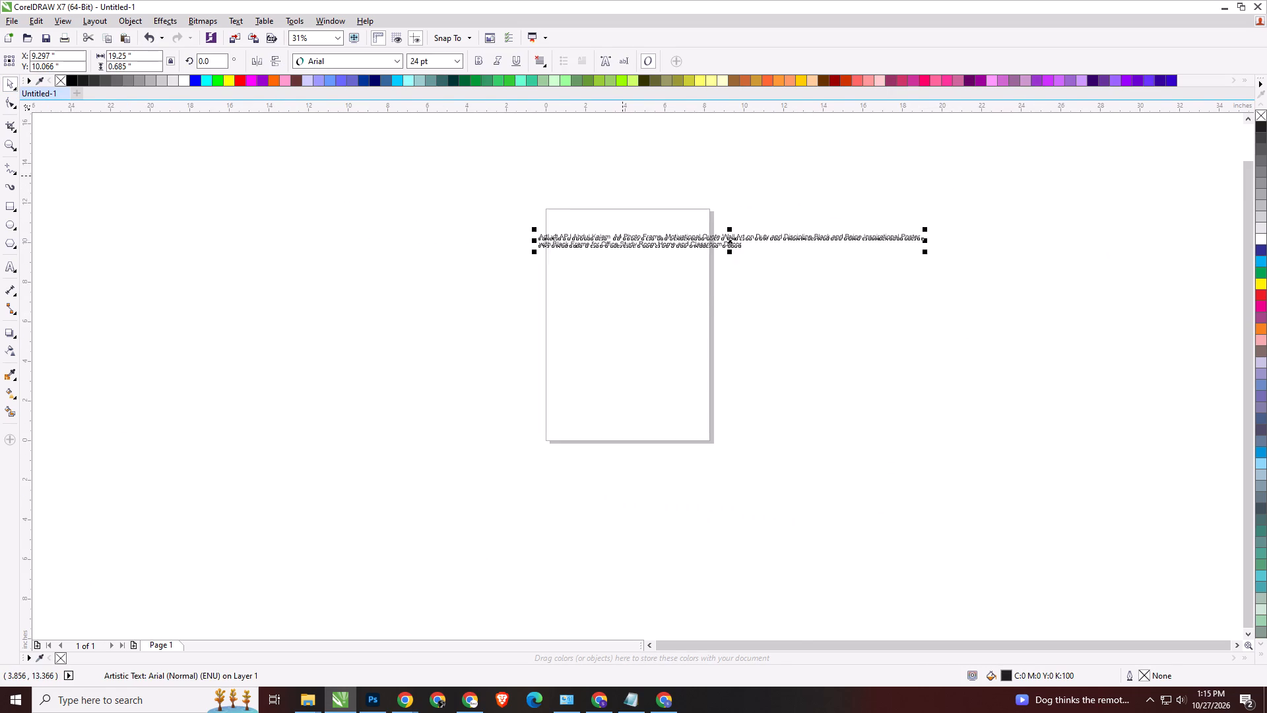
{"action": "scroll", "coordinate": [622, 176], "scroll_direction": "up", "scroll_amount": 1}
{"action": "left_click_drag", "start_coordinate": [882, 298], "coordinate": [826, 302]}
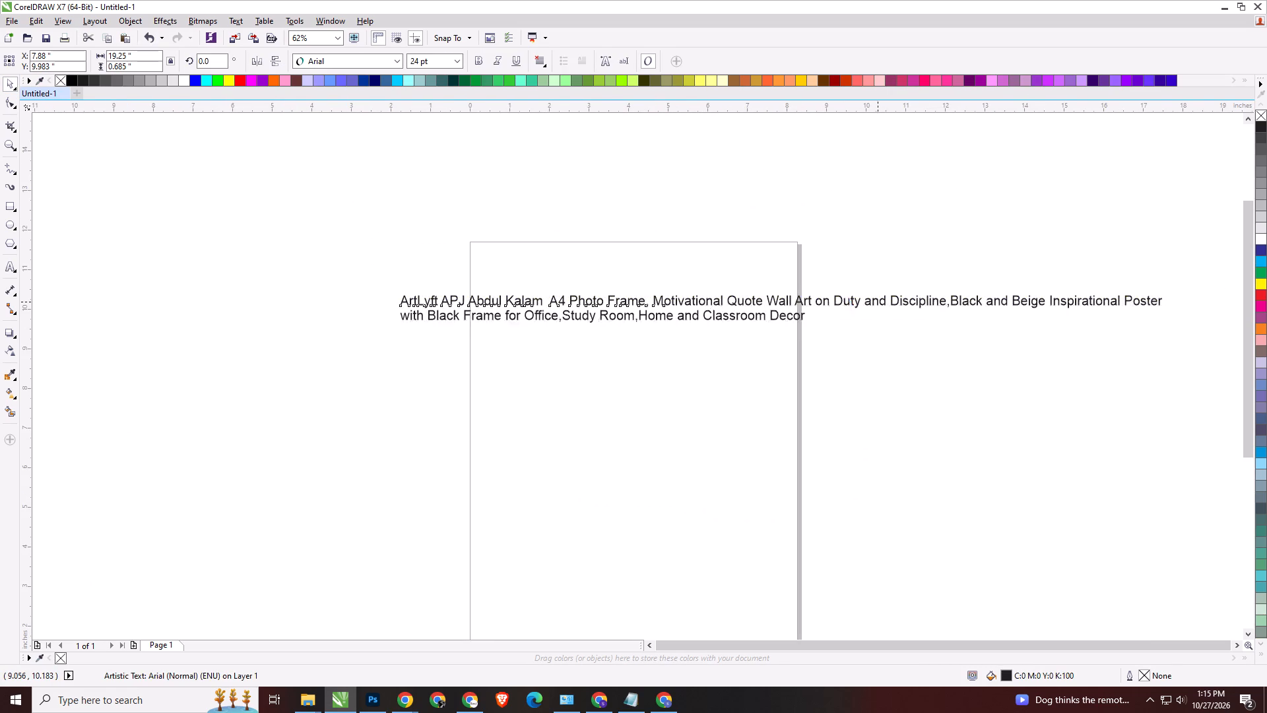
Rewrap the title text so its second line starts at "Black and Beige" and continues unbroken through "Classroom Decor".
{"action": "double_click", "coordinate": [953, 299]}
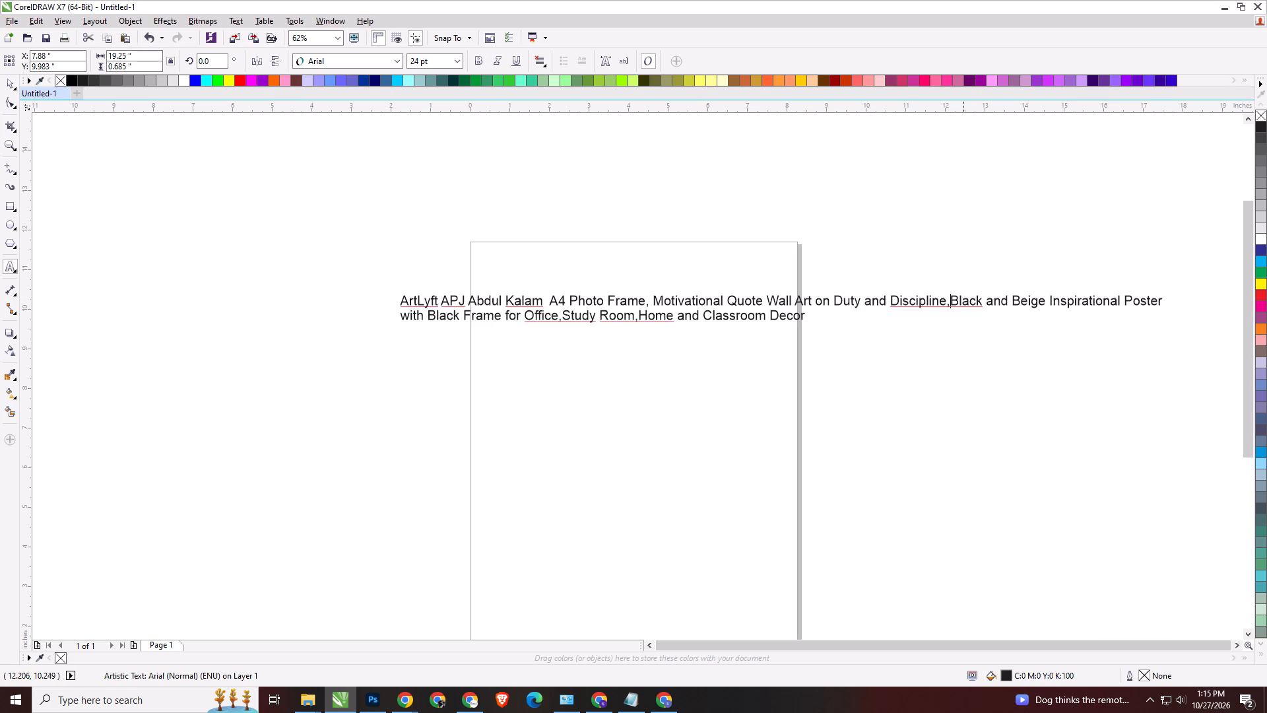
{"action": "key", "text": "Return"}
{"action": "left_click", "coordinate": [403, 331]}
{"action": "key", "text": "BackSpace"}
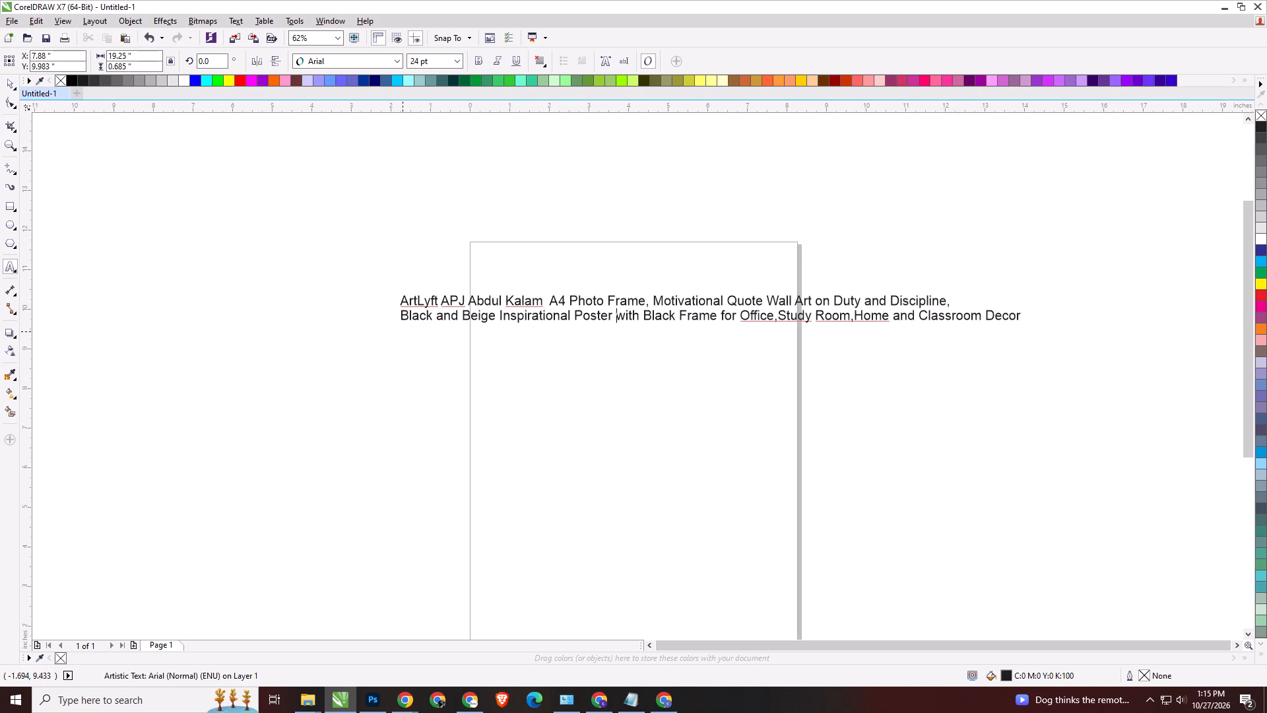
Scale the two-line title text down to fit the A4 page width and place it at the top of the page.
{"action": "left_click", "coordinate": [9, 83]}
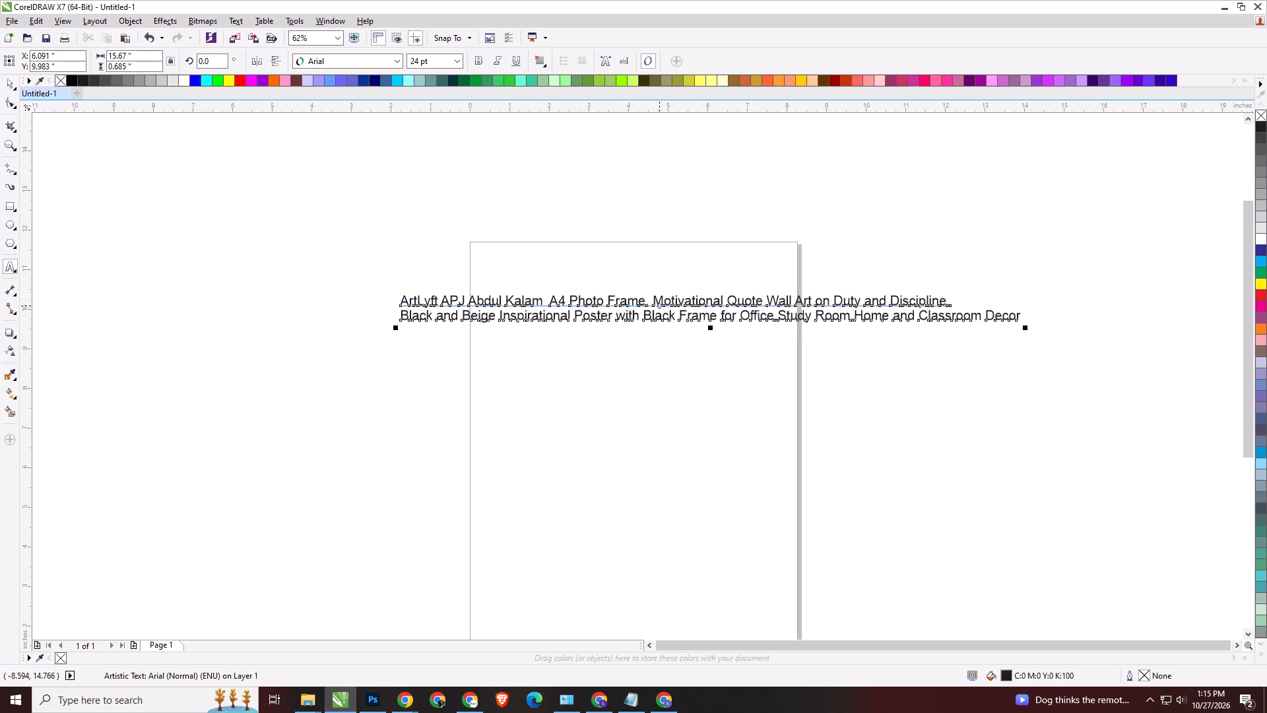
{"action": "left_click_drag", "start_coordinate": [1026, 329], "coordinate": [826, 352]}
{"action": "left_click_drag", "start_coordinate": [826, 352], "coordinate": [729, 364]}
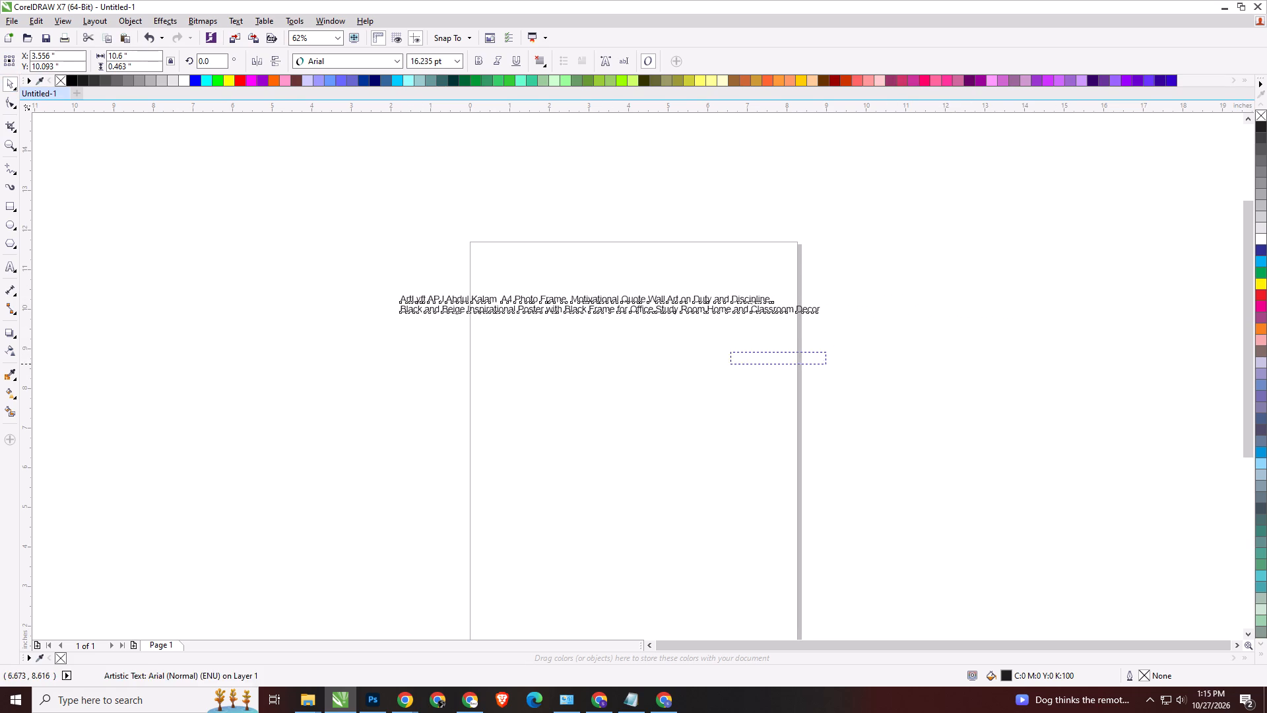
{"action": "left_click_drag", "start_coordinate": [729, 364], "coordinate": [696, 365]}
{"action": "left_click", "coordinate": [812, 311]}
{"action": "left_click_drag", "start_coordinate": [824, 320], "coordinate": [798, 320]}
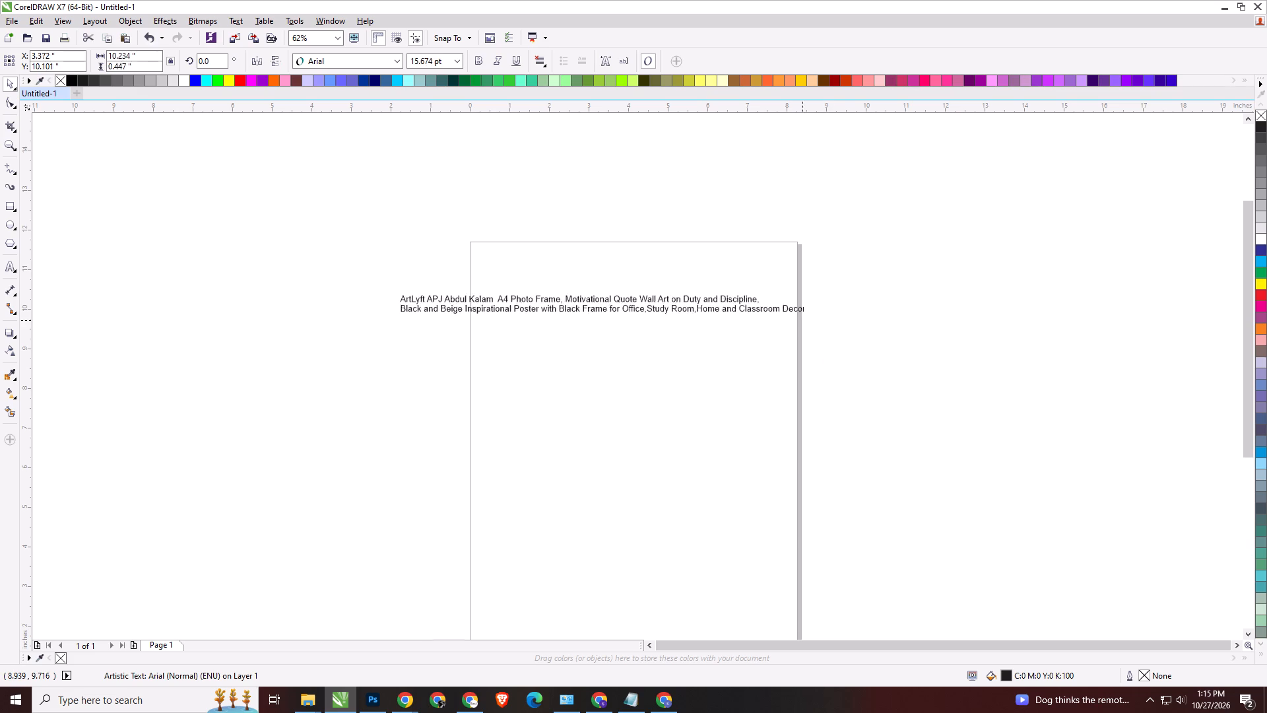
{"action": "left_click_drag", "start_coordinate": [798, 320], "coordinate": [673, 325]}
{"action": "left_click_drag", "start_coordinate": [536, 306], "coordinate": [616, 265]}
Enlarge the title text to about 12 pt, about 7.83 inches wide, so it nearly spans the page.
{"action": "scroll", "coordinate": [694, 275], "scroll_direction": "up", "scroll_amount": 2}
{"action": "left_click_drag", "start_coordinate": [917, 242], "coordinate": [1016, 279]}
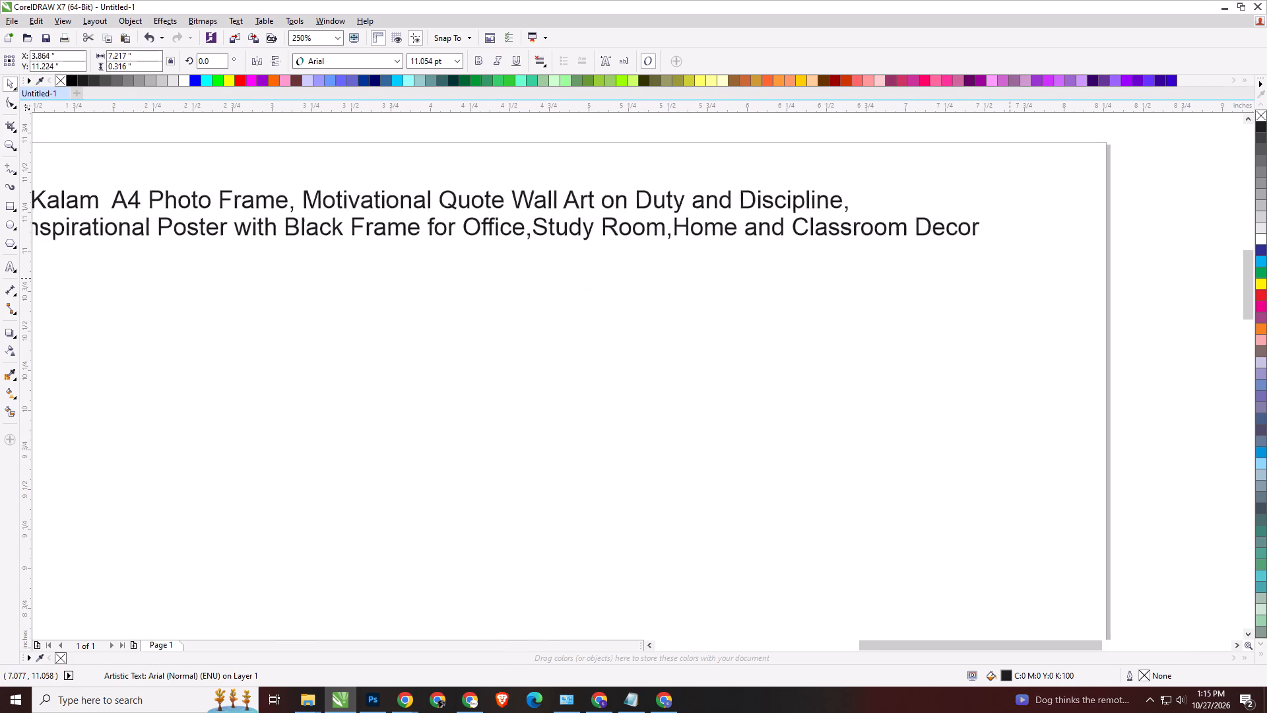
{"action": "left_click_drag", "start_coordinate": [1016, 279], "coordinate": [1084, 304]}
{"action": "scroll", "coordinate": [946, 231], "scroll_direction": "down", "scroll_amount": 2}
{"action": "key", "text": "space"}
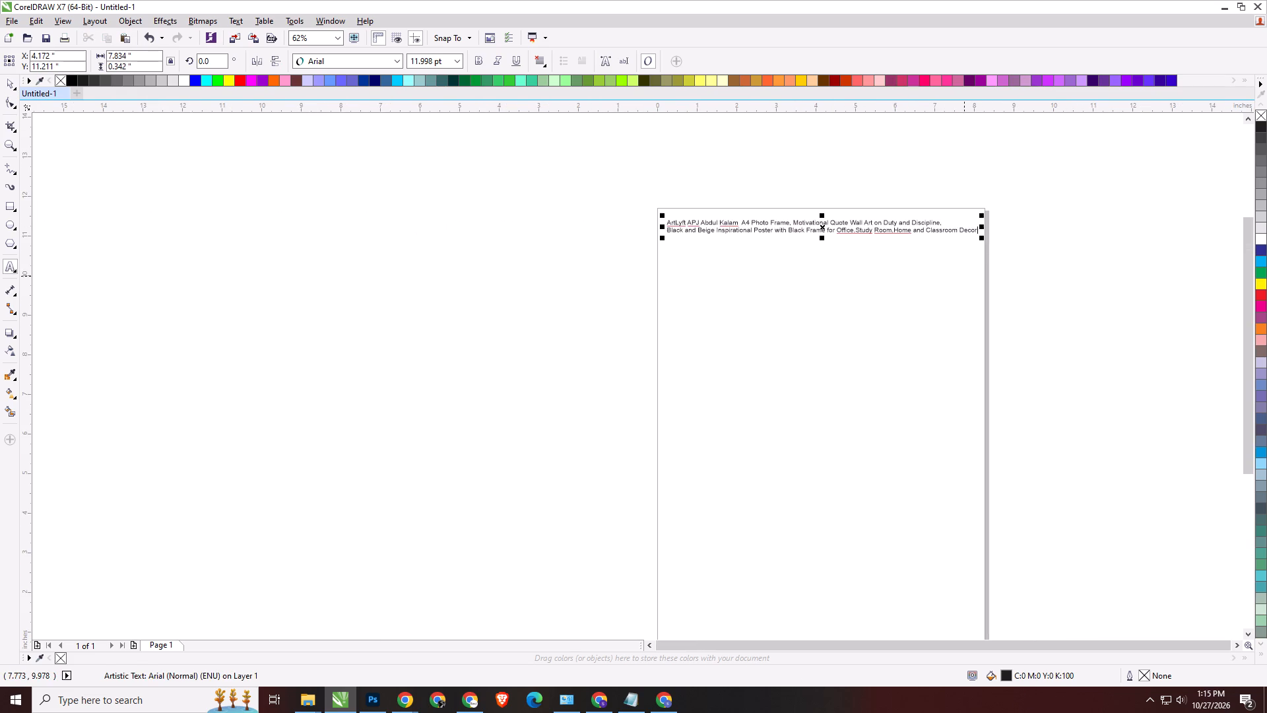
{"action": "scroll", "coordinate": [932, 269], "scroll_direction": "up", "scroll_amount": 2}
{"action": "left_click", "coordinate": [13, 90]}
{"action": "scroll", "coordinate": [753, 394], "scroll_direction": "down", "scroll_amount": 1}
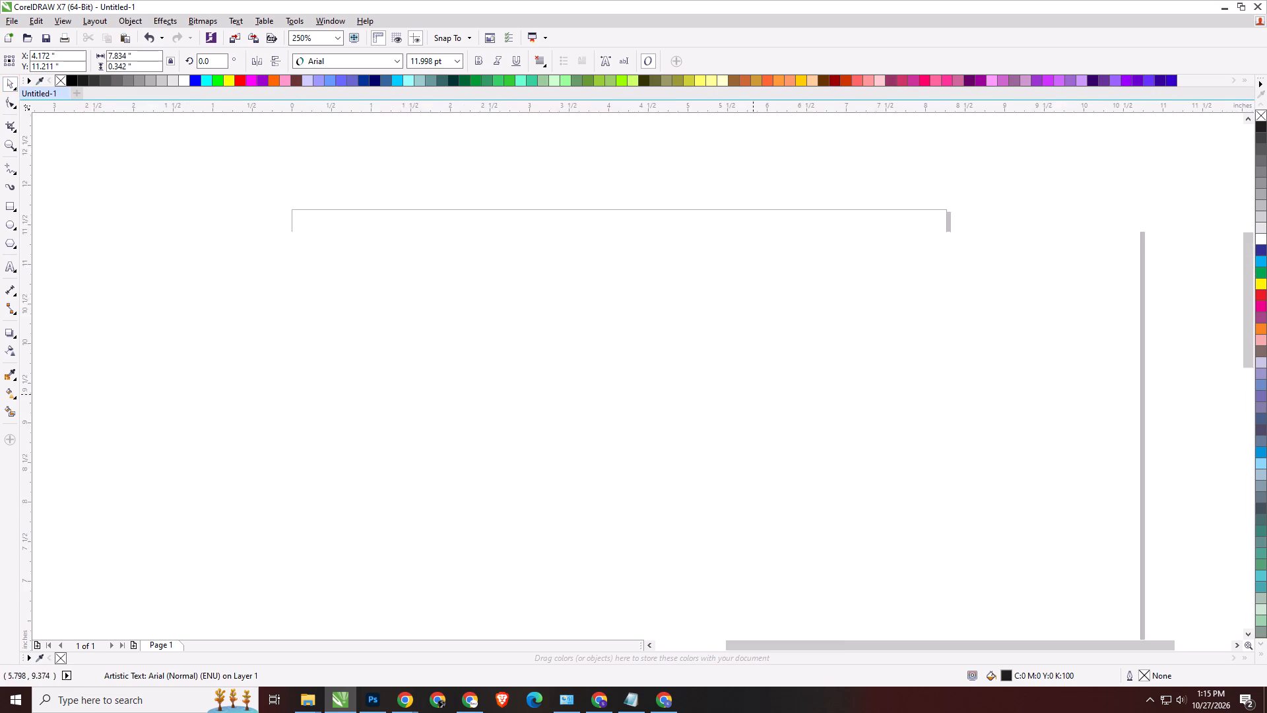
{"action": "scroll", "coordinate": [756, 397], "scroll_direction": "down", "scroll_amount": 1}
{"action": "scroll", "coordinate": [550, 356], "scroll_direction": "up", "scroll_amount": 1}
Switch to the Manage Your Inventory window in Chrome and look through the A4 photo frame listings.
{"action": "key", "text": "alt+Tab"}
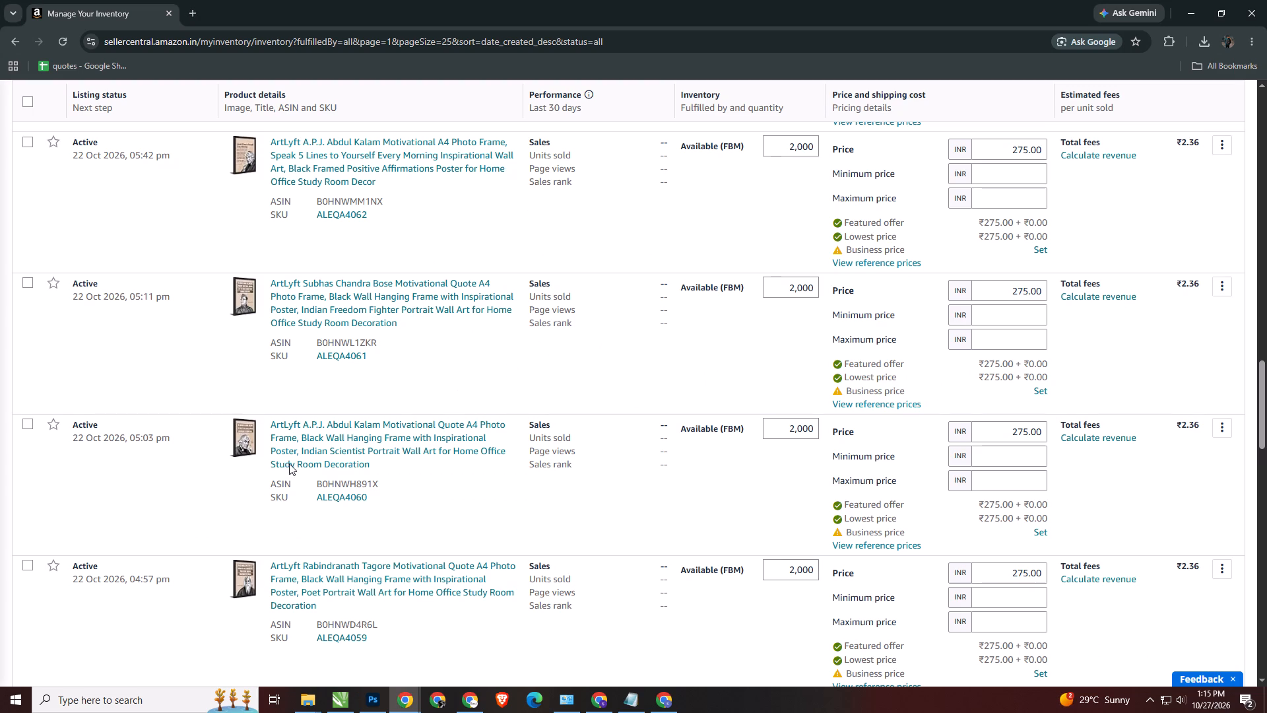
{"action": "scroll", "coordinate": [289, 455], "scroll_direction": "down", "scroll_amount": 5}
{"action": "scroll", "coordinate": [498, 340], "scroll_direction": "down", "scroll_amount": 6}
{"action": "left_click", "coordinate": [630, 366]}
{"action": "scroll", "coordinate": [604, 353], "scroll_direction": "down", "scroll_amount": 3}
{"action": "scroll", "coordinate": [604, 353], "scroll_direction": "up", "scroll_amount": 5}
{"action": "scroll", "coordinate": [604, 353], "scroll_direction": "down", "scroll_amount": 7}
{"action": "scroll", "coordinate": [604, 353], "scroll_direction": "up", "scroll_amount": 6}
{"action": "scroll", "coordinate": [604, 353], "scroll_direction": "down", "scroll_amount": 6}
{"action": "scroll", "coordinate": [604, 353], "scroll_direction": "up", "scroll_amount": 6}
{"action": "scroll", "coordinate": [604, 353], "scroll_direction": "down", "scroll_amount": 6}
{"action": "scroll", "coordinate": [630, 294], "scroll_direction": "up", "scroll_amount": 5}
Choose to wait for the unresponsive Manage Your Inventory pages instead of exiting them.
{"action": "left_click", "coordinate": [652, 14]}
{"action": "left_click", "coordinate": [643, 191]}
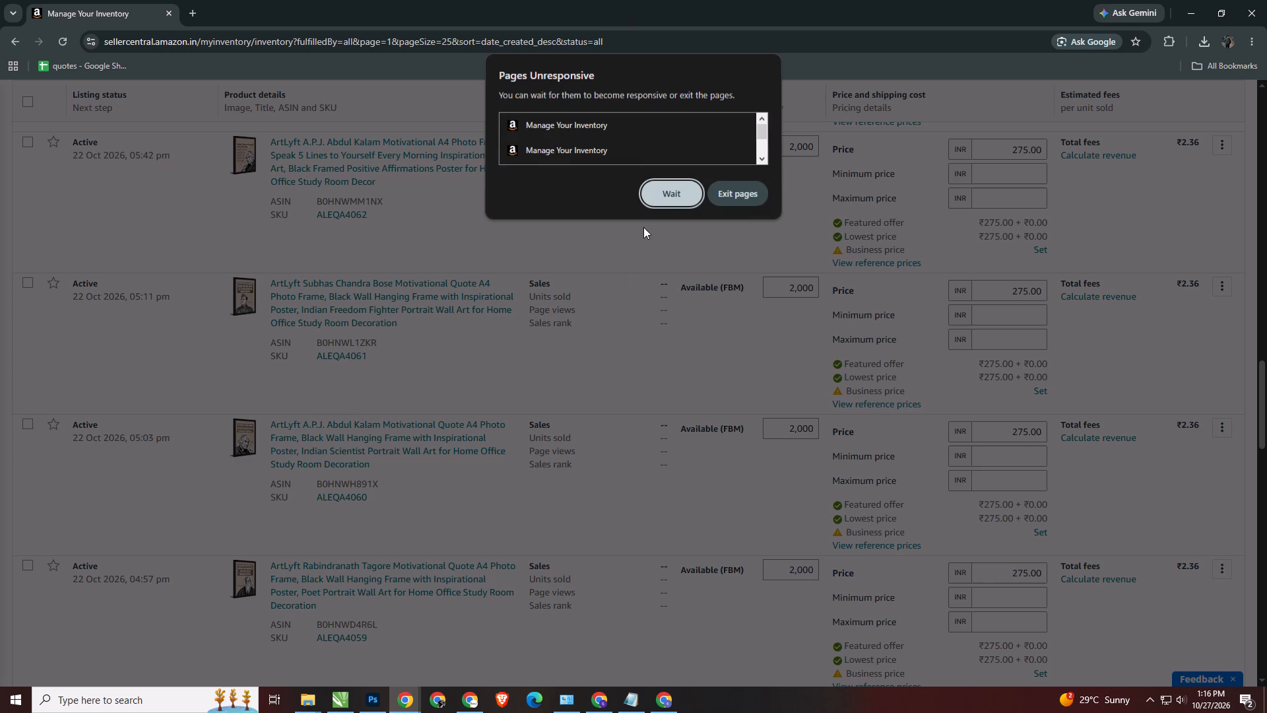
{"action": "left_click", "coordinate": [686, 192]}
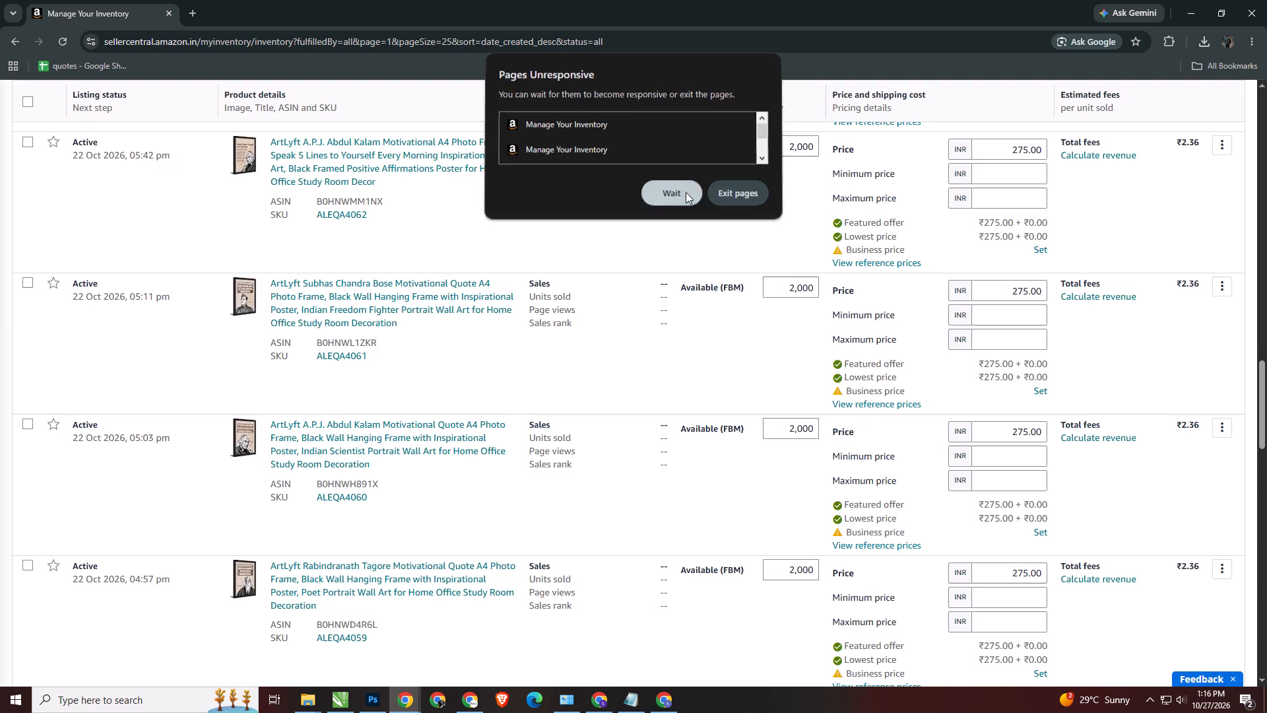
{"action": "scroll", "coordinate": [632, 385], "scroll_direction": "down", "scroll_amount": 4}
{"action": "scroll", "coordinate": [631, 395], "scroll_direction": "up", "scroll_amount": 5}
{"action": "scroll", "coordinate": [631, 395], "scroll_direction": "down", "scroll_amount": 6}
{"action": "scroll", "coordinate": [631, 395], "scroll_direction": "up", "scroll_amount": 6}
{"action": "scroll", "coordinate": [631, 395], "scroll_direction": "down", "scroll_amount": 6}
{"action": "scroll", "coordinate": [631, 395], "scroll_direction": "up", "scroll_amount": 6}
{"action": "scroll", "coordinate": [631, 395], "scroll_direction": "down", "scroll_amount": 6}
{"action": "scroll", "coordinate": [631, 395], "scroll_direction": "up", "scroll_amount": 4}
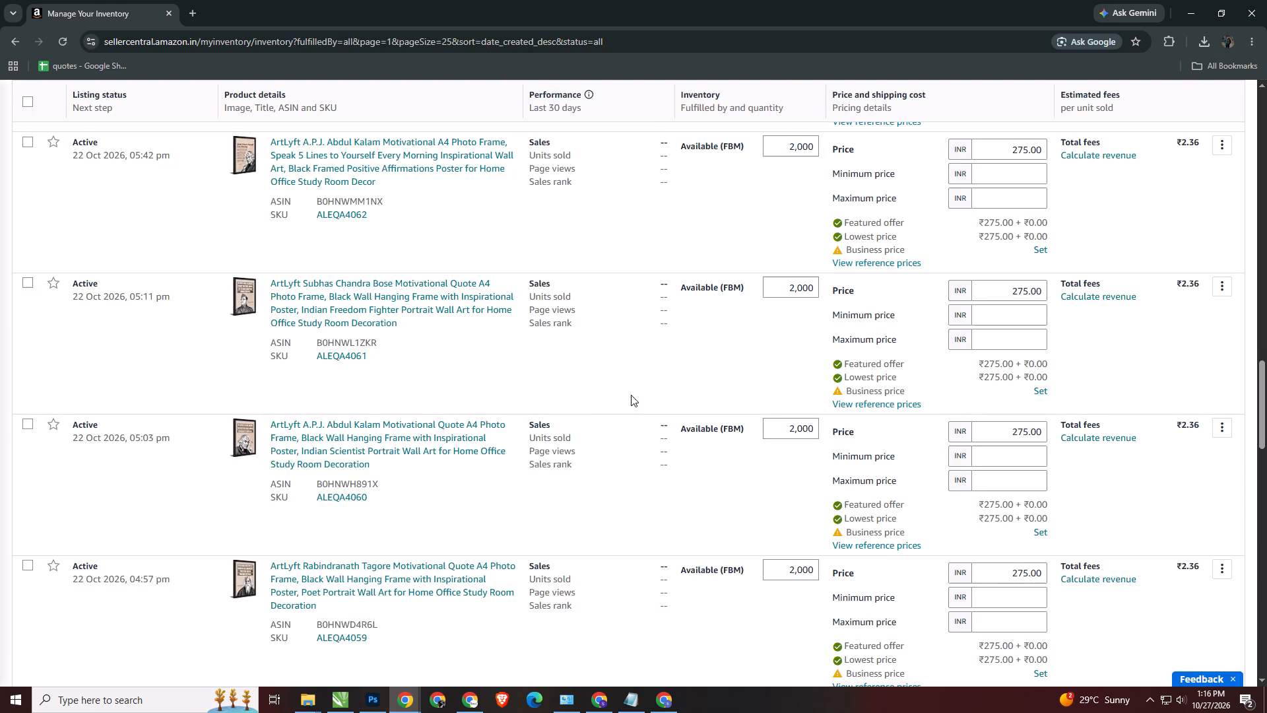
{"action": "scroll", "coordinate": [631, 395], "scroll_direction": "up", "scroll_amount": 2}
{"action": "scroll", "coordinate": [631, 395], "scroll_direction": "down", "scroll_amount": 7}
In the other Manage Your Inventory window, find and copy the full title of the Bhagat Singh A4 photo frame listing, SKU ALEQA4055.
{"action": "left_click", "coordinate": [618, 457]}
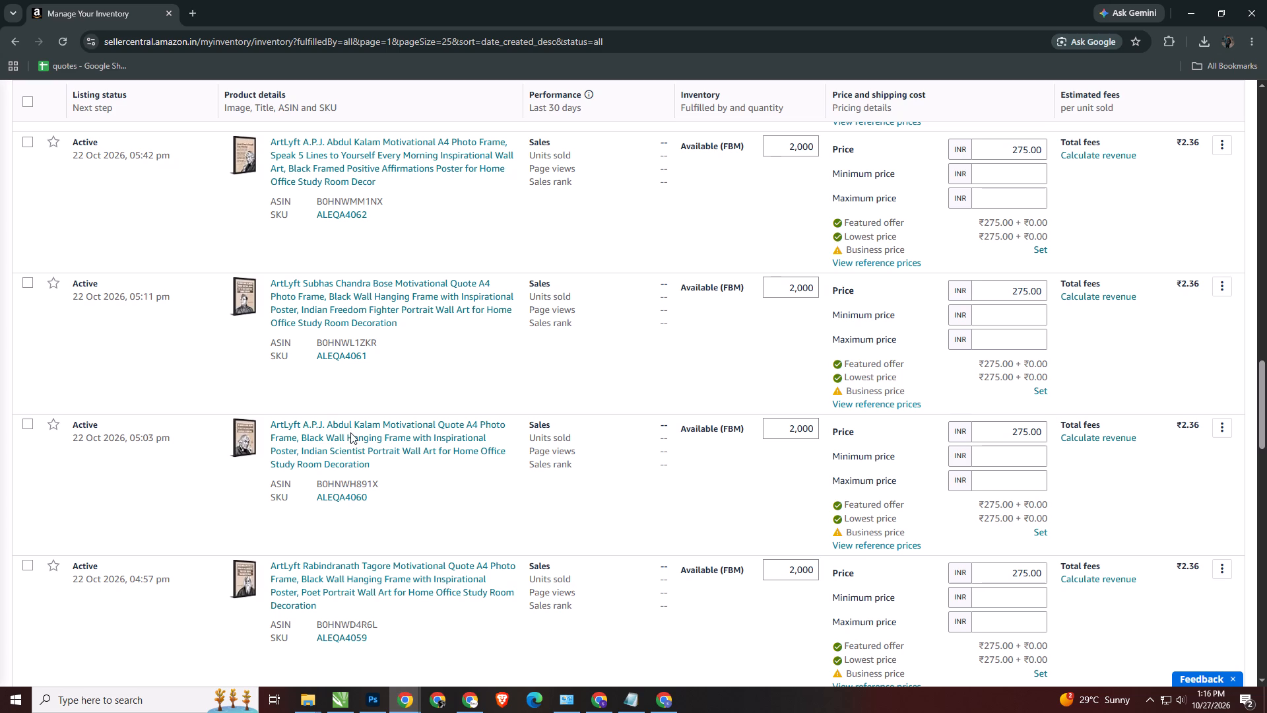
{"action": "key", "text": "alt+Tab"}
{"action": "key", "text": "alt+Tab"}
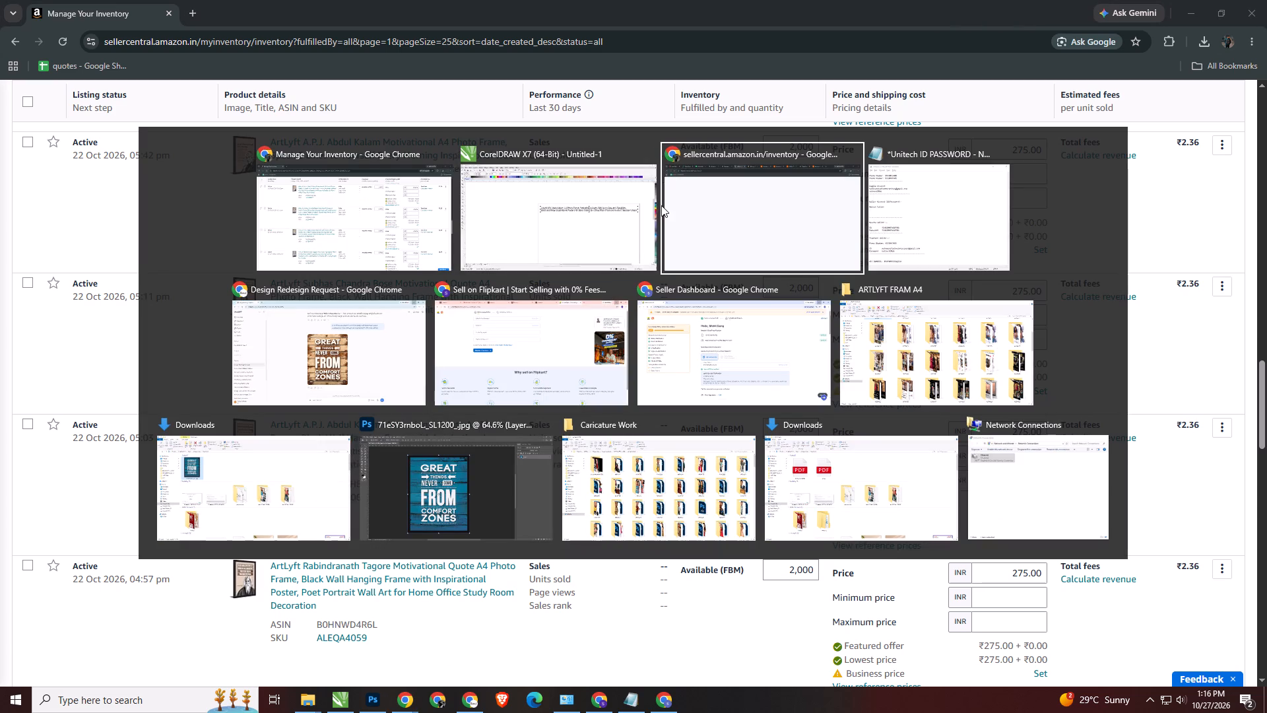
{"action": "left_click", "coordinate": [395, 0]}
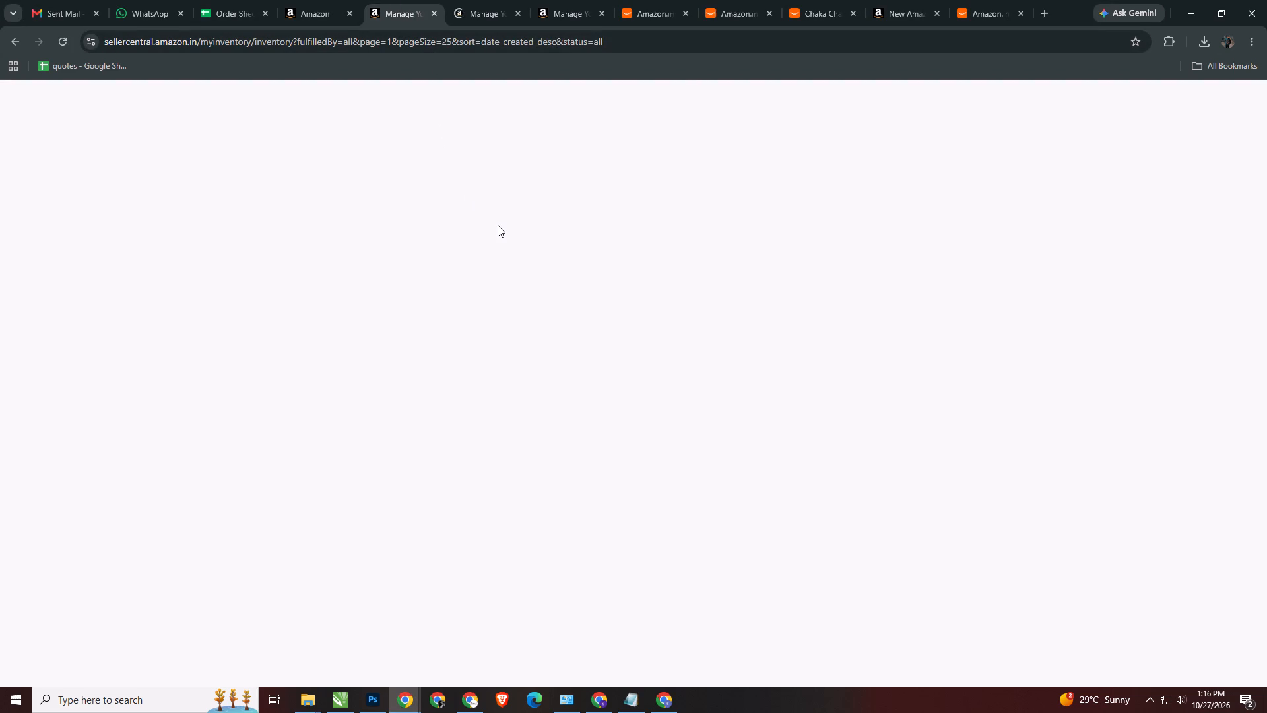
{"action": "scroll", "coordinate": [579, 319], "scroll_direction": "down", "scroll_amount": 2}
{"action": "scroll", "coordinate": [580, 320], "scroll_direction": "up", "scroll_amount": 6}
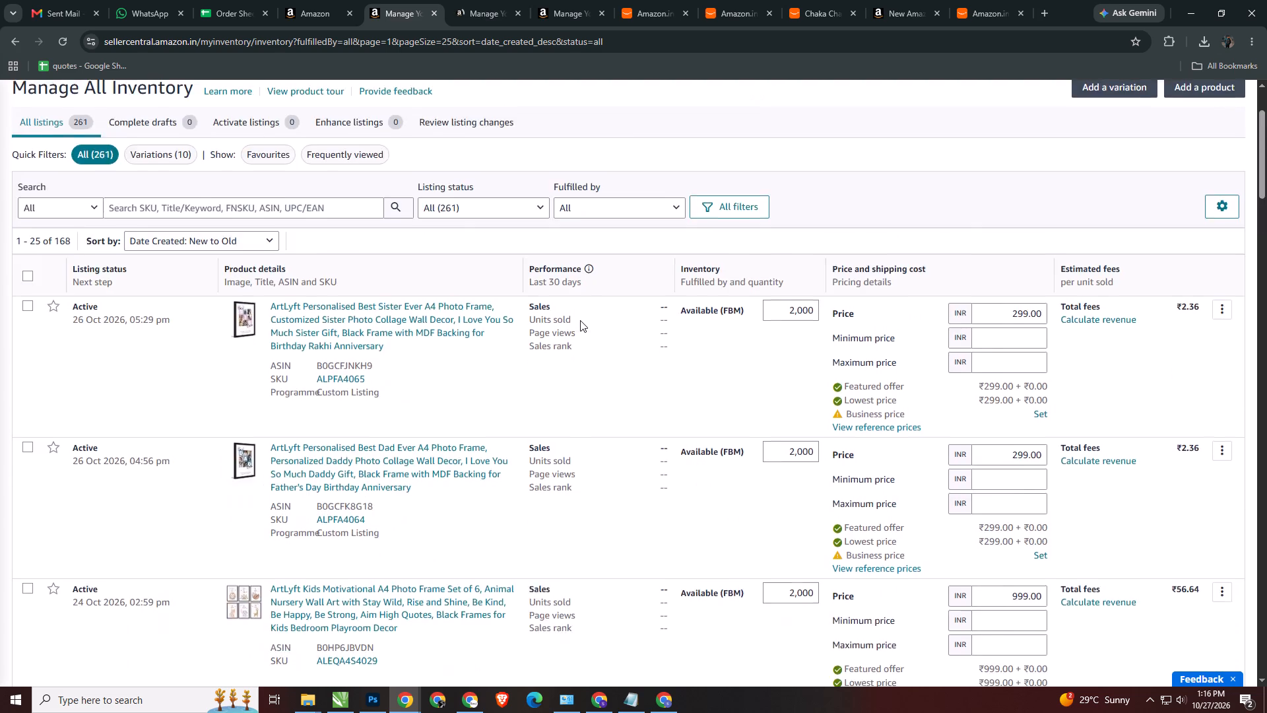
{"action": "scroll", "coordinate": [580, 320], "scroll_direction": "up", "scroll_amount": 3}
{"action": "scroll", "coordinate": [580, 320], "scroll_direction": "down", "scroll_amount": 18}
{"action": "scroll", "coordinate": [580, 320], "scroll_direction": "up", "scroll_amount": 17}
{"action": "scroll", "coordinate": [581, 320], "scroll_direction": "down", "scroll_amount": 8}
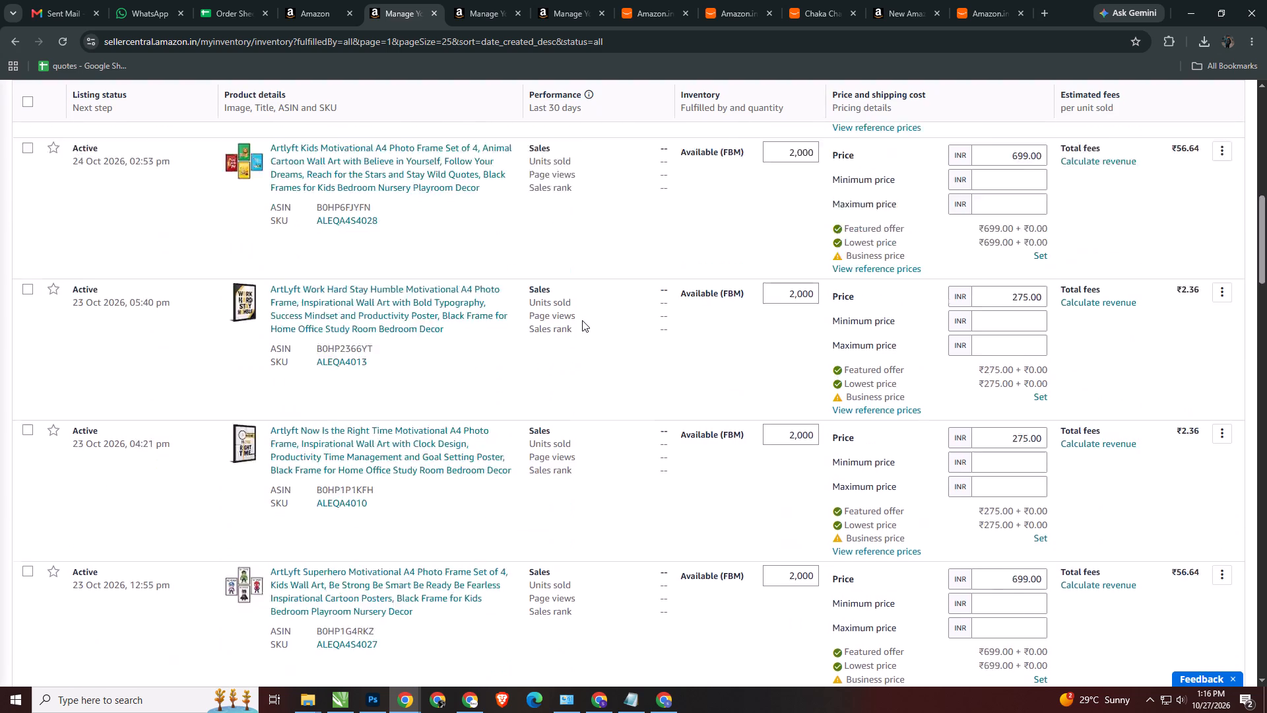
{"action": "scroll", "coordinate": [582, 320], "scroll_direction": "down", "scroll_amount": 20}
{"action": "scroll", "coordinate": [582, 320], "scroll_direction": "down", "scroll_amount": 1}
{"action": "scroll", "coordinate": [429, 364], "scroll_direction": "down", "scroll_amount": 5}
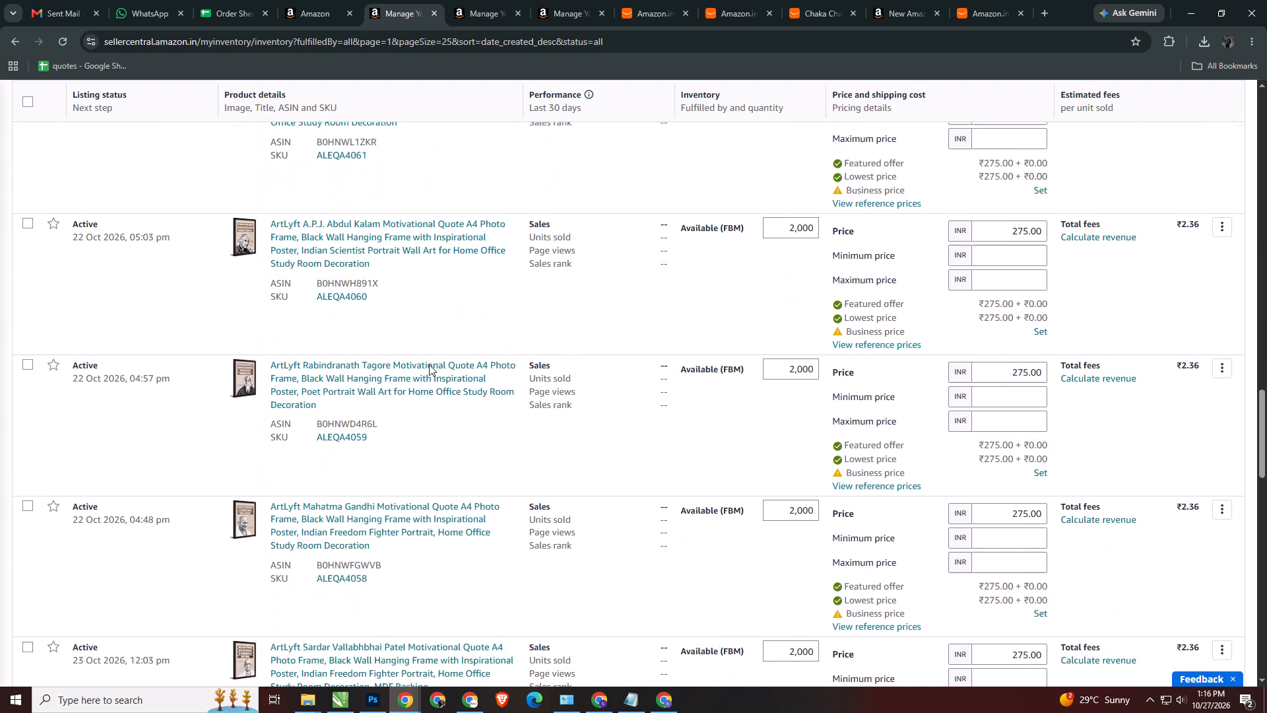
{"action": "scroll", "coordinate": [426, 404], "scroll_direction": "down", "scroll_amount": 8}
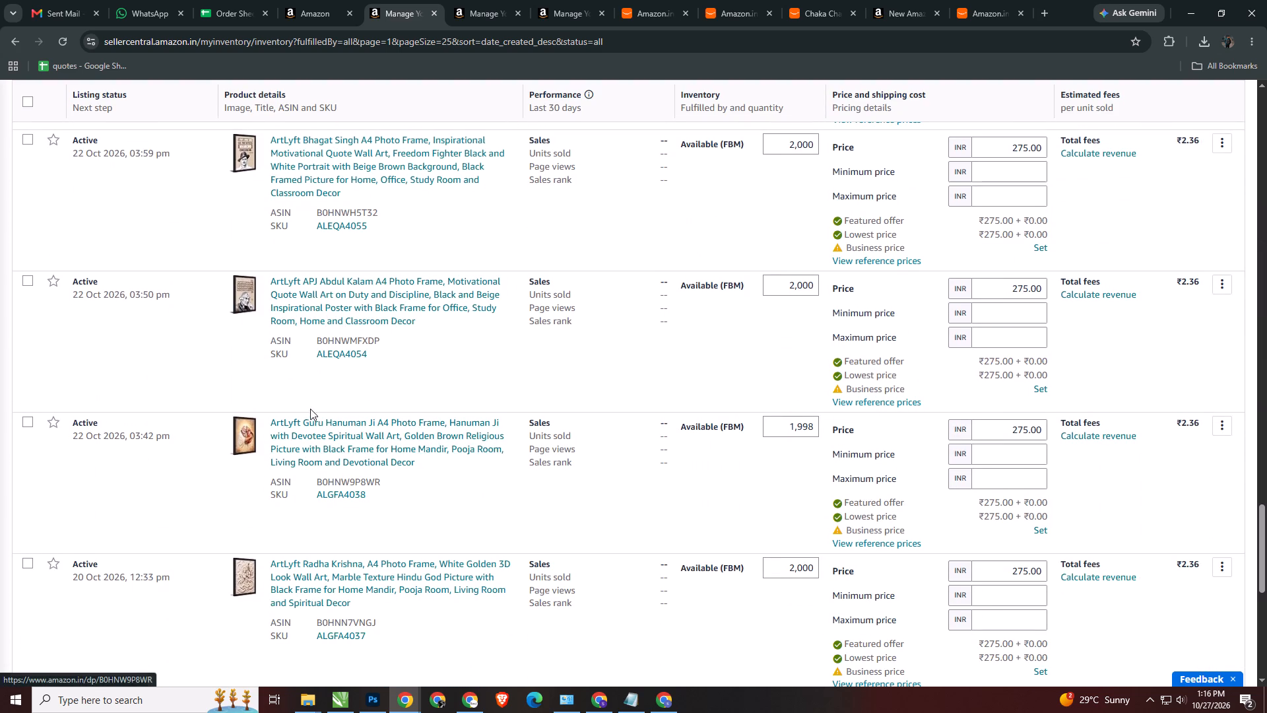
{"action": "scroll", "coordinate": [276, 312], "scroll_direction": "up", "scroll_amount": 2}
{"action": "left_click_drag", "start_coordinate": [268, 265], "coordinate": [350, 329]}
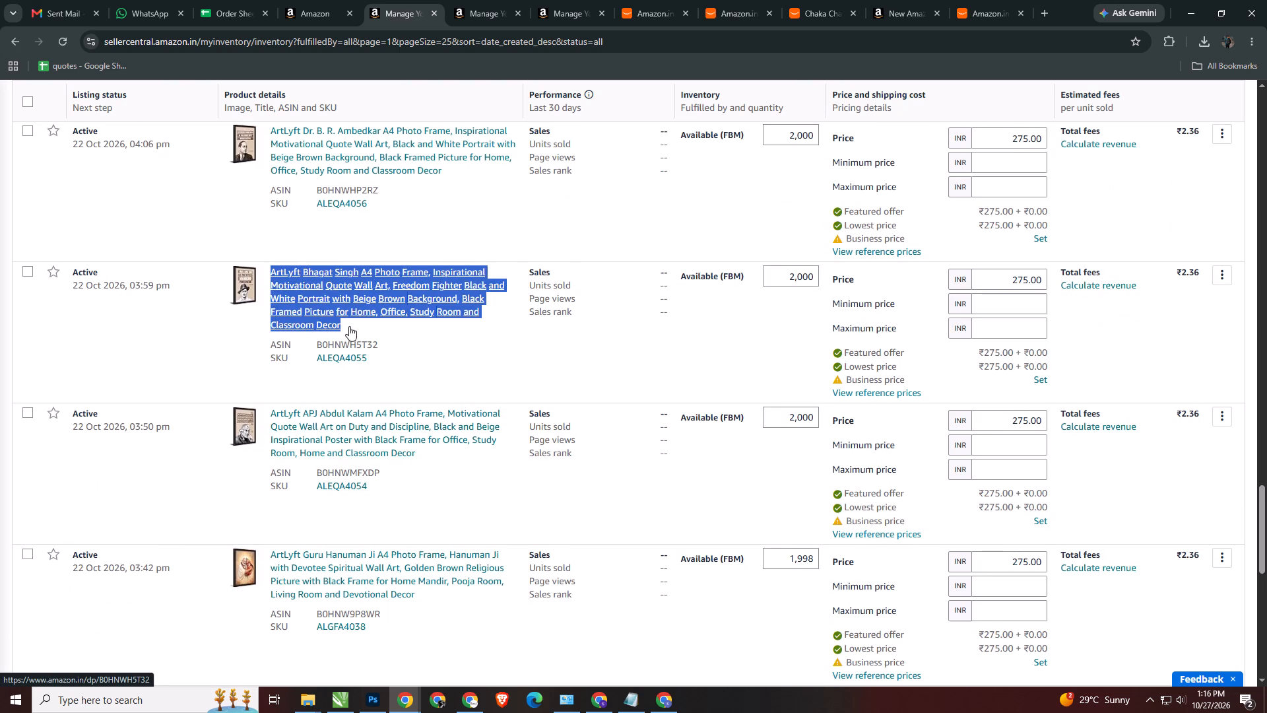
{"action": "key", "text": "ctrl+c"}
Switch to CorelDRAW and duplicate the two-line APJ Abdul Kalam title about 1 inch below the original.
{"action": "key", "text": "alt+Tab"}
{"action": "key", "text": "alt+Tab"}
{"action": "key", "text": "alt+Tab"}
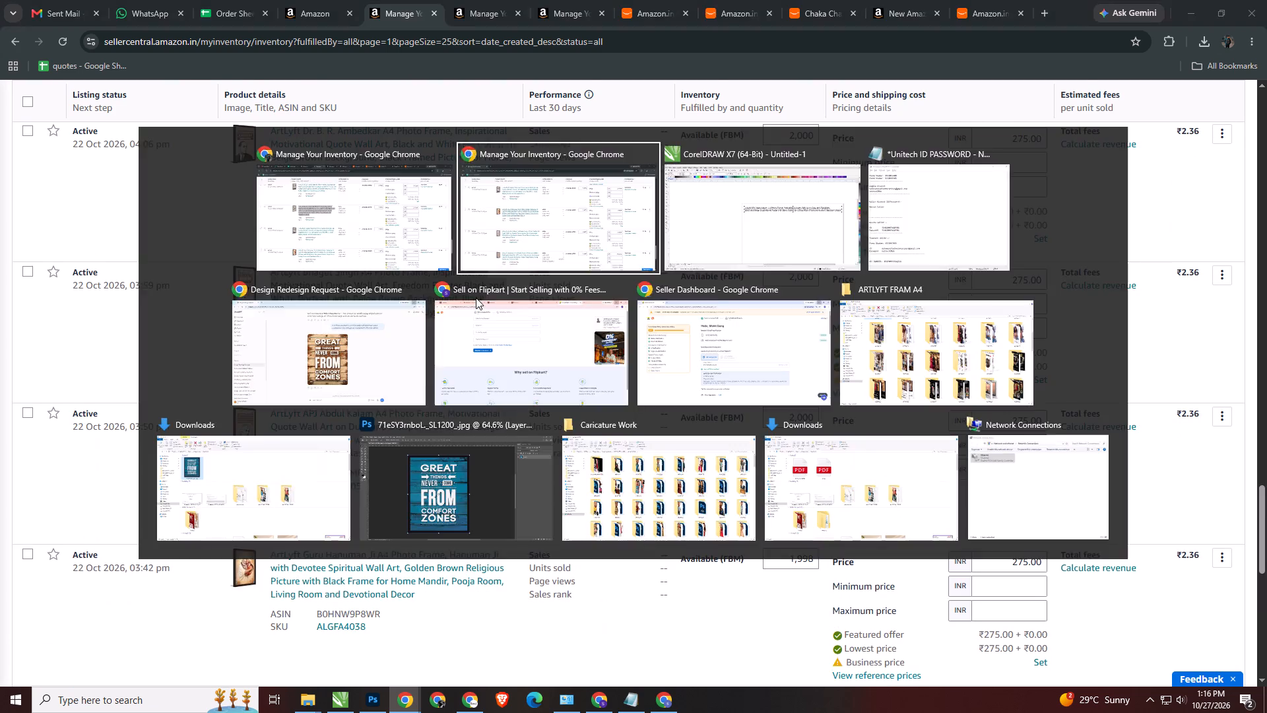
{"action": "key", "text": "alt+Tab"}
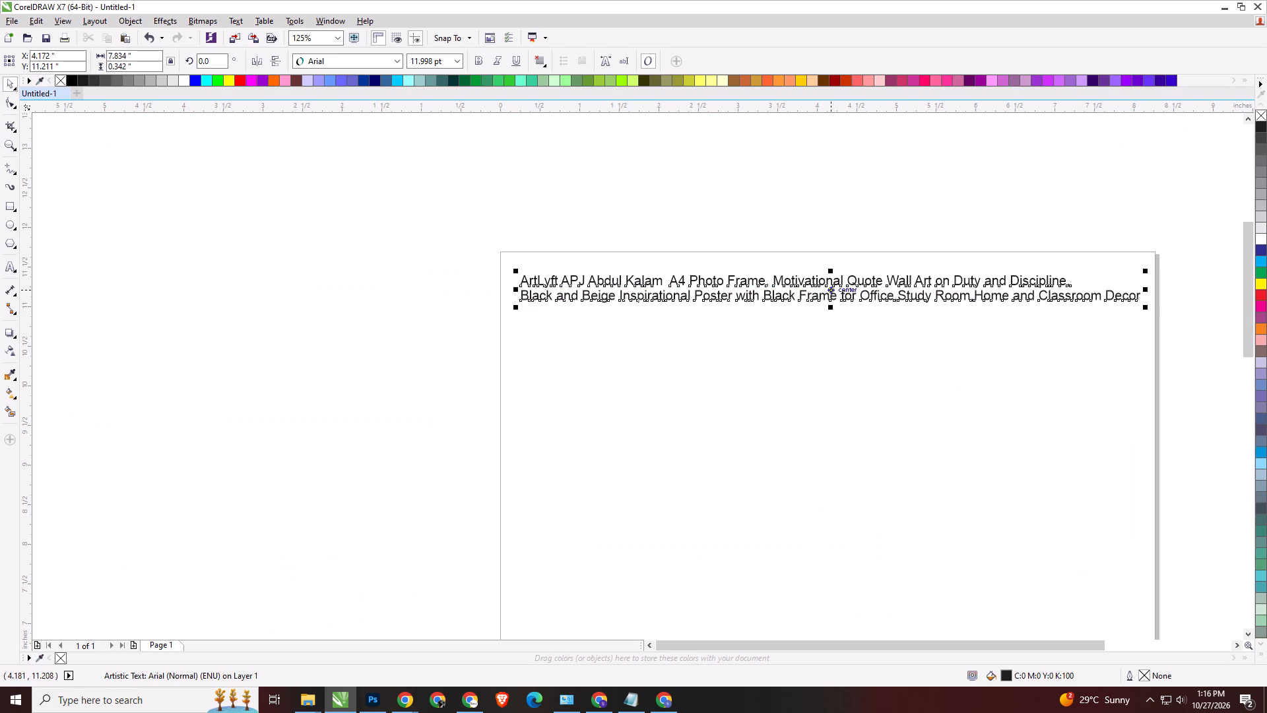
{"action": "left_click_drag", "start_coordinate": [831, 290], "coordinate": [822, 372]}
{"action": "right_click", "coordinate": [822, 372], "text": "shift"}
Replace all the text in the duplicated title with the copied Bhagat Singh listing title.
{"action": "double_click", "coordinate": [741, 364]}
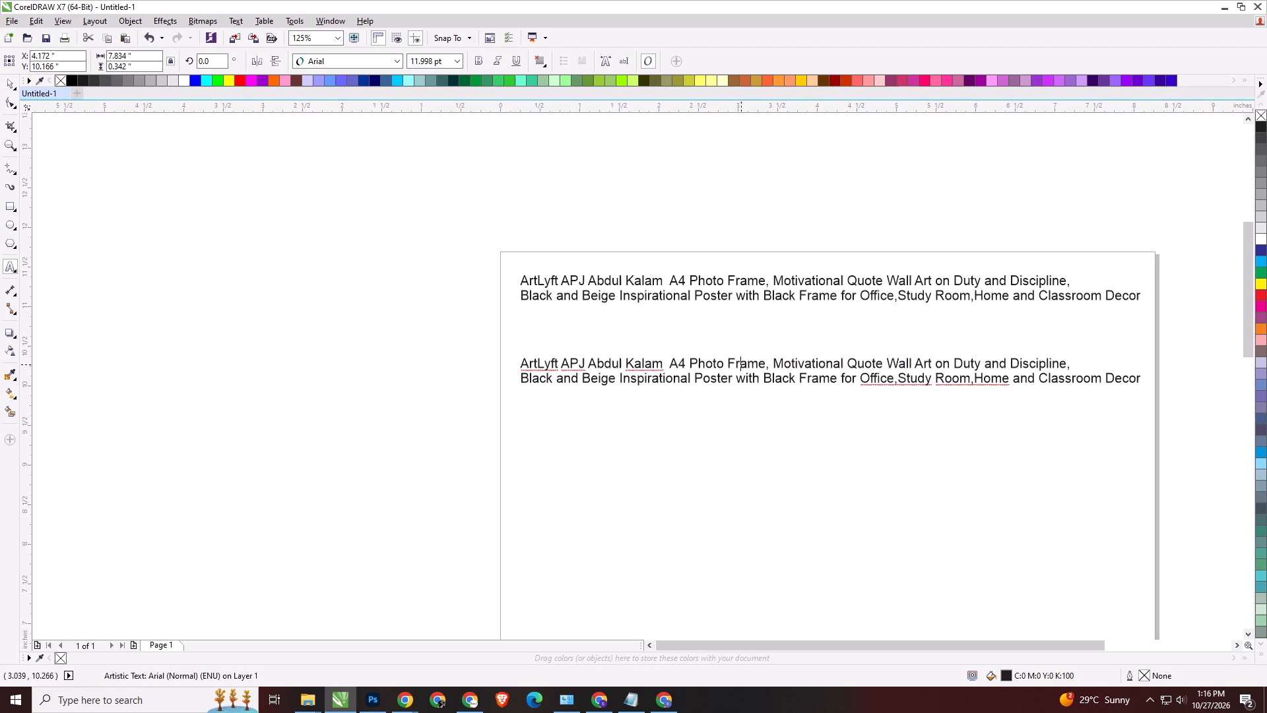
{"action": "key", "text": "ctrl+a"}
{"action": "key", "text": "ctrl+v"}
{"action": "scroll", "coordinate": [430, 270], "scroll_direction": "down", "scroll_amount": 1}
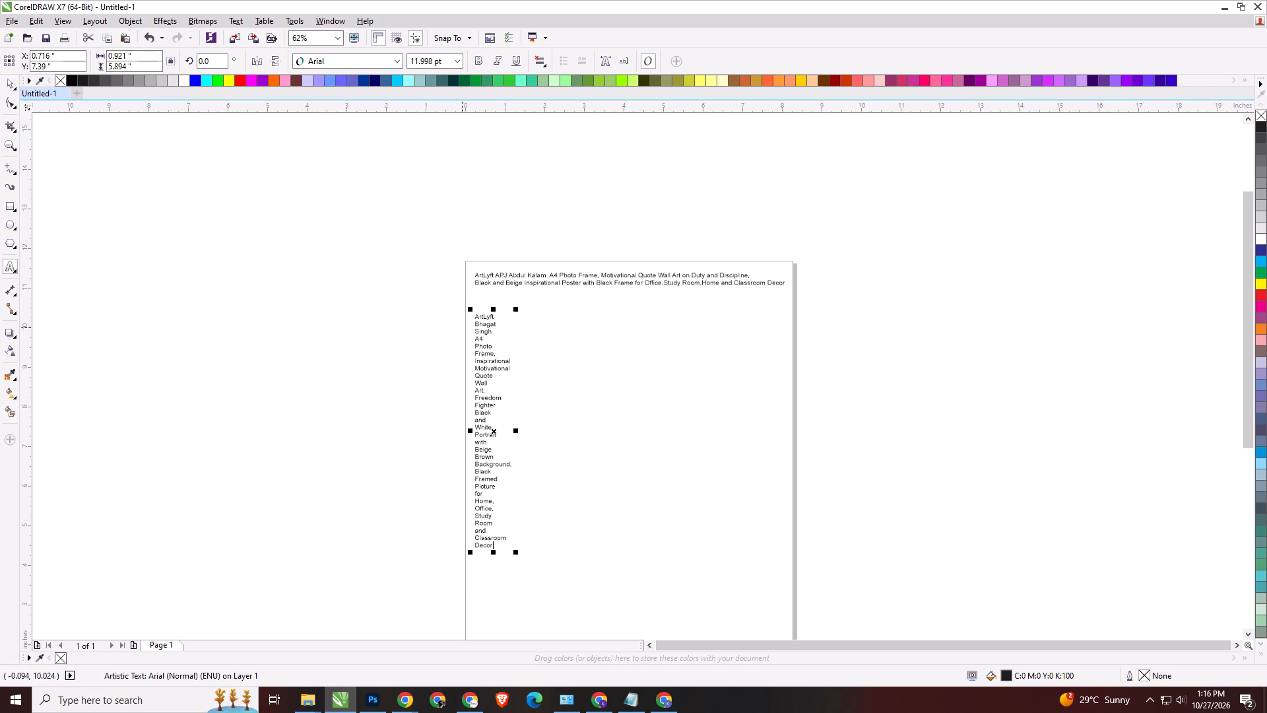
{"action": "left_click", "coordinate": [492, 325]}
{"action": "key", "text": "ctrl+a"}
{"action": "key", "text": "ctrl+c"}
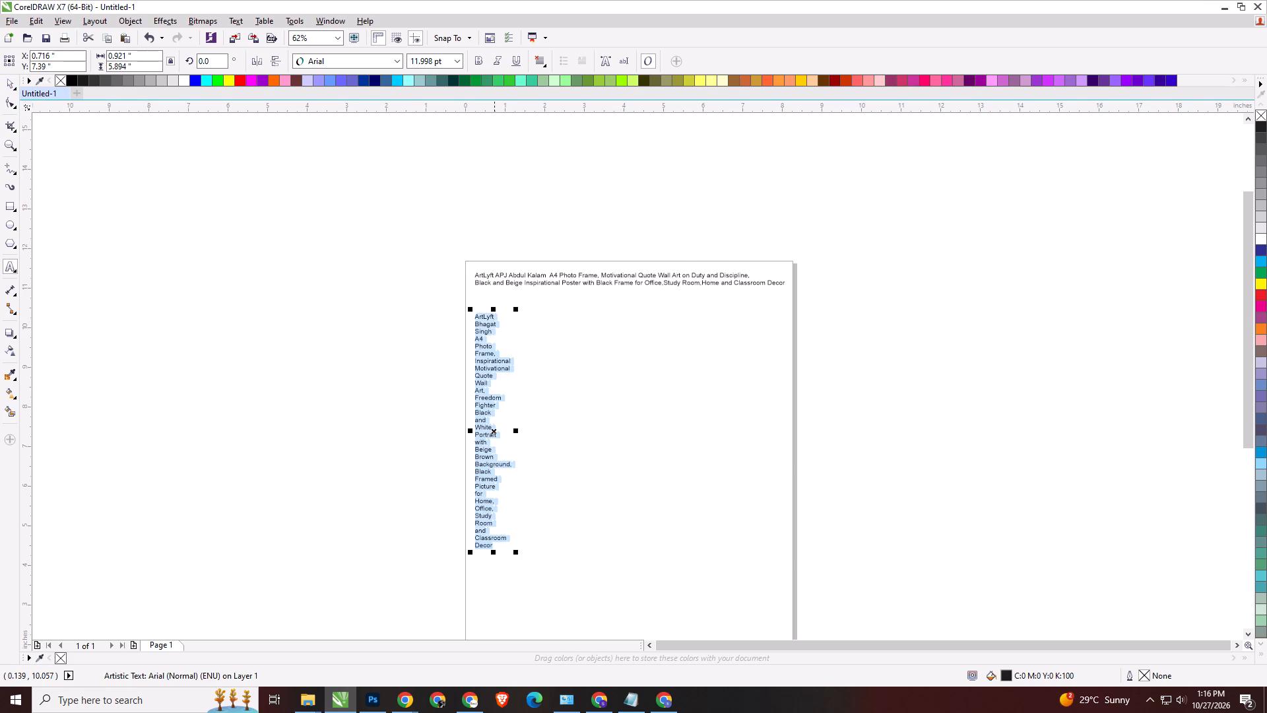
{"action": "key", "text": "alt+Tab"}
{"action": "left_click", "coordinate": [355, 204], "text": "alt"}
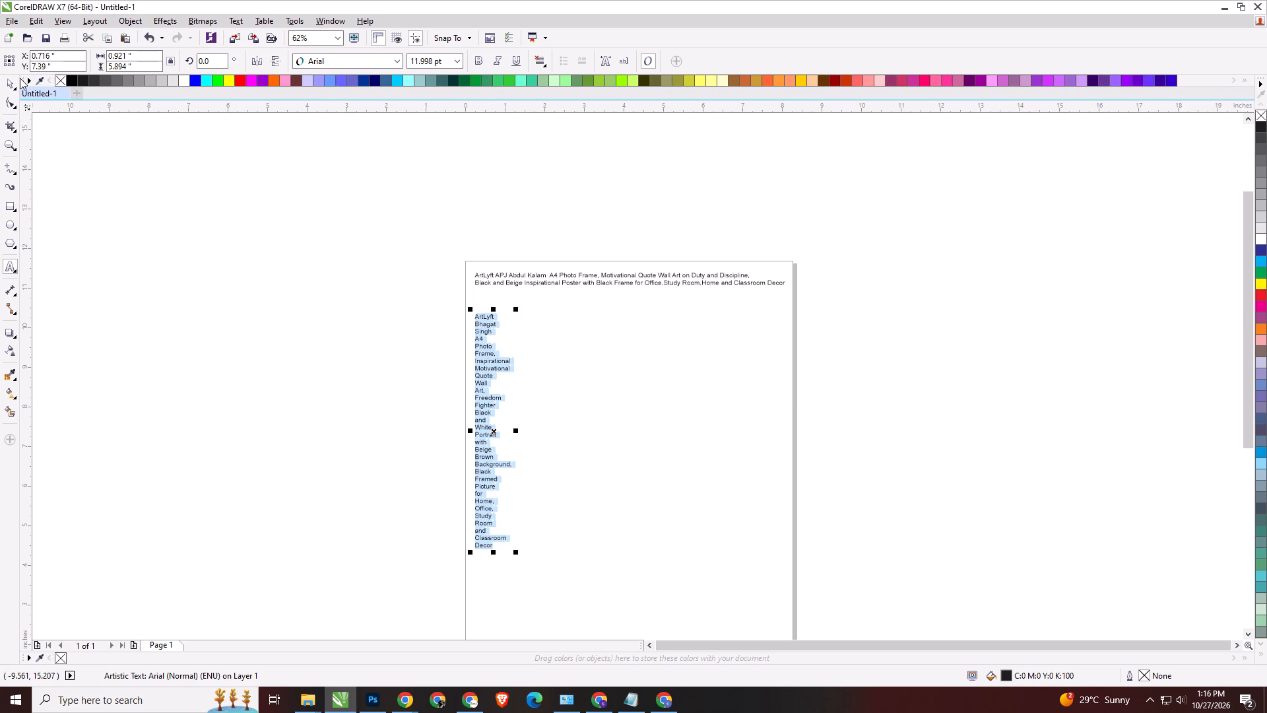
Move the Bhagat Singh title column off the page to its far left, at about X -9.27, Y 7.27 inches.
{"action": "left_click", "coordinate": [12, 85]}
{"action": "left_click", "coordinate": [483, 328]}
{"action": "left_click_drag", "start_coordinate": [483, 328], "coordinate": [445, 328]}
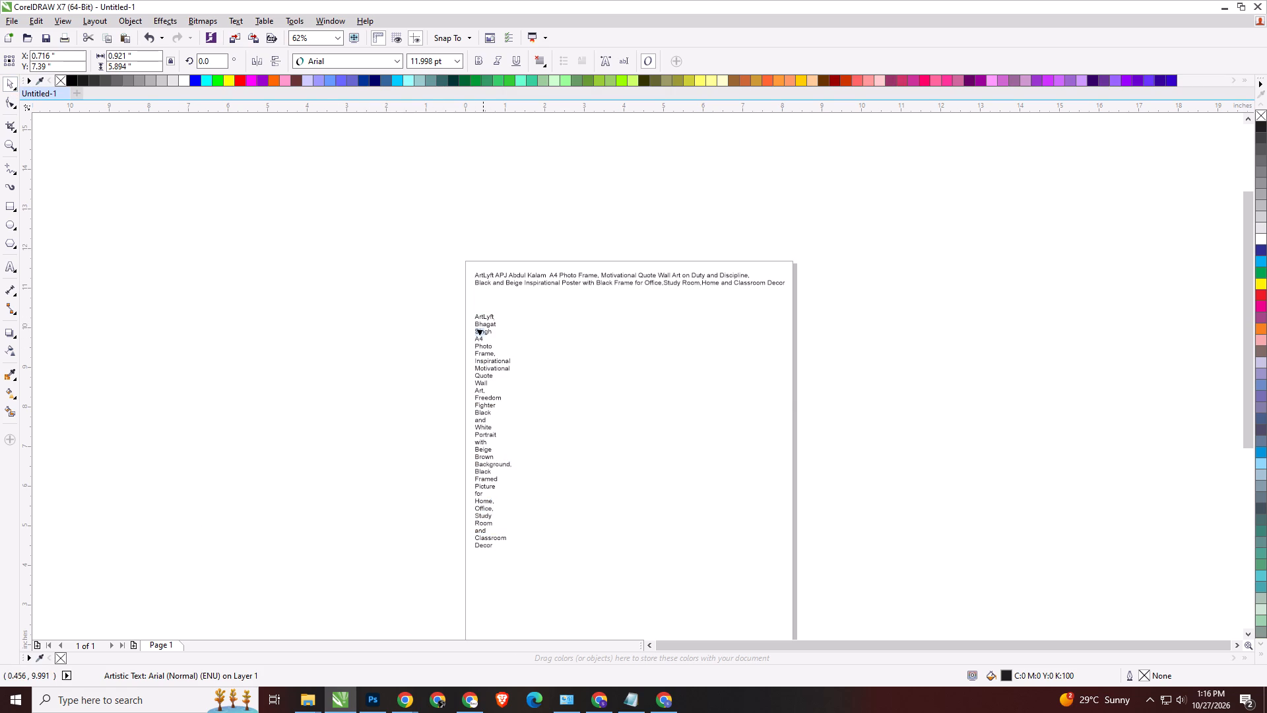
{"action": "left_click_drag", "start_coordinate": [445, 328], "coordinate": [267, 306]}
{"action": "left_click", "coordinate": [9, 86]}
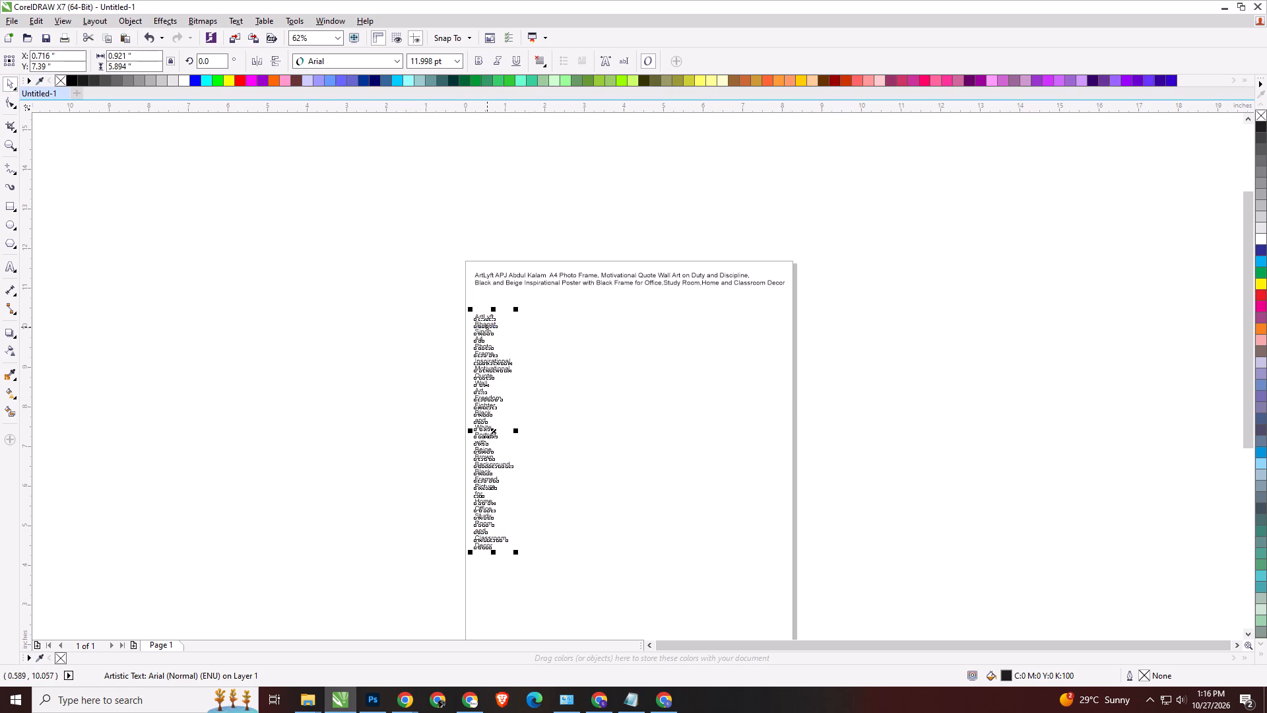
{"action": "left_click_drag", "start_coordinate": [484, 321], "coordinate": [93, 323]}
{"action": "left_click", "coordinate": [91, 324]}
{"action": "double_click", "coordinate": [84, 325]}
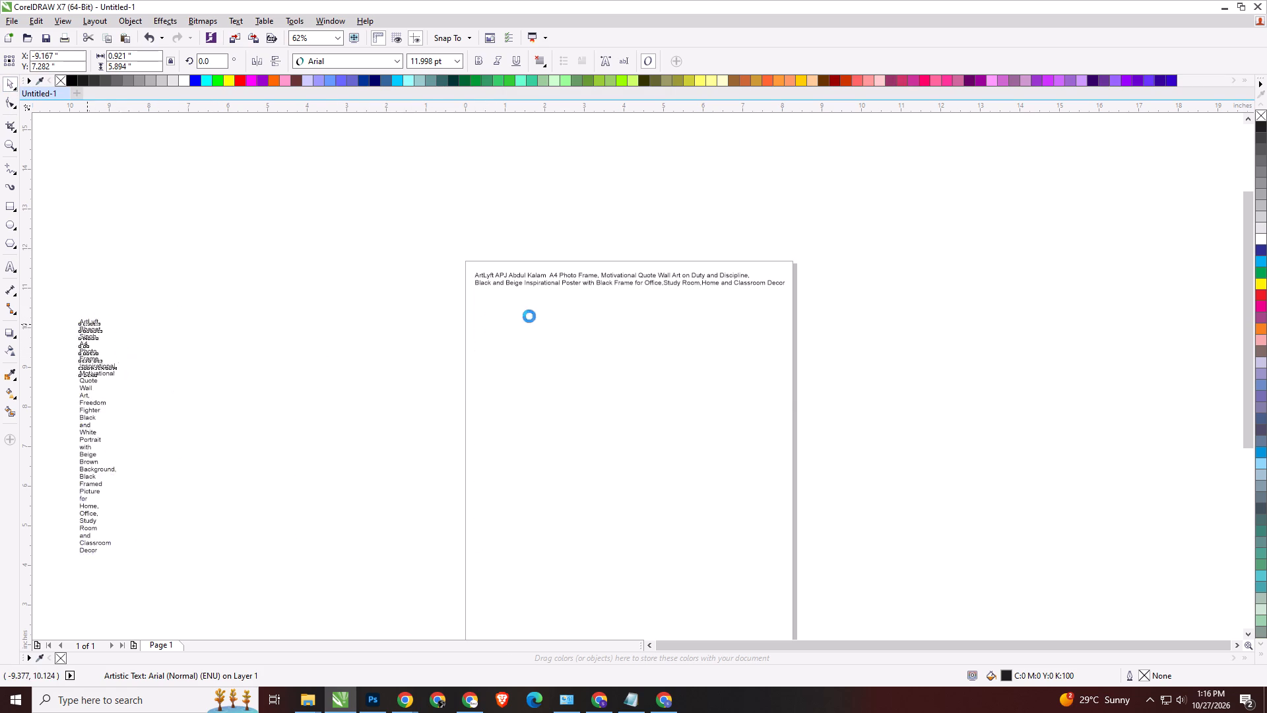
{"action": "left_click", "coordinate": [13, 86]}
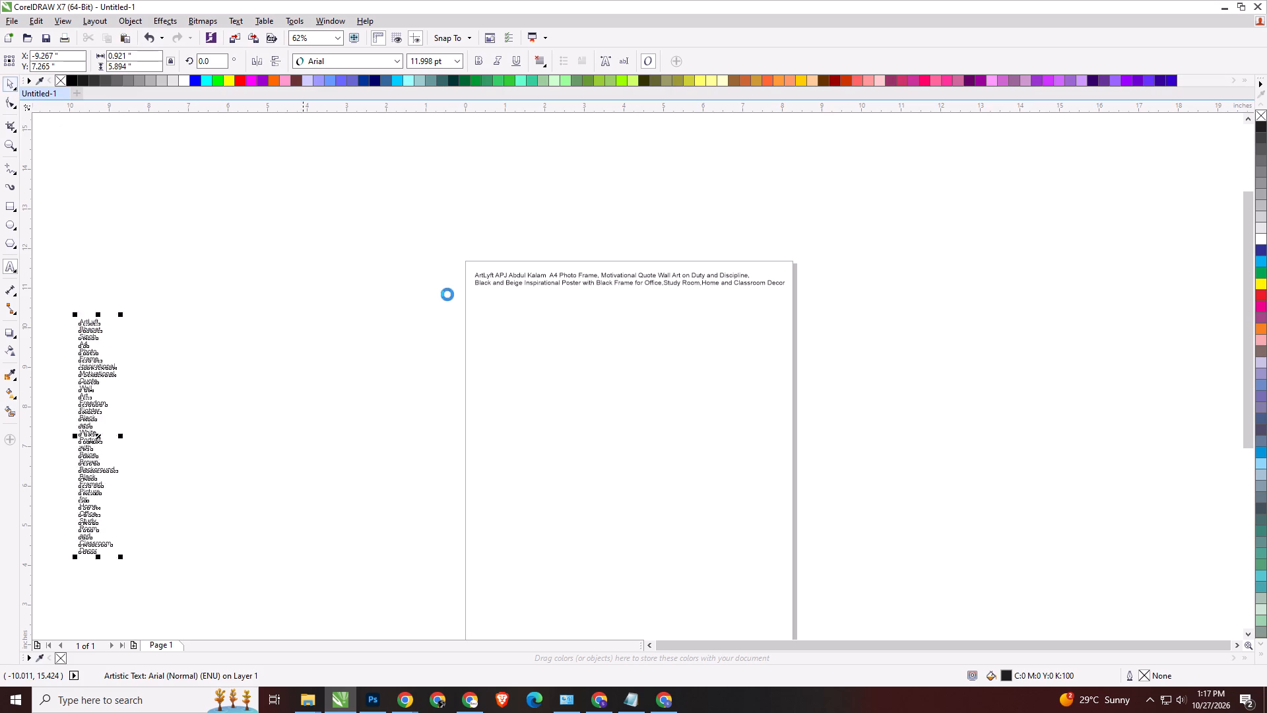
Duplicate the APJ Abdul Kalam title below the original, at about Y 9.97 inches.
{"action": "left_click_drag", "start_coordinate": [485, 275], "coordinate": [488, 327]}
{"action": "right_click", "coordinate": [488, 327], "text": "shift"}
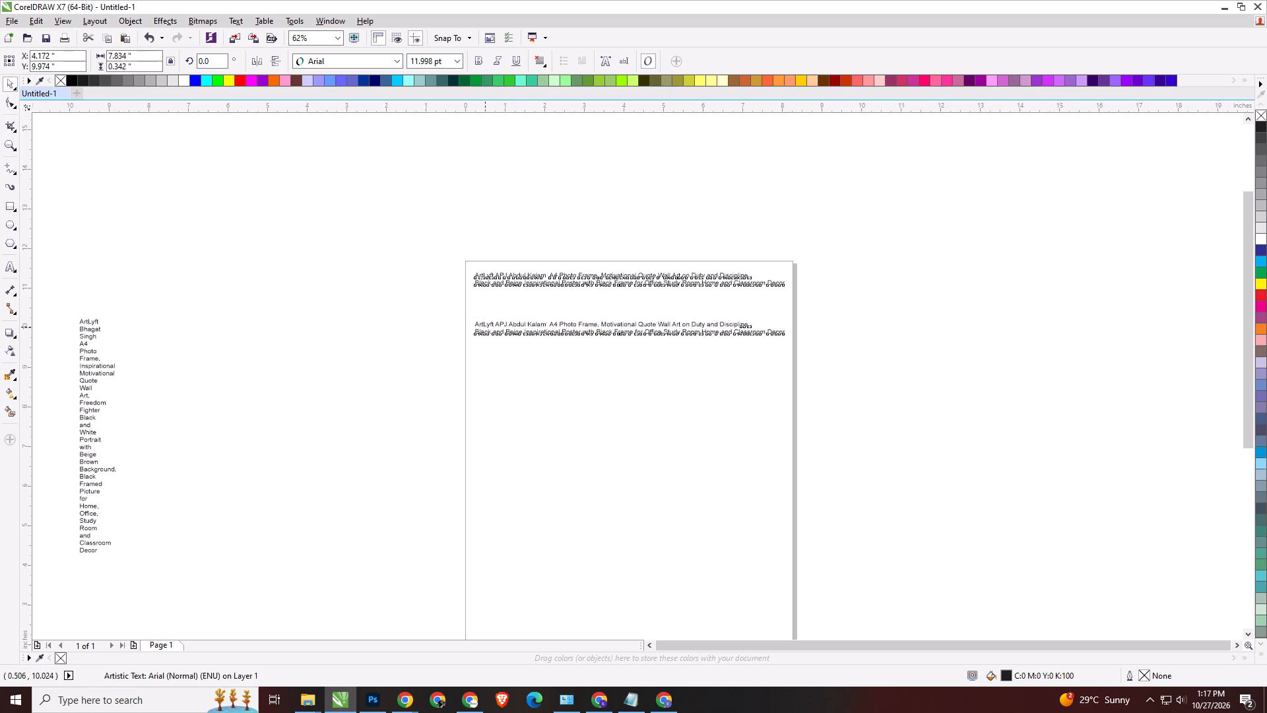
Replace the duplicate's text with the Dr. B. R. Ambedkar A4 photo frame title, SKU ALEQA4056, copied from the Amazon inventory.
{"action": "key", "text": "alt+Tab"}
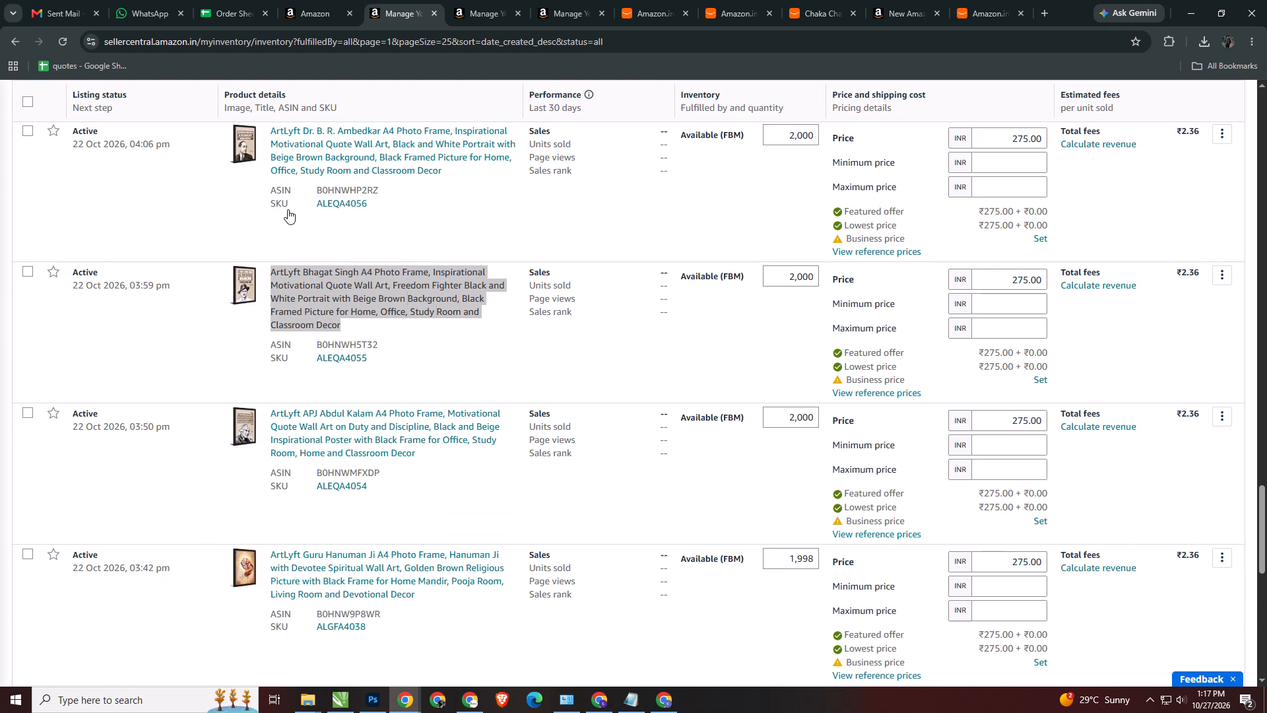
{"action": "scroll", "coordinate": [288, 211], "scroll_direction": "up", "scroll_amount": 2}
{"action": "scroll", "coordinate": [611, 323], "scroll_direction": "up", "scroll_amount": 2}
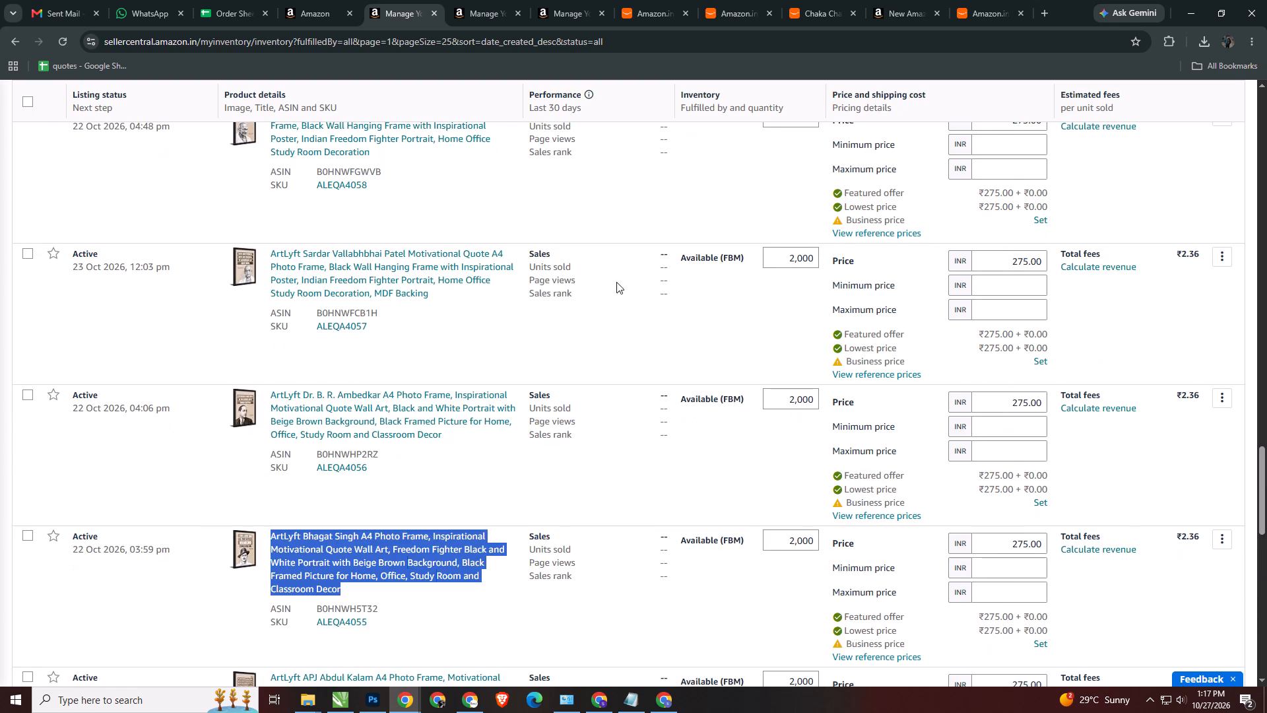
{"action": "left_click_drag", "start_coordinate": [269, 388], "coordinate": [357, 412]}
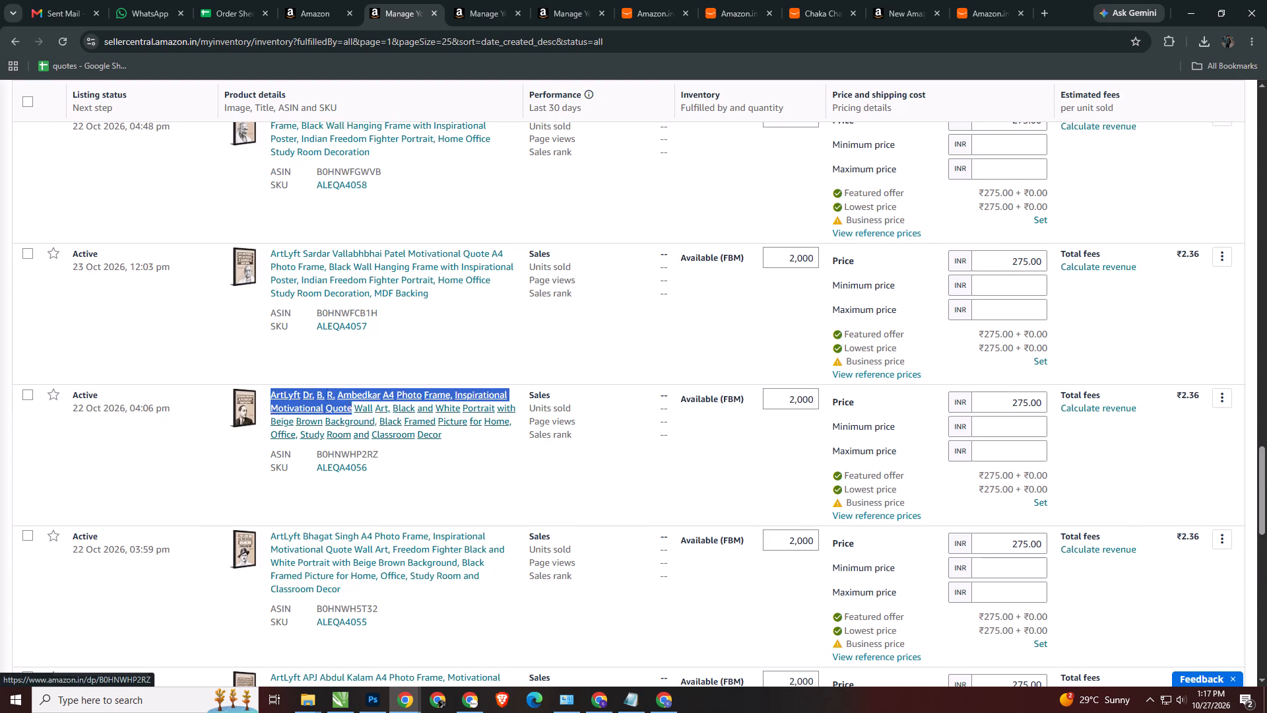
{"action": "left_click_drag", "start_coordinate": [357, 412], "coordinate": [448, 438]}
{"action": "key", "text": "ctrl+c"}
{"action": "key", "text": "alt+Tab"}
{"action": "double_click", "coordinate": [511, 327]}
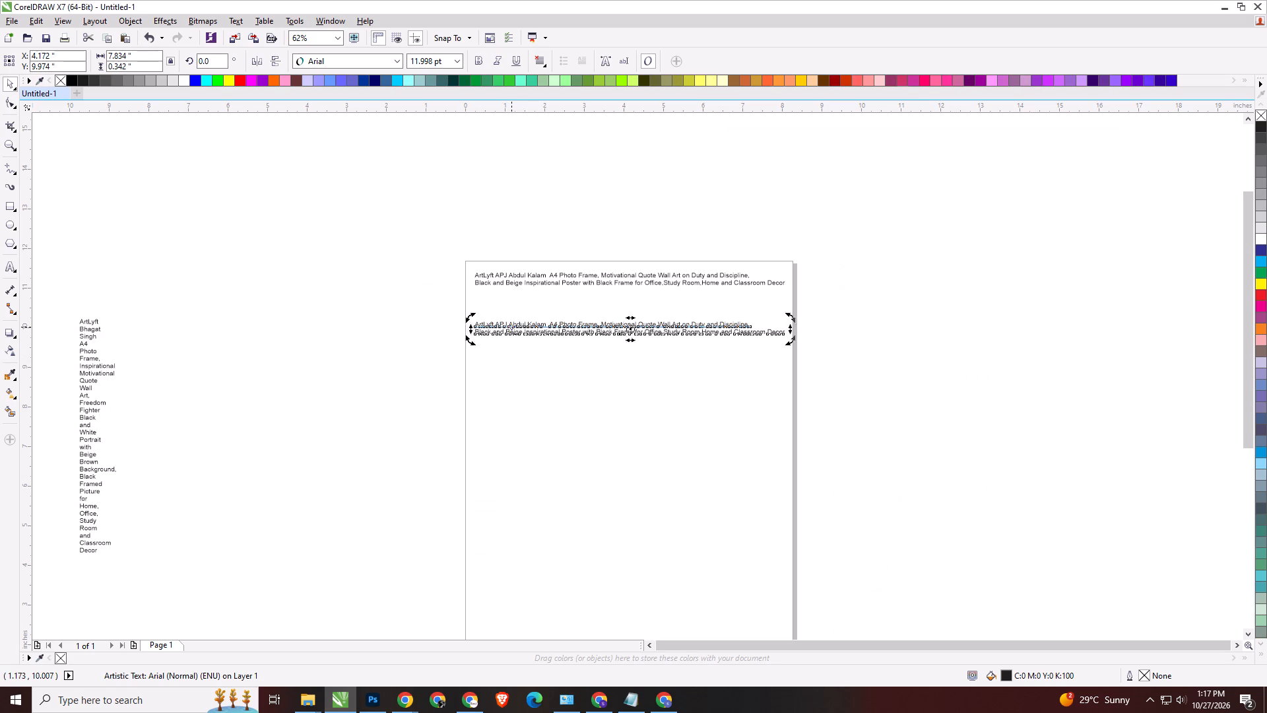
{"action": "key", "text": "ctrl+a"}
{"action": "key", "text": "ctrl+v"}
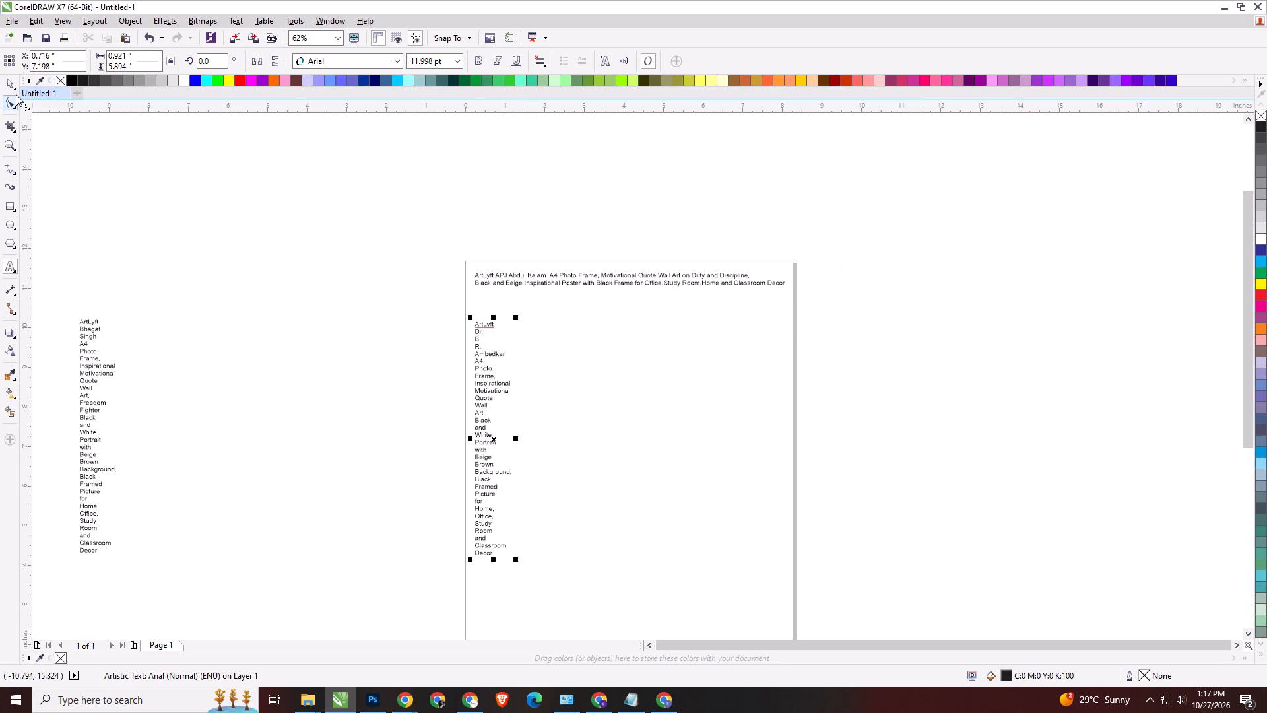
Move the Dr. B. R. Ambedkar title column off the page, just right of the Bhagat Singh column.
{"action": "left_click", "coordinate": [9, 85]}
{"action": "left_click_drag", "start_coordinate": [481, 325], "coordinate": [271, 347]}
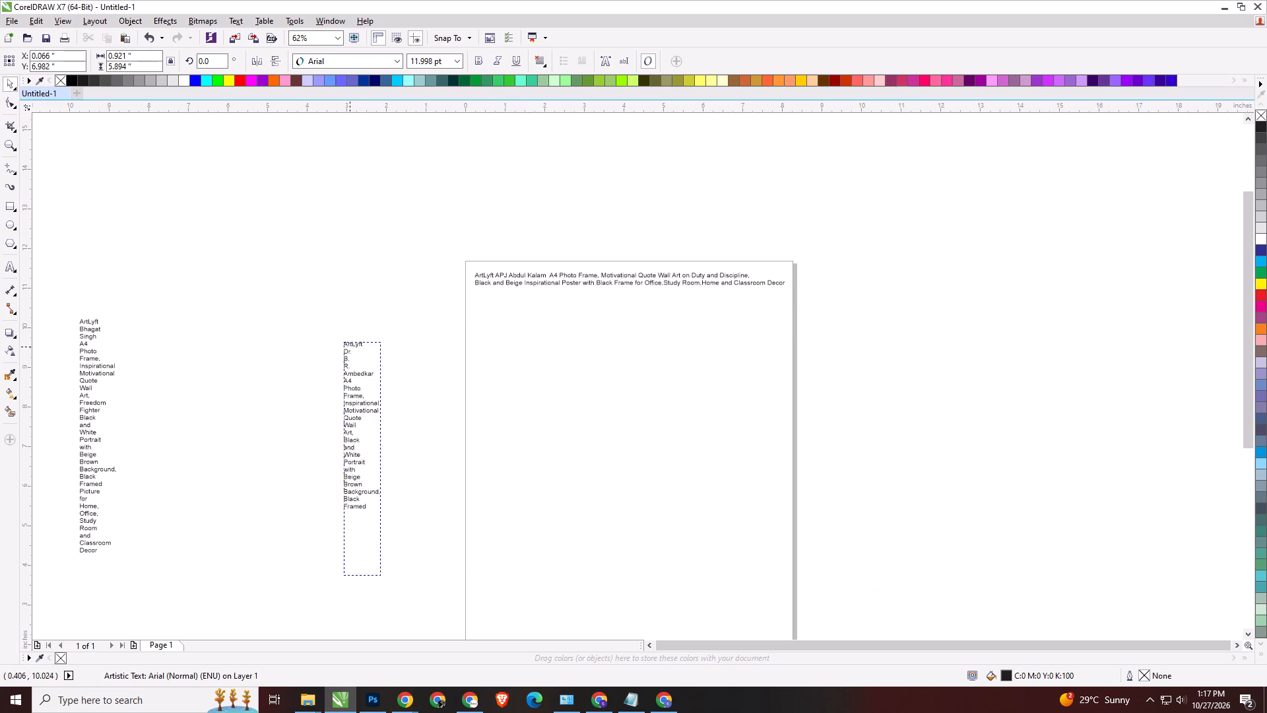
{"action": "left_click_drag", "start_coordinate": [271, 347], "coordinate": [161, 328]}
{"action": "left_click_drag", "start_coordinate": [156, 327], "coordinate": [143, 325]}
{"action": "triple_click", "coordinate": [135, 323]}
{"action": "left_click_drag", "start_coordinate": [276, 308], "coordinate": [289, 308]}
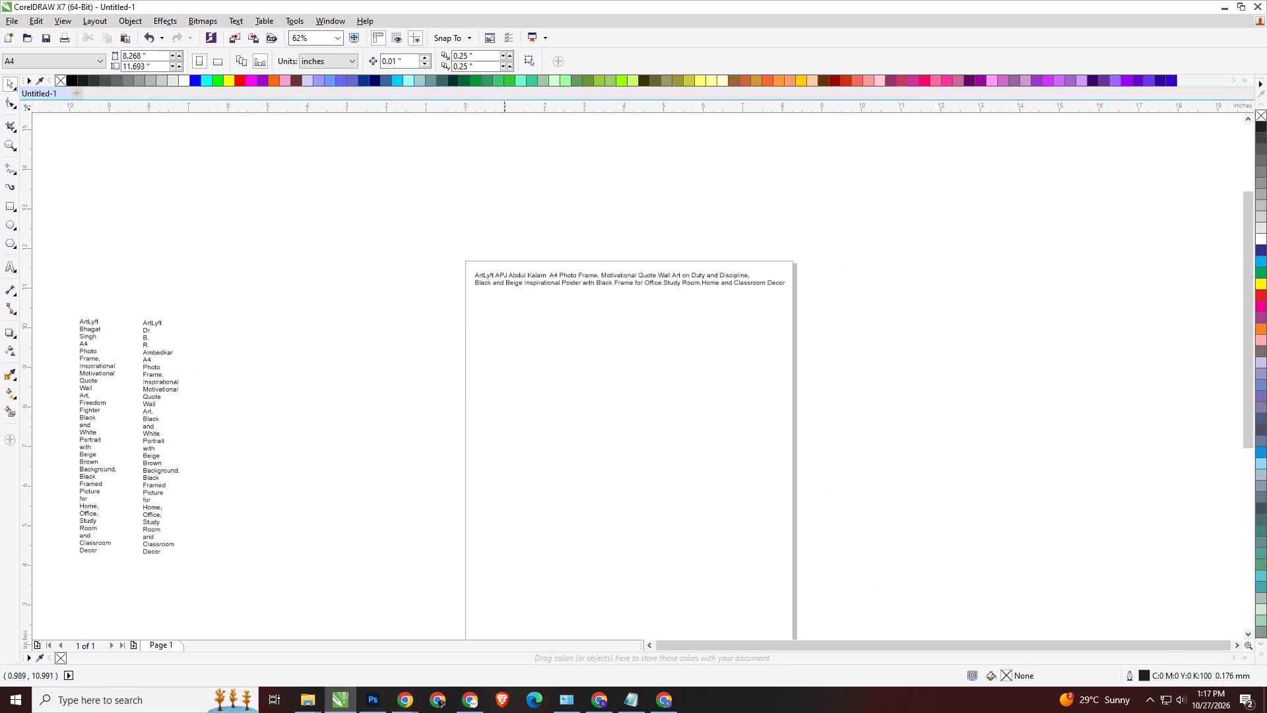
Duplicate the APJ Abdul Kalam title again below the original, at about Y 9.74 inches.
{"action": "left_click_drag", "start_coordinate": [503, 284], "coordinate": [503, 343]}
{"action": "right_click", "coordinate": [503, 343], "text": "shift"}
Replace the duplicate's text with the Sardar Vallabhbhai Patel A4 photo frame title, SKU ALEQA4057, copied from the Amazon inventory.
{"action": "key", "text": "alt+Tab"}
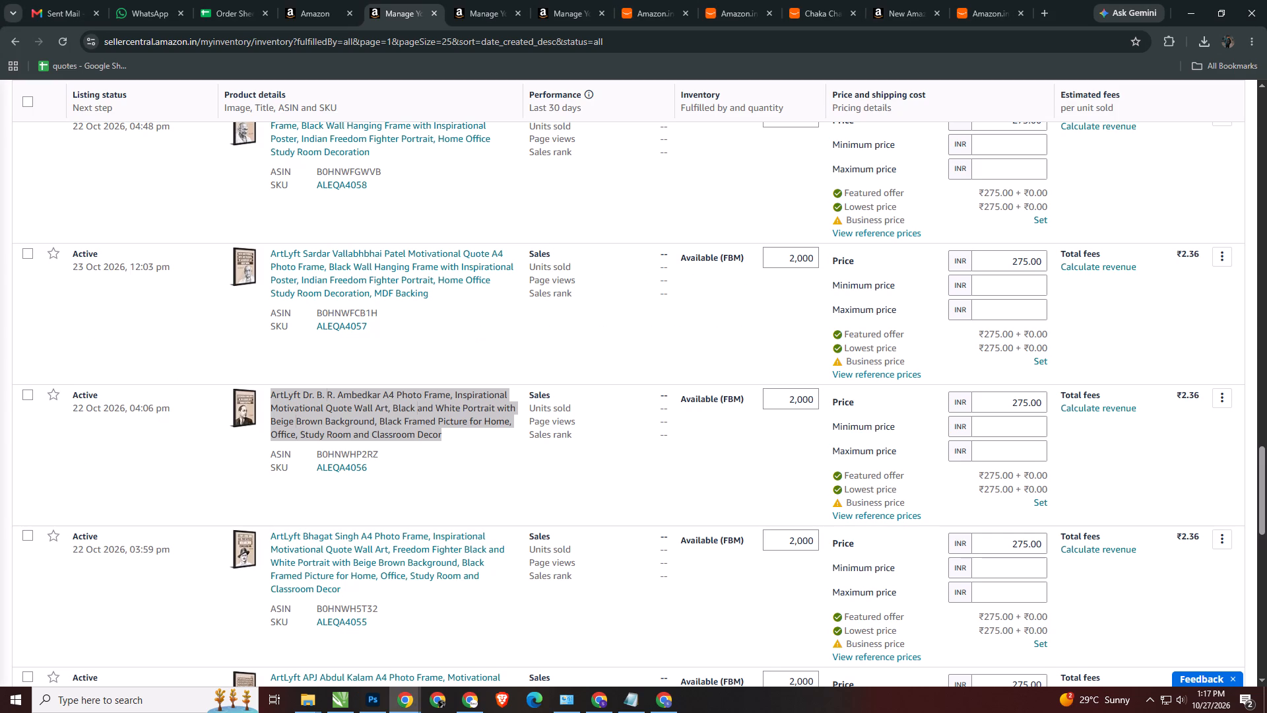
{"action": "left_click_drag", "start_coordinate": [270, 252], "coordinate": [432, 294]}
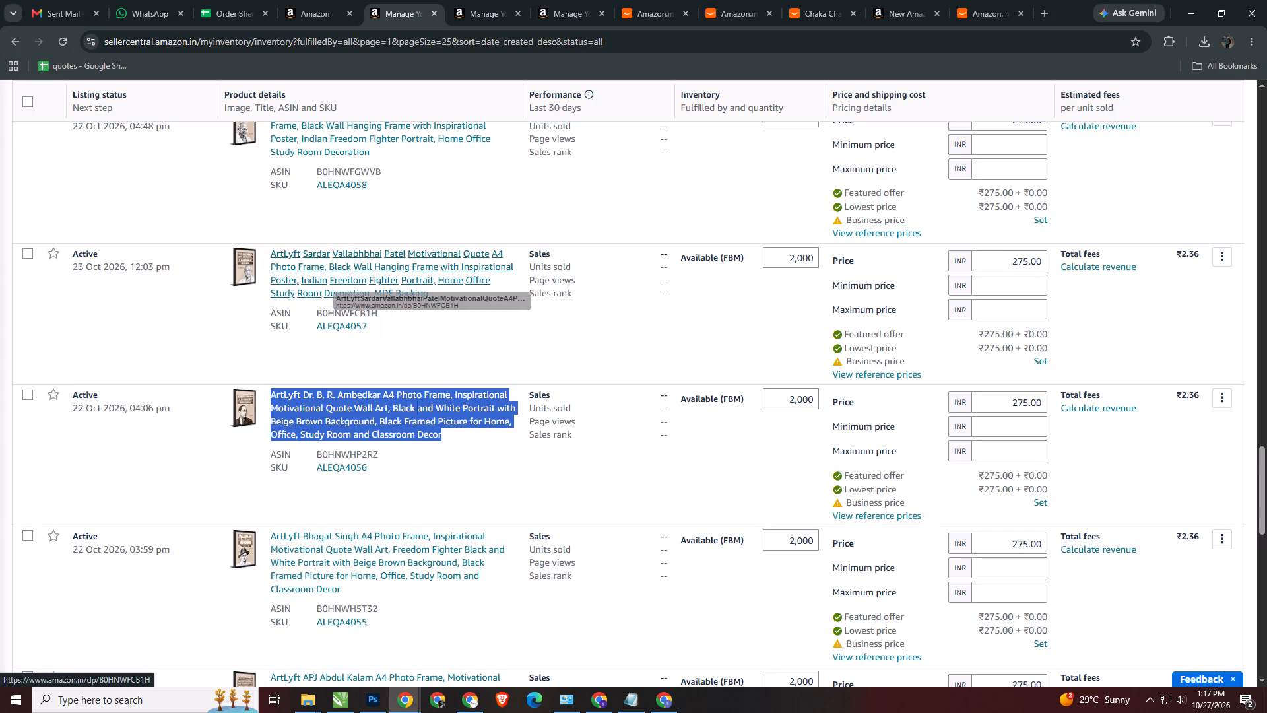
{"action": "left_click_drag", "start_coordinate": [432, 294], "coordinate": [433, 294]}
{"action": "left_click", "coordinate": [499, 343]}
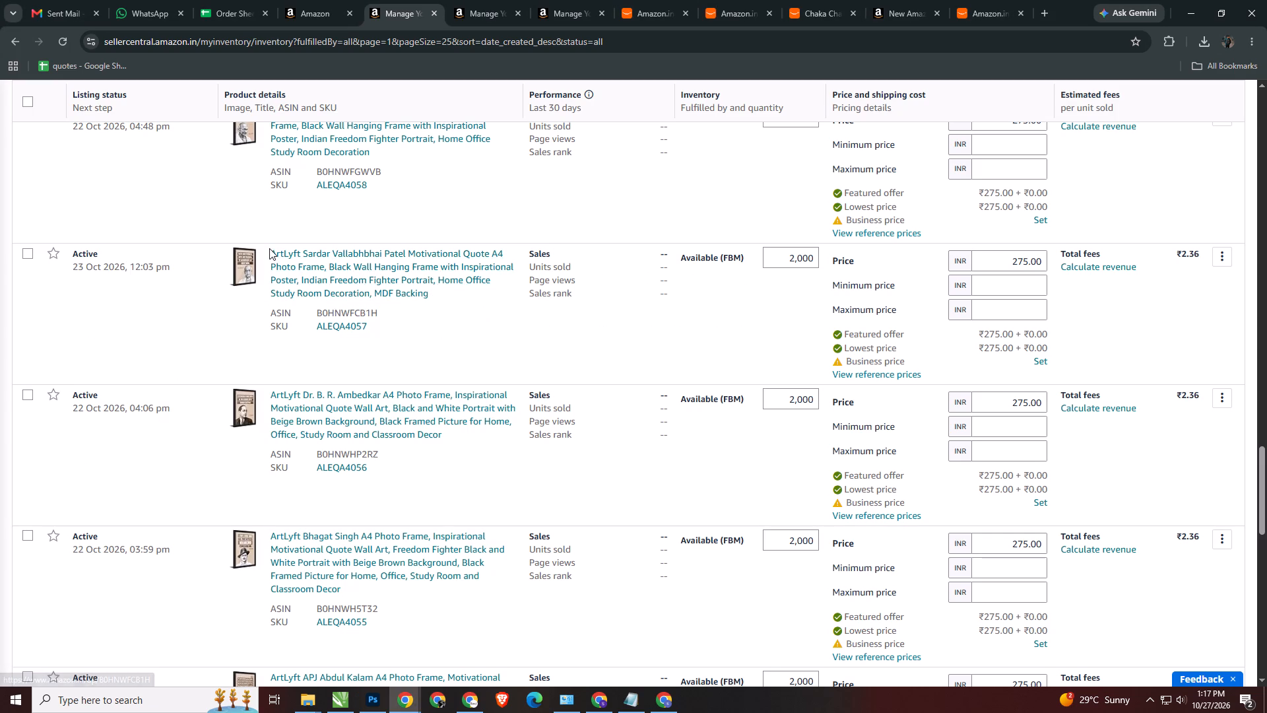
{"action": "left_click_drag", "start_coordinate": [269, 248], "coordinate": [436, 297]}
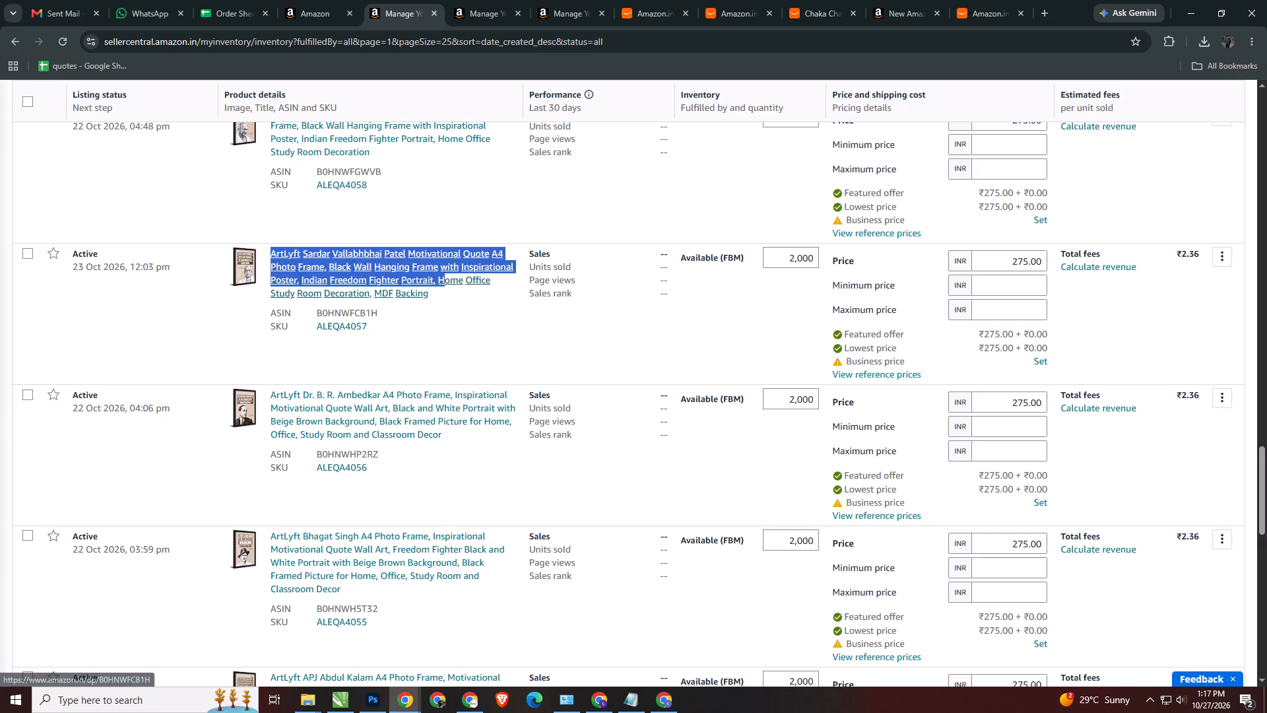
{"action": "left_click_drag", "start_coordinate": [436, 297], "coordinate": [436, 299]}
{"action": "key", "text": "ctrl+c"}
{"action": "key", "text": "alt+Tab"}
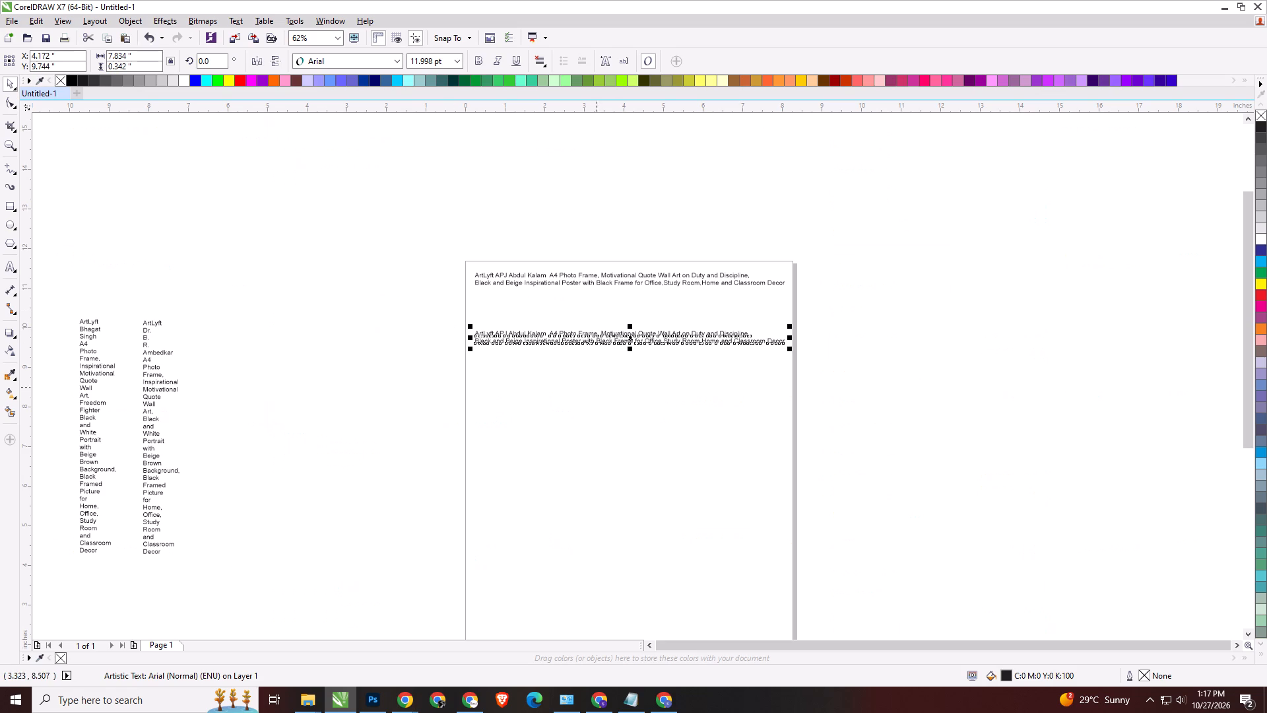
{"action": "double_click", "coordinate": [589, 343]}
{"action": "key", "text": "ctrl+a"}
{"action": "key", "text": "ctrl+v"}
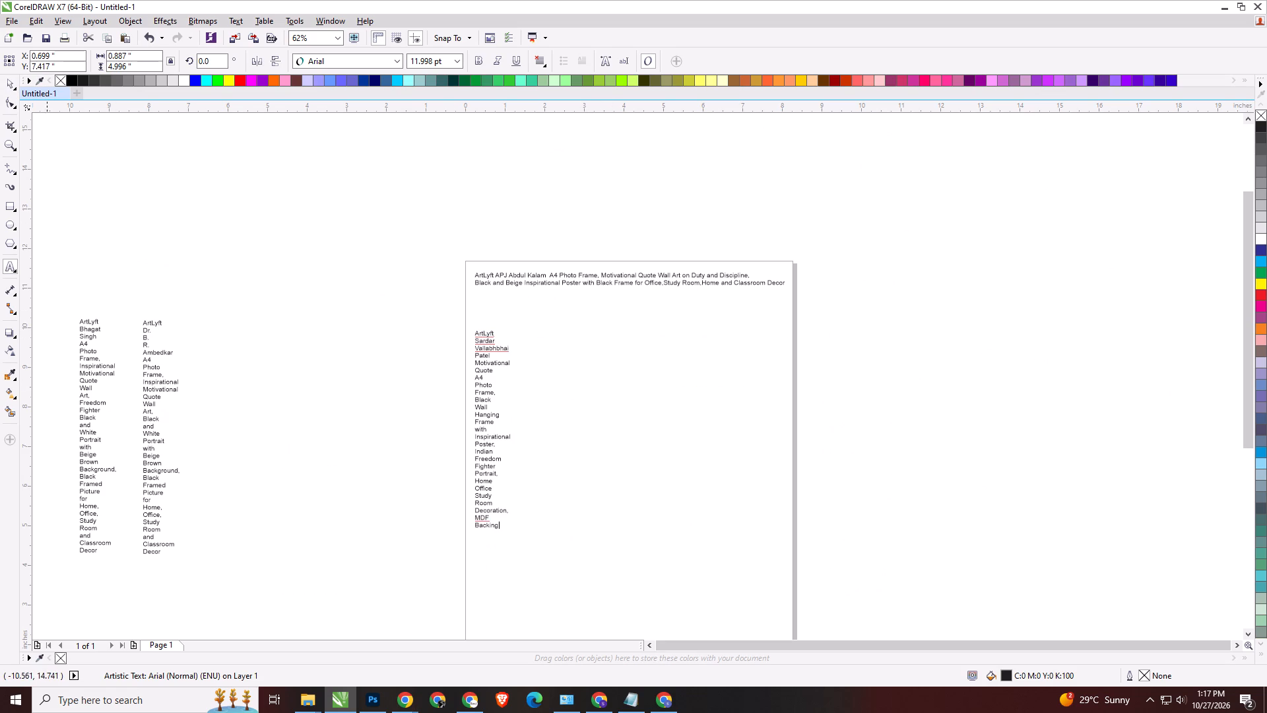
Move the Sardar Vallabhbhai Patel title column off the page beside the Ambedkar column, at about X -6.16, Y 7.72 inches.
{"action": "left_click", "coordinate": [13, 81]}
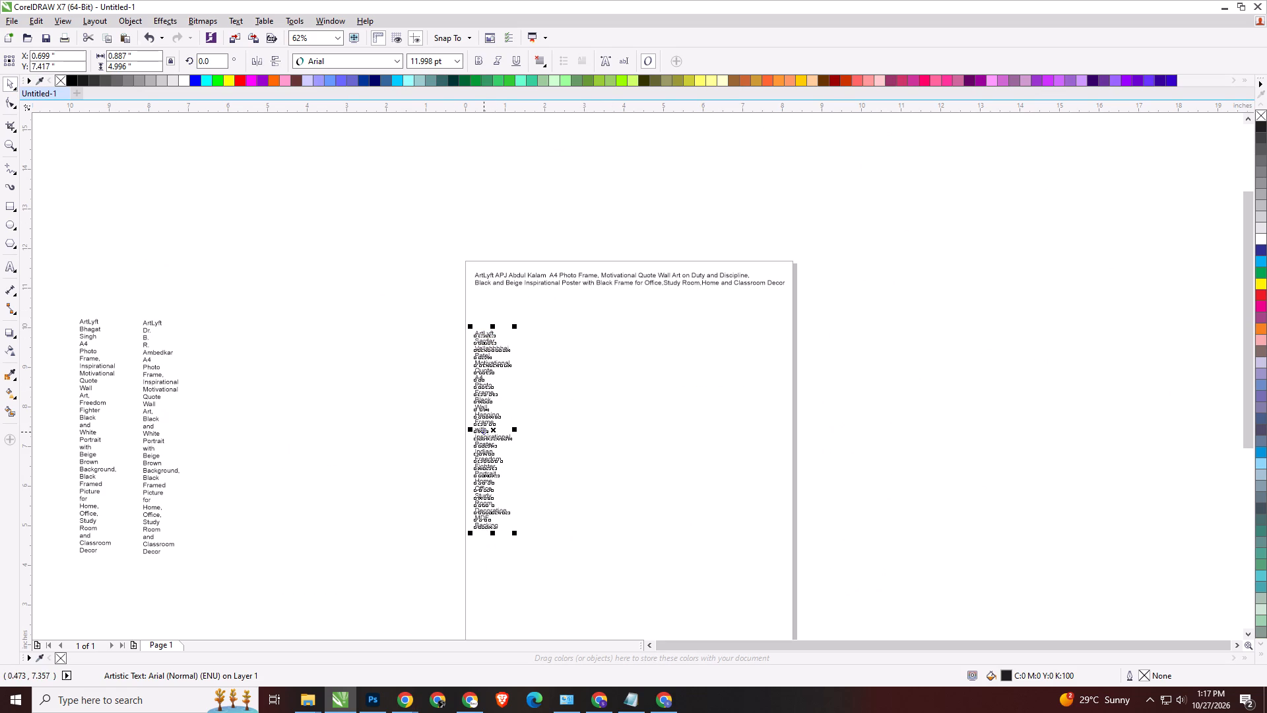
{"action": "left_click_drag", "start_coordinate": [495, 431], "coordinate": [239, 425]}
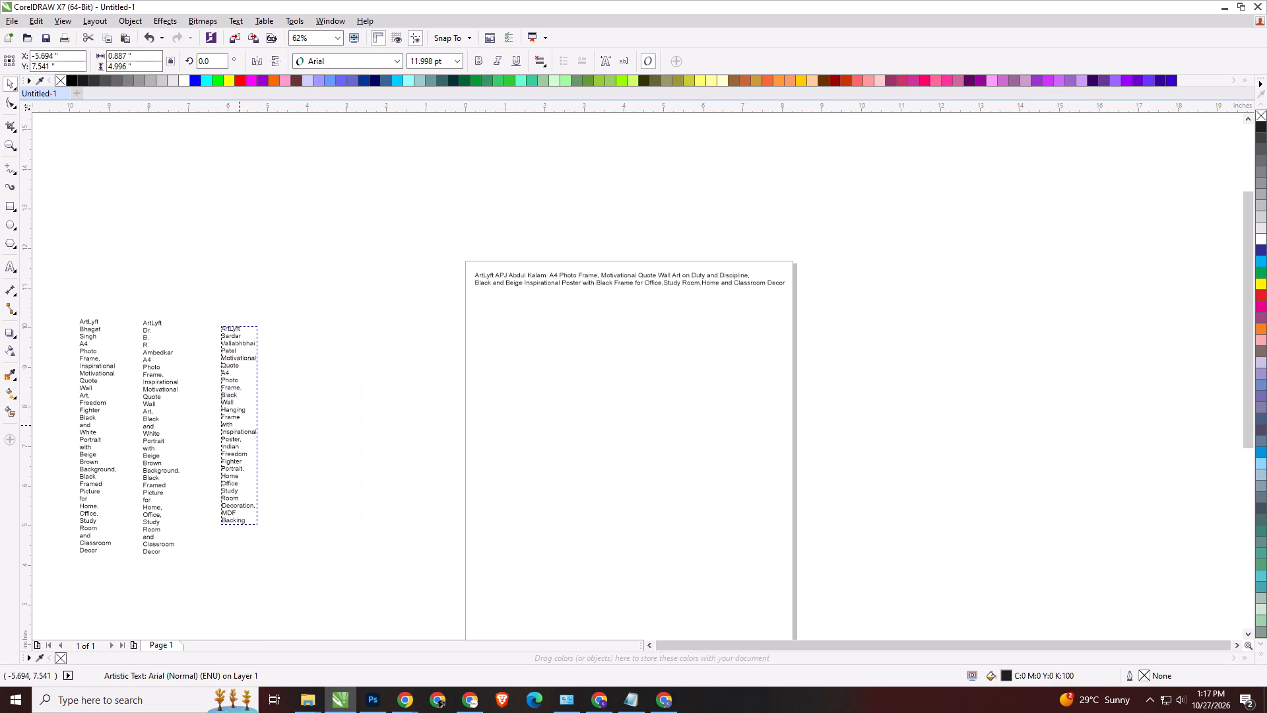
{"action": "left_click_drag", "start_coordinate": [239, 425], "coordinate": [221, 418]}
{"action": "left_click_drag", "start_coordinate": [341, 415], "coordinate": [348, 415]}
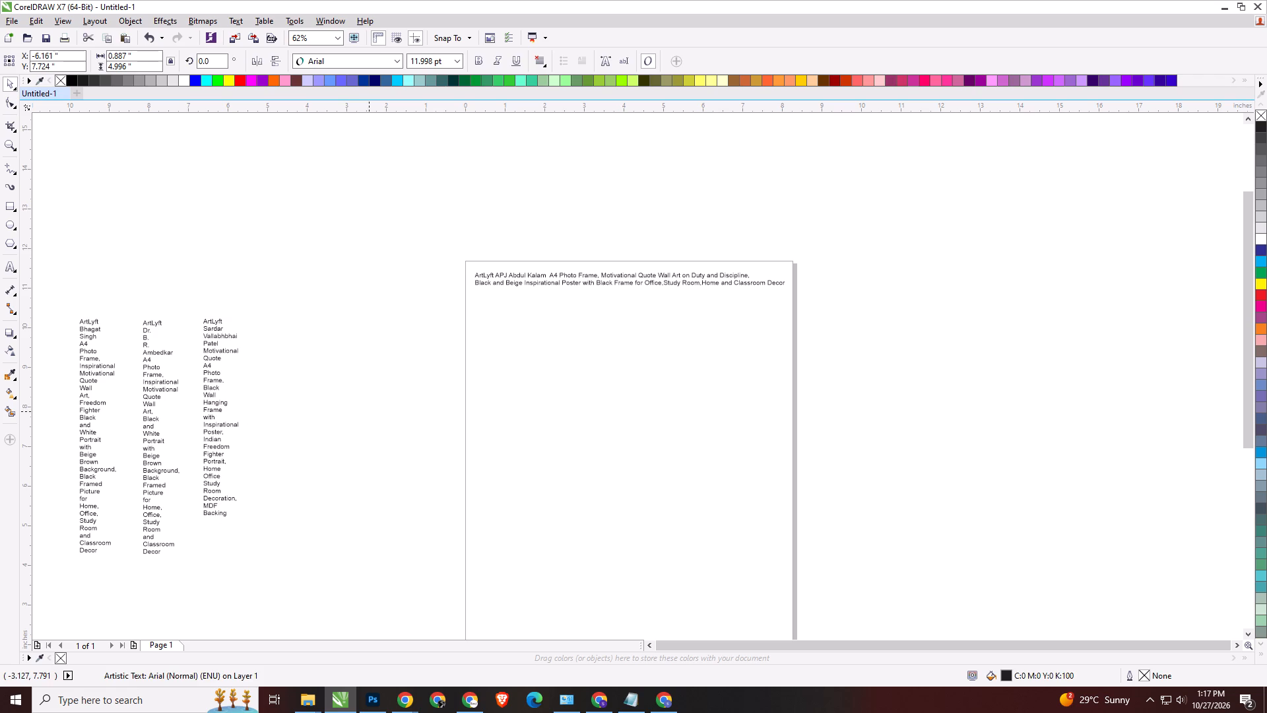
Duplicate the APJ Abdul Kalam title below the original, at about Y 9.41 inches.
{"action": "left_click_drag", "start_coordinate": [544, 277], "coordinate": [544, 349]}
{"action": "right_click", "coordinate": [544, 349], "text": "shift"}
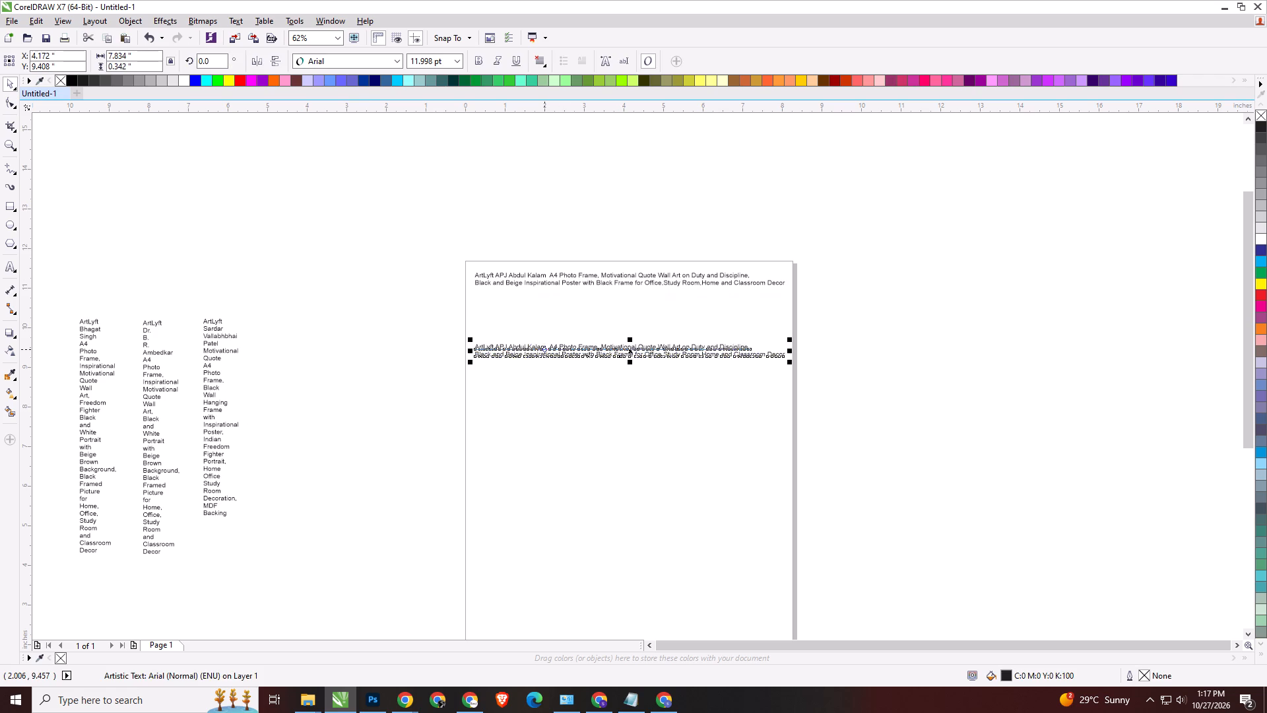
Replace the duplicate's text with the Mahatma Gandhi A4 photo frame title, SKU ALEQA4058, copied from the Amazon inventory.
{"action": "double_click", "coordinate": [544, 349]}
{"action": "key", "text": "ctrl+a"}
{"action": "key", "text": "alt+Tab"}
{"action": "scroll", "coordinate": [300, 249], "scroll_direction": "up", "scroll_amount": 1}
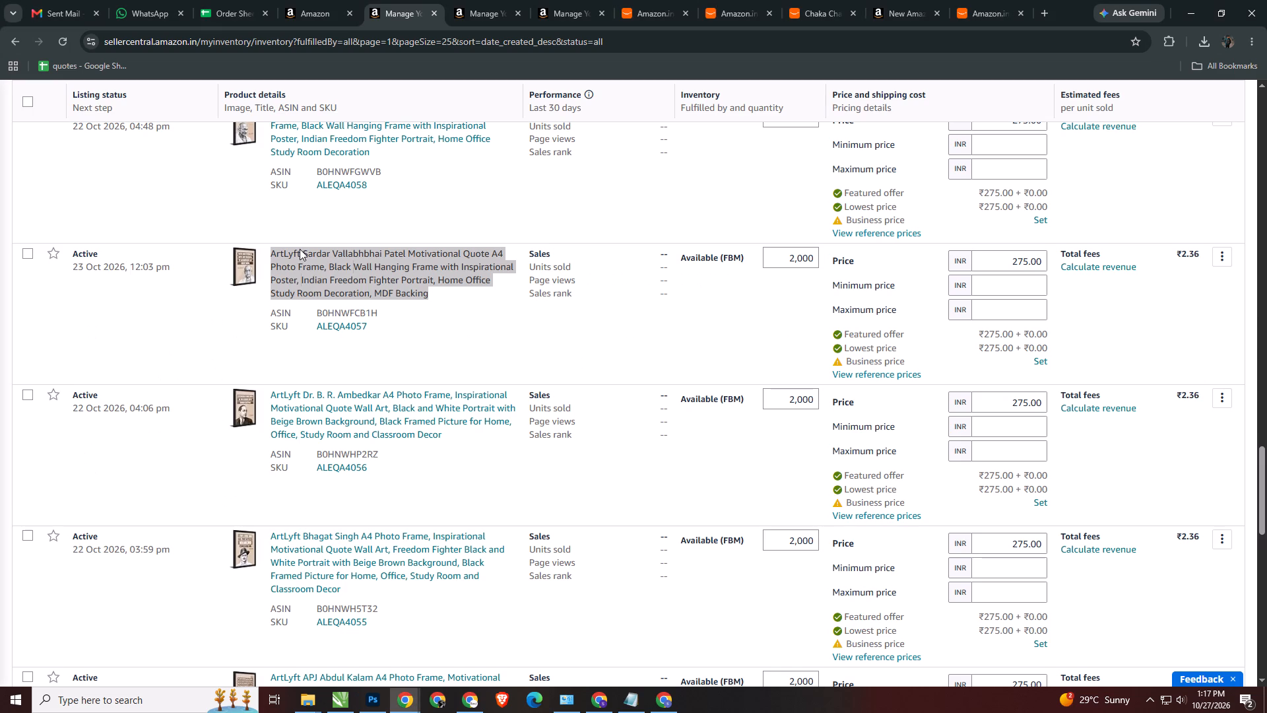
{"action": "scroll", "coordinate": [300, 249], "scroll_direction": "up", "scroll_amount": 1}
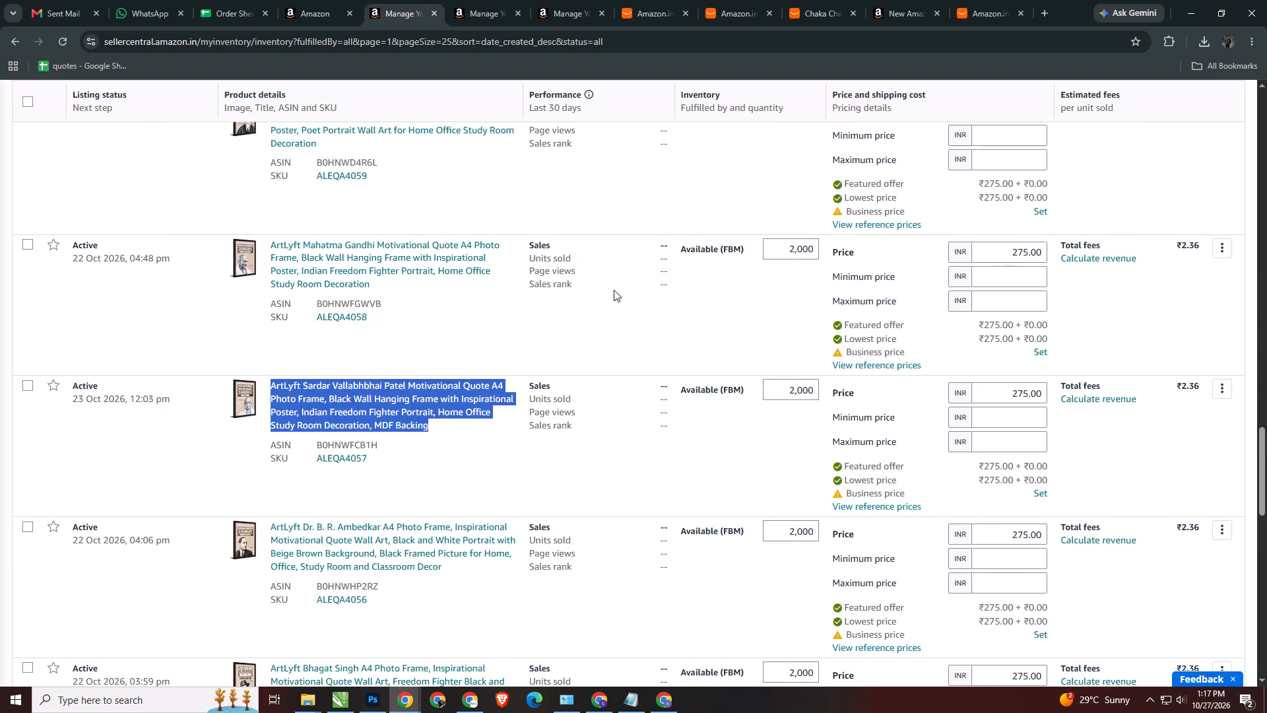
{"action": "left_click", "coordinate": [531, 327]}
{"action": "left_click_drag", "start_coordinate": [264, 238], "coordinate": [273, 242]}
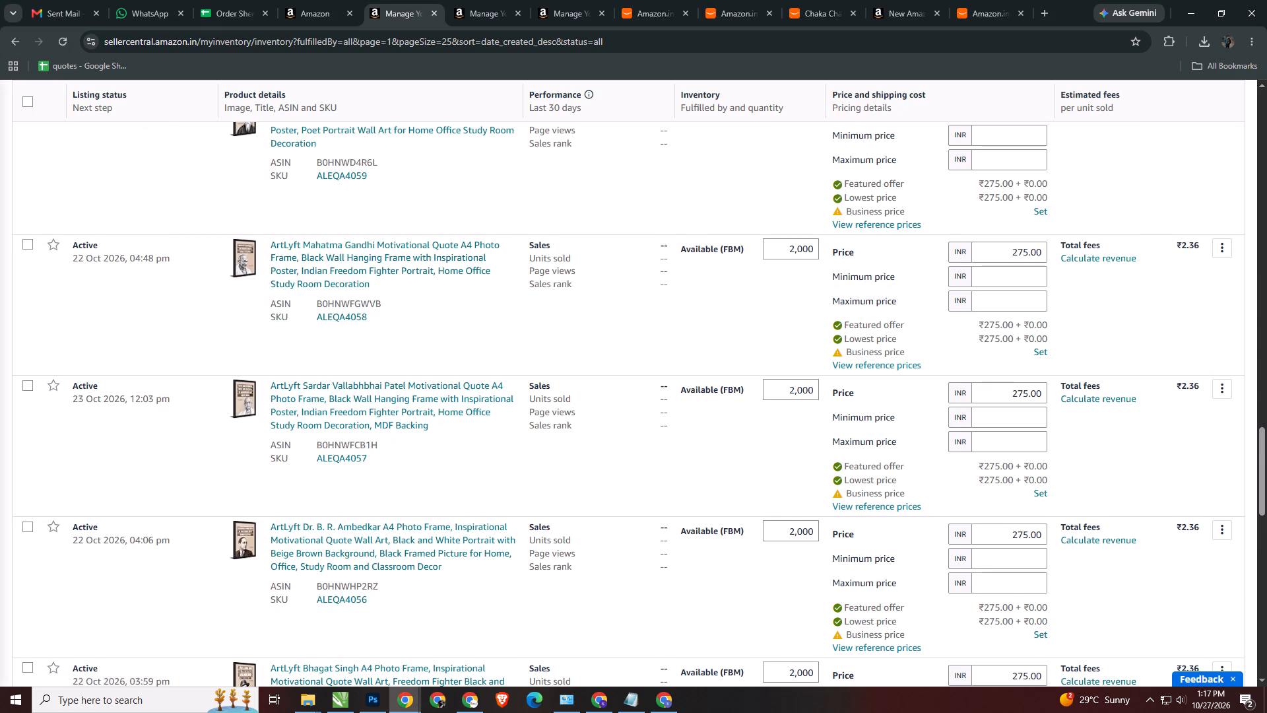
{"action": "left_click_drag", "start_coordinate": [273, 242], "coordinate": [371, 283]}
{"action": "key", "text": "ctrl+c"}
{"action": "key", "text": "alt+Tab"}
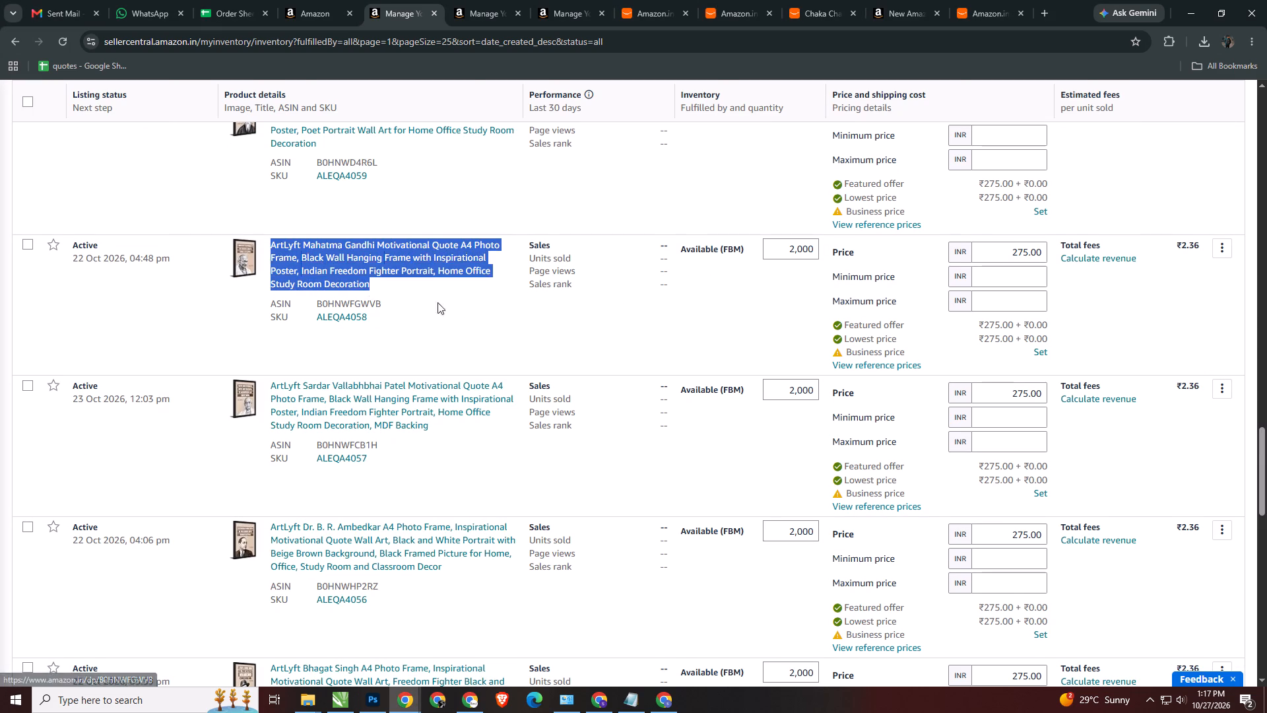
{"action": "left_click", "coordinate": [549, 353]}
{"action": "key", "text": "ctrl+a"}
{"action": "key", "text": "ctrl+v"}
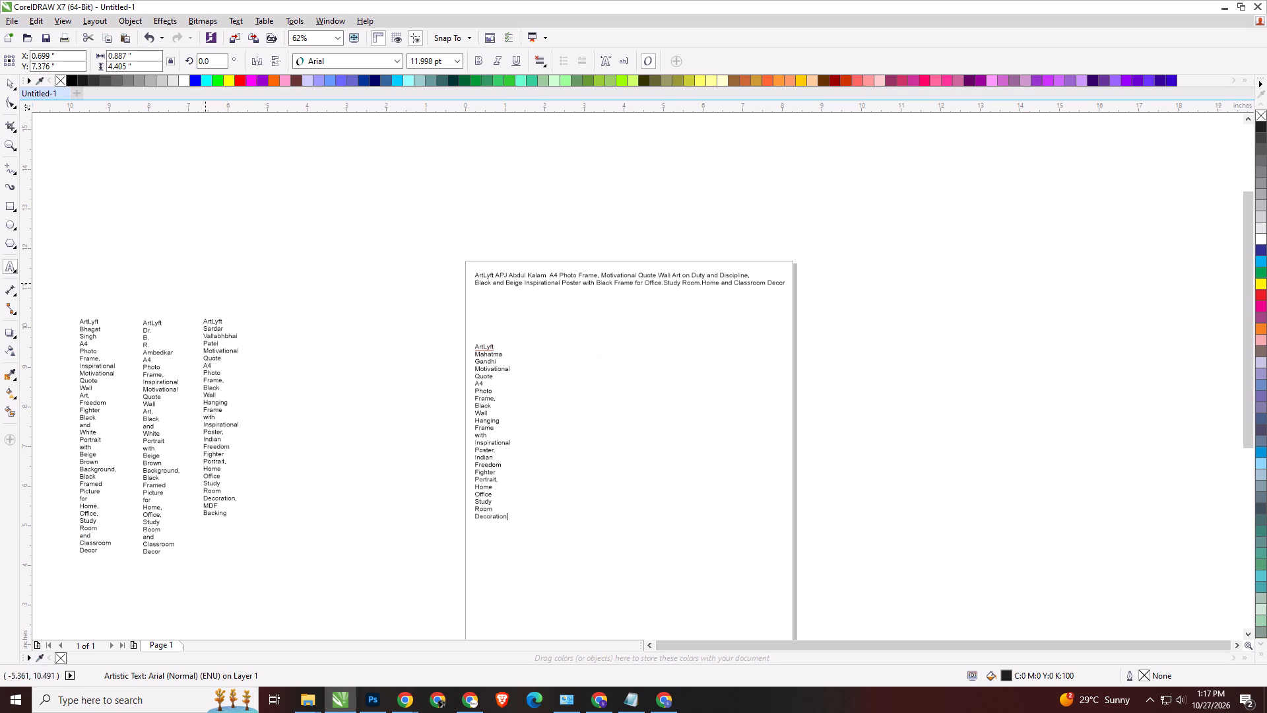
Move the Mahatma Gandhi title column off the page beside the Sardar Vallabhbhai Patel column, at about X -4.42, Y 7.96 inches.
{"action": "double_click", "coordinate": [4, 84]}
{"action": "left_click", "coordinate": [379, 314]}
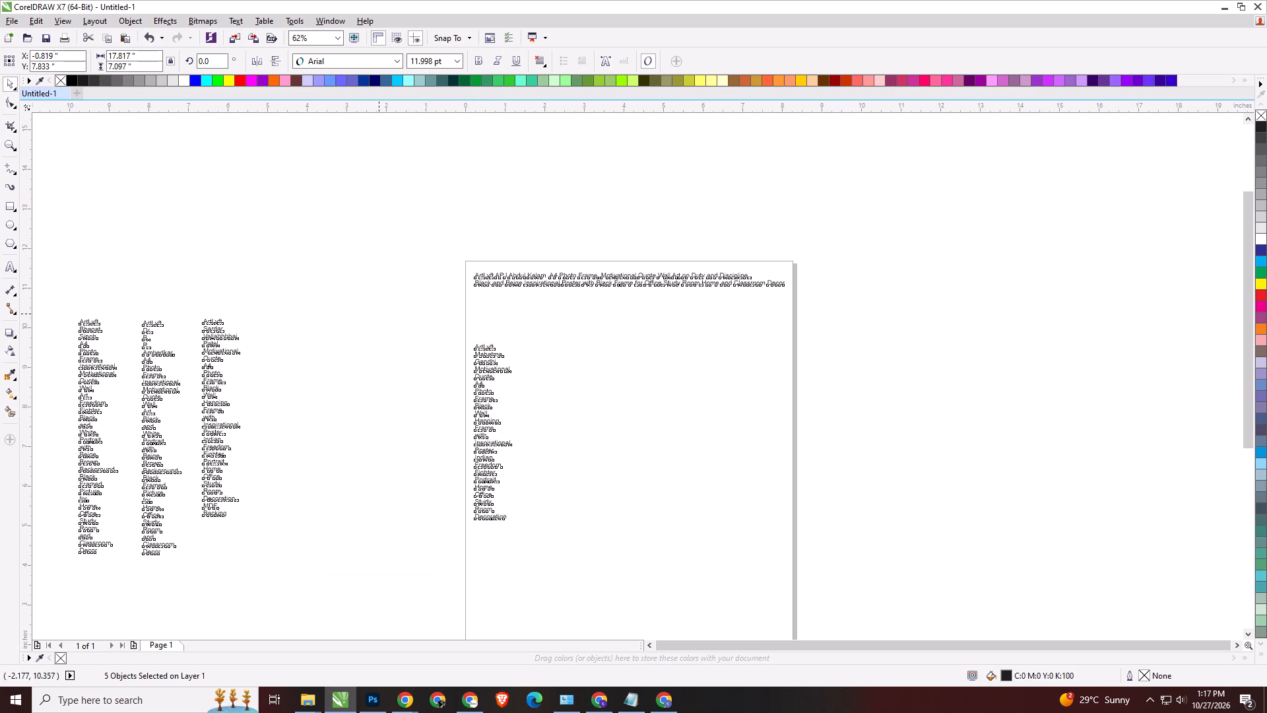
{"action": "left_click_drag", "start_coordinate": [481, 345], "coordinate": [278, 322]}
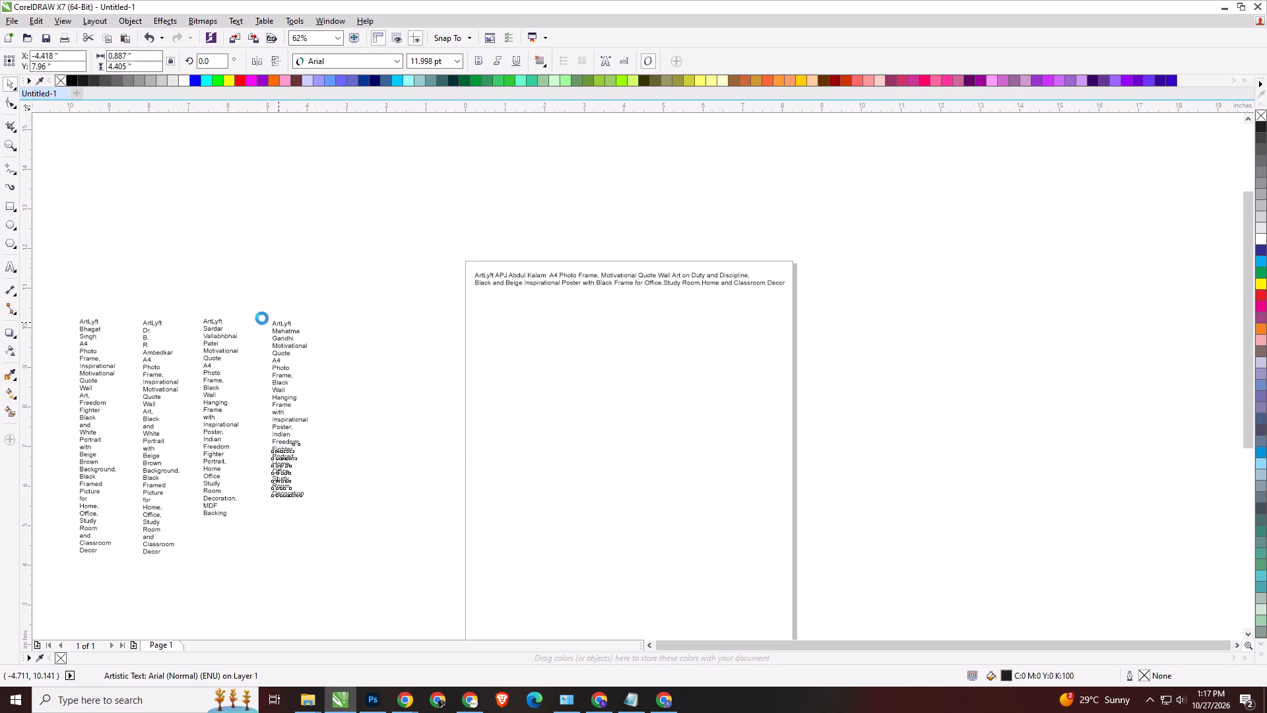
Align the top edges of the Mahatma Gandhi and Sardar Vallabhbhai Patel title columns.
{"action": "left_click", "coordinate": [220, 321], "text": "shift"}
{"action": "key", "text": "e"}
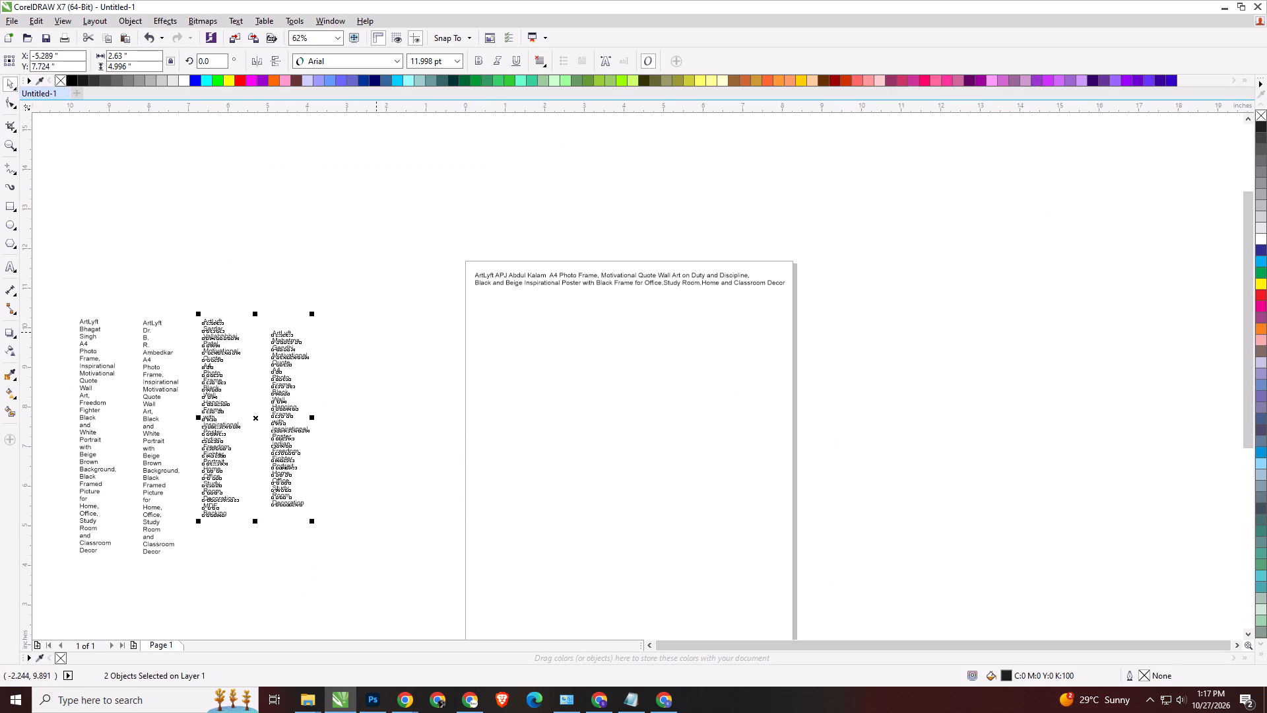
{"action": "key", "text": "t"}
{"action": "left_click", "coordinate": [377, 332]}
Copy the Rabindranath Tagore A4 photo frame title, SKU ALEQA4059, from the Amazon inventory and return to CorelDRAW.
{"action": "key", "text": "alt+Tab"}
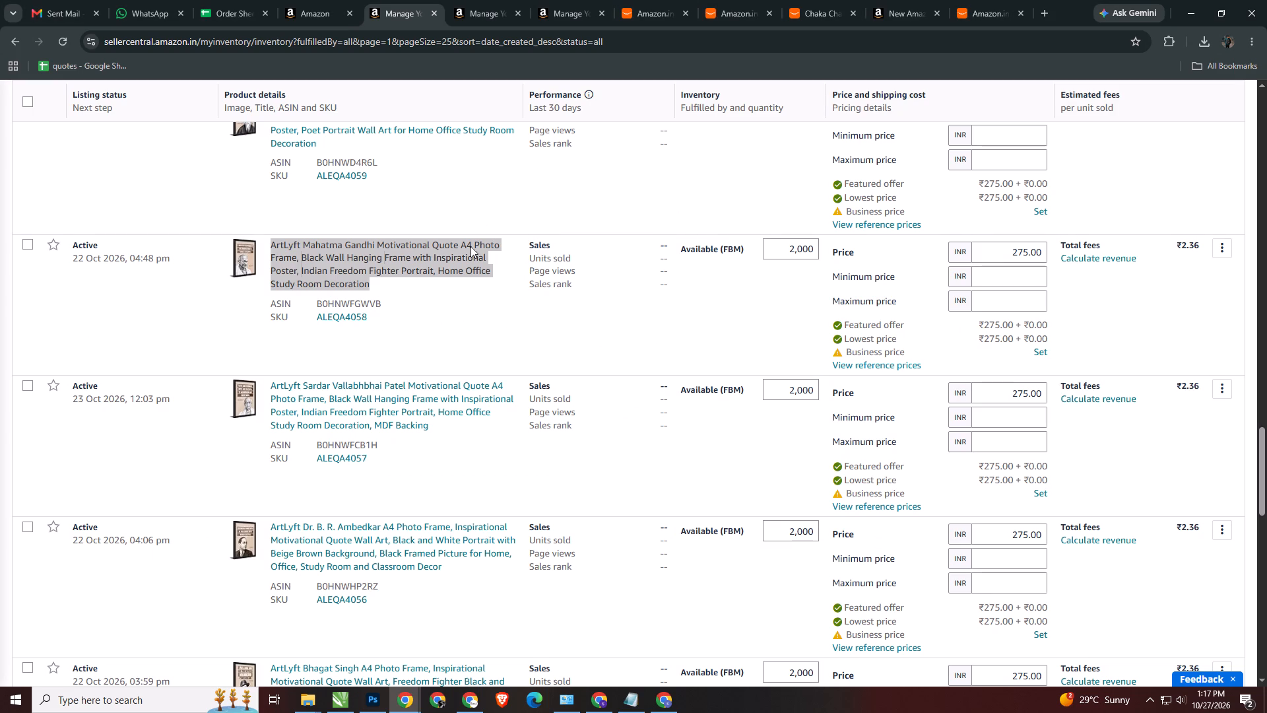
{"action": "scroll", "coordinate": [659, 326], "scroll_direction": "up", "scroll_amount": 2}
{"action": "scroll", "coordinate": [693, 384], "scroll_direction": "up", "scroll_amount": 2}
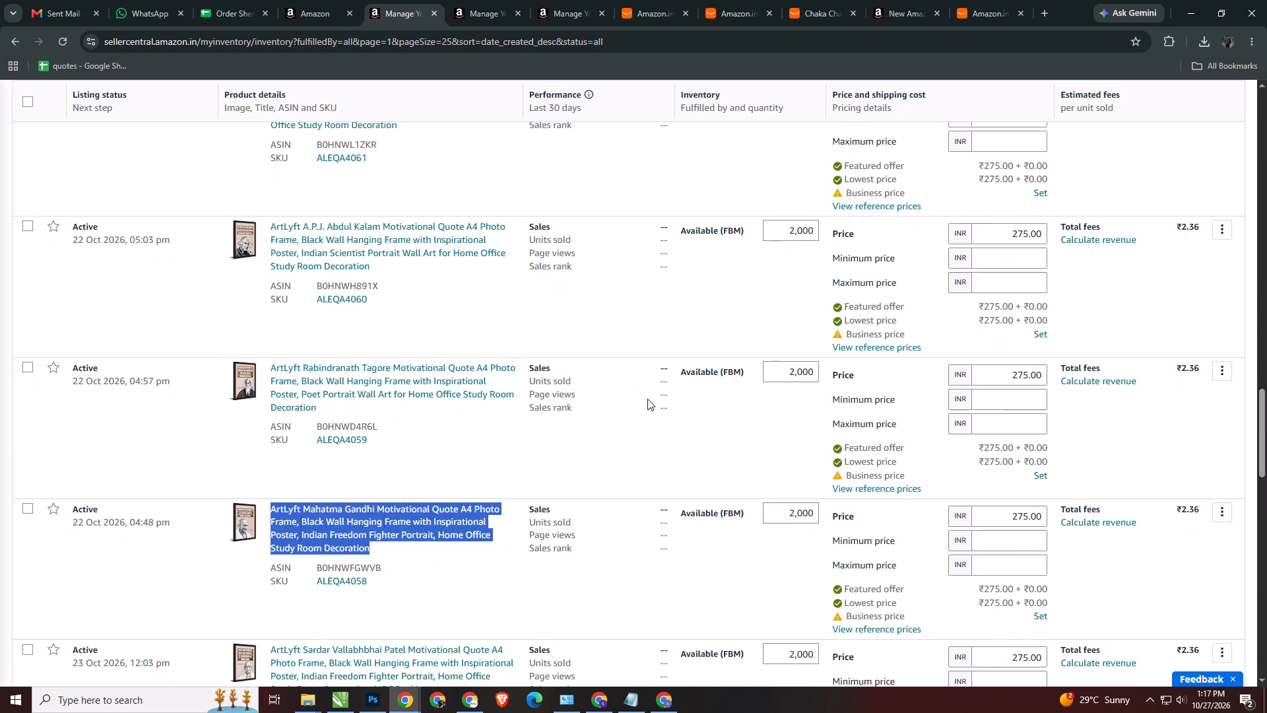
{"action": "left_click", "coordinate": [649, 445]}
{"action": "left_click_drag", "start_coordinate": [267, 364], "coordinate": [289, 374]}
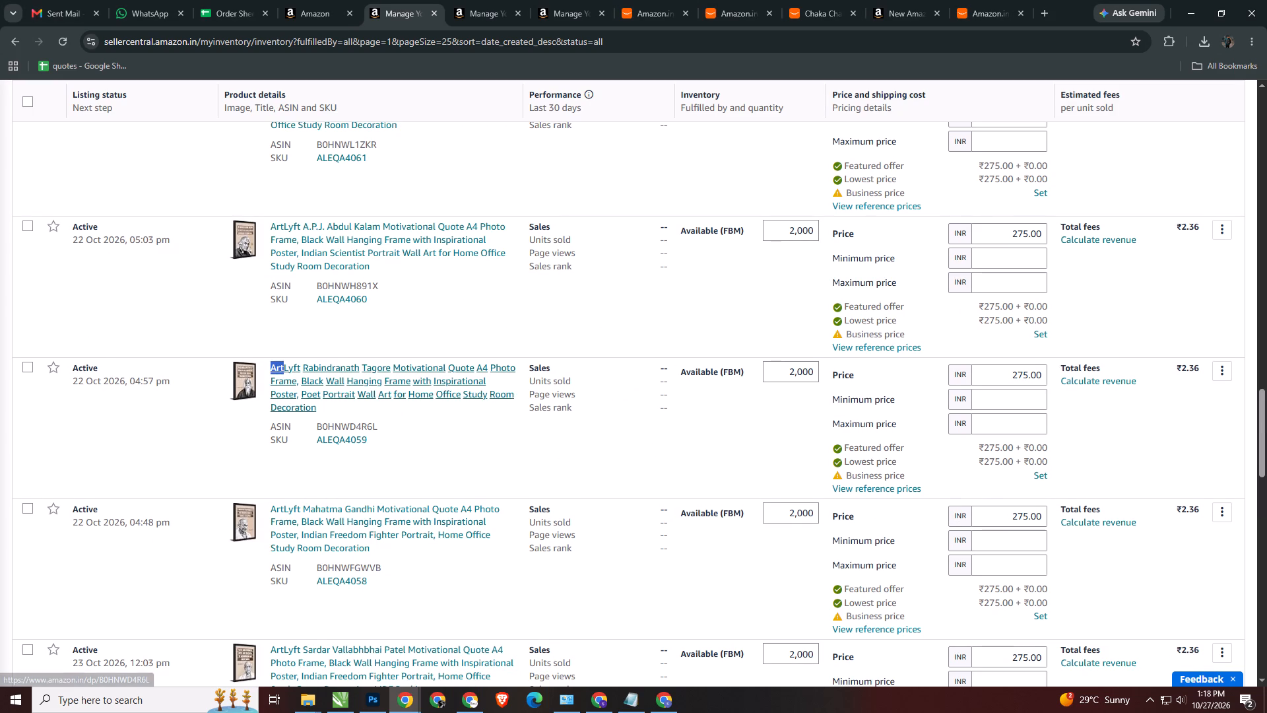
{"action": "left_click_drag", "start_coordinate": [289, 374], "coordinate": [320, 406]}
{"action": "key", "text": "ctrl+c"}
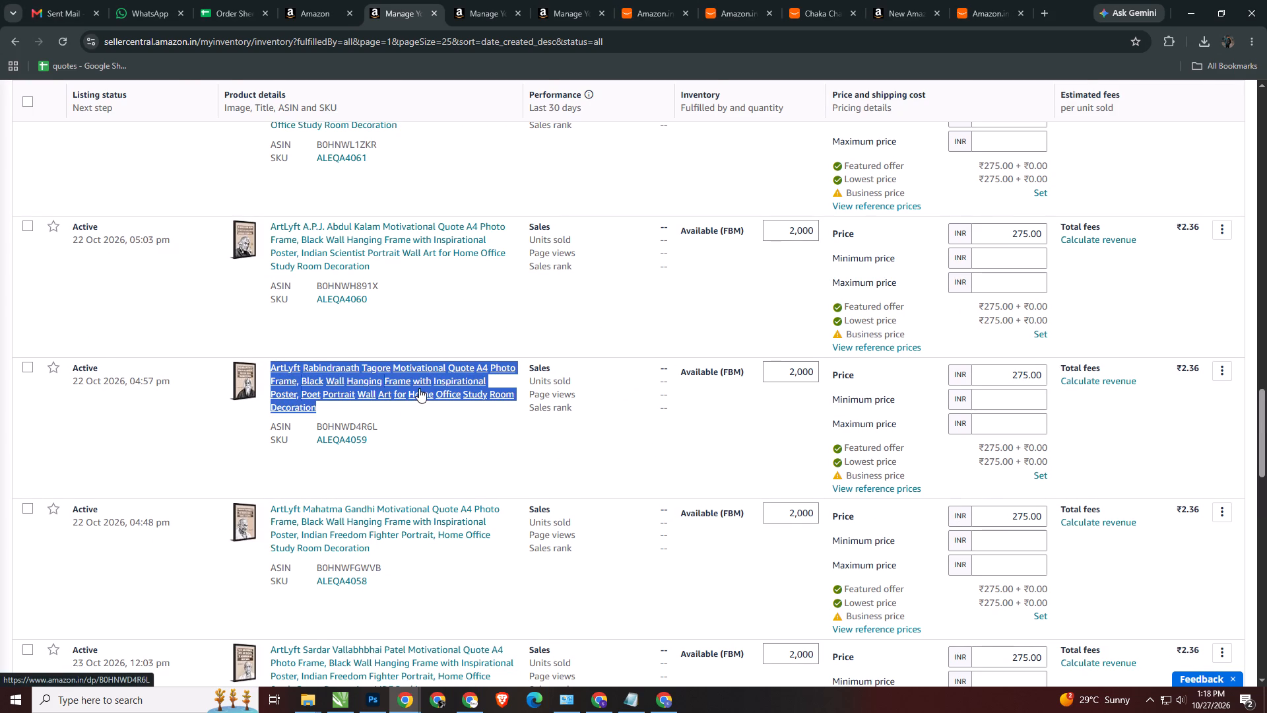
{"action": "key", "text": "alt+Tab"}
Duplicate the APJ Abdul Kalam title at about Y 9.71 inches and replace the duplicate's text with the copied Rabindranath Tagore title.
{"action": "left_click_drag", "start_coordinate": [502, 285], "coordinate": [502, 345]}
{"action": "right_click", "coordinate": [502, 345], "text": "shift"}
{"action": "double_click", "coordinate": [504, 341]}
{"action": "key", "text": "ctrl+a"}
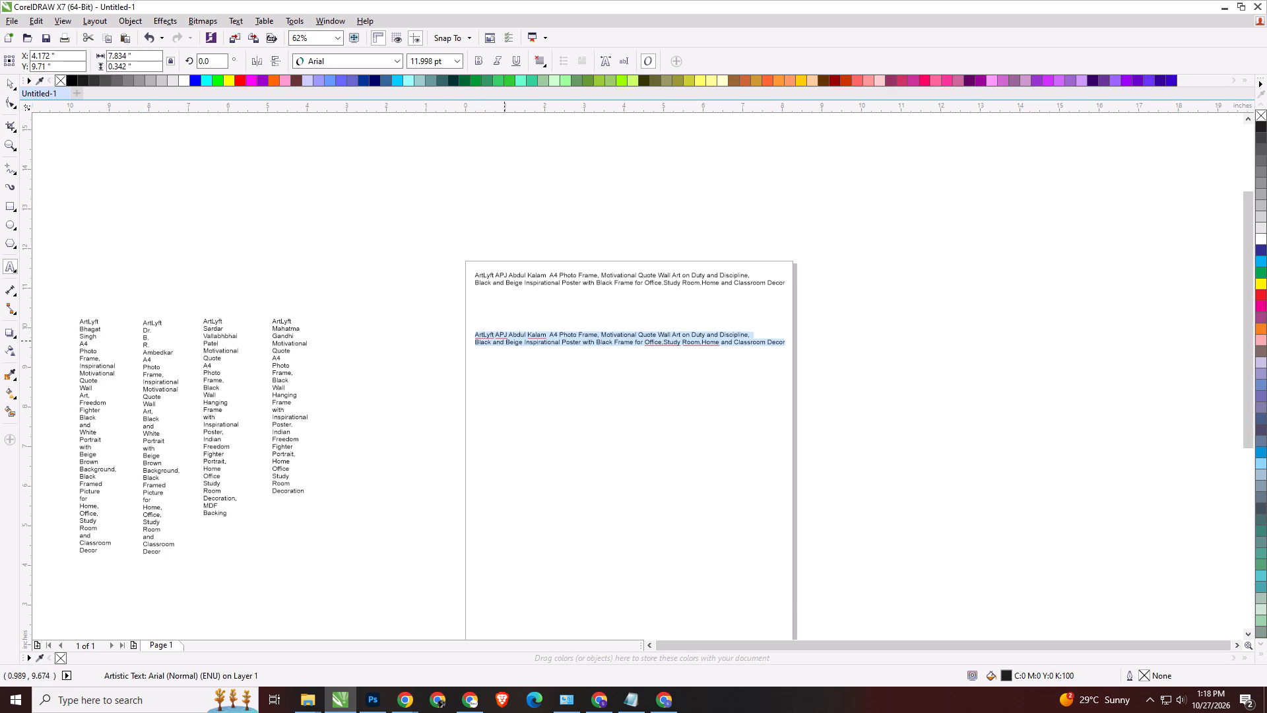
{"action": "key", "text": "ctrl+v"}
Move the Rabindranath Tagore title column off the page beside the Mahatma Gandhi column, at about X -2.86, Y 8.07 inches.
{"action": "left_click", "coordinate": [11, 84]}
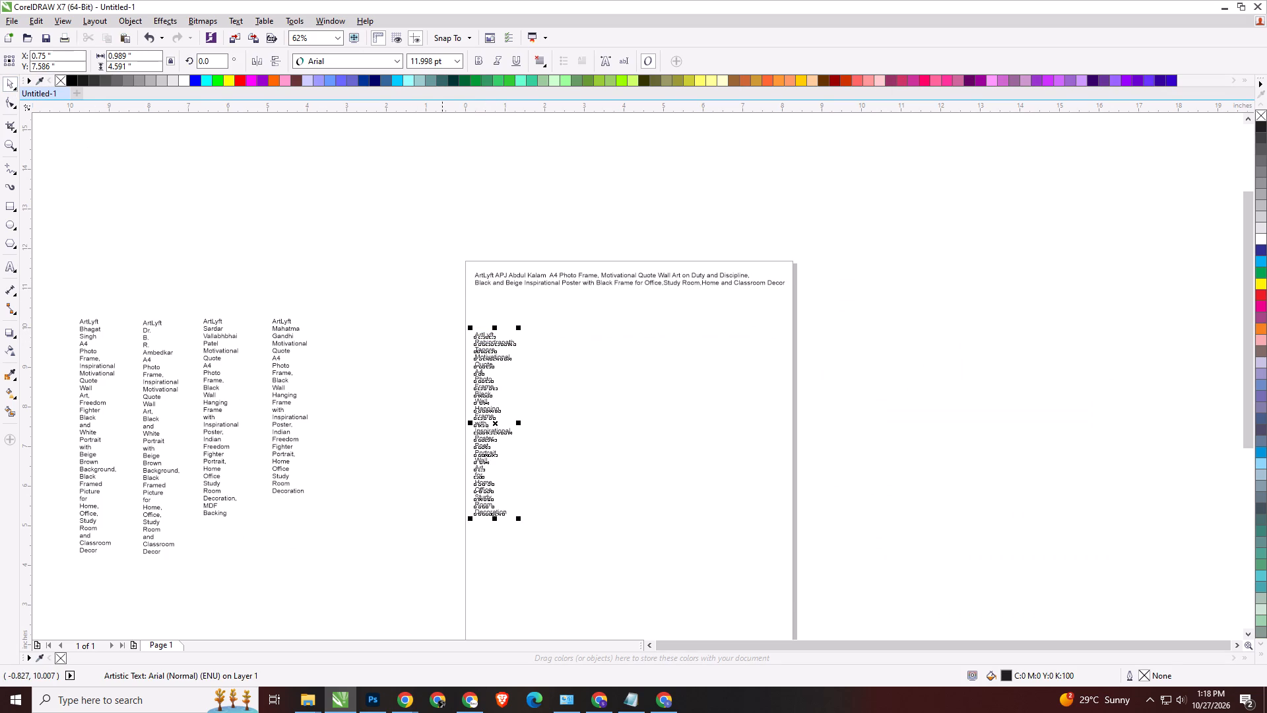
{"action": "left_click_drag", "start_coordinate": [494, 347], "coordinate": [360, 341]}
{"action": "left_click", "coordinate": [358, 340]}
{"action": "left_click_drag", "start_coordinate": [355, 339], "coordinate": [347, 333]}
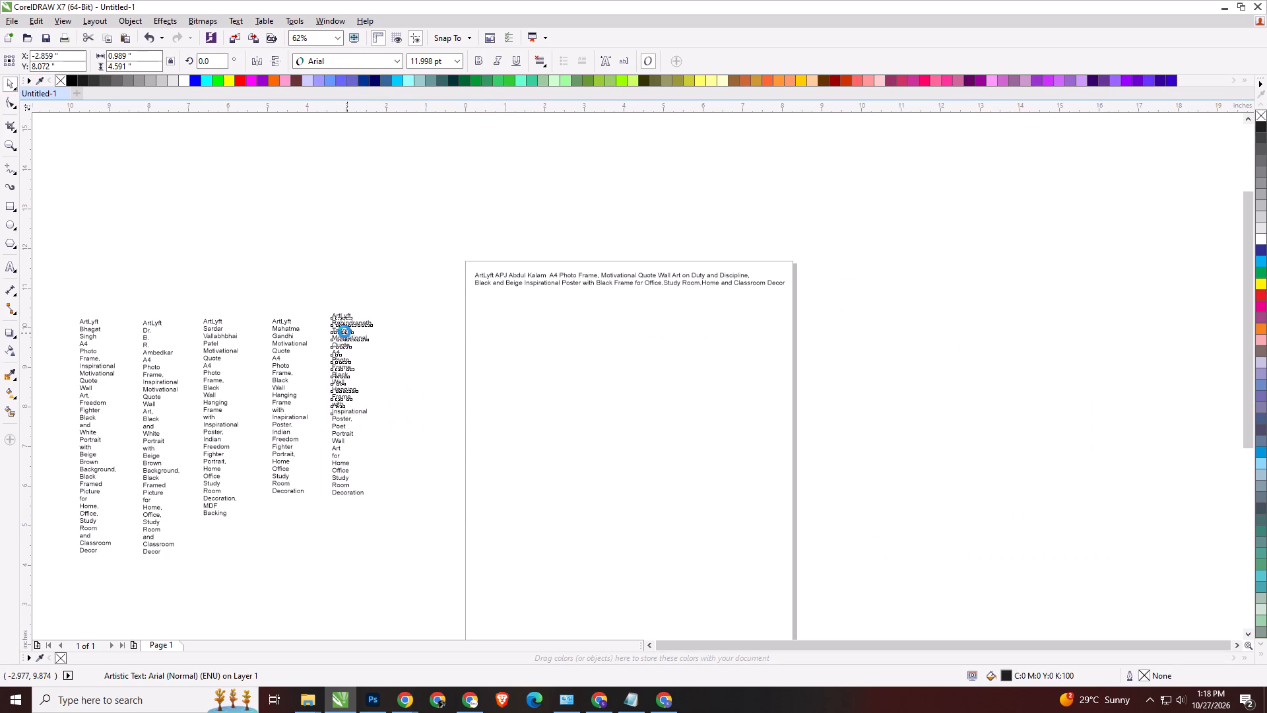
{"action": "left_click", "coordinate": [438, 343]}
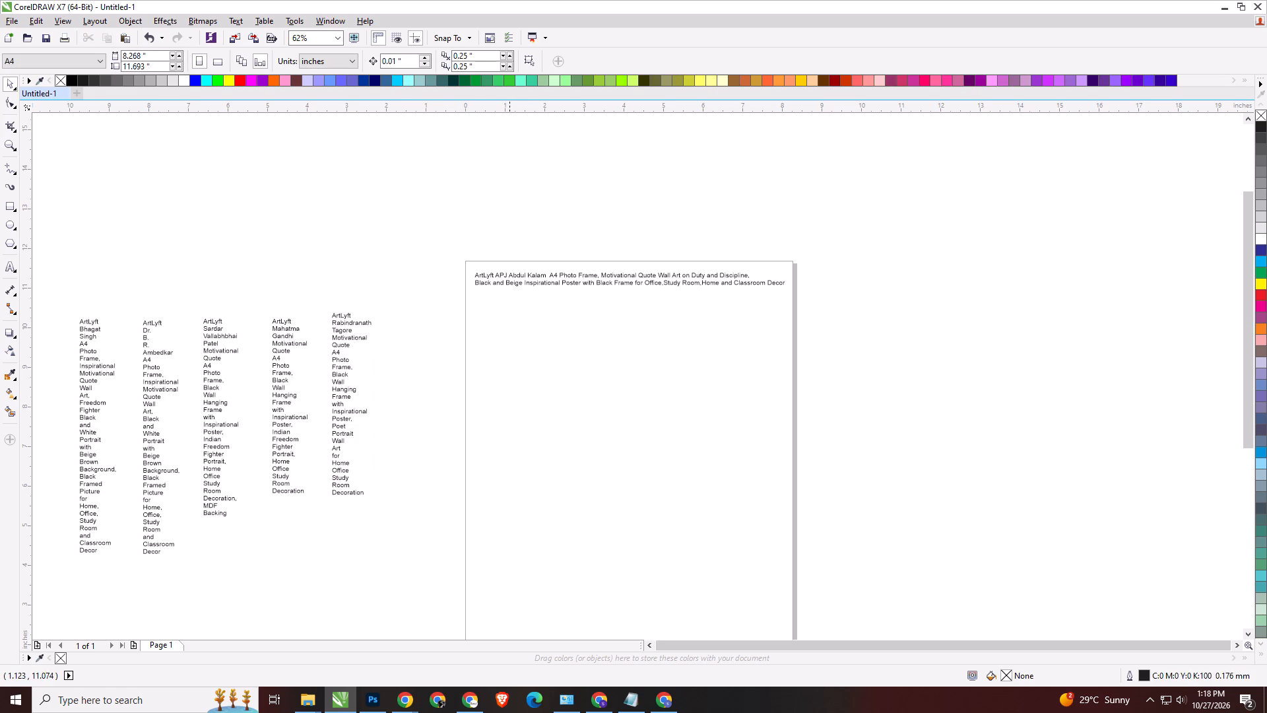
Duplicate the APJ Abdul Kalam title below the original, at about Y 9.94 inches.
{"action": "left_click_drag", "start_coordinate": [511, 284], "coordinate": [513, 335]}
{"action": "right_click", "coordinate": [513, 335], "text": "shift"}
Replace the duplicate's text with the A.P.J. Abdul Kalam Motivational Quote A4 photo frame title, SKU ALEQA4060, copied from the Amazon inventory.
{"action": "key", "text": "alt+Tab"}
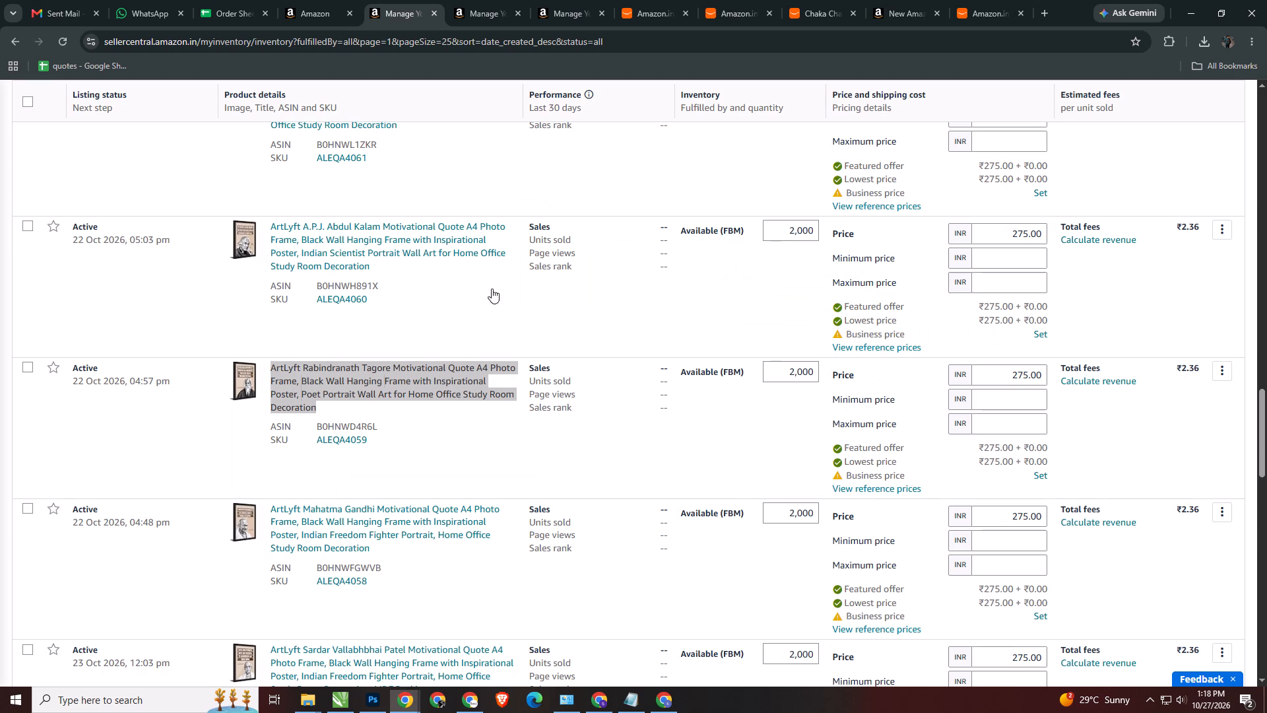
{"action": "scroll", "coordinate": [494, 314], "scroll_direction": "up", "scroll_amount": 1}
{"action": "left_click", "coordinate": [658, 366]}
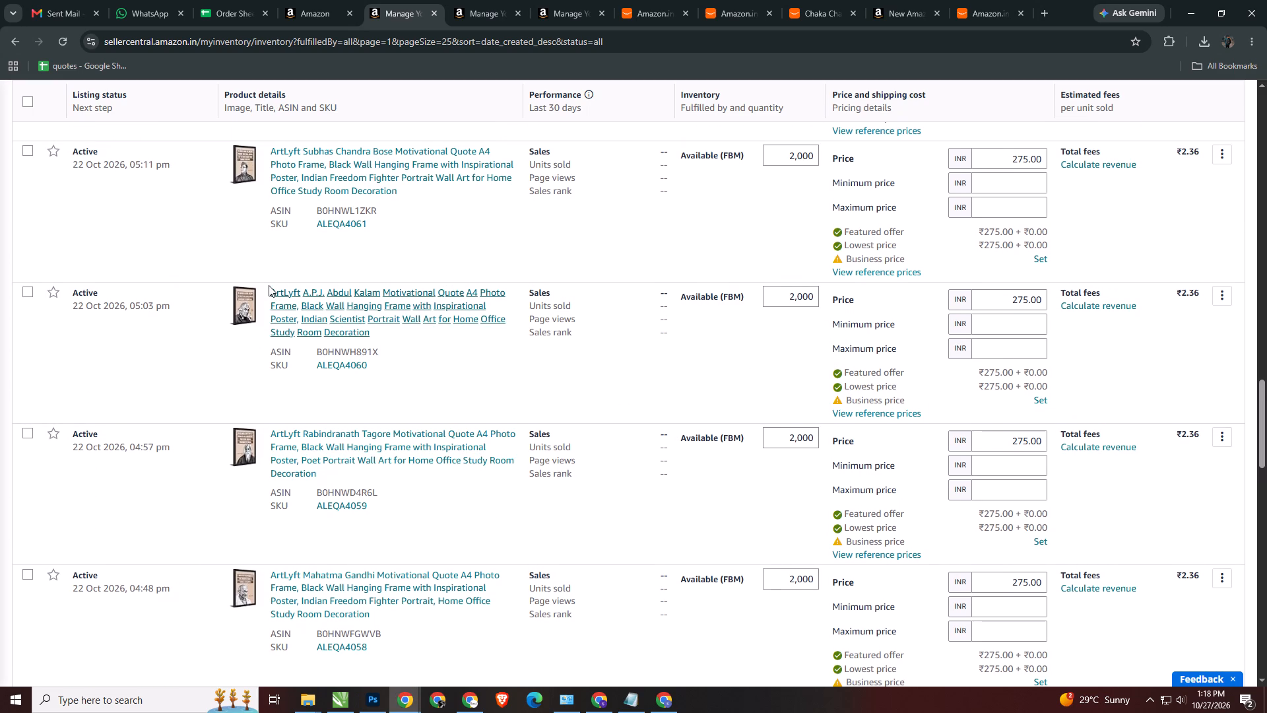
{"action": "left_click_drag", "start_coordinate": [269, 285], "coordinate": [376, 336]}
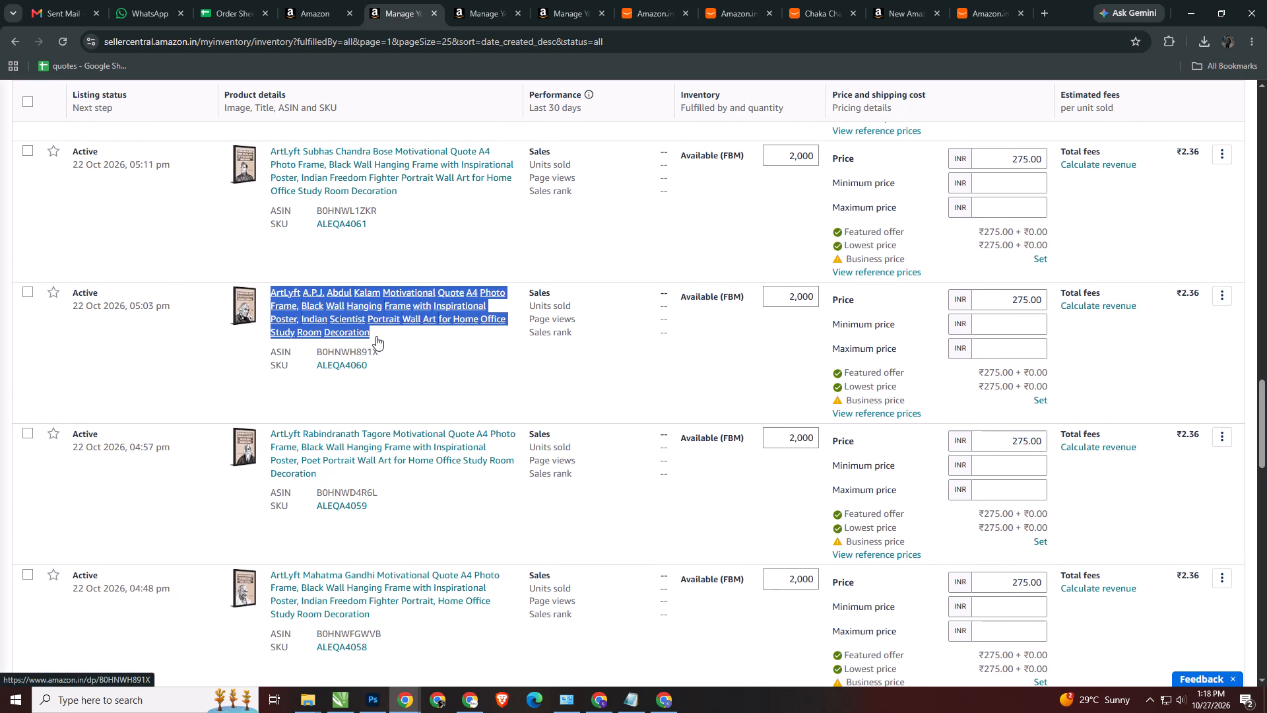
{"action": "key", "text": "ctrl+c"}
{"action": "key", "text": "alt+Tab"}
{"action": "double_click", "coordinate": [519, 329]}
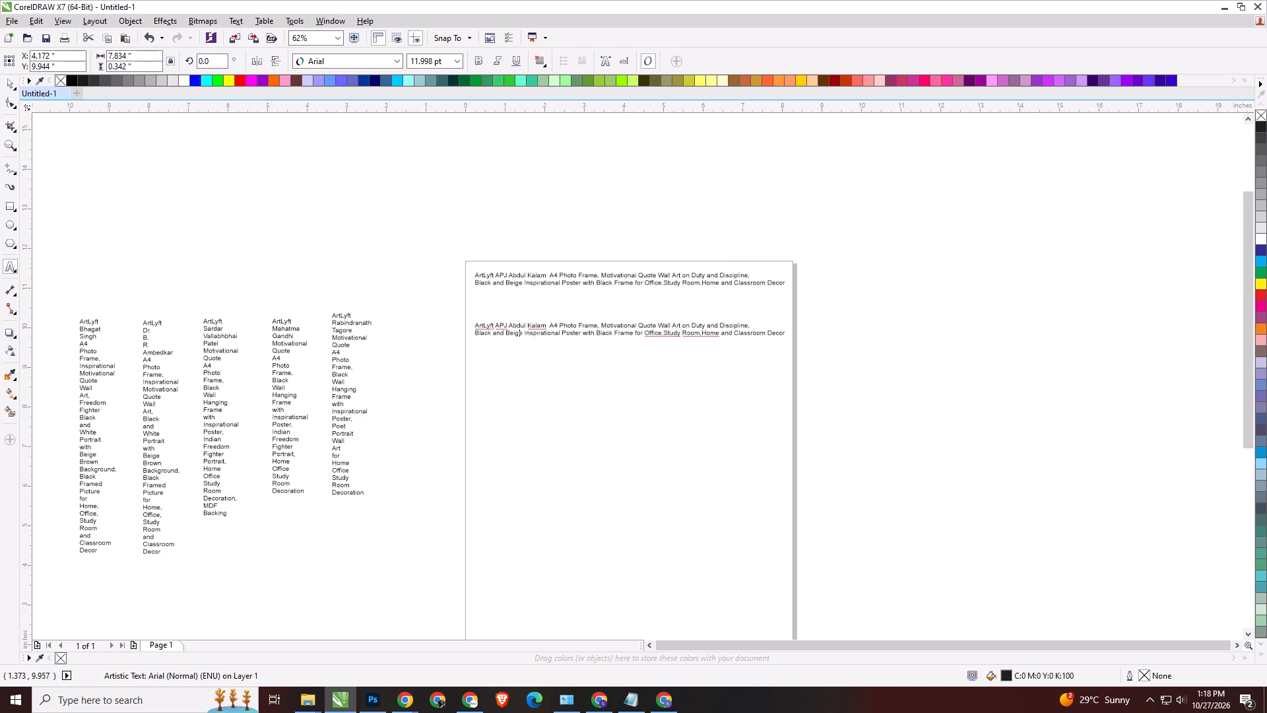
{"action": "key", "text": "ctrl+a"}
{"action": "key", "text": "ctrl+v"}
Move the A.P.J. Abdul Kalam title column off the page beside the Tagore column, at about X -1.17, Y 7.88 inches.
{"action": "left_click", "coordinate": [6, 84]}
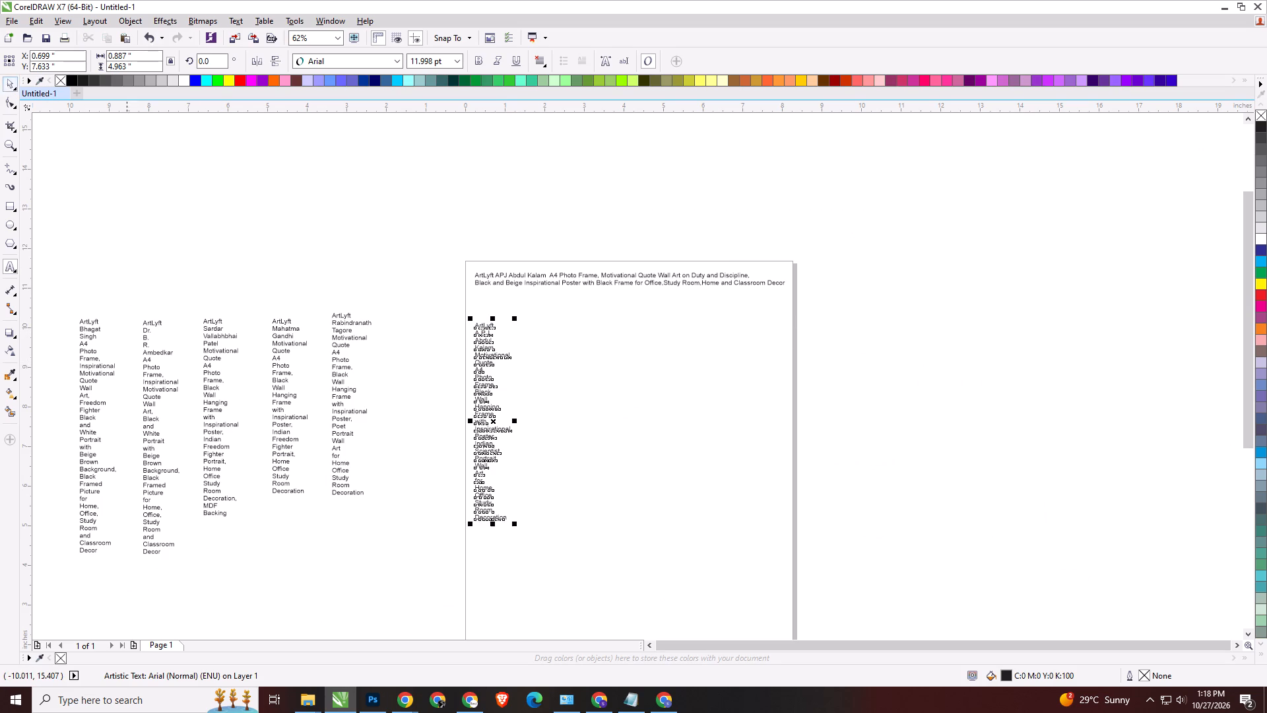
{"action": "left_click_drag", "start_coordinate": [490, 336], "coordinate": [416, 325]}
{"action": "double_click", "coordinate": [415, 323]}
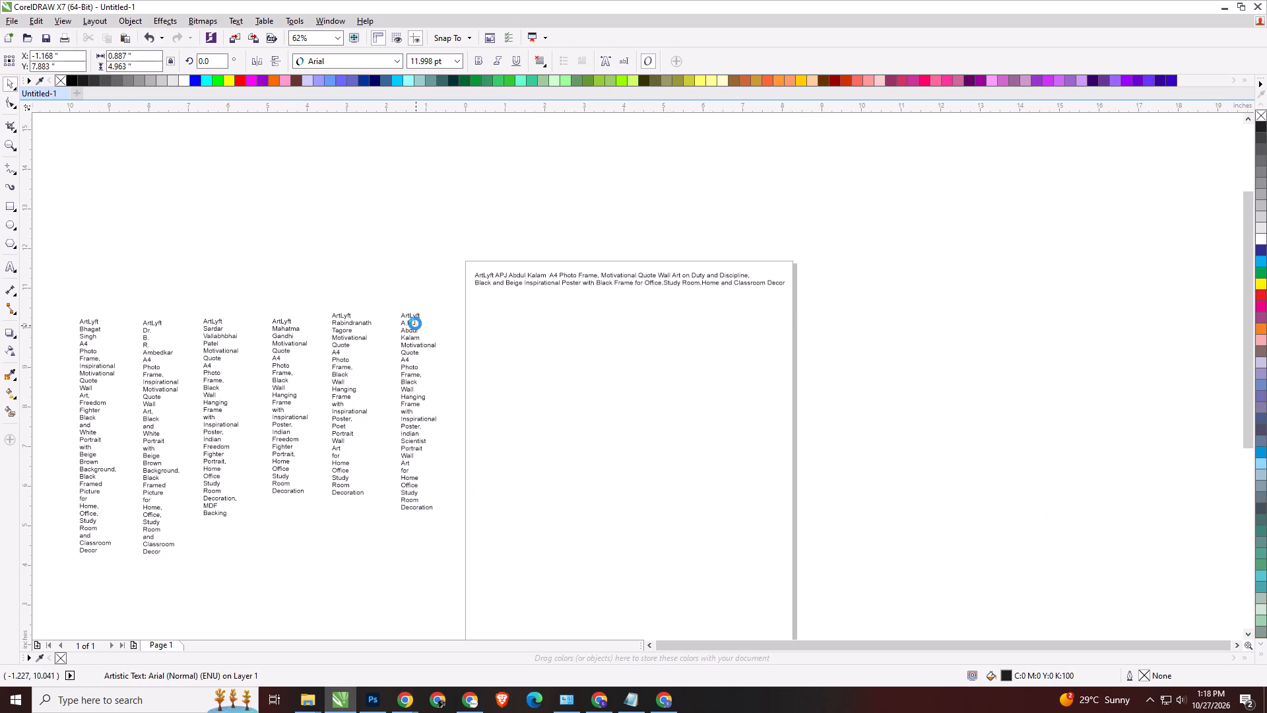
Duplicate the two-line APJ Abdul Kalam template title below the original, at about Y 10.07 inches.
{"action": "left_click", "coordinate": [509, 281]}
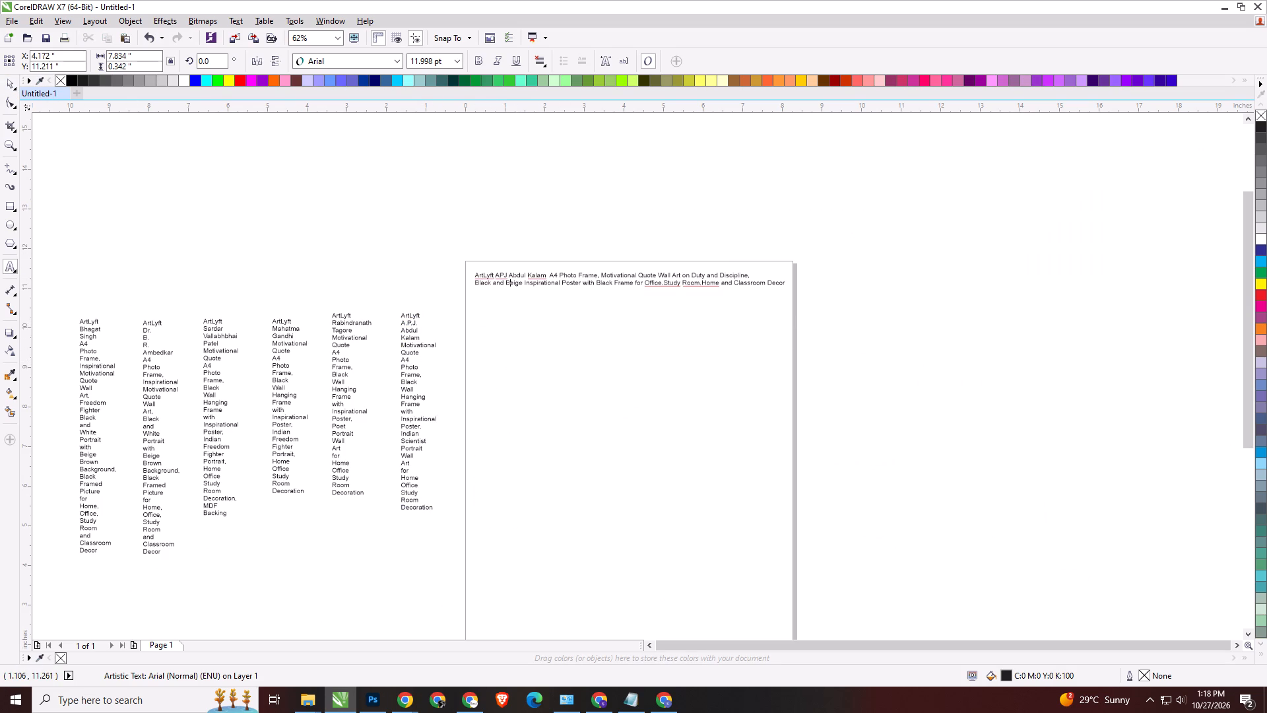
{"action": "double_click", "coordinate": [15, 87]}
{"action": "left_click", "coordinate": [633, 277]}
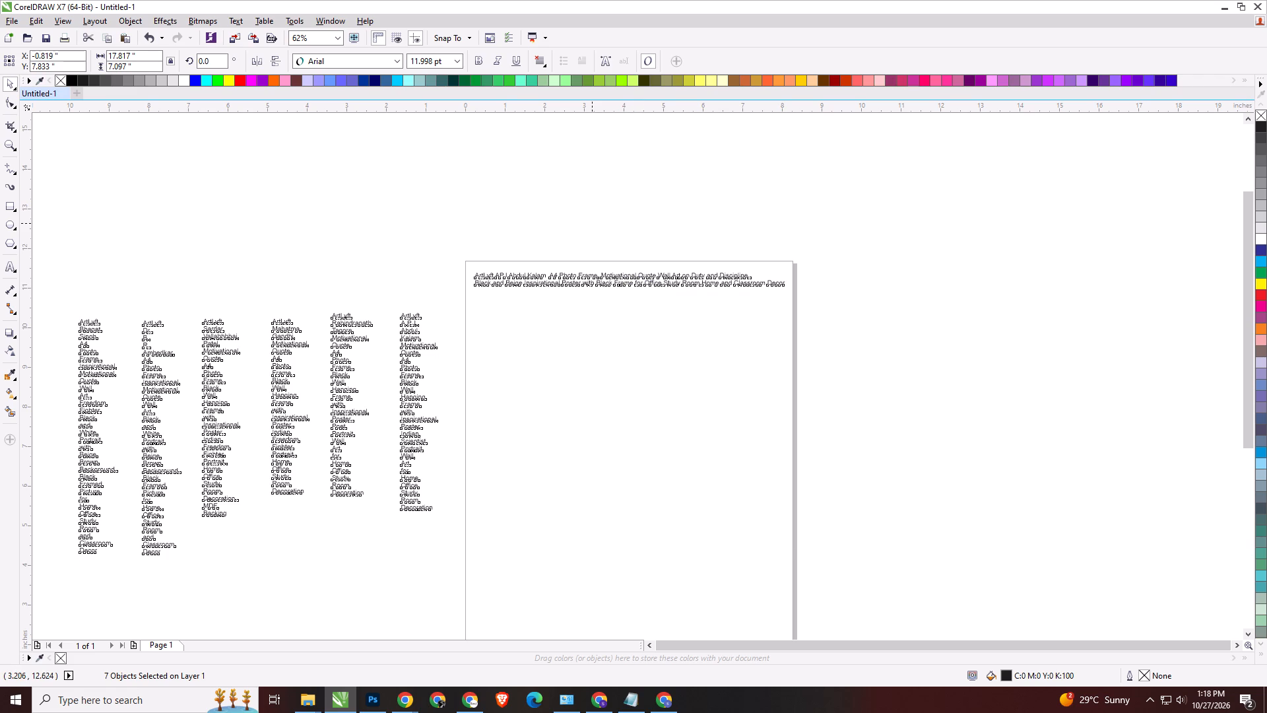
{"action": "left_click", "coordinate": [592, 223]}
{"action": "left_click_drag", "start_coordinate": [451, 229], "coordinate": [826, 313]}
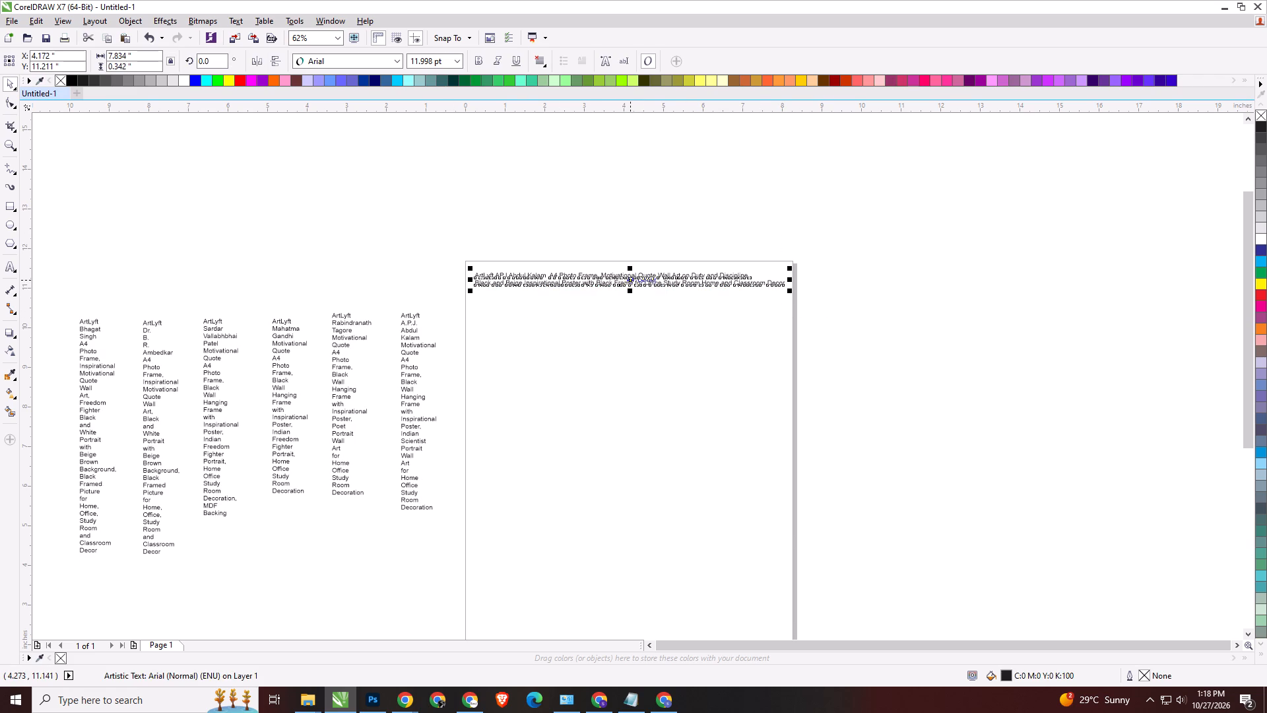
{"action": "left_click_drag", "start_coordinate": [630, 281], "coordinate": [633, 325]}
{"action": "right_click", "coordinate": [633, 325], "text": "shift"}
Replace the duplicate's text with the Subhas Chandra Bose A4 photo frame title, SKU ALEQA4061, copied from the Amazon inventory.
{"action": "key", "text": "alt+Tab"}
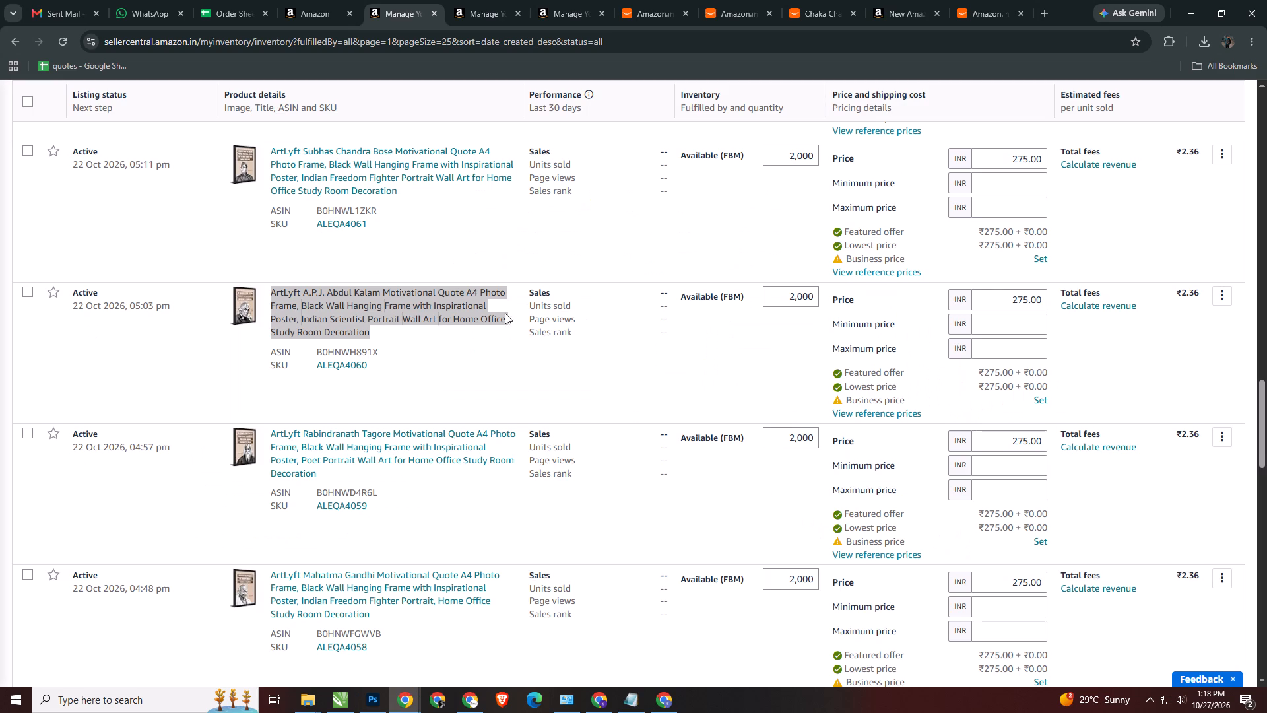
{"action": "scroll", "coordinate": [505, 313], "scroll_direction": "up", "scroll_amount": 2}
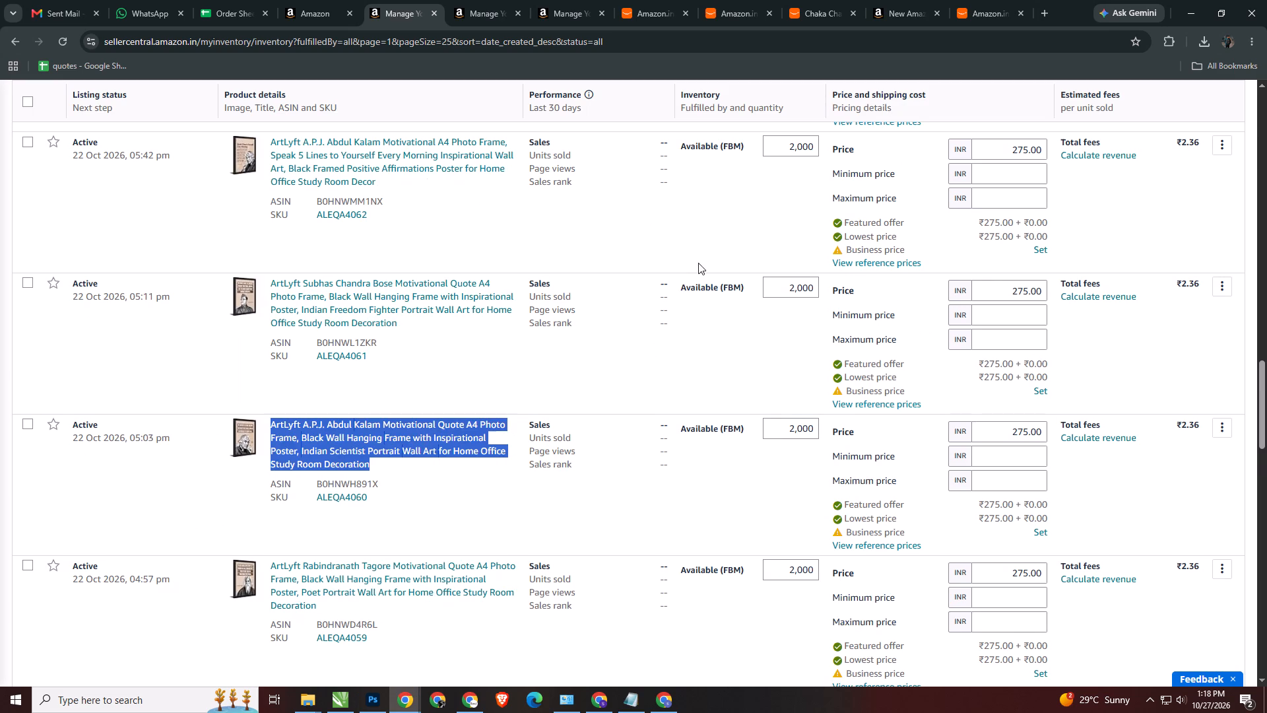
{"action": "left_click", "coordinate": [655, 384]}
{"action": "scroll", "coordinate": [610, 371], "scroll_direction": "up", "scroll_amount": 1}
{"action": "scroll", "coordinate": [314, 364], "scroll_direction": "up", "scroll_amount": 2}
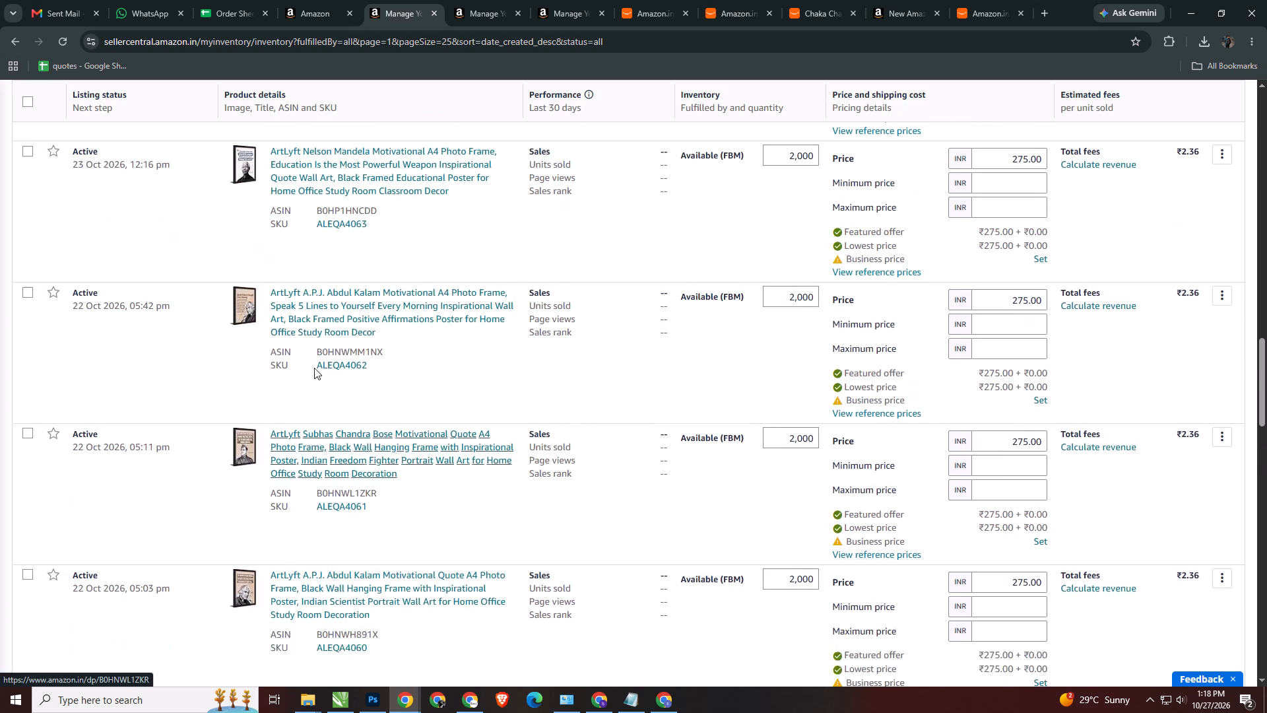
{"action": "left_click_drag", "start_coordinate": [265, 476], "coordinate": [323, 498]}
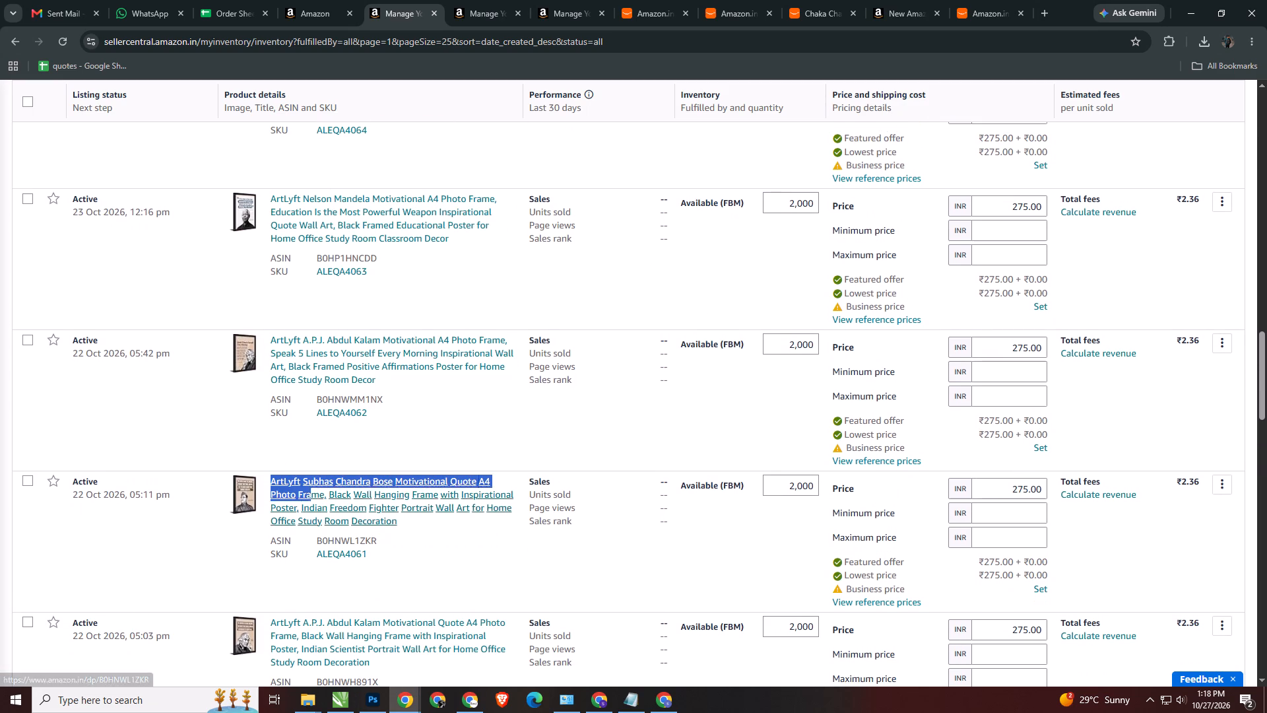
{"action": "left_click_drag", "start_coordinate": [323, 498], "coordinate": [404, 526]}
{"action": "key", "text": "ctrl+c"}
{"action": "key", "text": "alt+Tab"}
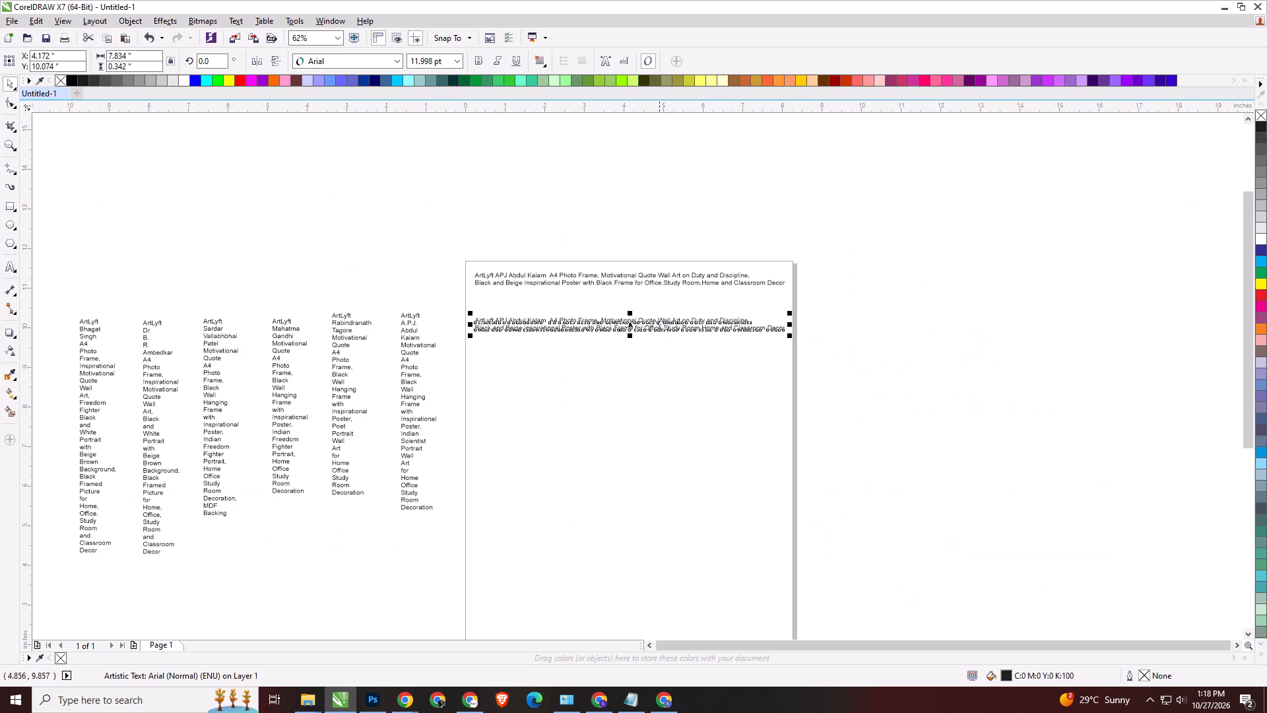
{"action": "double_click", "coordinate": [659, 324]}
{"action": "key", "text": "ctrl+a"}
{"action": "key", "text": "ctrl+v"}
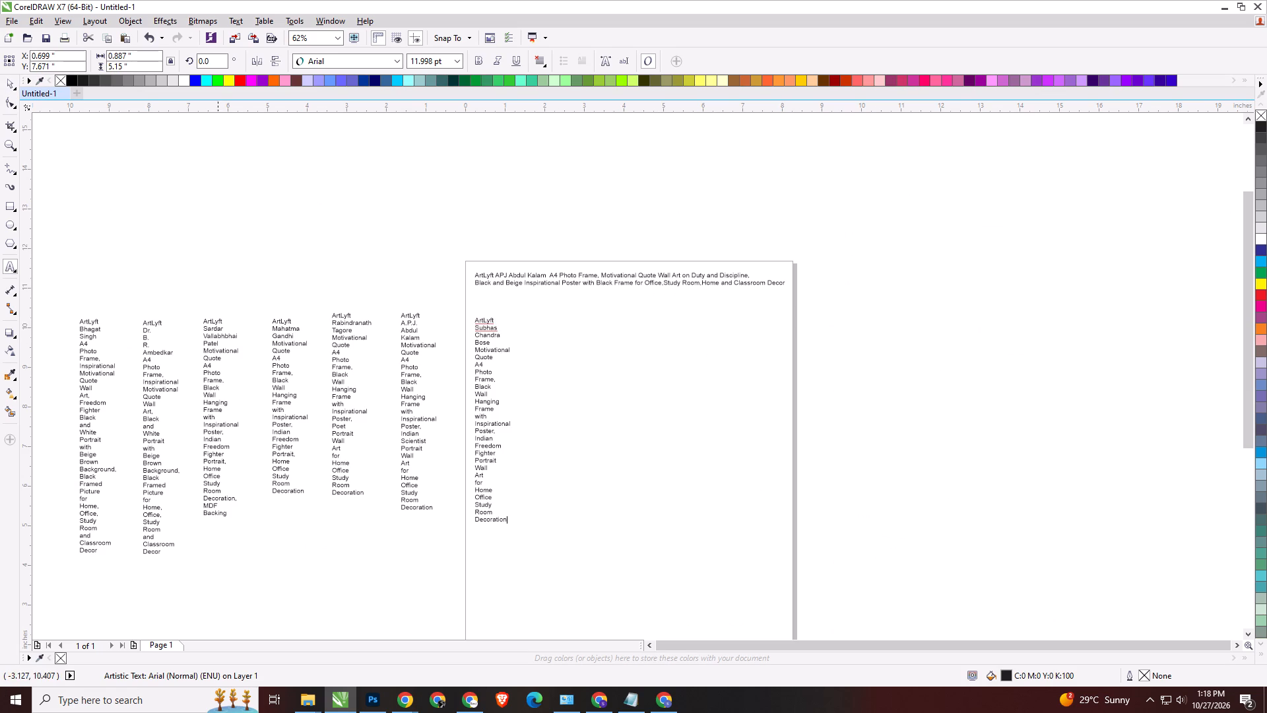
Align the top edges of all seven title columns, from Bhagat Singh through Subhas Chandra Bose.
{"action": "left_click", "coordinate": [7, 86]}
{"action": "left_click_drag", "start_coordinate": [57, 275], "coordinate": [473, 558]}
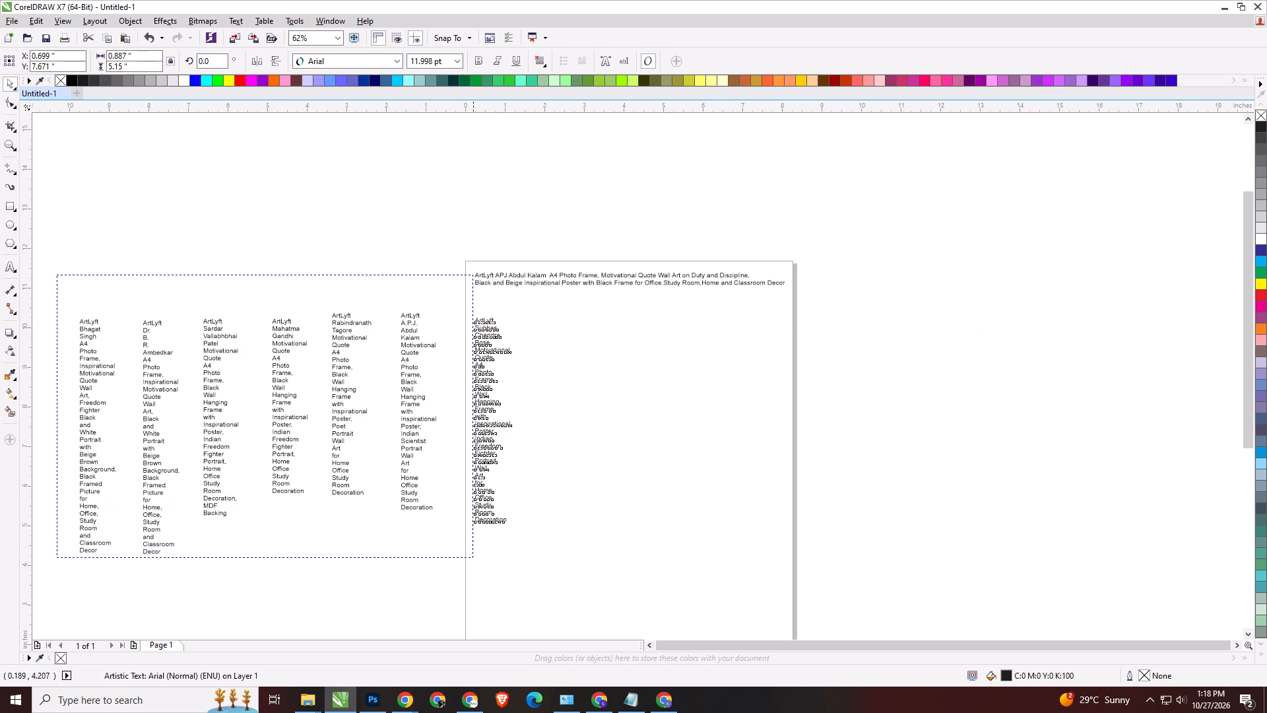
{"action": "left_click_drag", "start_coordinate": [473, 558], "coordinate": [524, 576]}
{"action": "key", "text": "t"}
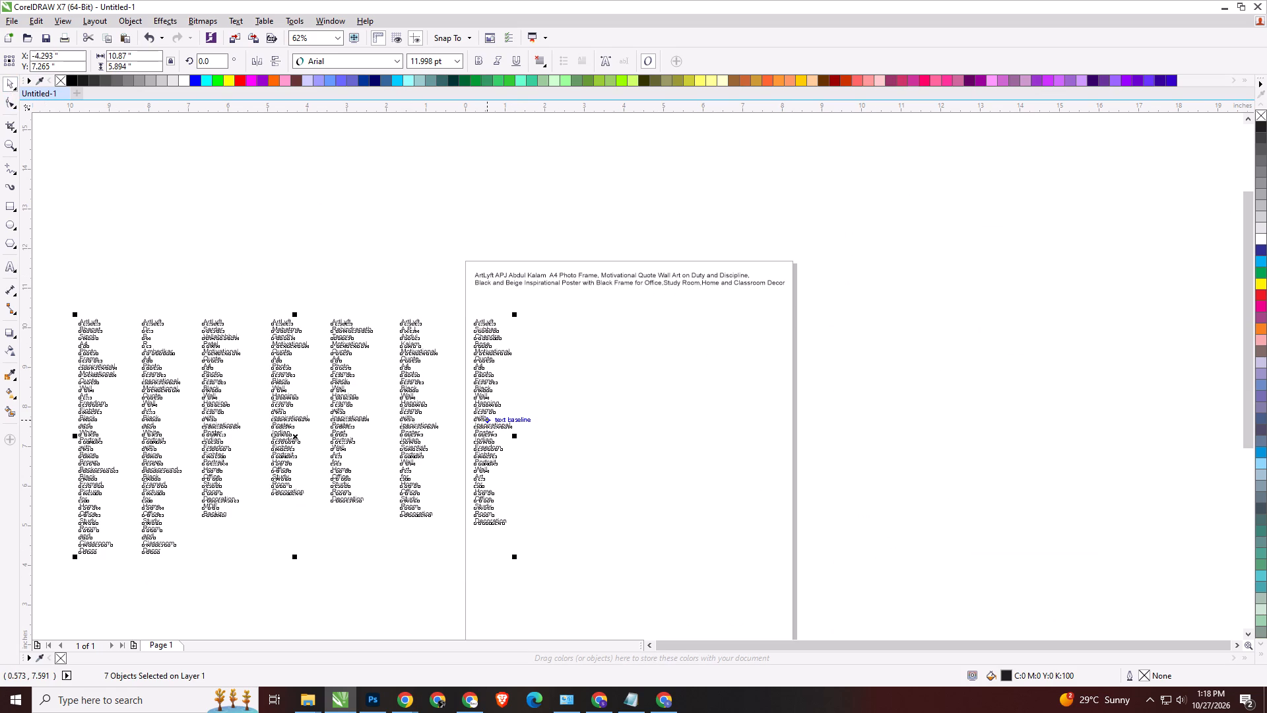
Move the seven selected title columns together off the page, centred at about X -7.09, Y 7.27 inches.
{"action": "left_click_drag", "start_coordinate": [488, 423], "coordinate": [376, 423]}
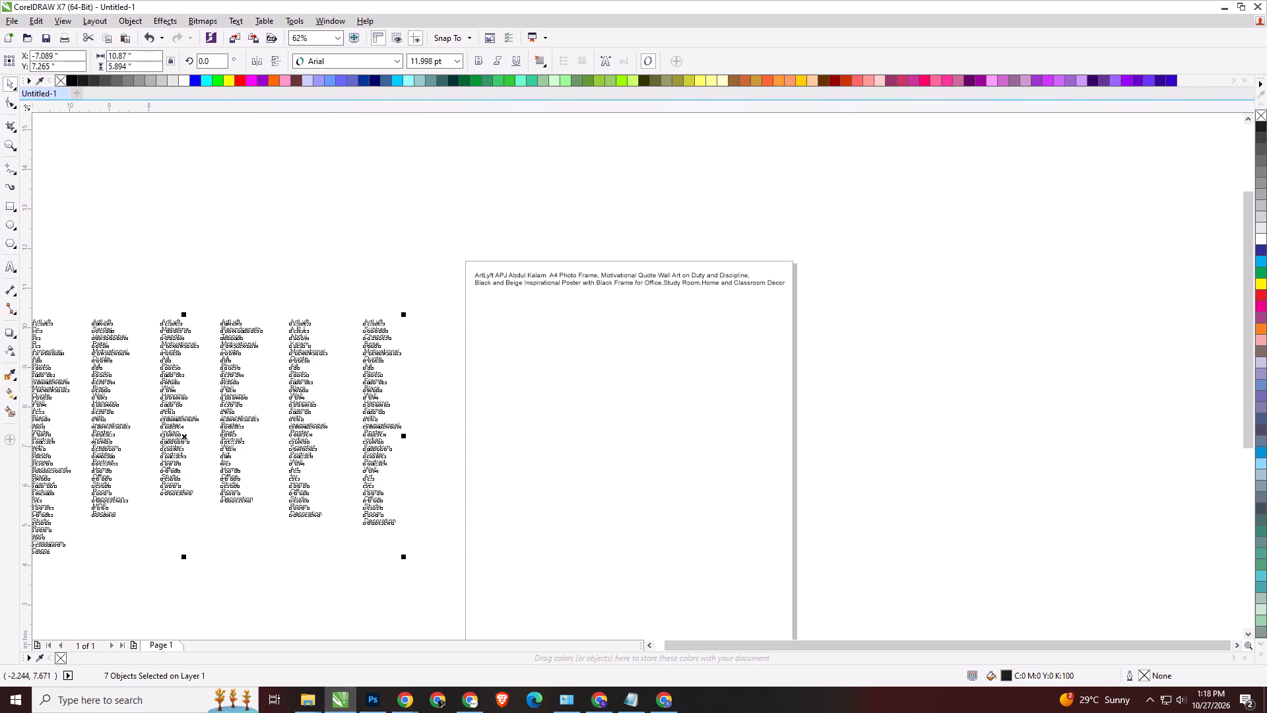
{"action": "left_click", "coordinate": [589, 415]}
Copy the A.P.J. Abdul Kalam "Speak 5 Lines to Yourself Every Morning" frame title, SKU ALEQA4062, from the Amazon inventory in Chrome.
{"action": "key", "text": "alt+Tab"}
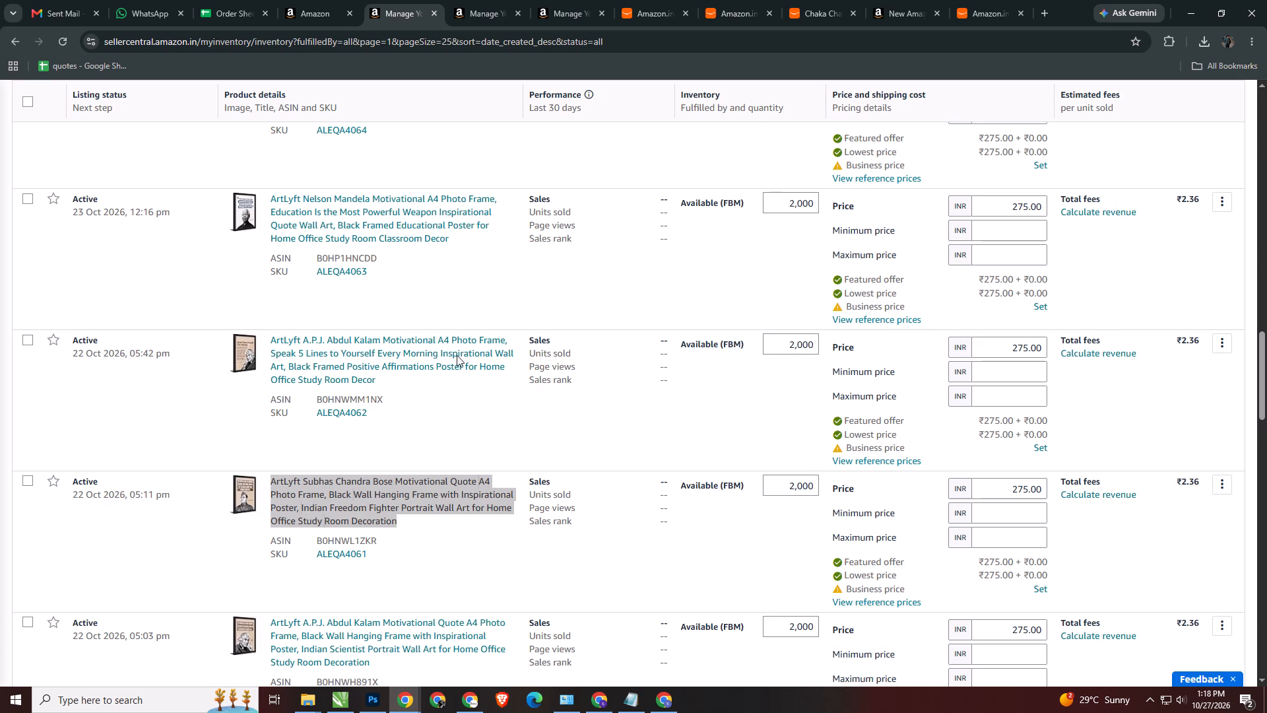
{"action": "scroll", "coordinate": [457, 355], "scroll_direction": "up", "scroll_amount": 1}
{"action": "left_click_drag", "start_coordinate": [266, 335], "coordinate": [385, 382]}
{"action": "left_click", "coordinate": [395, 449]}
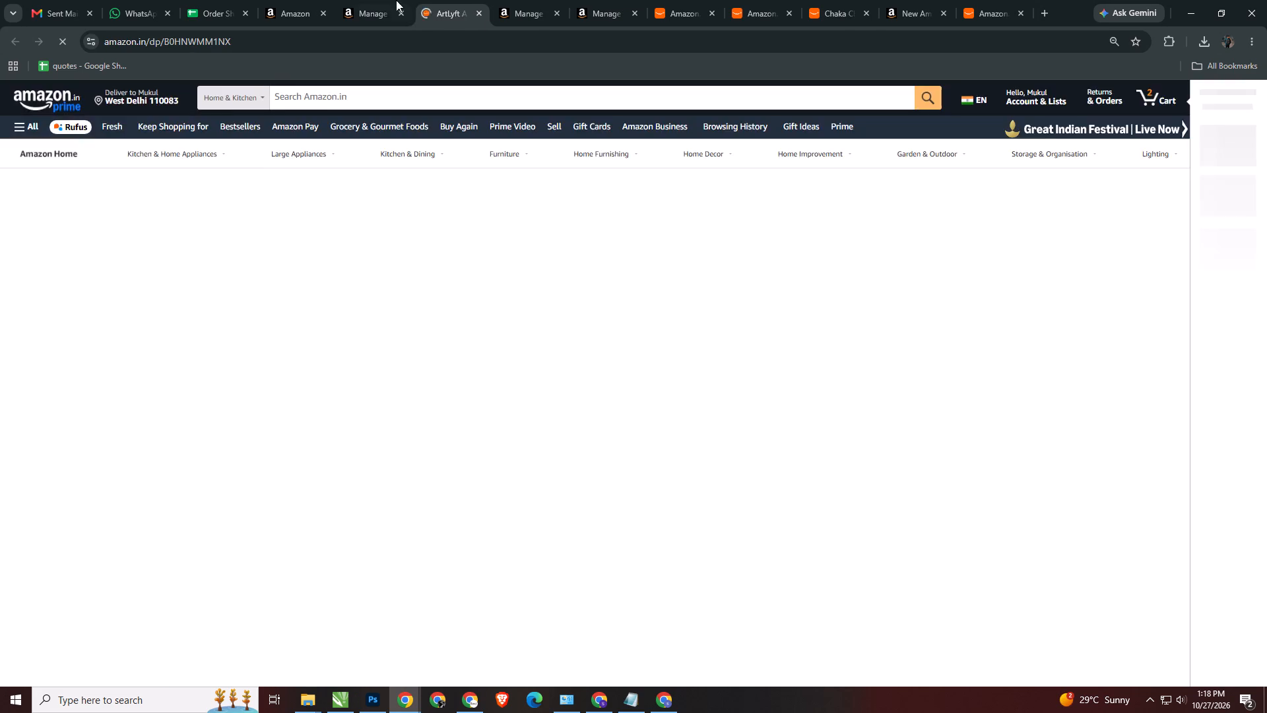
{"action": "double_click", "coordinate": [358, 0]}
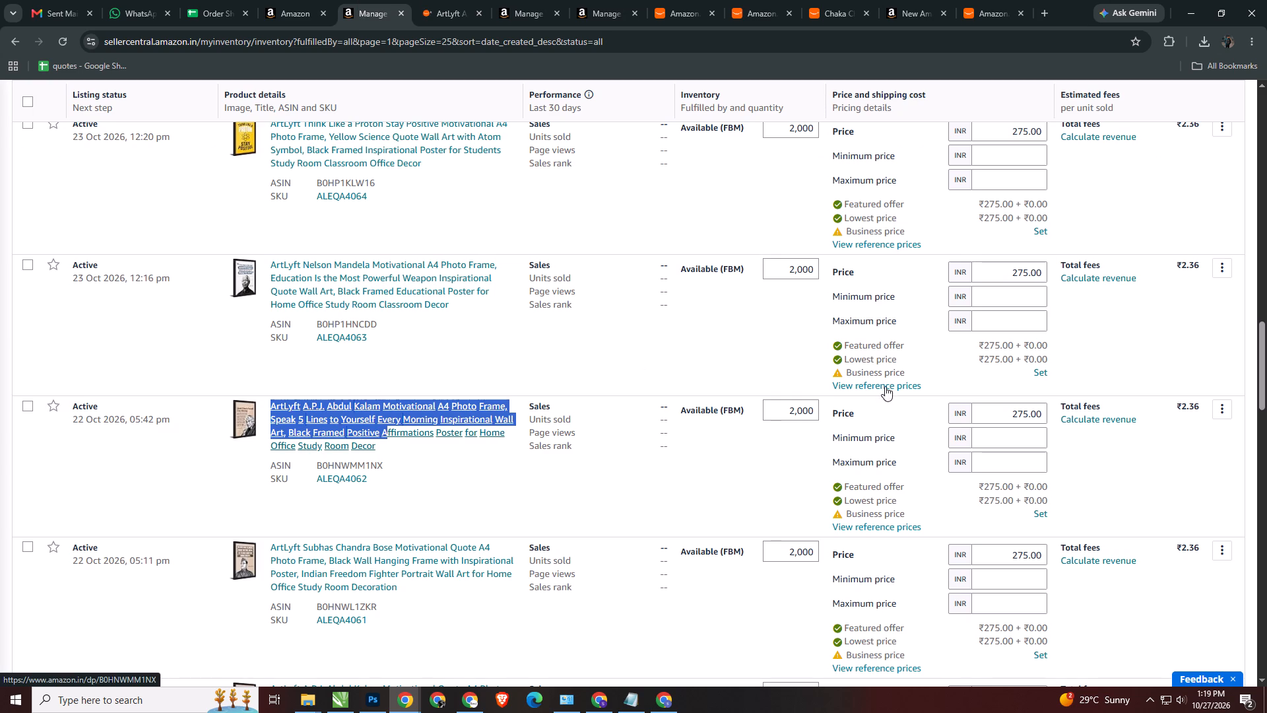
{"action": "left_click", "coordinate": [727, 200]}
{"action": "left_click_drag", "start_coordinate": [267, 399], "coordinate": [329, 423]}
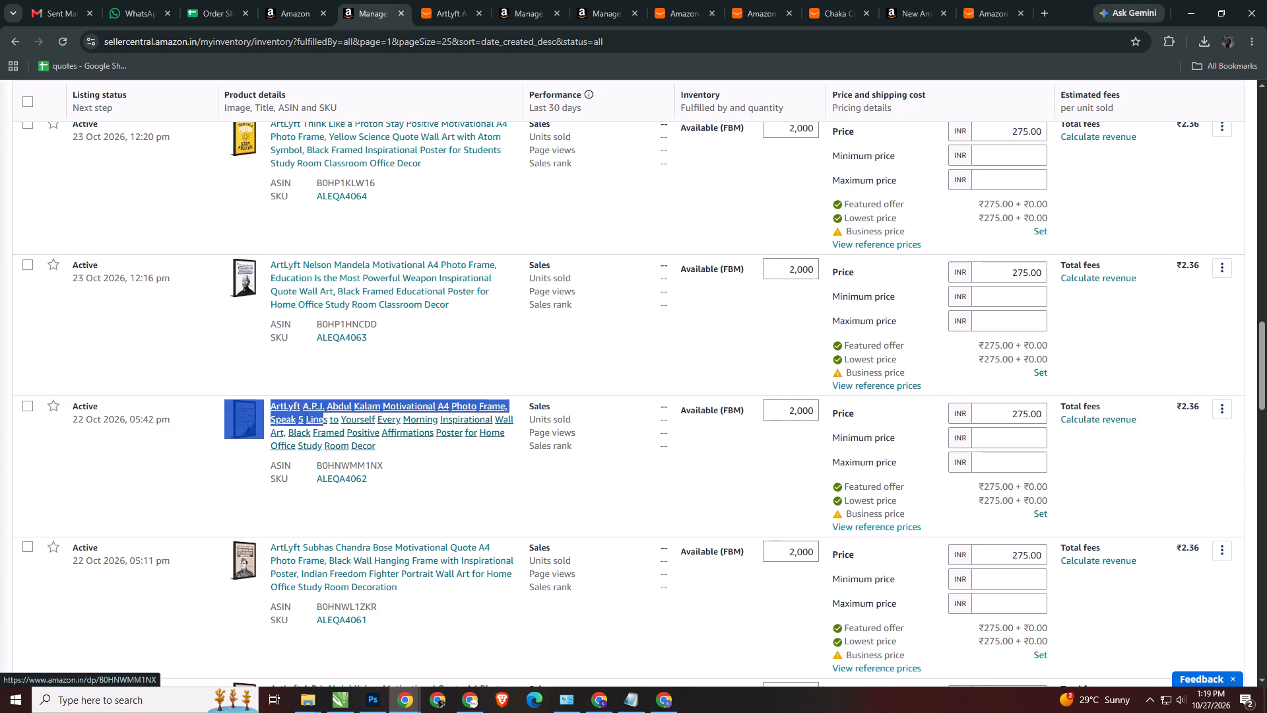
{"action": "left_click_drag", "start_coordinate": [329, 423], "coordinate": [350, 431]}
{"action": "left_click", "coordinate": [432, 467]}
{"action": "left_click_drag", "start_coordinate": [268, 403], "coordinate": [290, 417]}
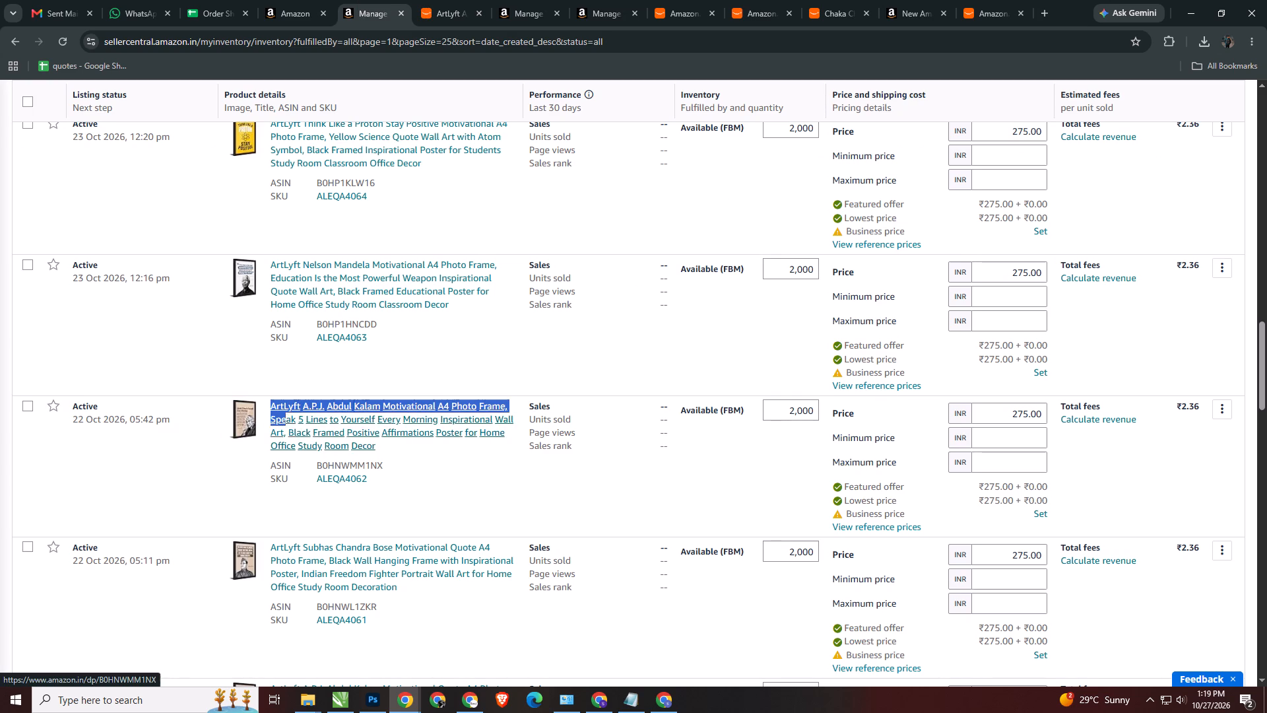
{"action": "left_click_drag", "start_coordinate": [290, 417], "coordinate": [375, 446]}
{"action": "key", "text": "ctrl+c"}
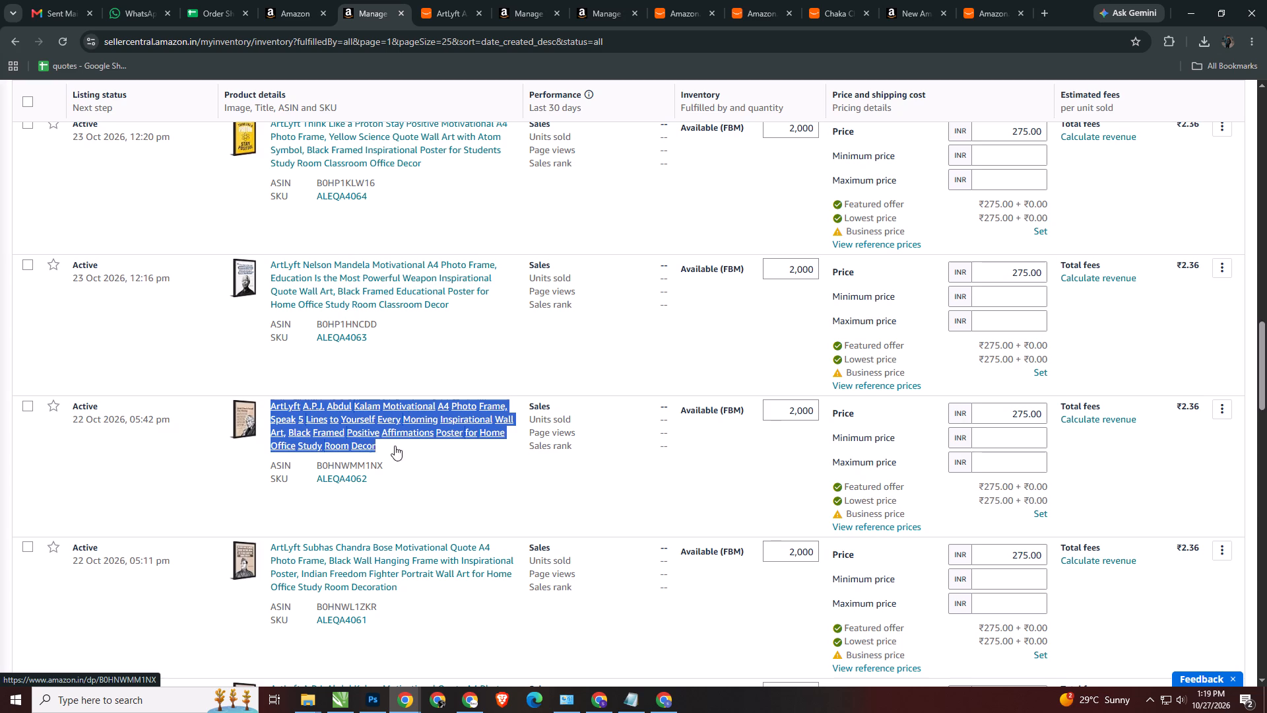
Back in CorelDRAW, duplicate the two-line APJ Abdul Kalam template title below the original and replace the duplicate's text with the copied title.
{"action": "key", "text": "alt+Tab"}
{"action": "left_click_drag", "start_coordinate": [533, 282], "coordinate": [536, 368]}
{"action": "right_click", "coordinate": [536, 368], "text": "shift"}
{"action": "double_click", "coordinate": [536, 368]}
{"action": "key", "text": "ctrl+a"}
{"action": "key", "text": "ctrl+v"}
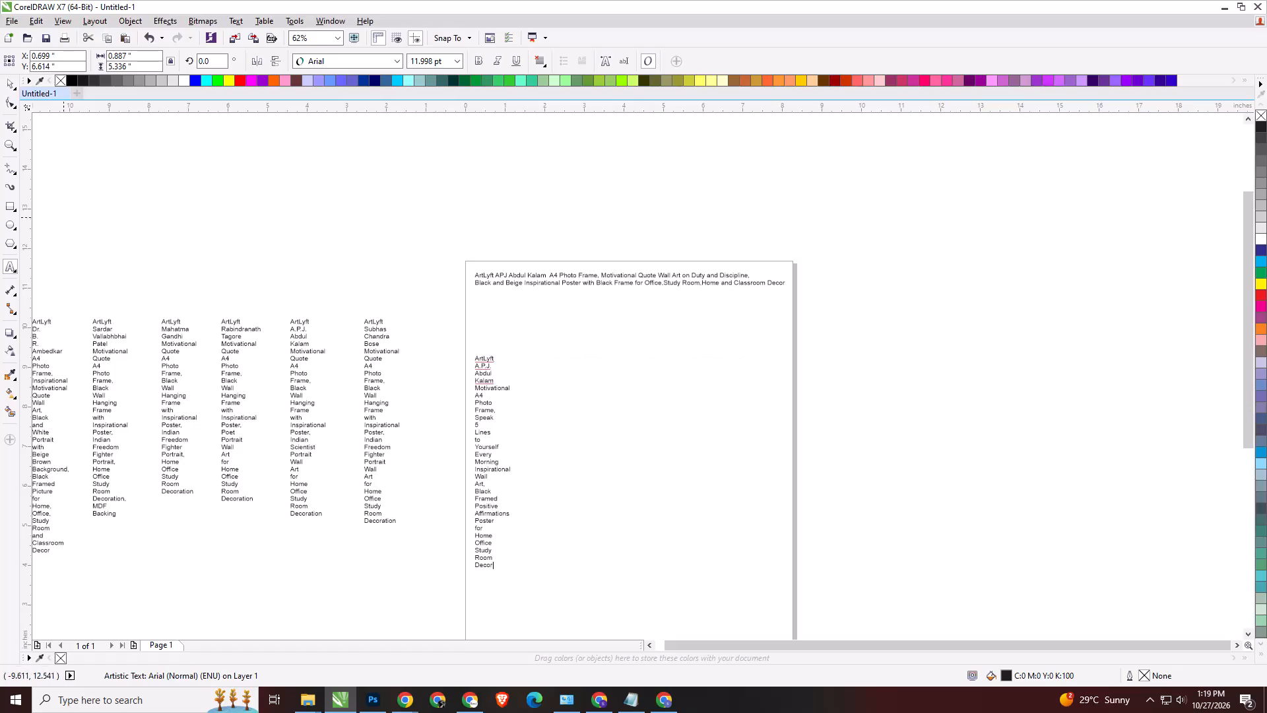
{"action": "left_click", "coordinate": [7, 81]}
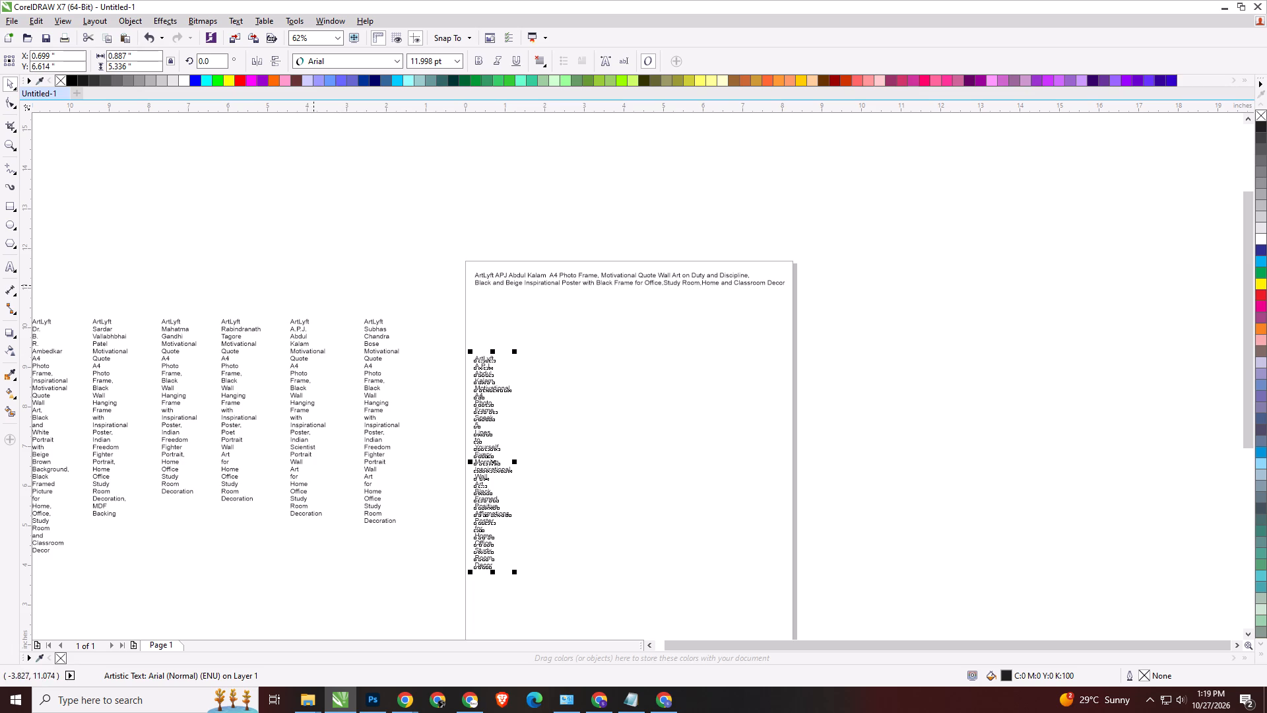
Move the new "Speak 5 Lines" title column off the page beside the Subhas Chandra Bose column, at about X -0.72, Y 7.51 inches.
{"action": "left_click_drag", "start_coordinate": [488, 366], "coordinate": [438, 324]}
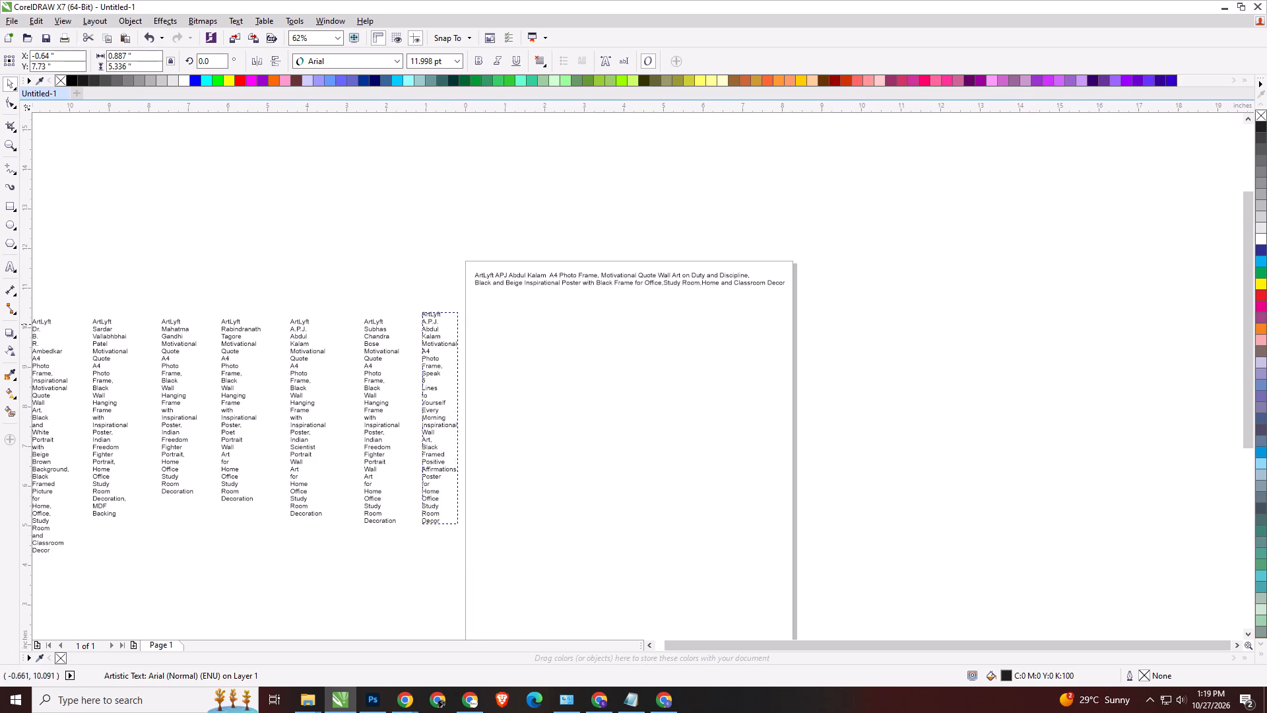
{"action": "left_click_drag", "start_coordinate": [438, 324], "coordinate": [436, 333]}
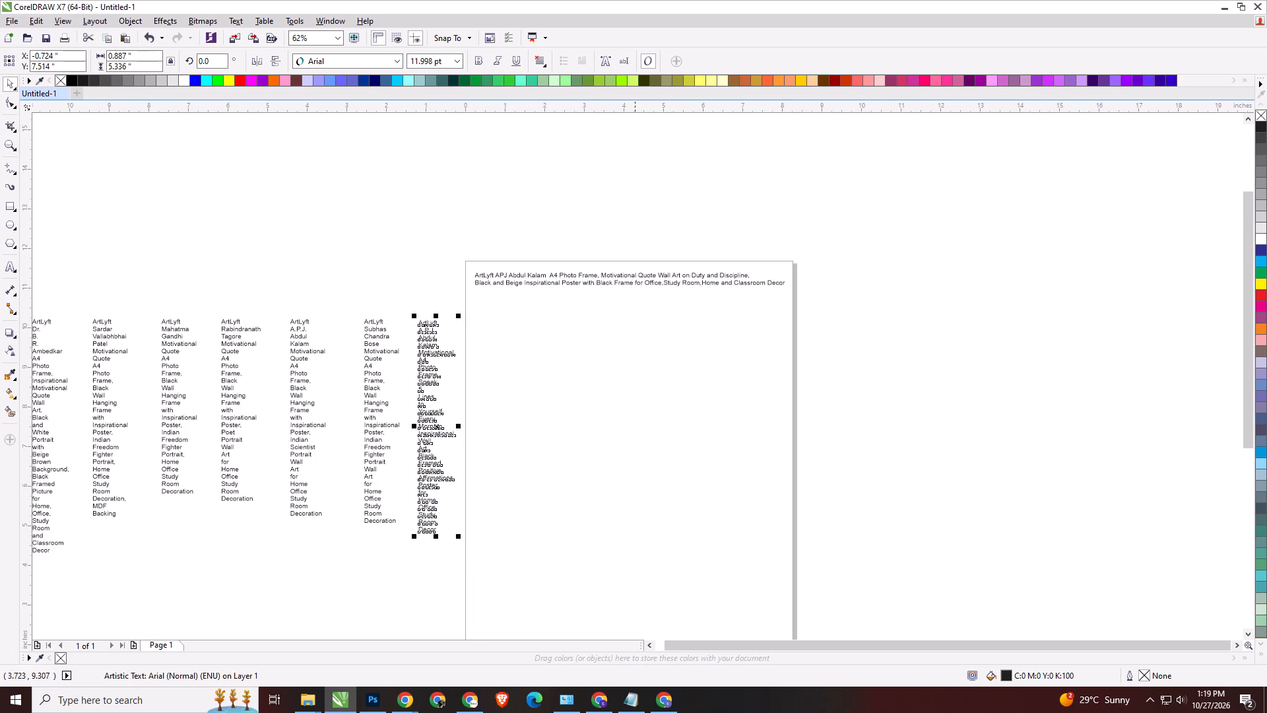
Align the top edges of all eight title columns, from Bhagat Singh through the A.P.J. Abdul Kalam "Speak 5 Lines" column.
{"action": "scroll", "coordinate": [657, 378], "scroll_direction": "down", "scroll_amount": 1}
{"action": "scroll", "coordinate": [375, 348], "scroll_direction": "up", "scroll_amount": 1}
{"action": "left_click_drag", "start_coordinate": [190, 321], "coordinate": [791, 627]}
{"action": "key", "text": "t"}
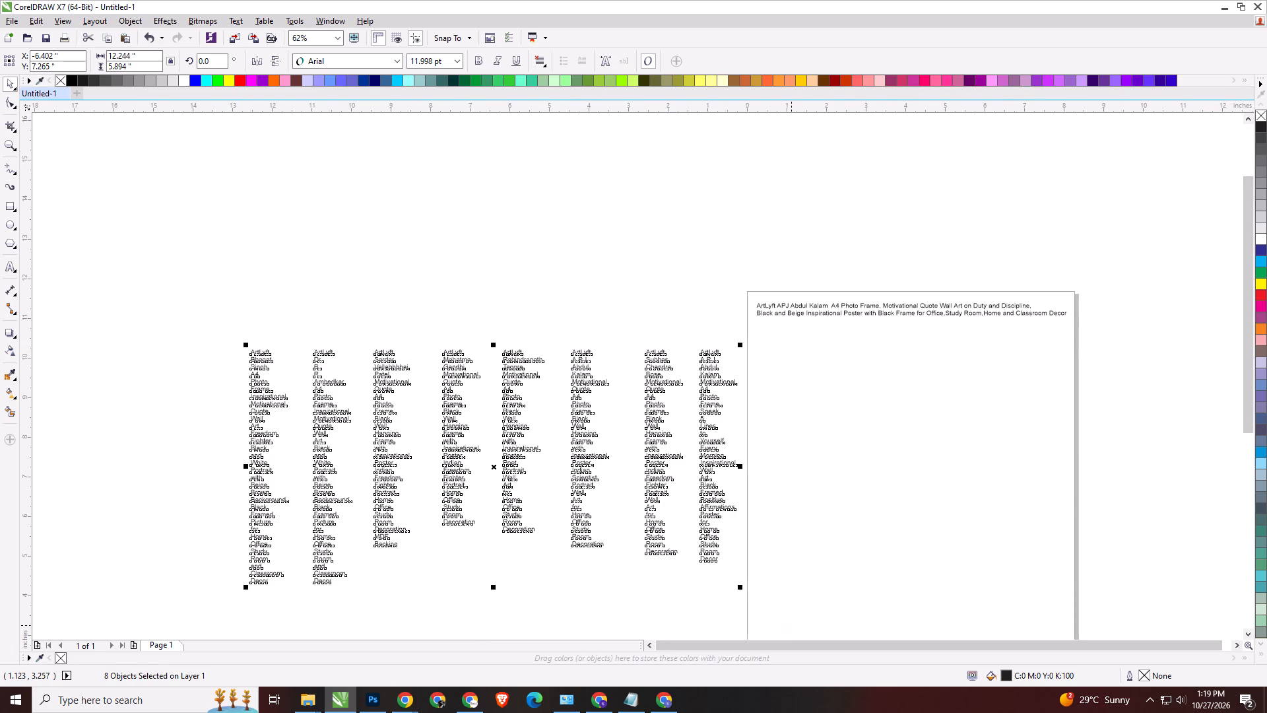
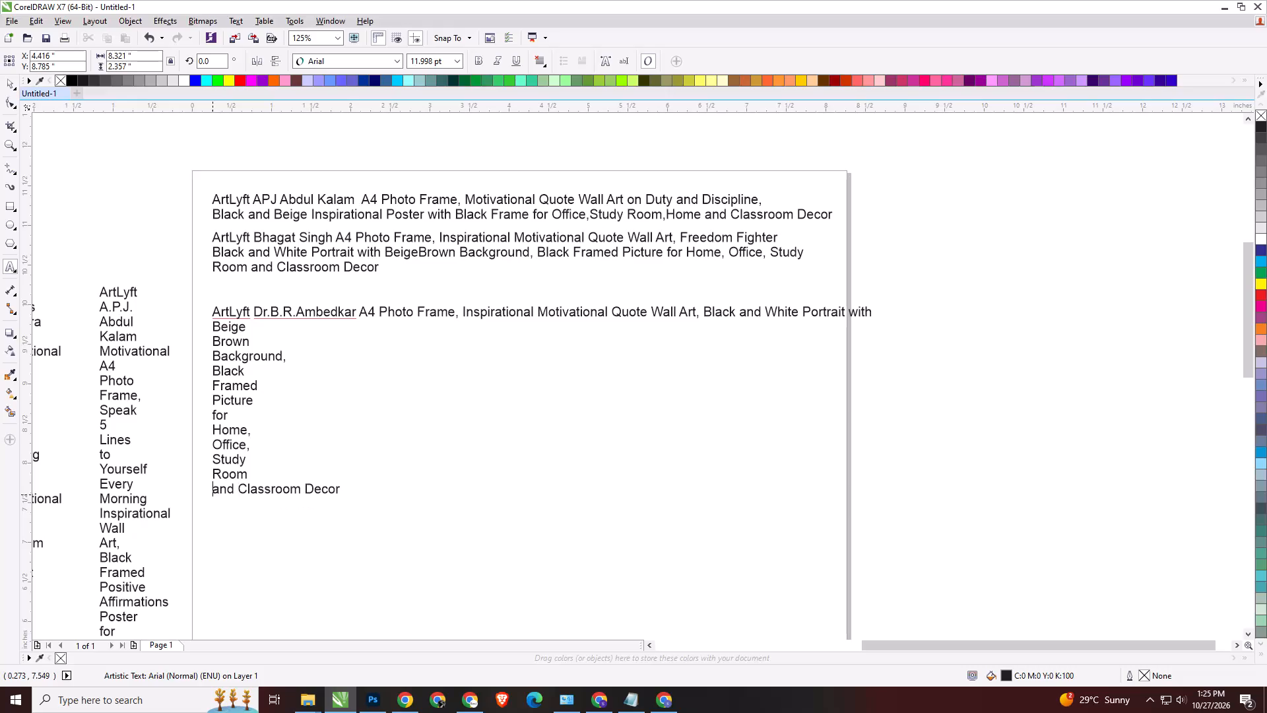
Join the Dr.B.R.Ambedkar title's single-word lines into "Black Framed Picture for Home, Office," and "Study Room and Classroom Decor".
{"action": "key", "text": "BackSpace"}
{"action": "left_click", "coordinate": [211, 478]}
{"action": "key", "text": "BackSpace"}
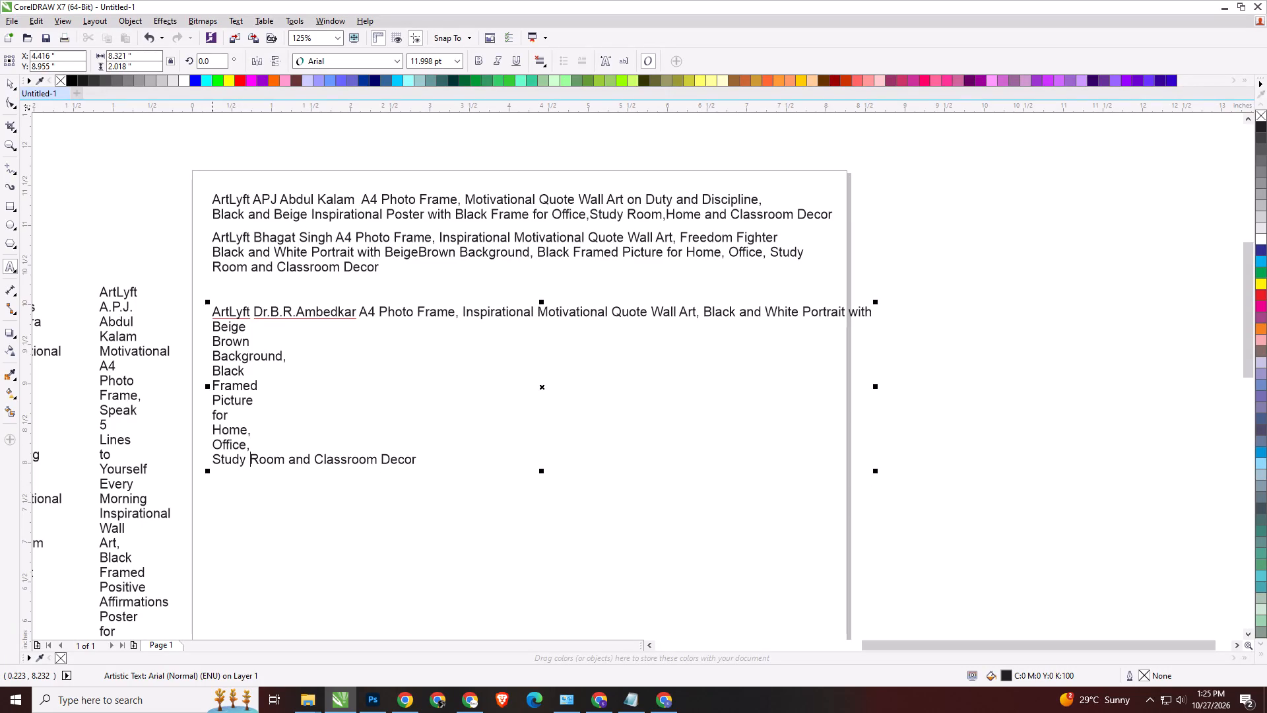
{"action": "left_click", "coordinate": [212, 442]}
{"action": "key", "text": "BackSpace"}
{"action": "left_click", "coordinate": [211, 429]}
{"action": "key", "text": "BackSpace"}
{"action": "left_click", "coordinate": [212, 420]}
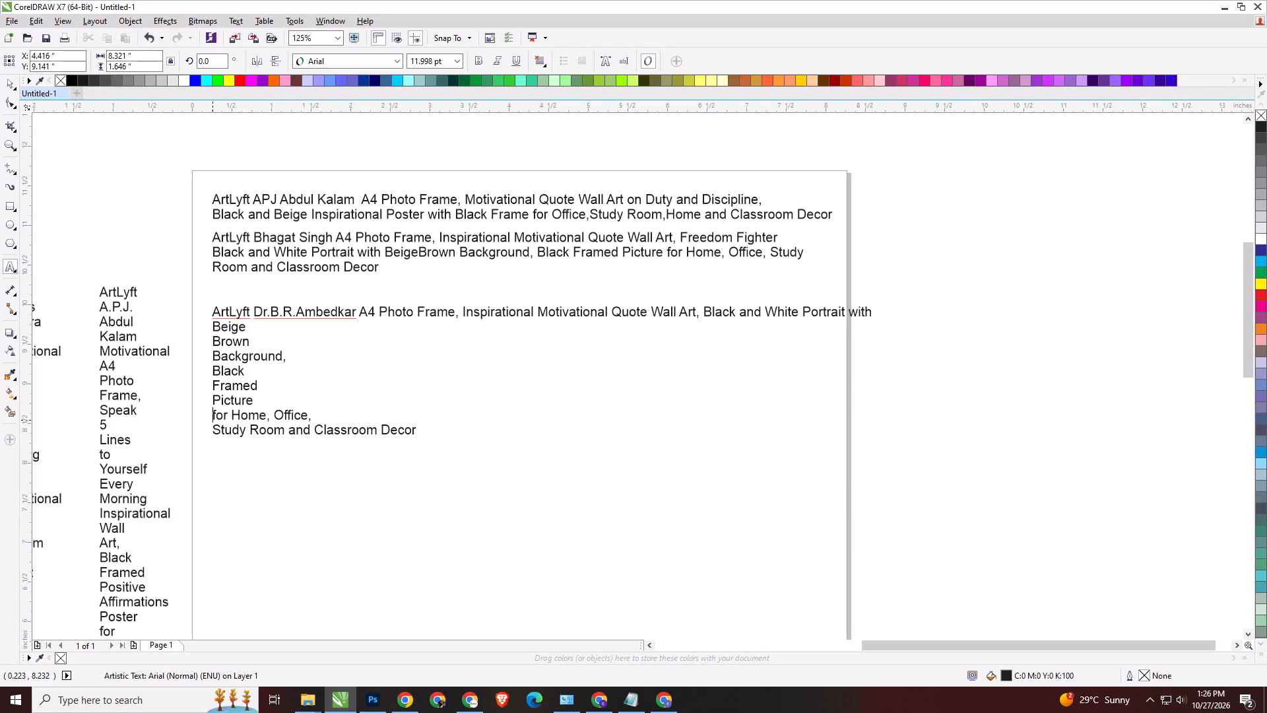
{"action": "key", "text": "BackSpace"}
{"action": "left_click", "coordinate": [212, 403]}
{"action": "key", "text": "BackSpace"}
{"action": "left_click", "coordinate": [212, 386]}
{"action": "key", "text": "BackSpace"}
Join the remaining lines of the Ambedkar title into two lines, adding a space between "with" and "Beige".
{"action": "left_click", "coordinate": [212, 373]}
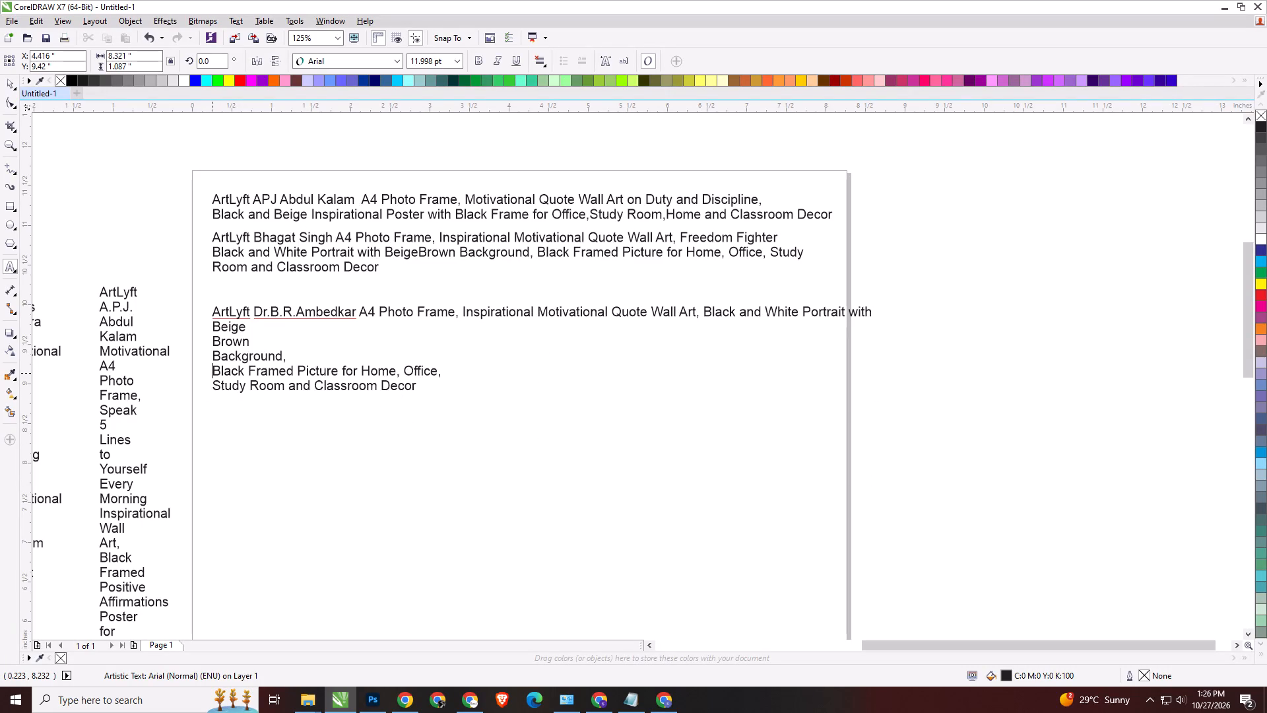
{"action": "key", "text": "BackSpace"}
{"action": "left_click", "coordinate": [214, 359]}
{"action": "key", "text": "BackSpace"}
{"action": "left_click", "coordinate": [216, 361]}
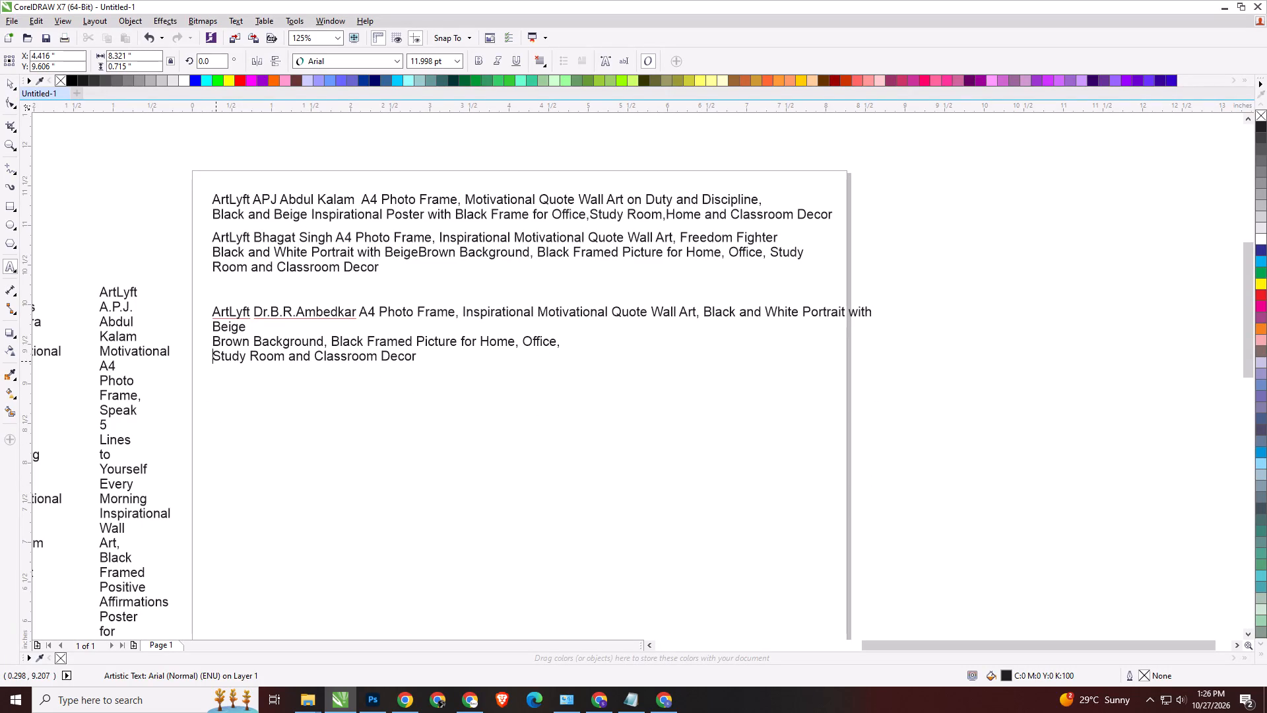
{"action": "key", "text": "BackSpace"}
{"action": "left_click", "coordinate": [212, 329]}
{"action": "key", "text": "BackSpace"}
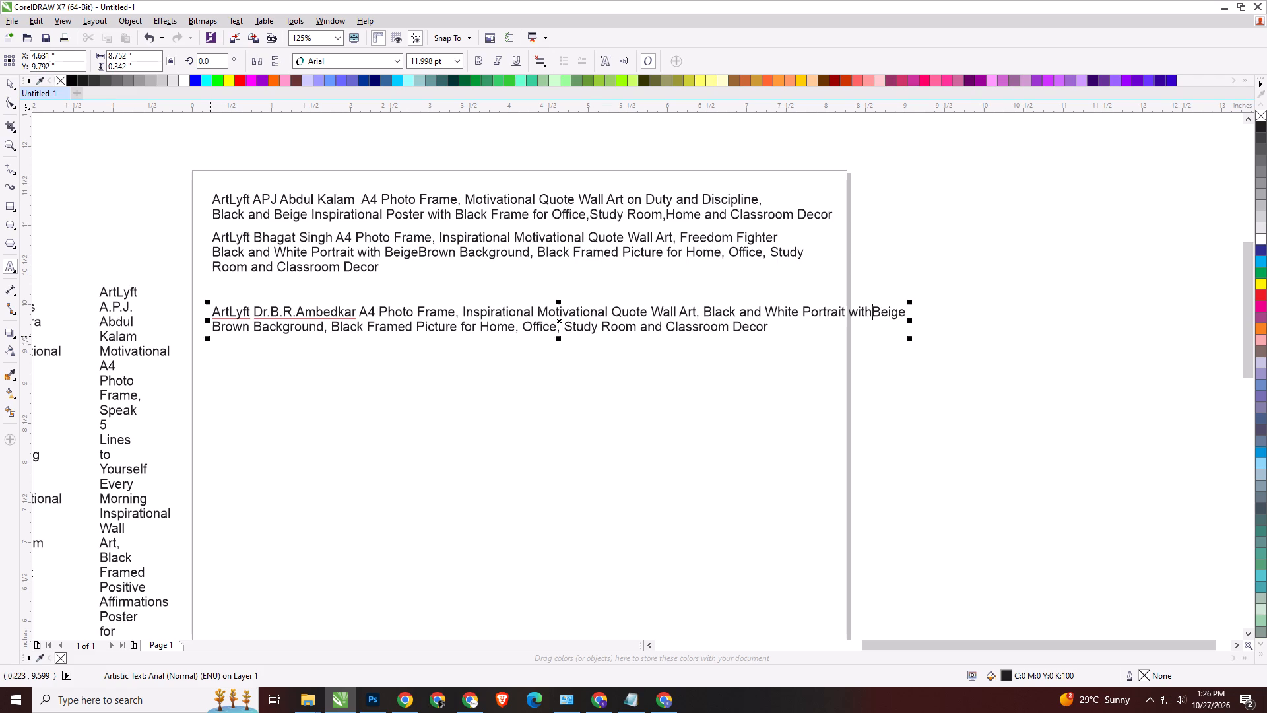
{"action": "key", "text": "space"}
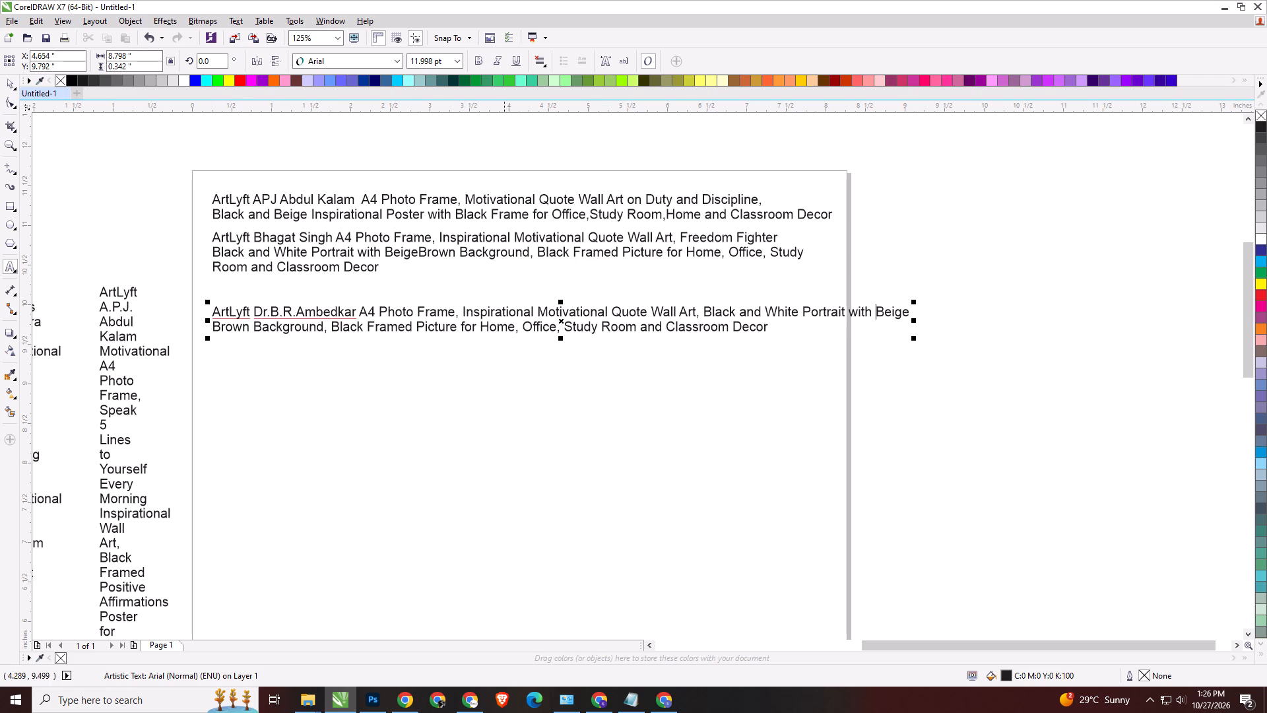
Rewrap the Ambedkar title into three lines, starting the second at "Portrait with Beige Brown" and the third at "Classroom Decor".
{"action": "left_click", "coordinate": [802, 316]}
{"action": "key", "text": "Return"}
{"action": "left_click", "coordinate": [213, 342]}
{"action": "key", "text": "BackSpace"}
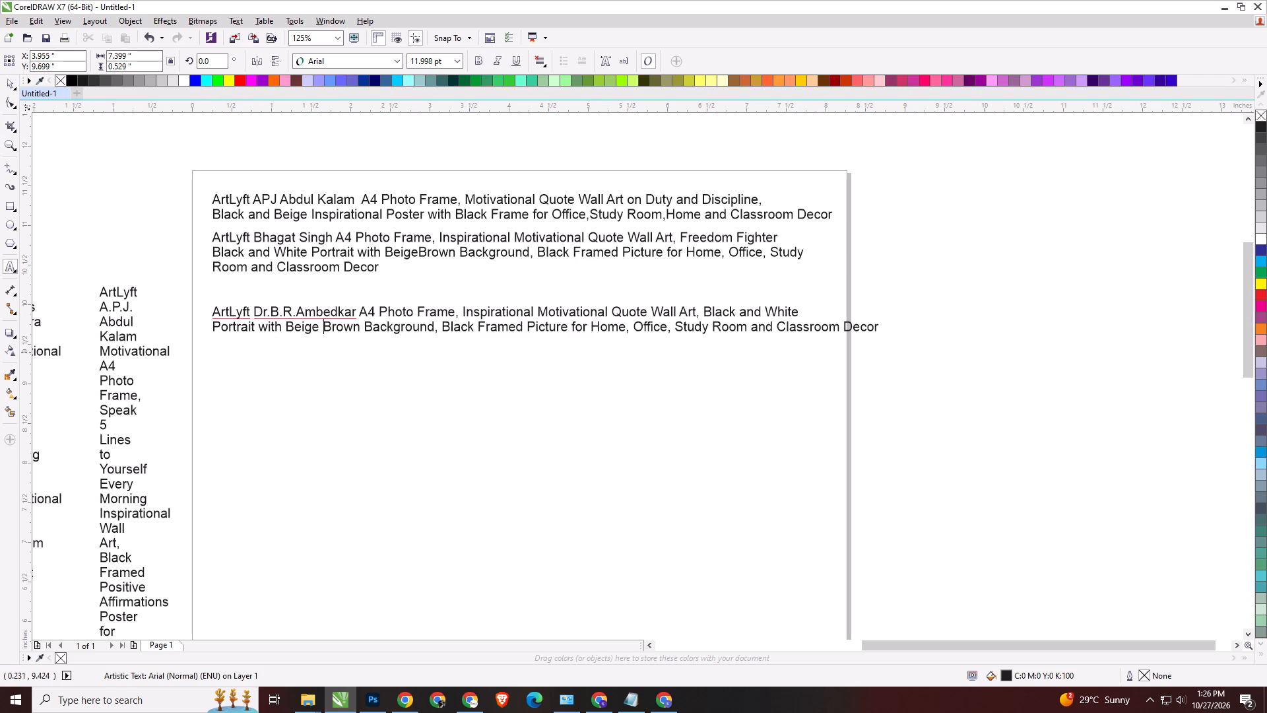
{"action": "left_click", "coordinate": [775, 330]}
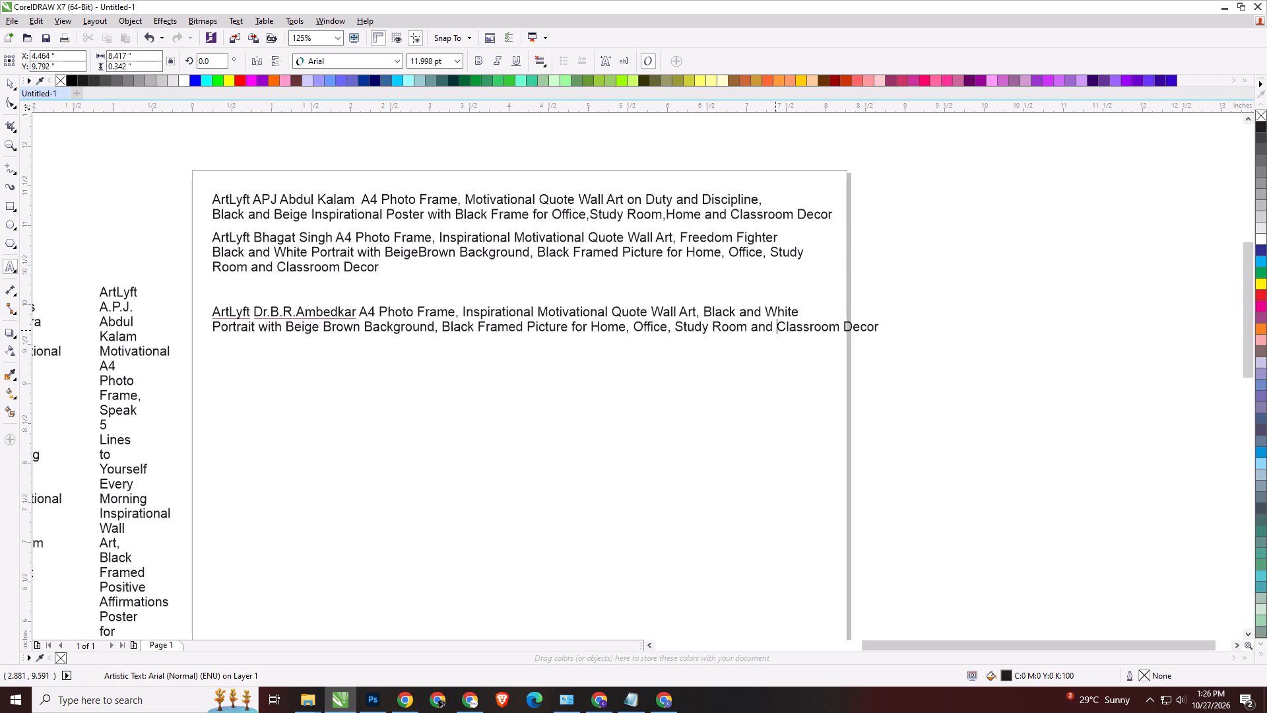
{"action": "key", "text": "Return"}
{"action": "left_click", "coordinate": [9, 85]}
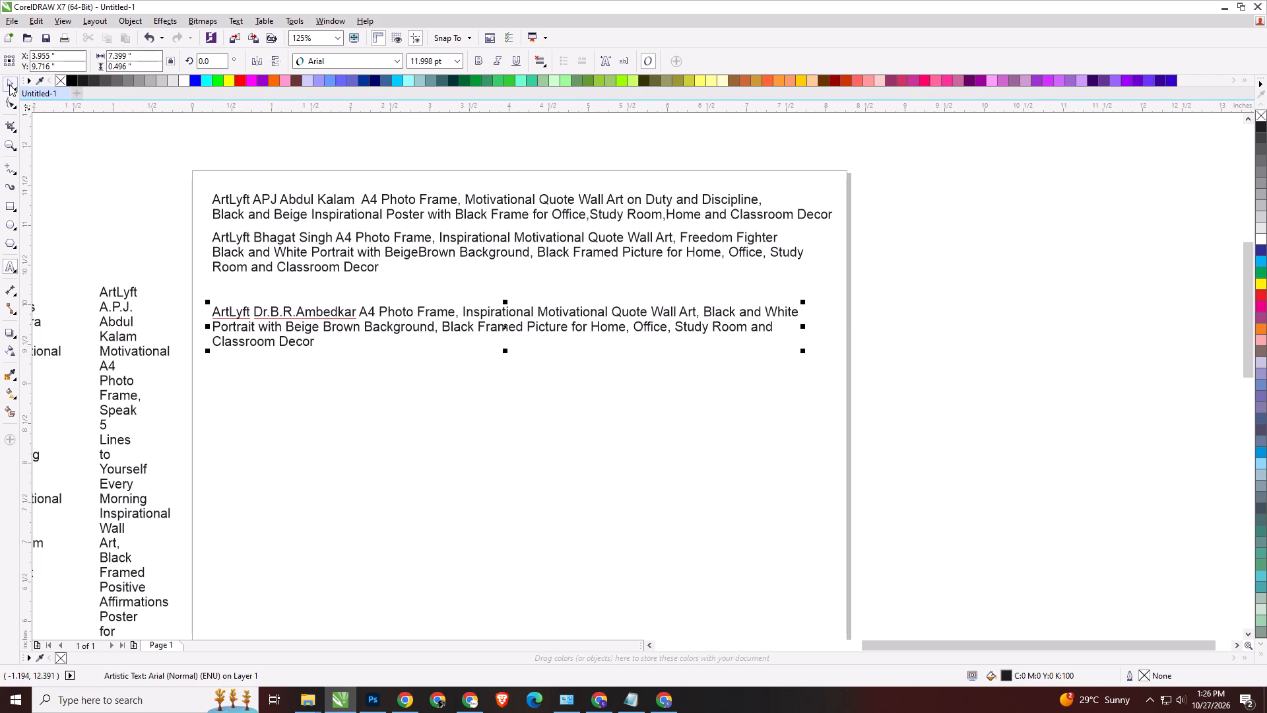
Nudge the Bhagat Singh title down to even out its spacing between the APJ Abdul Kalam and Ambedkar titles.
{"action": "left_click_drag", "start_coordinate": [170, 214], "coordinate": [682, 319]}
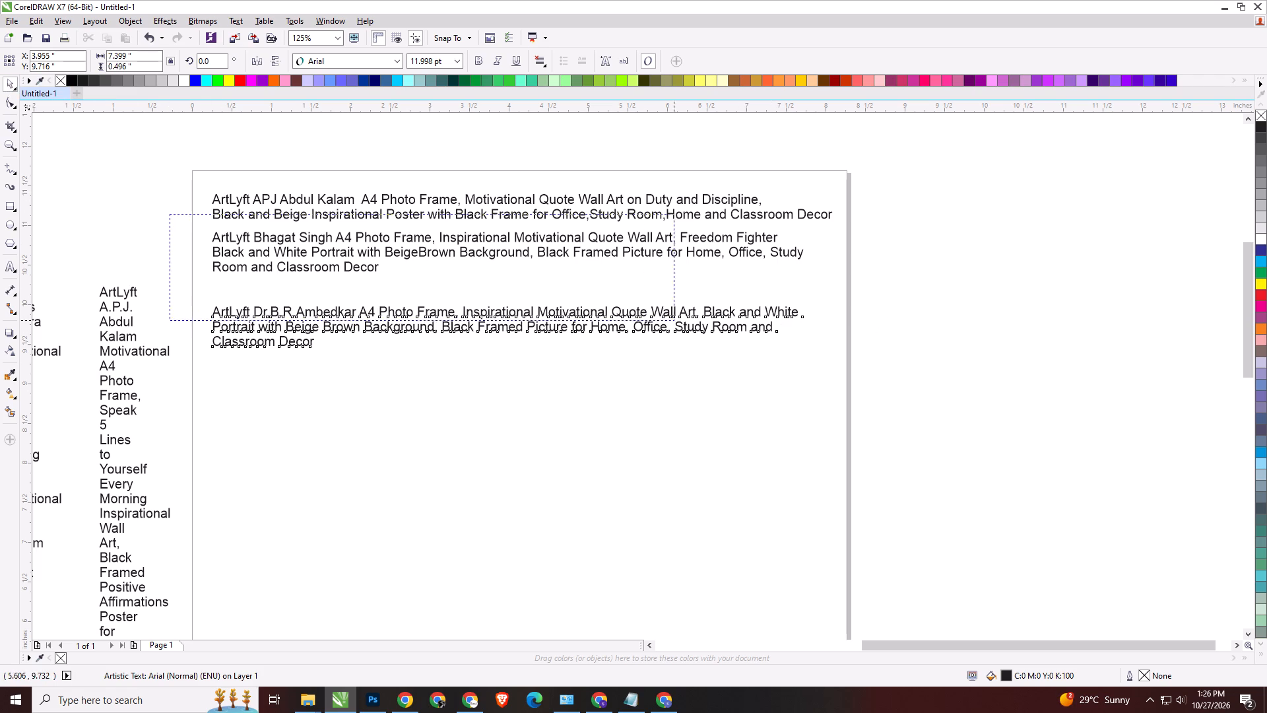
{"action": "left_click_drag", "start_coordinate": [682, 319], "coordinate": [851, 292]}
{"action": "key", "text": "Down"}
{"action": "key", "text": "Down"}
{"action": "key", "text": "Down"}
{"action": "key", "text": "Down"}
{"action": "key", "text": "Down"}
{"action": "key", "text": "Down"}
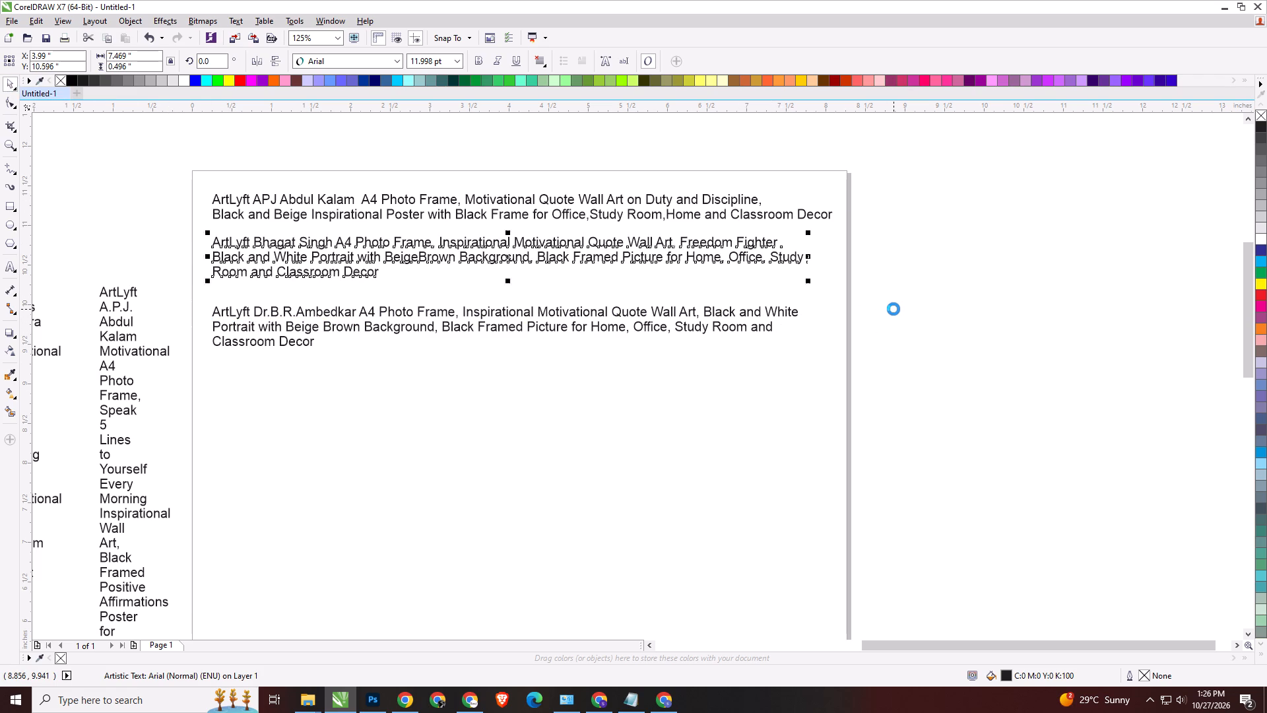
{"action": "key", "text": "Down"}
{"action": "key", "text": "Down"}
{"action": "key", "text": "Down"}
{"action": "left_click", "coordinate": [923, 309]}
Save the drawing in the Downloads folder as 9 FRAME TITLE in CDR format.
{"action": "scroll", "coordinate": [930, 290], "scroll_direction": "down", "scroll_amount": 1}
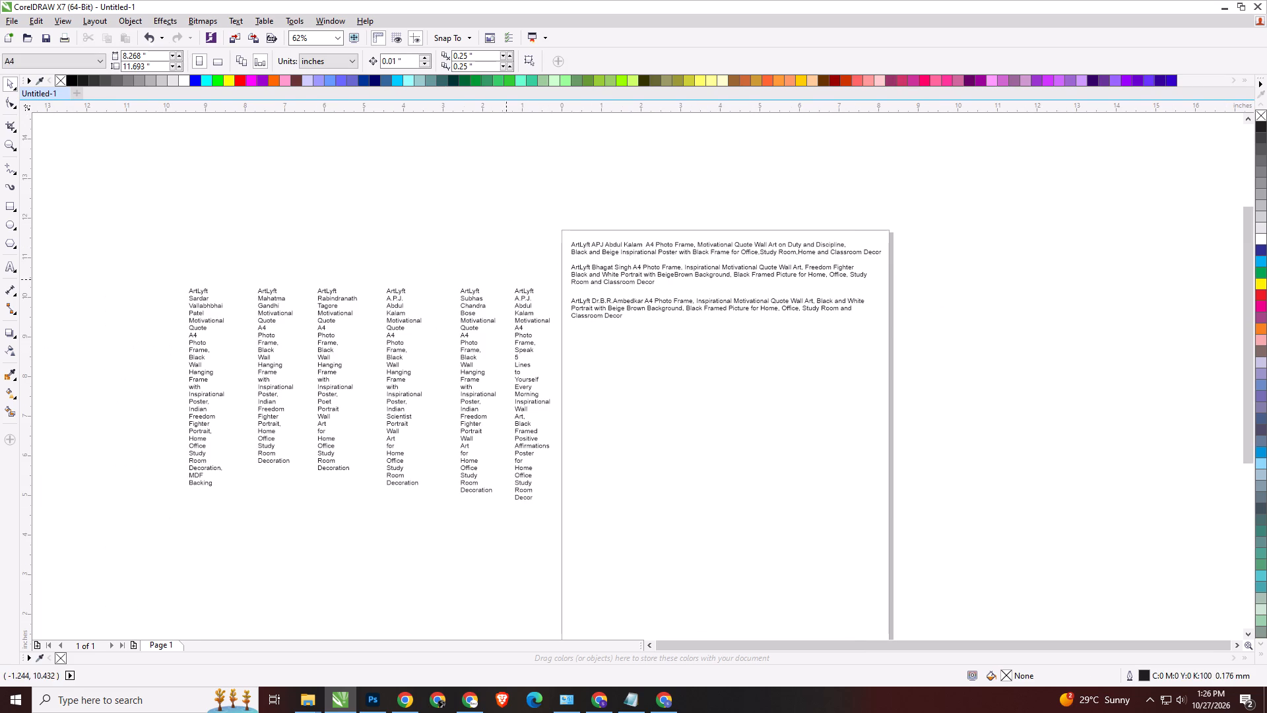
{"action": "scroll", "coordinate": [502, 279], "scroll_direction": "up", "scroll_amount": 1}
{"action": "left_click", "coordinate": [480, 248]}
{"action": "key", "text": "ctrl+s"}
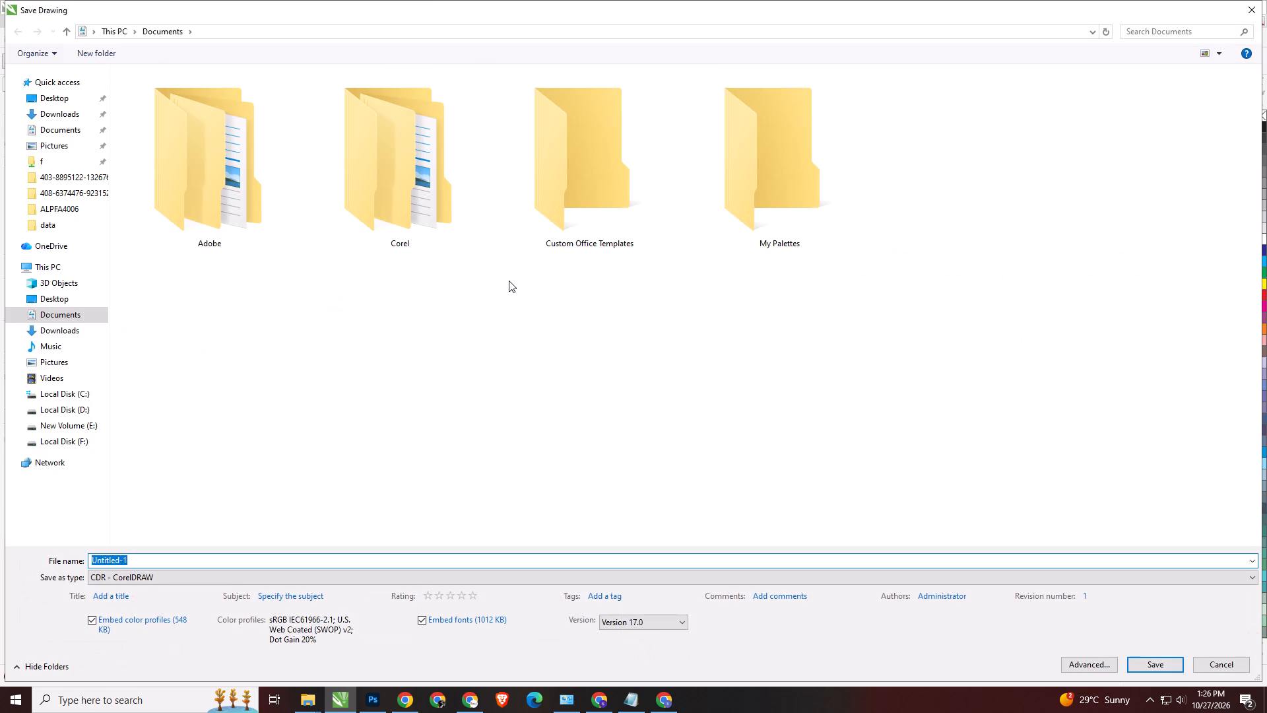
{"action": "key", "text": "t"}
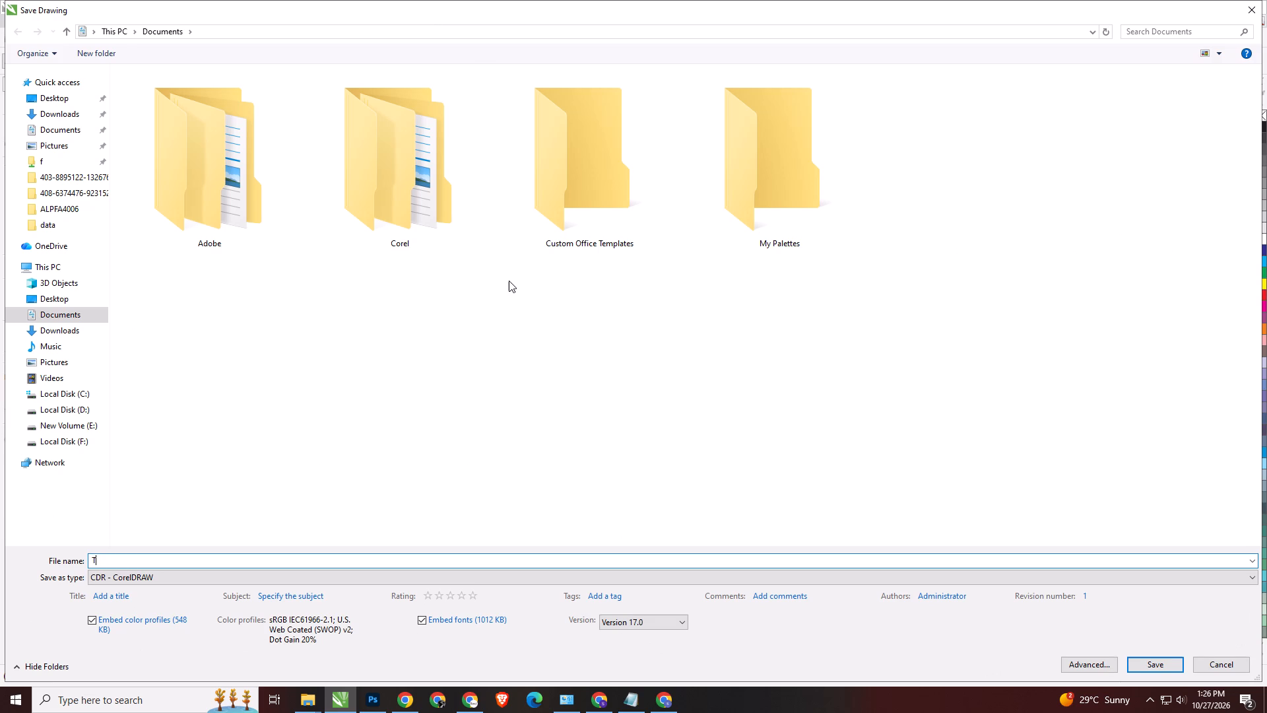
{"action": "key", "text": "BackSpace"}
{"action": "type", "text": "9 FRAME"}
{"action": "key", "text": "space"}
{"action": "type", "text": "TITLE"}
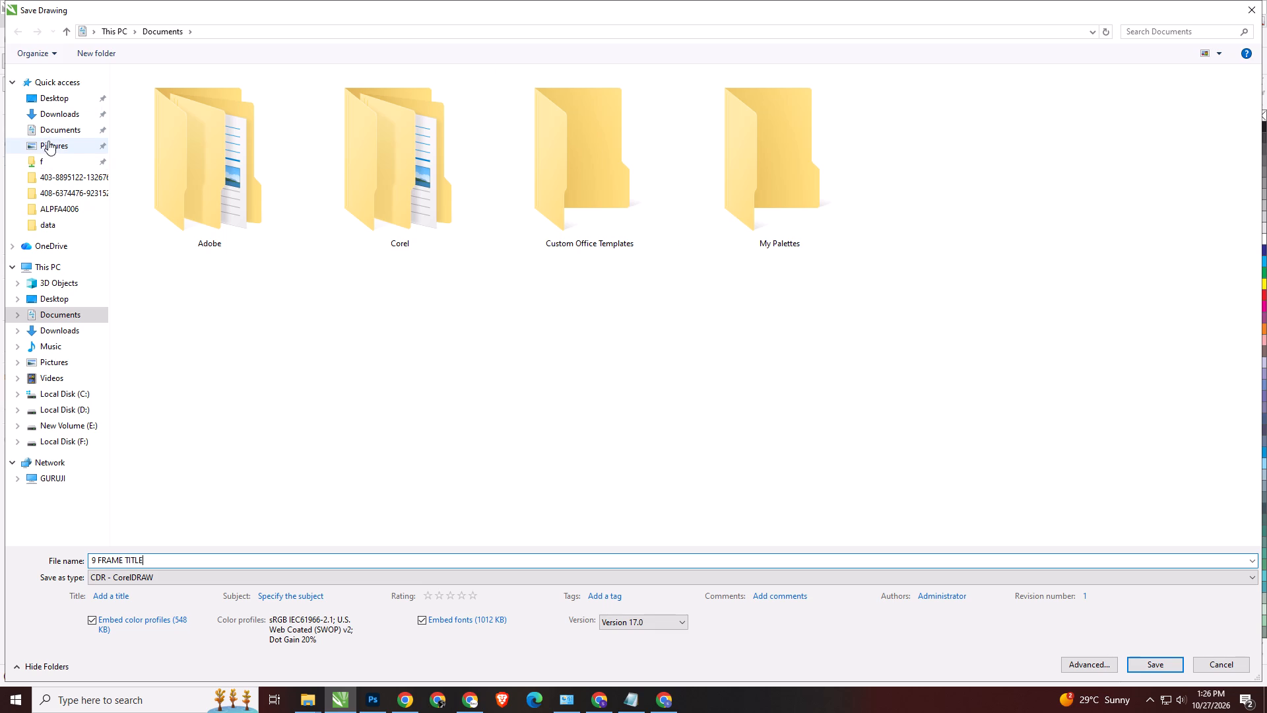
{"action": "left_click", "coordinate": [59, 114]}
{"action": "left_click", "coordinate": [161, 558]}
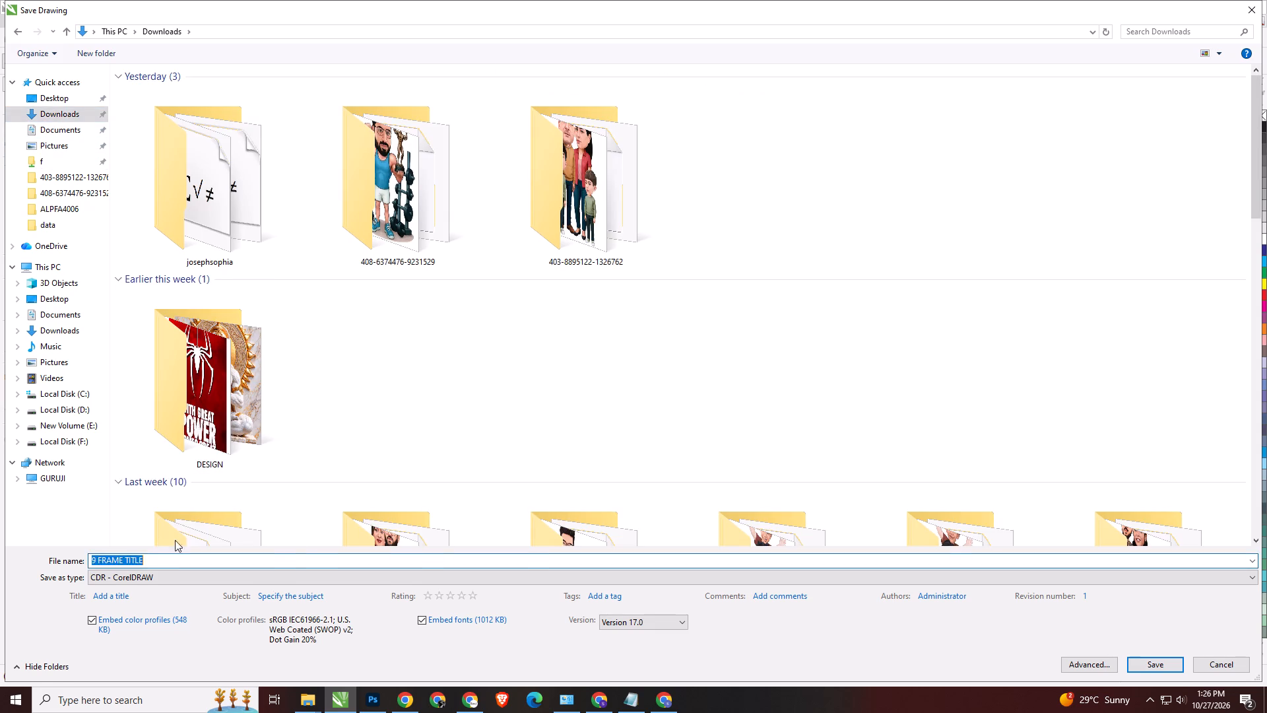
{"action": "key", "text": "Return"}
{"action": "key", "text": "Return"}
Move the Sardar Vallabhbhai Patel title column onto the page below the Ambedkar title, at about X 0.79, Y 6.47 inches.
{"action": "scroll", "coordinate": [568, 246], "scroll_direction": "down", "scroll_amount": 1}
{"action": "left_click_drag", "start_coordinate": [229, 274], "coordinate": [281, 311]}
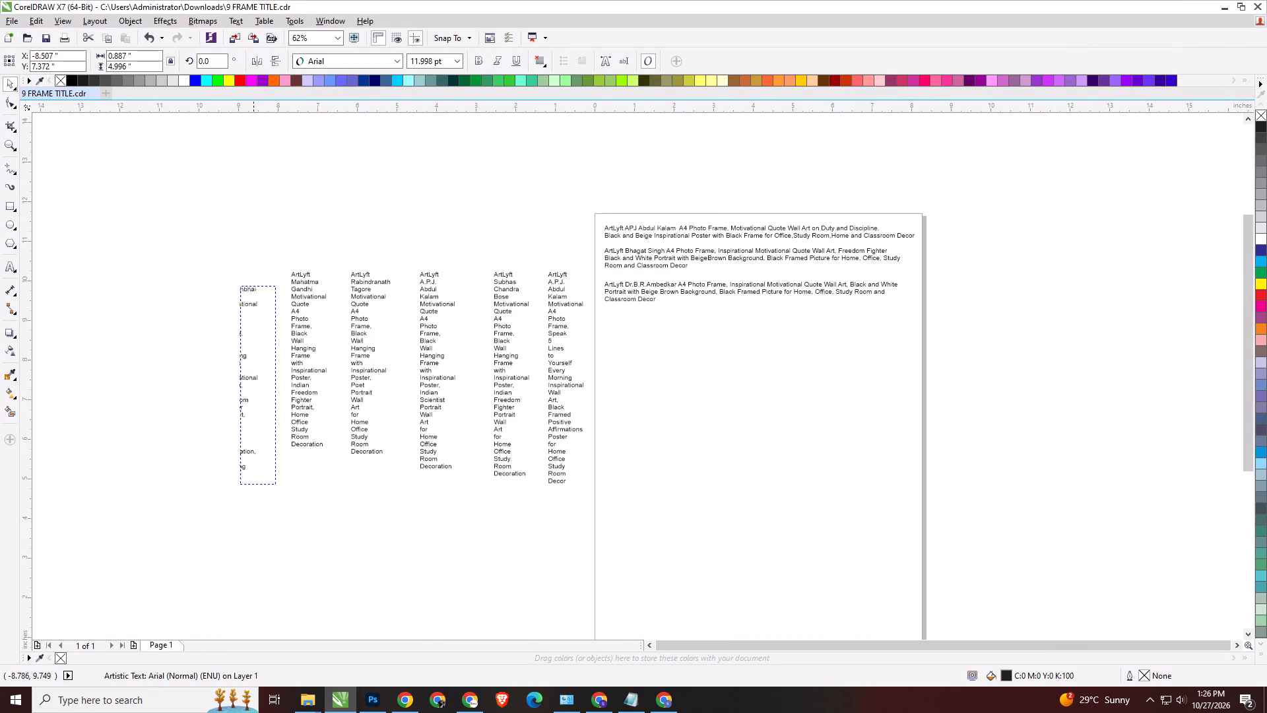
{"action": "left_click_drag", "start_coordinate": [281, 311], "coordinate": [615, 326]}
Add a trailing space after "ArtLyft", "Sardar", "Vallabhbhai" and "Patel" in the Sardar Vallabhbhai Patel title column.
{"action": "scroll", "coordinate": [760, 359], "scroll_direction": "up", "scroll_amount": 1}
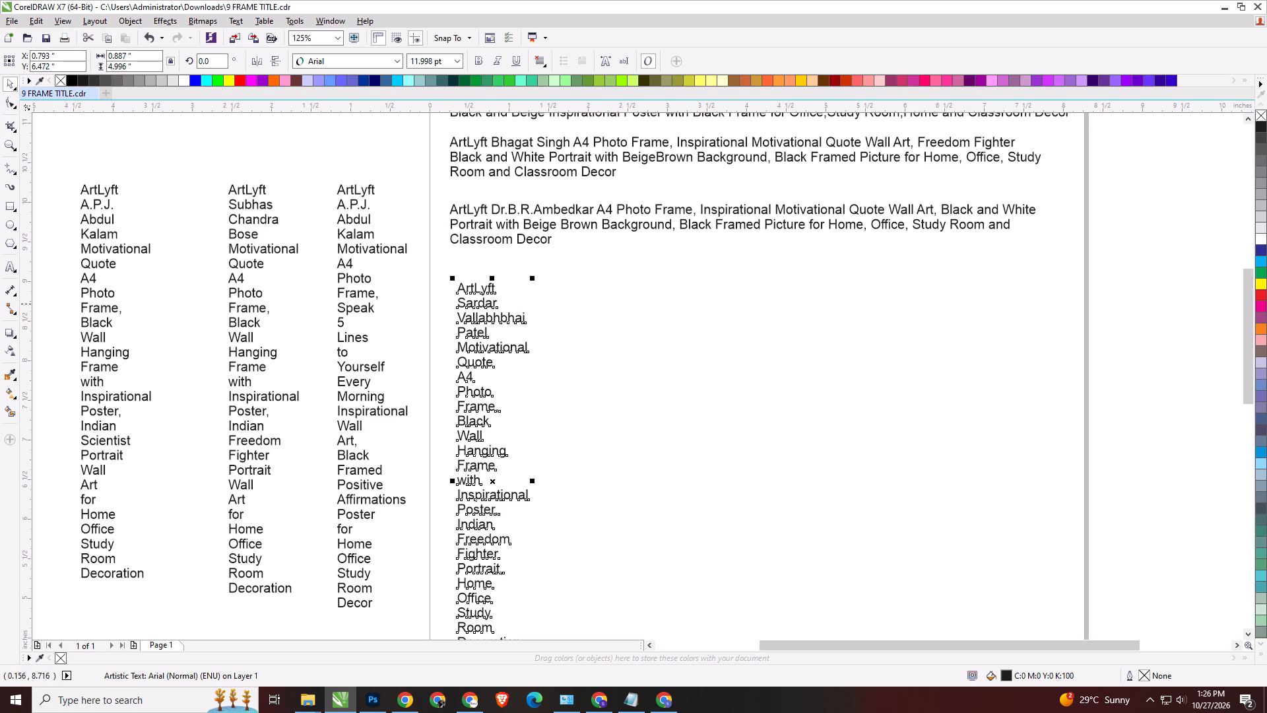
{"action": "scroll", "coordinate": [481, 292], "scroll_direction": "up", "scroll_amount": 1}
{"action": "double_click", "coordinate": [506, 291]}
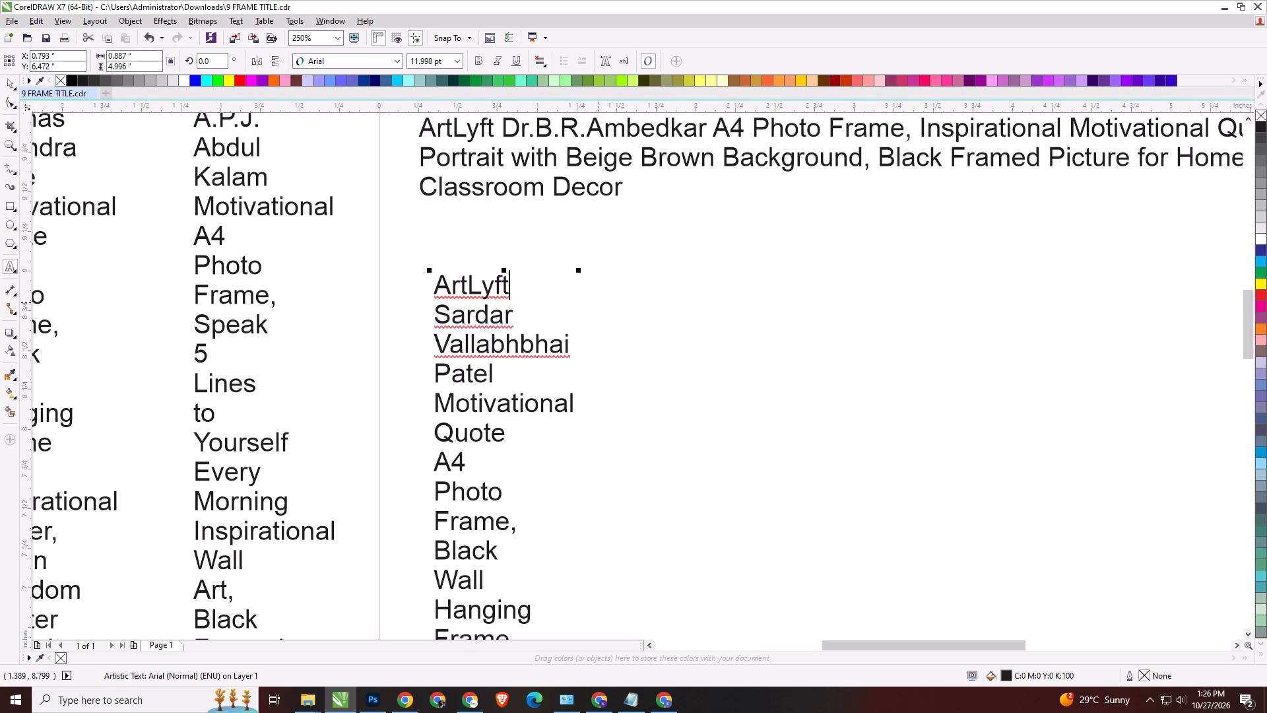
{"action": "key", "text": "space"}
{"action": "left_click", "coordinate": [511, 318]}
{"action": "key", "text": "space"}
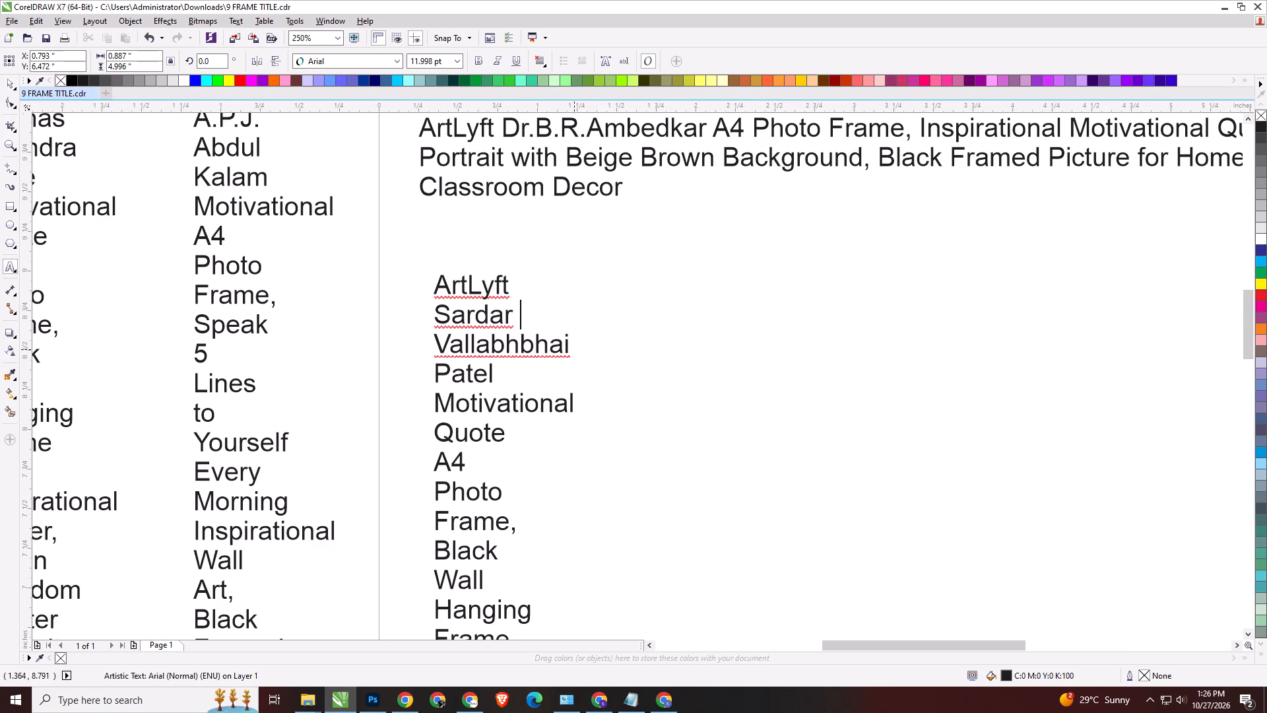
{"action": "left_click", "coordinate": [570, 351]}
{"action": "key", "text": "space"}
{"action": "left_click", "coordinate": [497, 380]}
{"action": "key", "text": "space"}
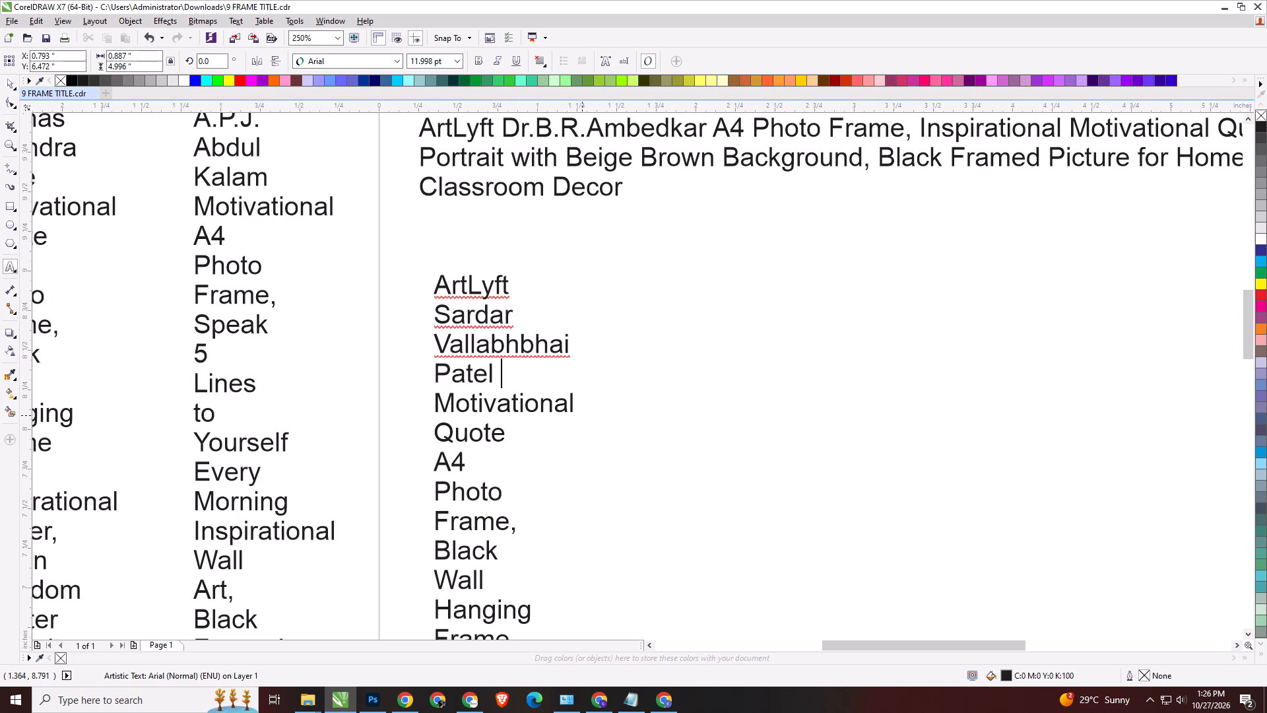
Add a trailing space after "Motivational", "Quote", "A4" and "Photo" in the Patel title column.
{"action": "left_click", "coordinate": [579, 413]}
{"action": "key", "text": "space"}
{"action": "left_click", "coordinate": [504, 438]}
{"action": "key", "text": "space"}
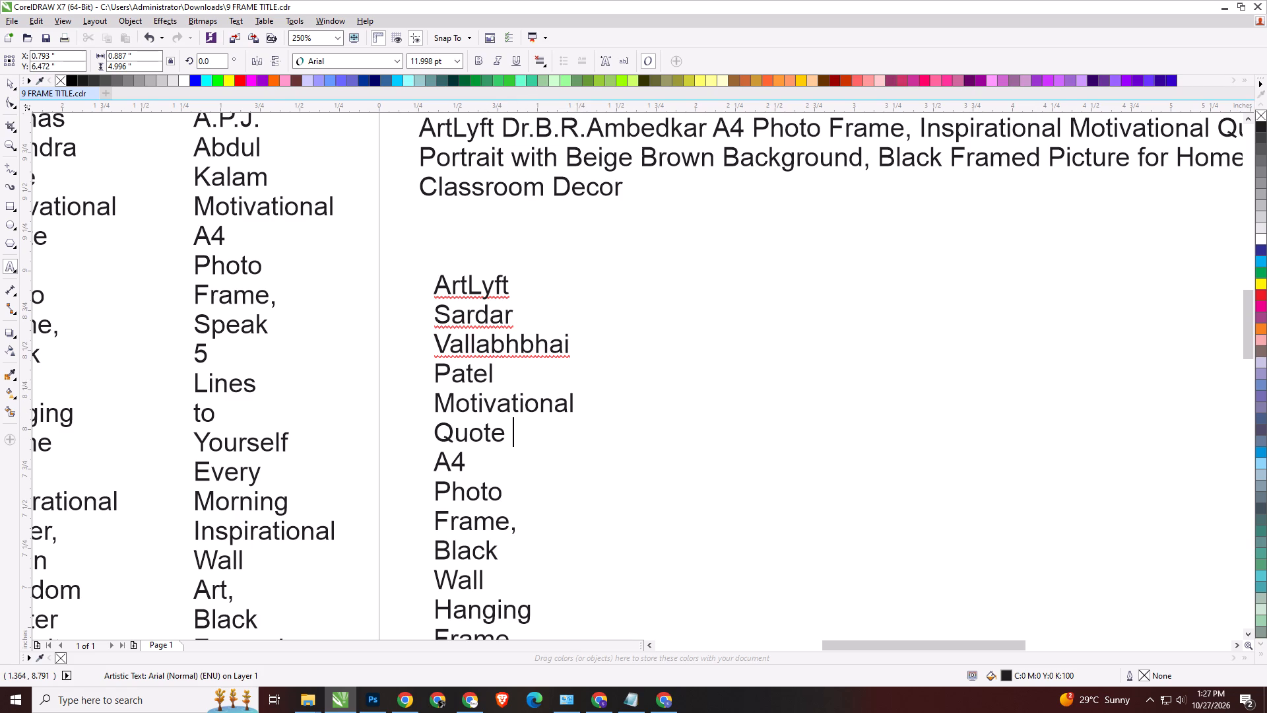
{"action": "left_click", "coordinate": [475, 466]}
{"action": "key", "text": "space"}
{"action": "left_click", "coordinate": [507, 499]}
{"action": "key", "text": "space"}
Add a trailing space after "Frame,", "Black", "Wall", "Hanging" and "Frame" in the Patel title column.
{"action": "key", "text": "Down"}
{"action": "key", "text": "Right"}
{"action": "key", "text": "space"}
{"action": "key", "text": "Down"}
{"action": "key", "text": "space"}
{"action": "key", "text": "Down"}
{"action": "key", "text": "space"}
{"action": "key", "text": "Down"}
{"action": "key", "text": "Right"}
{"action": "key", "text": "Right"}
{"action": "key", "text": "Right"}
{"action": "key", "text": "space"}
{"action": "key", "text": "Down"}
{"action": "key", "text": "space"}
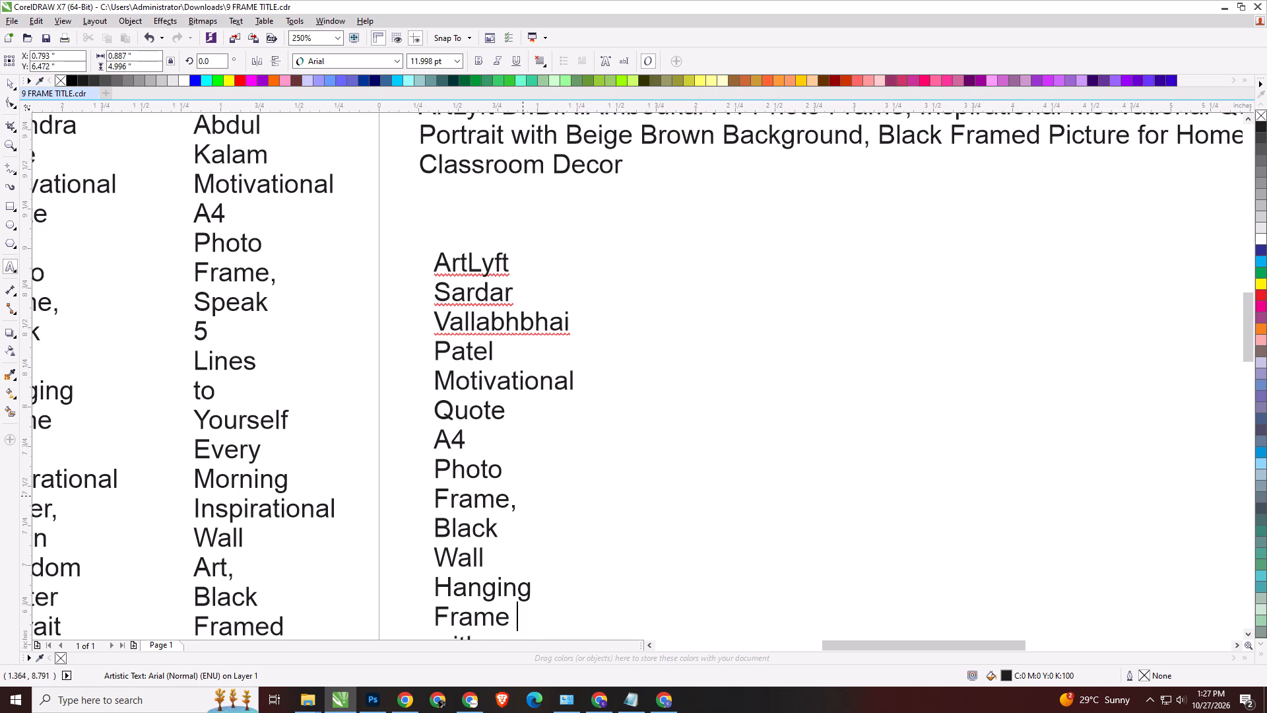
Add a trailing space after "with" and "Inspirational" further down the Patel title column.
{"action": "left_click_drag", "start_coordinate": [1247, 311], "coordinate": [1247, 322]}
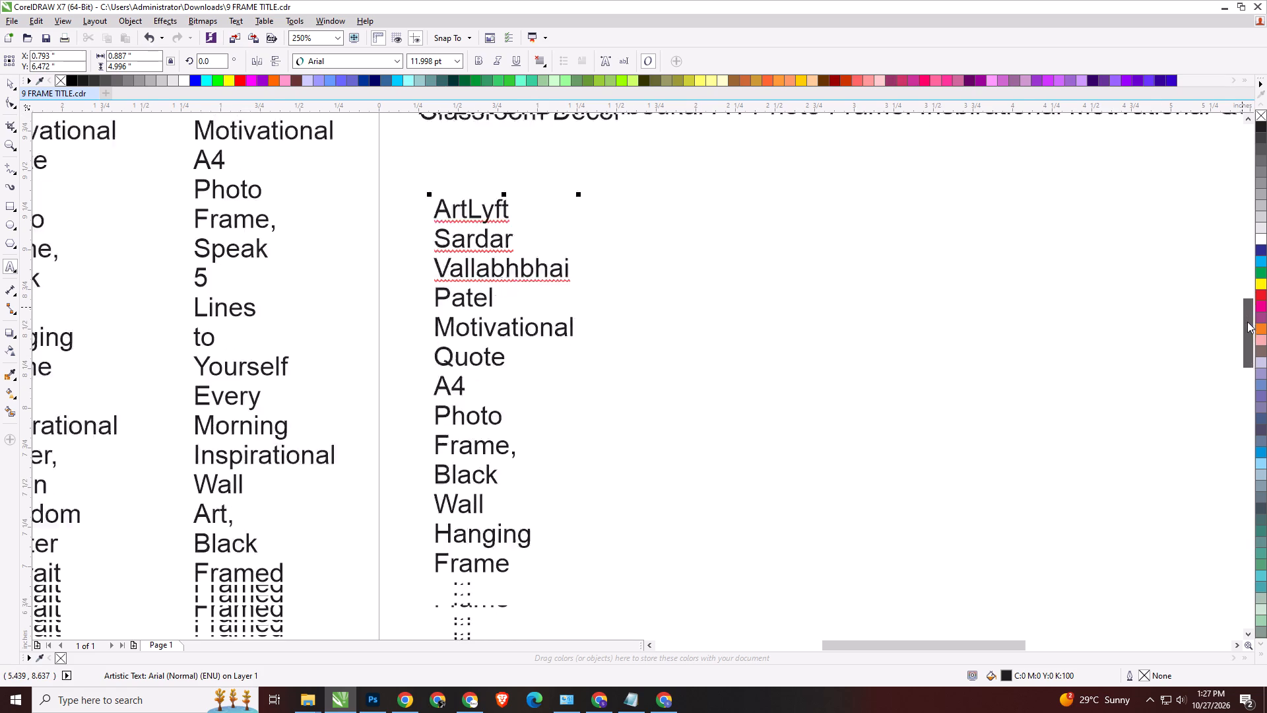
{"action": "left_click_drag", "start_coordinate": [1247, 322], "coordinate": [1247, 356]}
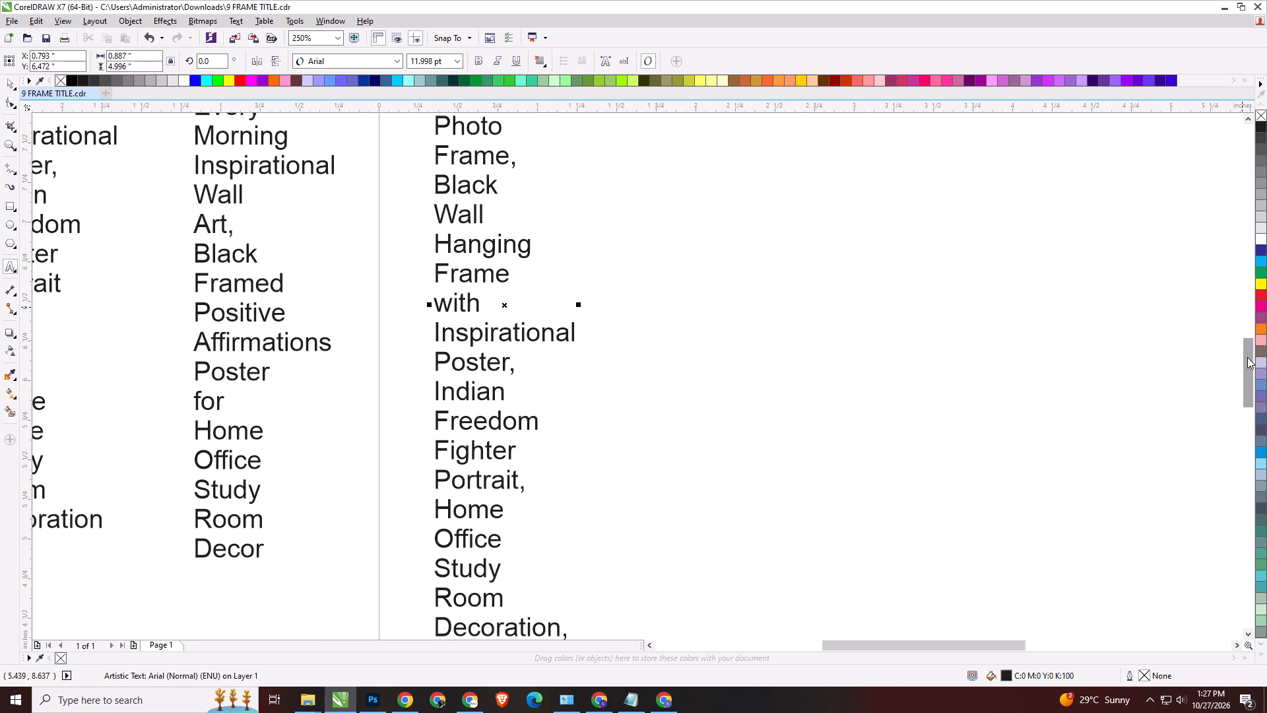
{"action": "key", "text": "Down"}
{"action": "key", "text": "space"}
{"action": "key", "text": "Down"}
{"action": "key", "text": "Right"}
{"action": "key", "text": "Right"}
{"action": "key", "text": "Right"}
{"action": "key", "text": "Right"}
{"action": "key", "text": "Right"}
{"action": "key", "text": "Right"}
{"action": "key", "text": "Right"}
{"action": "key", "text": "Right"}
{"action": "key", "text": "space"}
Add a trailing space after "Poster,", "Indian" and "Freedom" in the Sardar Vallabhbhai Patel title column.
{"action": "key", "text": "Down"}
{"action": "key", "text": "space"}
{"action": "key", "text": "Down"}
{"action": "key", "text": "space"}
{"action": "key", "text": "Right"}
{"action": "key", "text": "Right"}
{"action": "key", "text": "Left"}
{"action": "key", "text": "Left"}
{"action": "key", "text": "Down"}
{"action": "key", "text": "Right"}
{"action": "key", "text": "space"}
Add a trailing space after "Fighter", "Portrait,", "Home", "Office", "Study" and "Room" in the Patel title column.
{"action": "key", "text": "Down"}
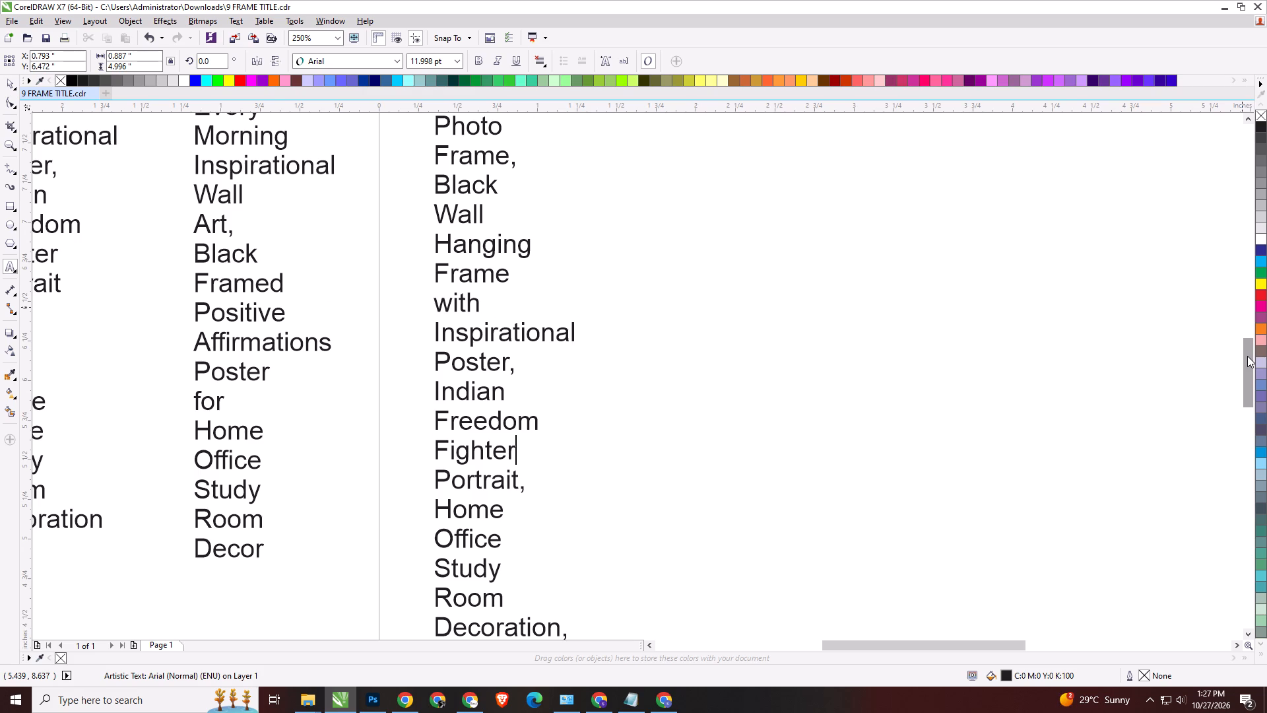
{"action": "key", "text": "space"}
{"action": "key", "text": "Down"}
{"action": "key", "text": "space"}
{"action": "key", "text": "Down"}
{"action": "key", "text": "space"}
{"action": "key", "text": "Down"}
{"action": "key", "text": "space"}
{"action": "key", "text": "Down"}
{"action": "key", "text": "space"}
{"action": "key", "text": "Down"}
{"action": "key", "text": "space"}
Add a trailing space after "Decoration," near the end of the Patel title column.
{"action": "key", "text": "Down"}
{"action": "key", "text": "Right"}
{"action": "key", "text": "Right"}
{"action": "key", "text": "Right"}
{"action": "key", "text": "Right"}
{"action": "key", "text": "Right"}
{"action": "key", "text": "Right"}
{"action": "key", "text": "space"}
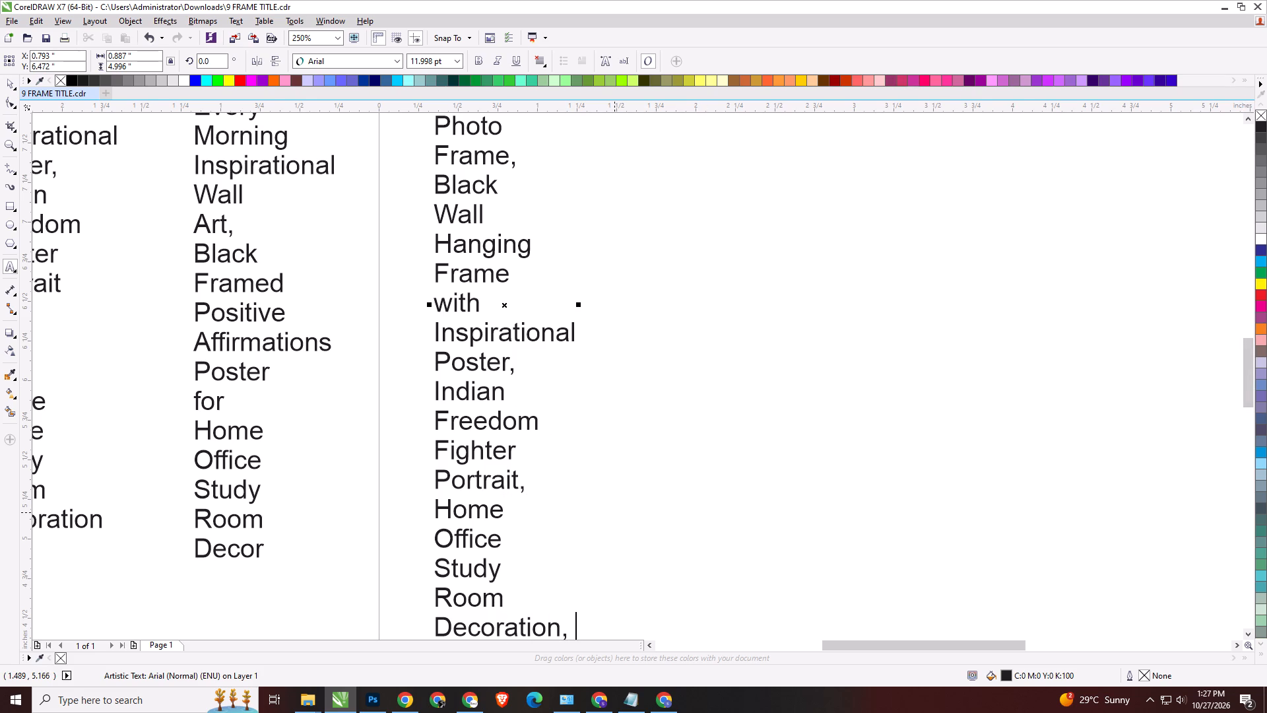
Add a trailing space after "MDF" and "Backing" at the end of the Patel title column.
{"action": "scroll", "coordinate": [614, 512], "scroll_direction": "down", "scroll_amount": 1}
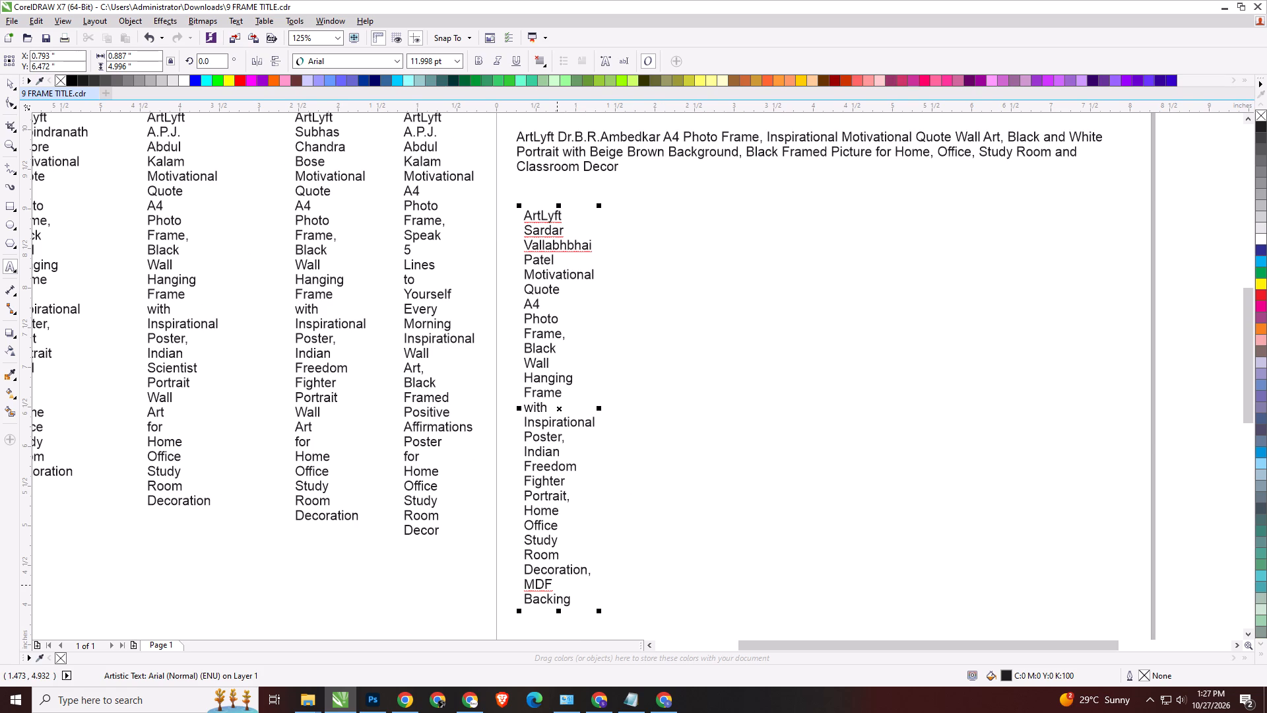
{"action": "key", "text": "Down"}
{"action": "key", "text": "space"}
{"action": "key", "text": "Right"}
{"action": "key", "text": "Left"}
{"action": "key", "text": "Down"}
{"action": "key", "text": "Right"}
{"action": "key", "text": "Right"}
{"action": "key", "text": "space"}
Join "Sardar", "Vallabhbhai", "Patel" and "Motivational" onto the "ArtLyft" line by removing the line breaks between them.
{"action": "left_click", "coordinate": [527, 229]}
{"action": "key", "text": "Return"}
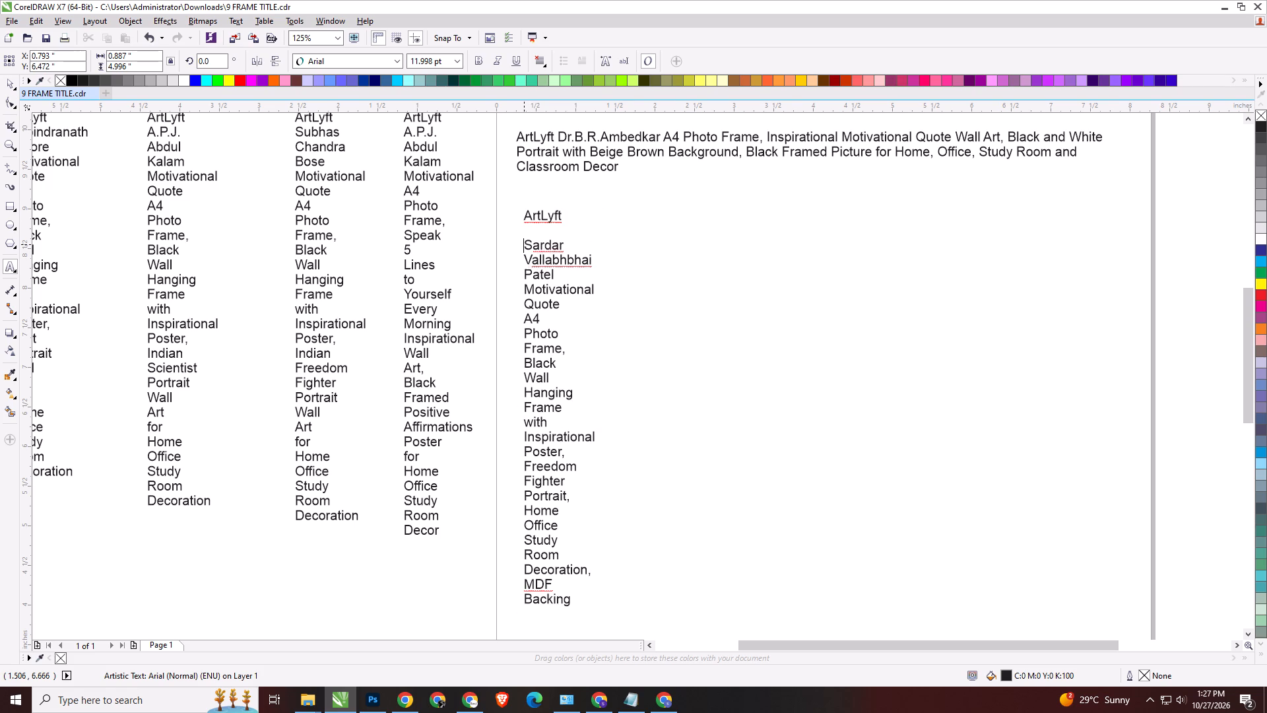
{"action": "key", "text": "BackSpace"}
{"action": "key", "text": "BackSpace"}
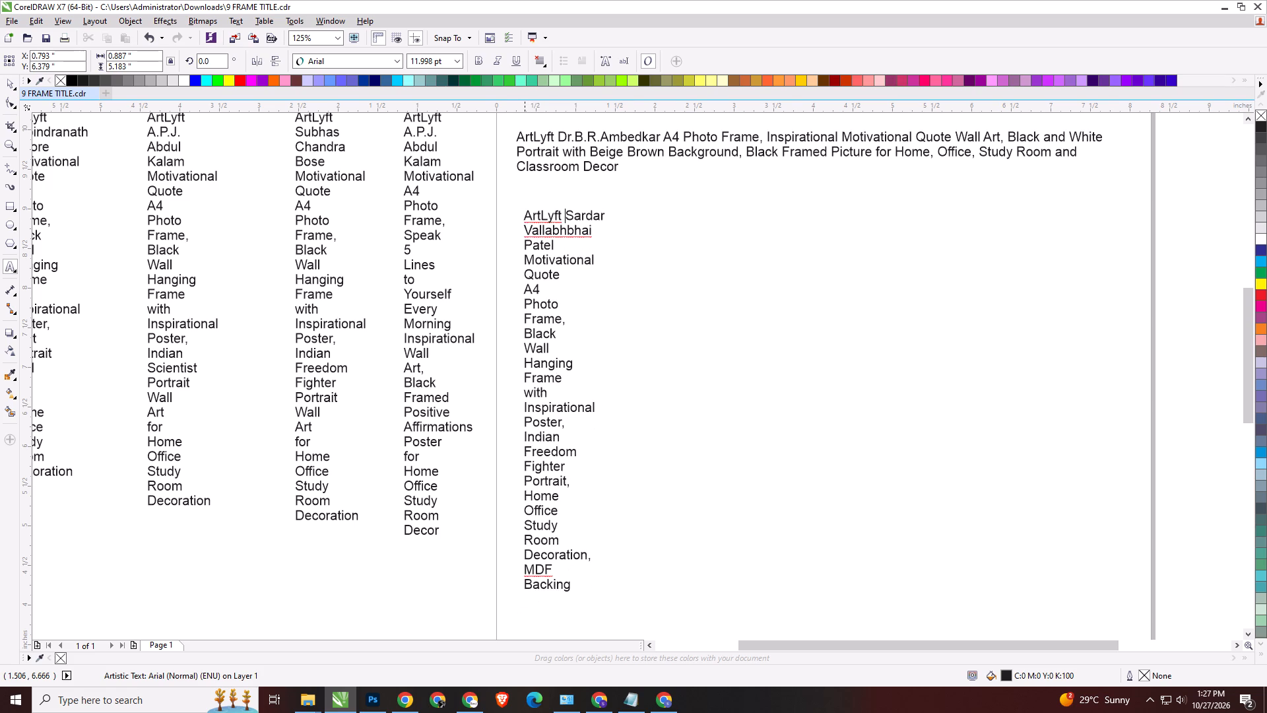
{"action": "left_click", "coordinate": [527, 234]}
{"action": "key", "text": "BackSpace"}
{"action": "left_click", "coordinate": [526, 244]}
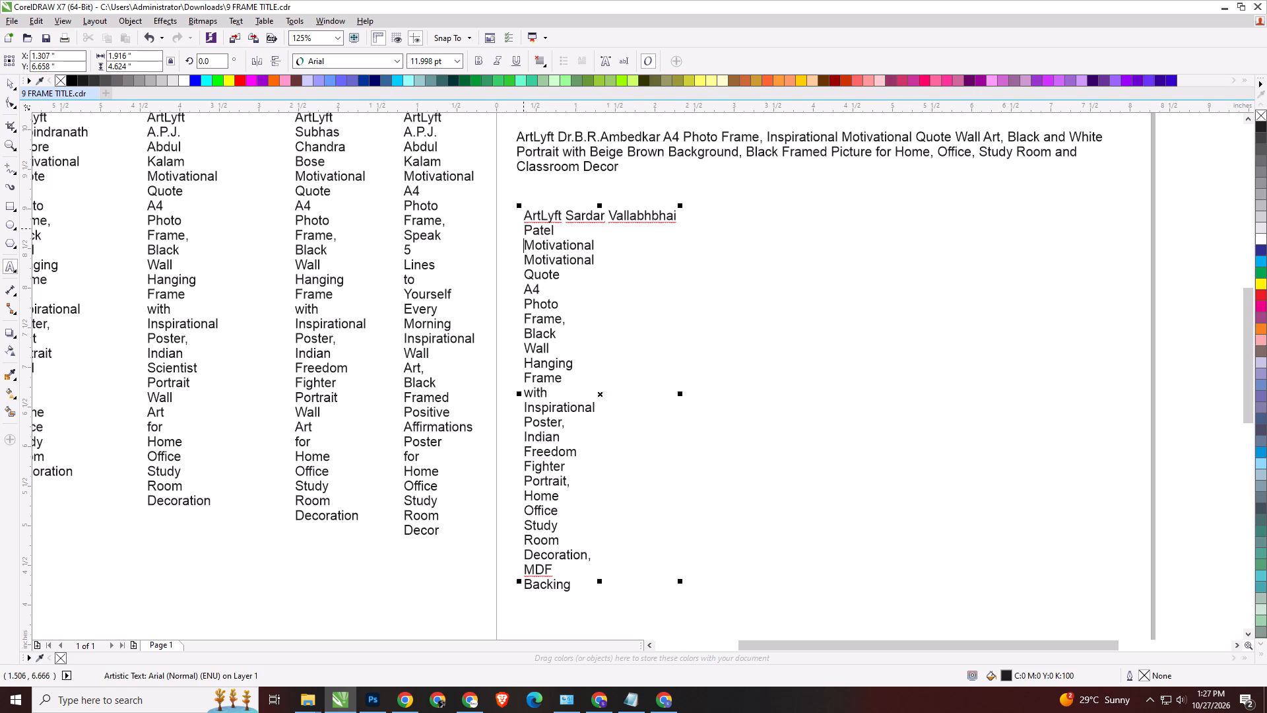
{"action": "left_click", "coordinate": [523, 228]}
{"action": "key", "text": "BackSpace"}
{"action": "left_click", "coordinate": [524, 234]}
{"action": "key", "text": "BackSpace"}
Join "Quote", "A4", "Photo" and "Frame," onto the first line of the Patel title.
{"action": "left_click", "coordinate": [524, 234]}
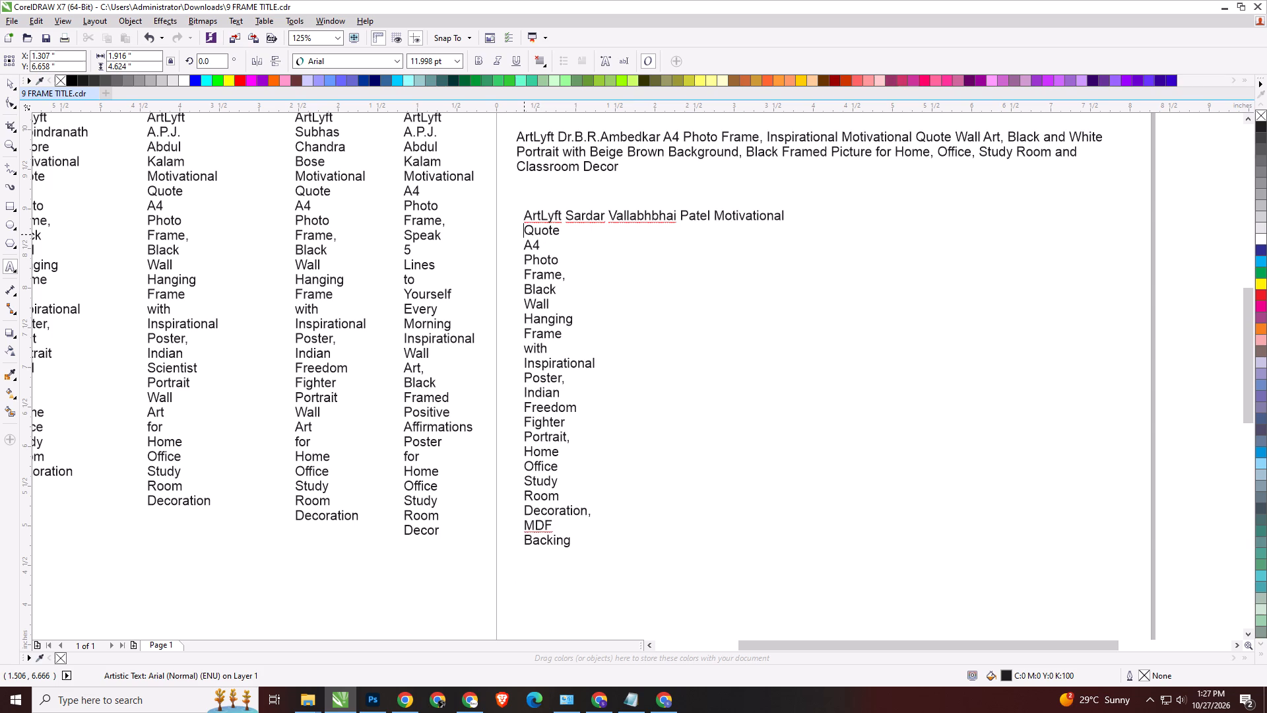
{"action": "key", "text": "BackSpace"}
{"action": "left_click", "coordinate": [524, 234]}
{"action": "key", "text": "BackSpace"}
{"action": "left_click", "coordinate": [524, 234]}
{"action": "key", "text": "BackSpace"}
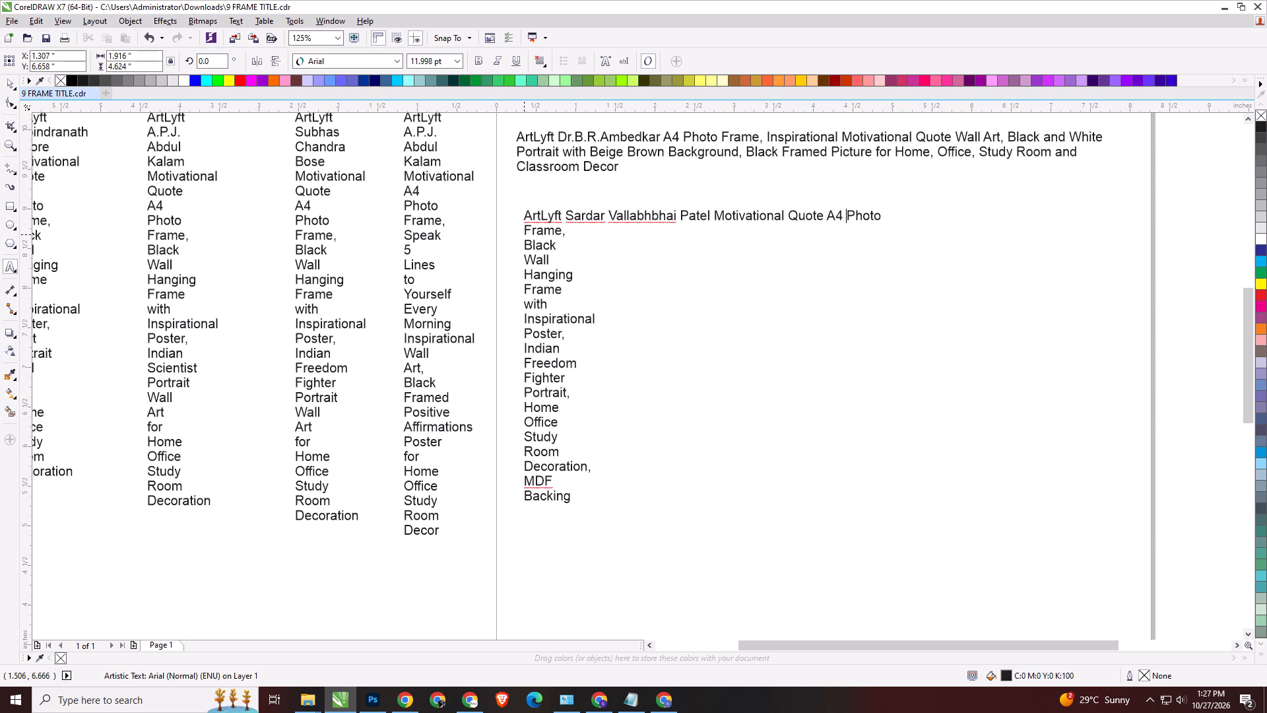
{"action": "left_click", "coordinate": [524, 234]}
{"action": "key", "text": "BackSpace"}
Join "Black", "Wall", "Hanging", "Frame" and "with" onto the first line of the Patel title.
{"action": "left_click", "coordinate": [524, 234]}
{"action": "key", "text": "BackSpace"}
{"action": "left_click", "coordinate": [524, 234]}
{"action": "key", "text": "BackSpace"}
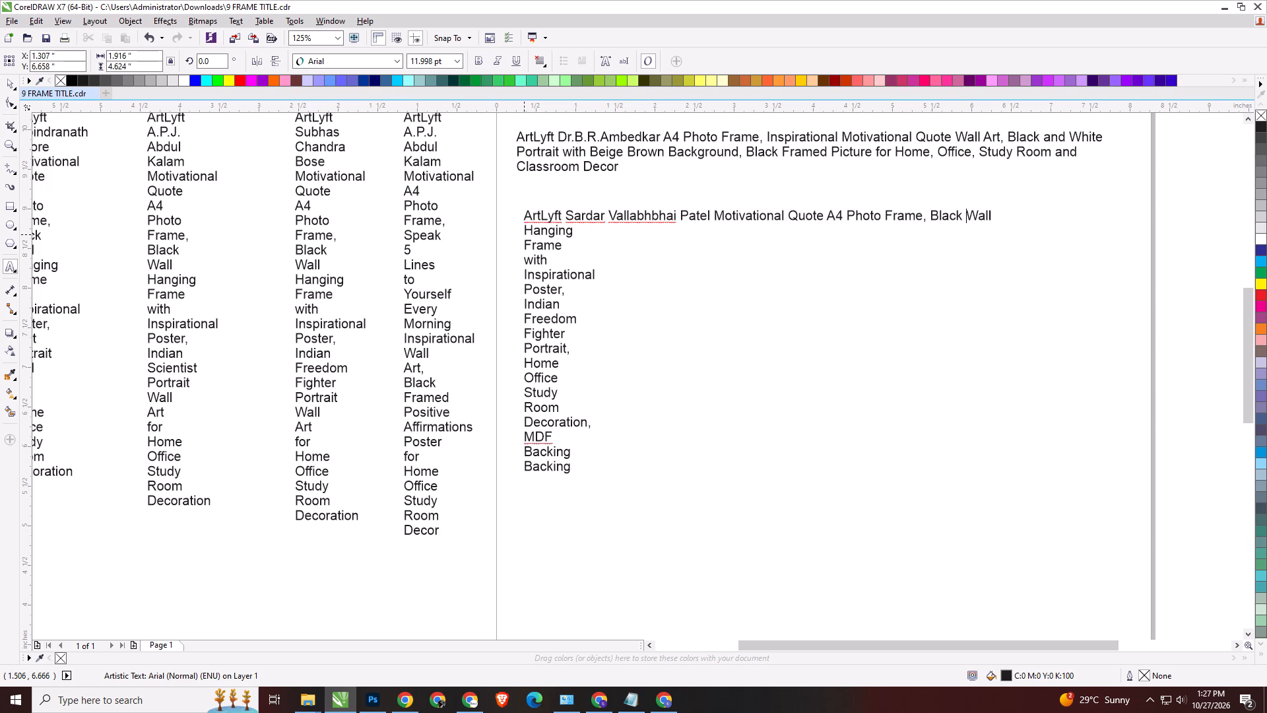
{"action": "left_click", "coordinate": [524, 234]}
{"action": "key", "text": "BackSpace"}
{"action": "left_click", "coordinate": [524, 234]}
{"action": "key", "text": "BackSpace"}
{"action": "left_click", "coordinate": [524, 234]}
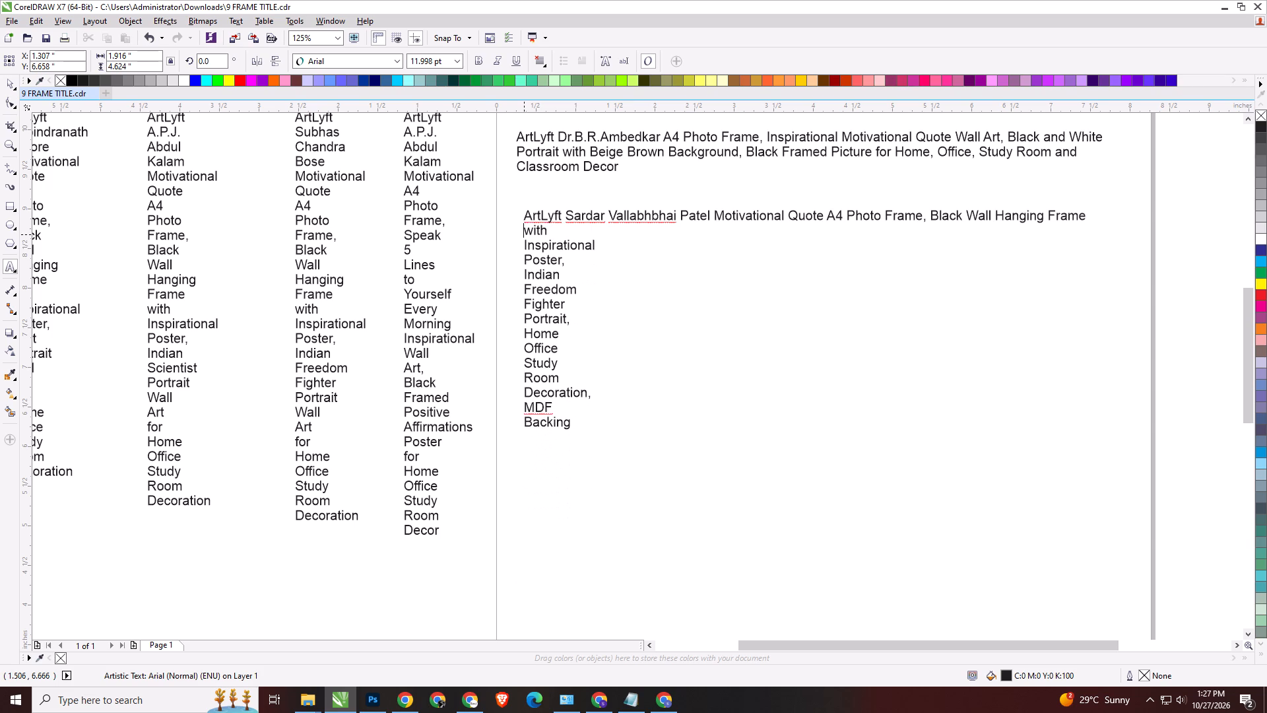
{"action": "key", "text": "BackSpace"}
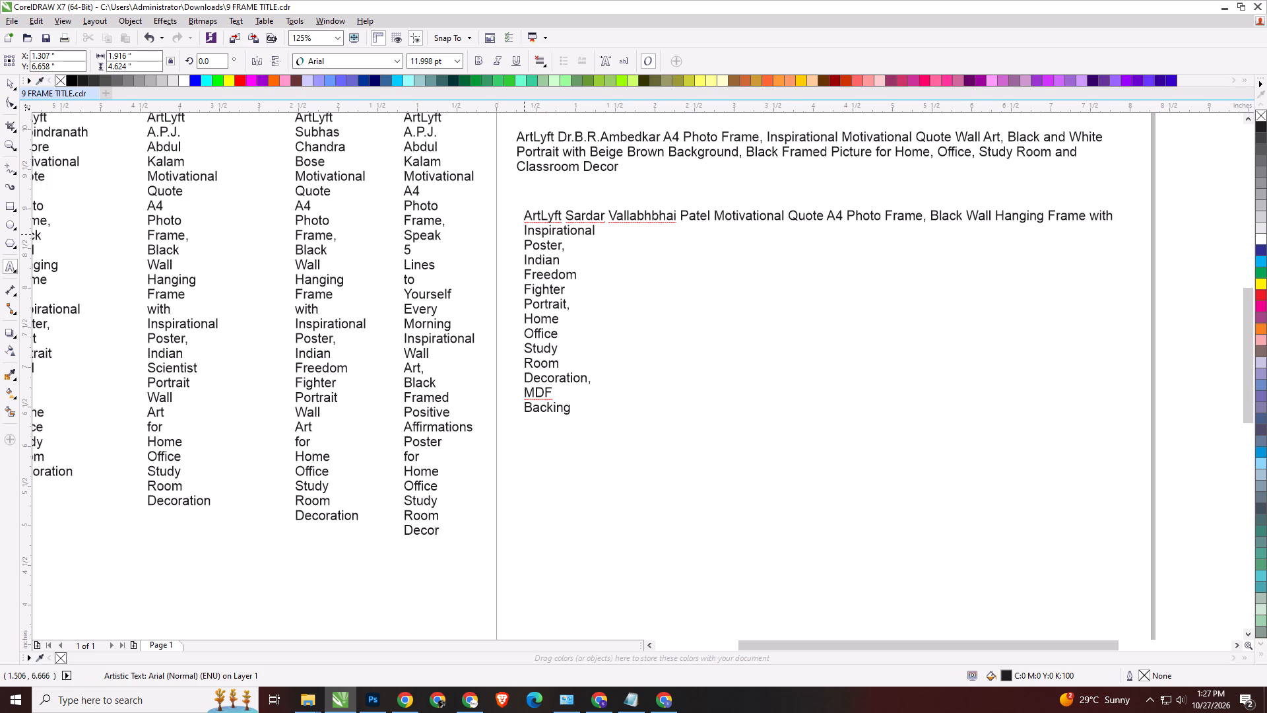
Keep "Inspirational" as the Patel title's second line and join "Poster,", "Indian", "Freedom", "Fighter" and "Portrait," onto it.
{"action": "left_click", "coordinate": [524, 246]}
{"action": "key", "text": "BackSpace"}
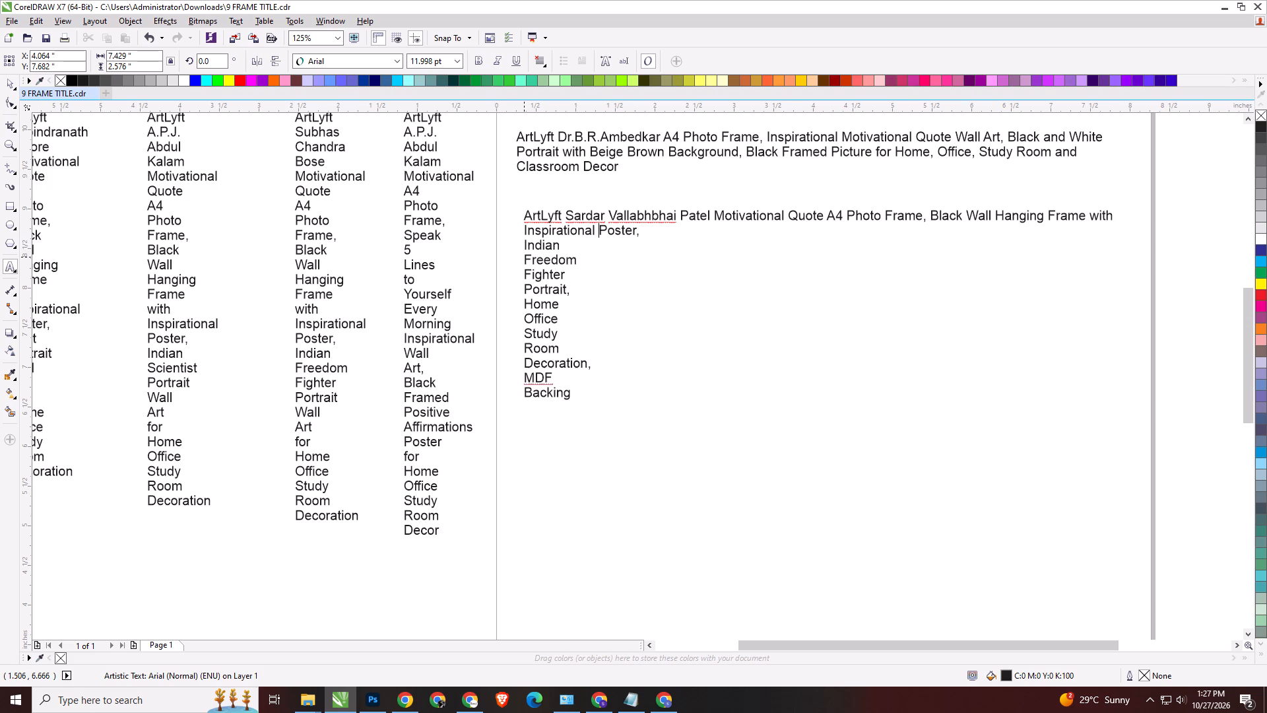
{"action": "left_click", "coordinate": [525, 250]}
{"action": "key", "text": "BackSpace"}
{"action": "left_click", "coordinate": [525, 250]}
{"action": "key", "text": "BackSpace"}
{"action": "left_click", "coordinate": [525, 250]}
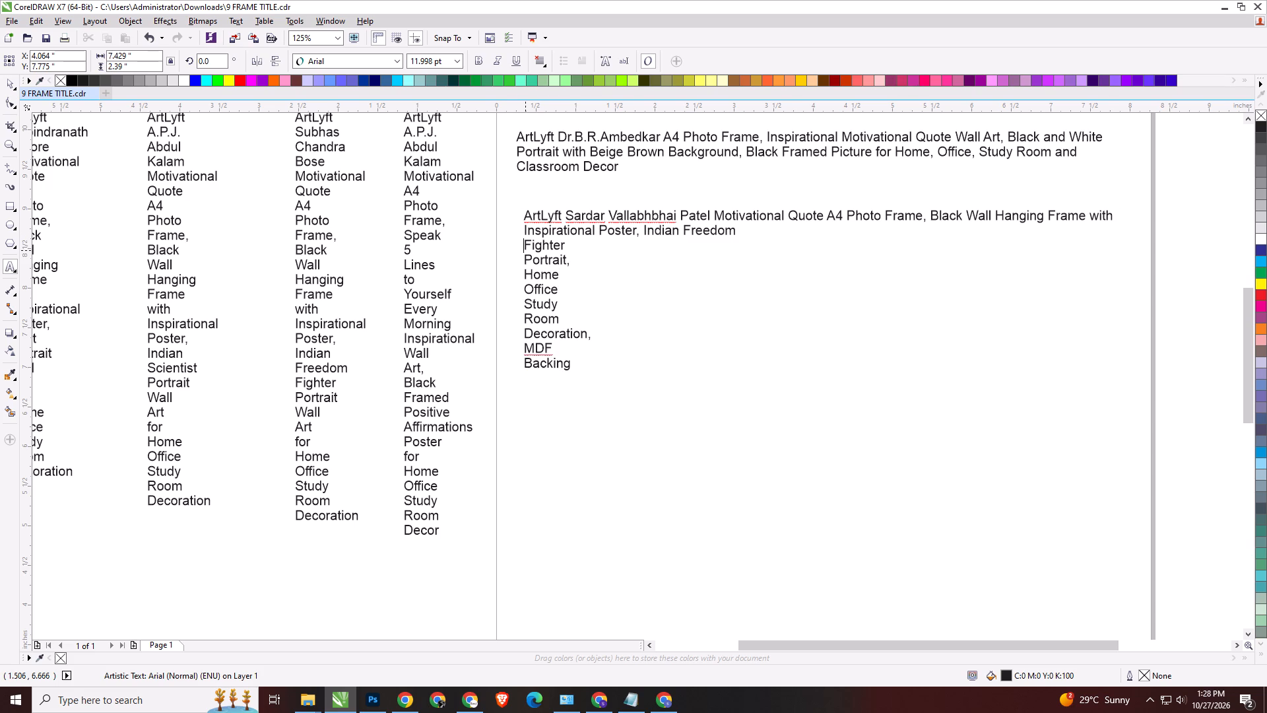
{"action": "key", "text": "BackSpace"}
{"action": "left_click", "coordinate": [525, 250]}
{"action": "key", "text": "BackSpace"}
Join "Home", "Office", "Study", "Room", "Decoration,", "MDF" and "Backing" onto the Patel title's second line.
{"action": "left_click", "coordinate": [525, 250]}
{"action": "key", "text": "BackSpace"}
{"action": "left_click", "coordinate": [525, 250]}
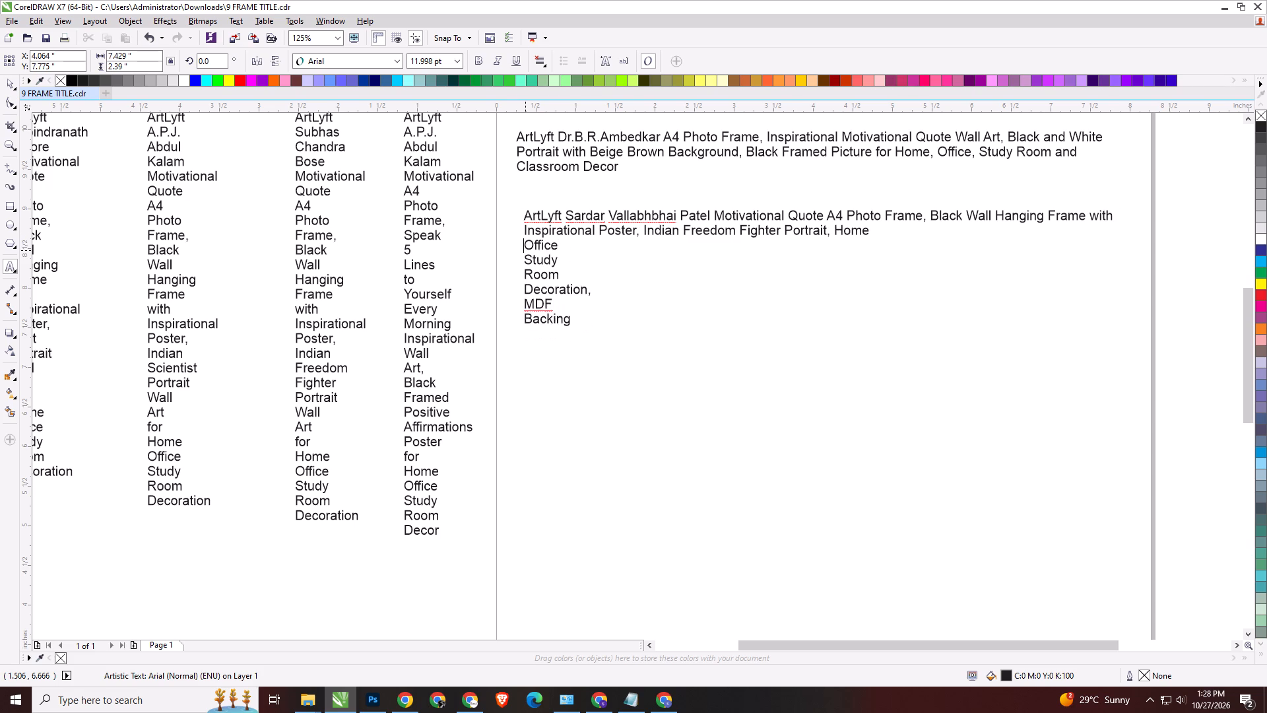
{"action": "key", "text": "BackSpace"}
{"action": "left_click", "coordinate": [525, 250]}
{"action": "key", "text": "BackSpace"}
{"action": "left_click", "coordinate": [525, 250]}
{"action": "key", "text": "BackSpace"}
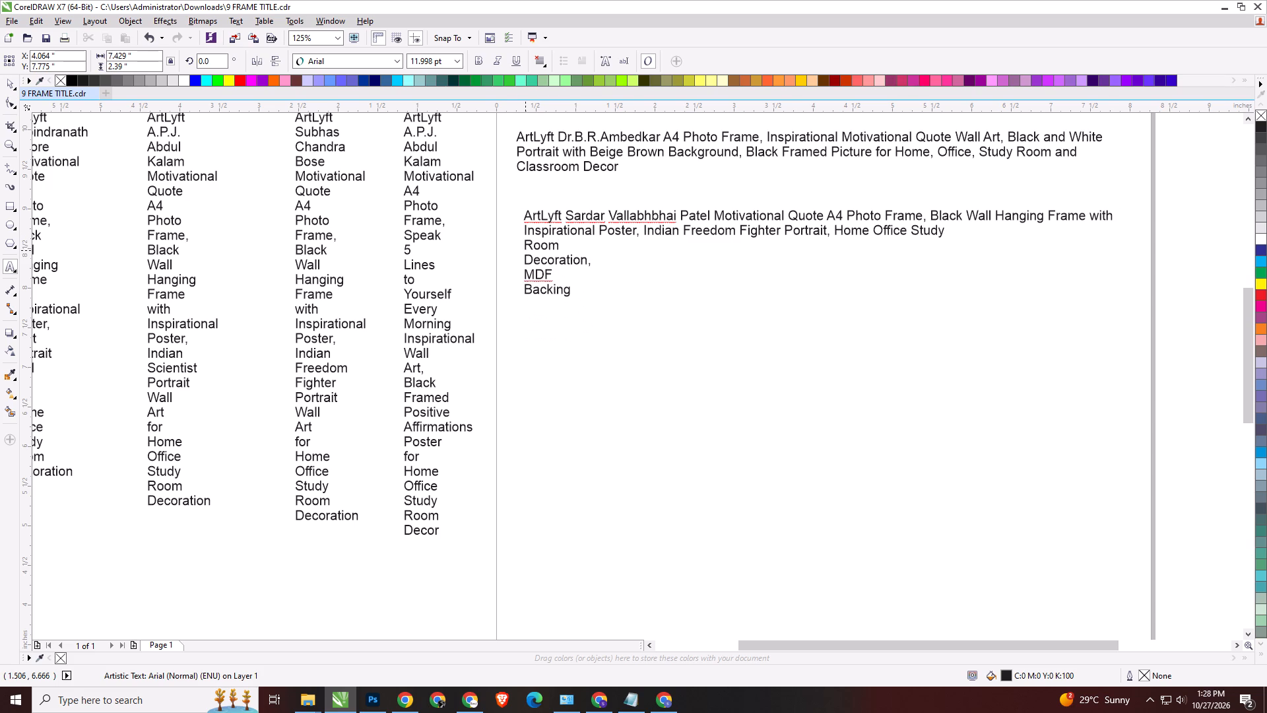
{"action": "left_click", "coordinate": [525, 250]}
{"action": "key", "text": "BackSpace"}
{"action": "left_click", "coordinate": [525, 250]}
{"action": "key", "text": "BackSpace"}
{"action": "left_click", "coordinate": [525, 250]}
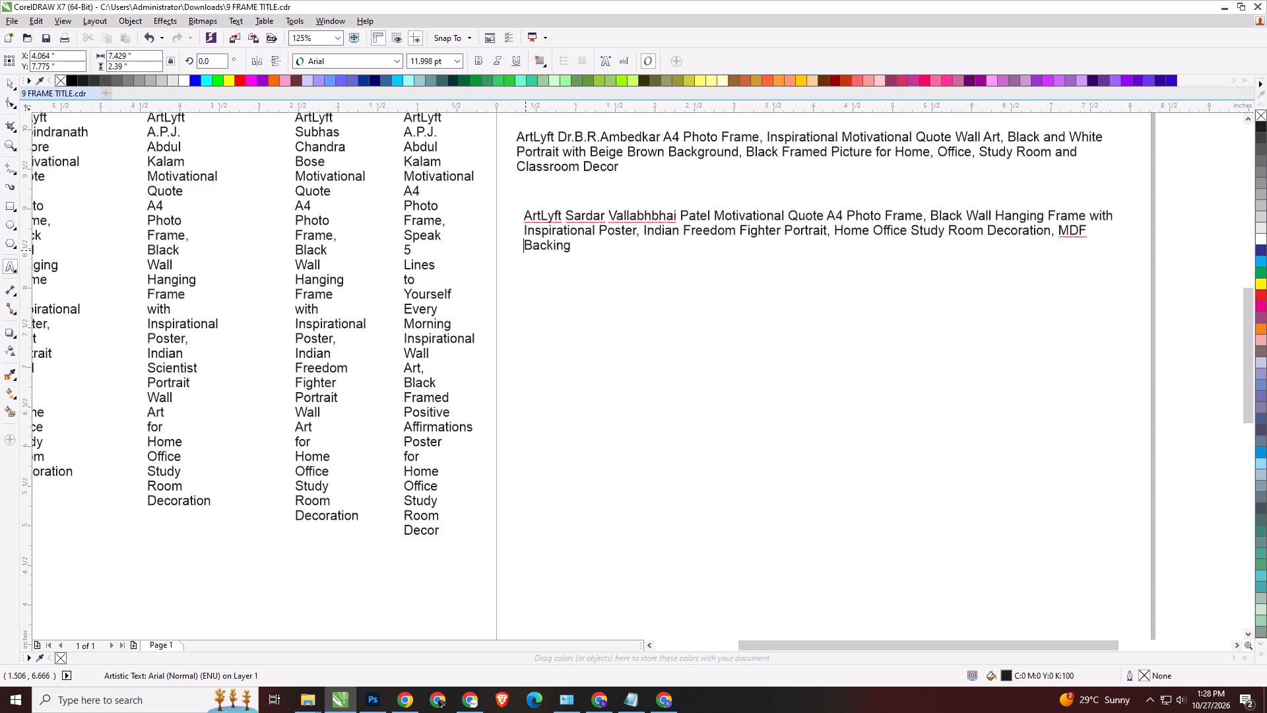
{"action": "key", "text": "BackSpace"}
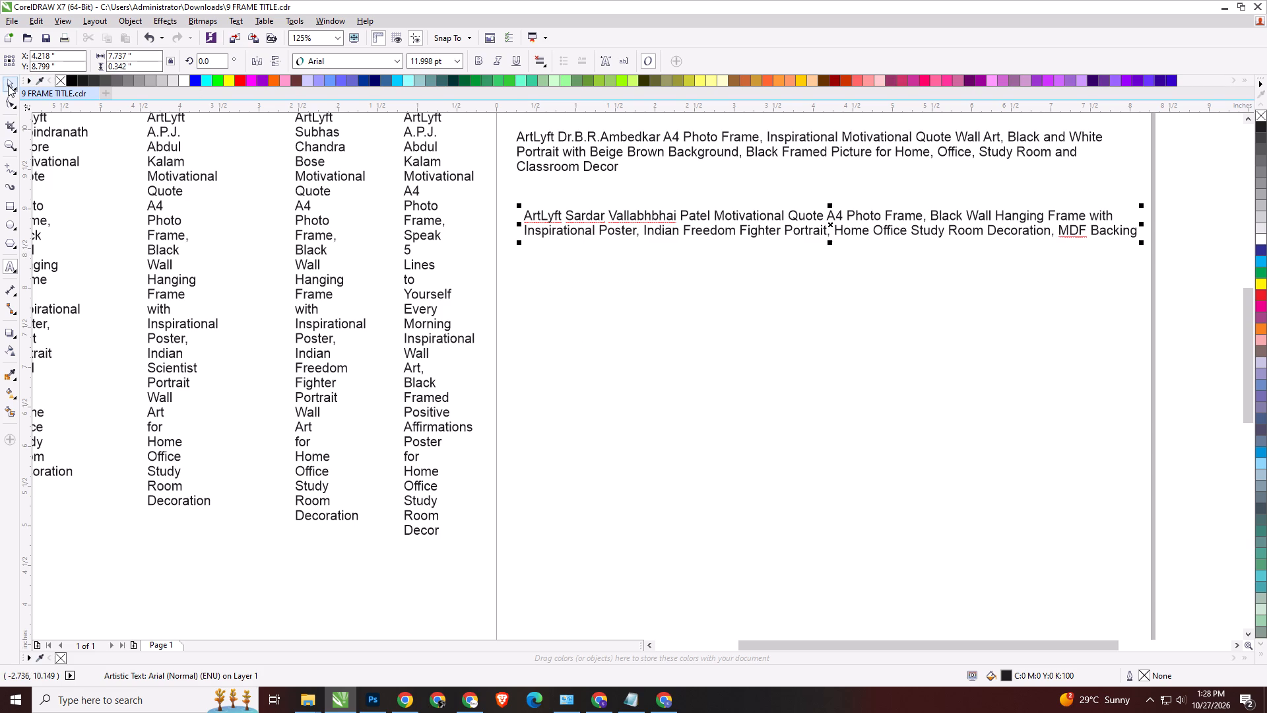
Align the left edges of the Dr.B.R.Ambedkar and Sardar Vallabhbhai Patel titles.
{"action": "left_click", "coordinate": [8, 85]}
{"action": "left_click", "coordinate": [527, 166], "text": "shift"}
{"action": "scroll", "coordinate": [601, 330], "scroll_direction": "down", "scroll_amount": 1}
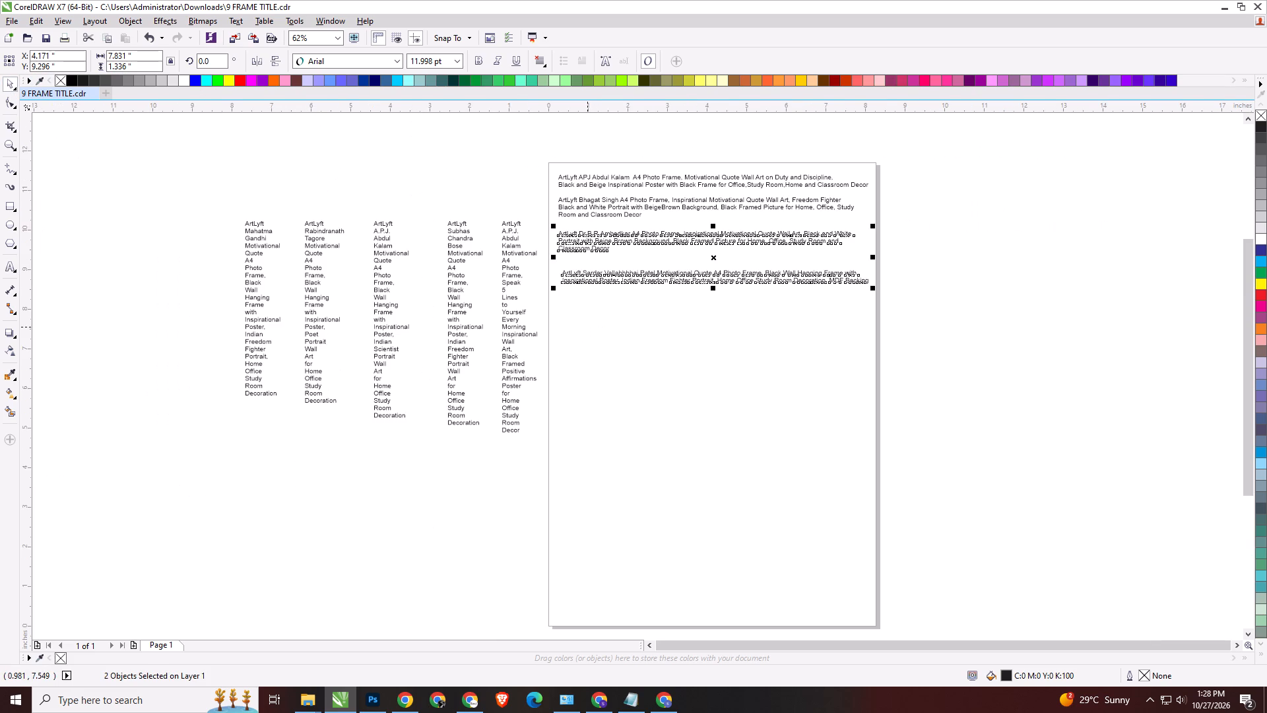
{"action": "key", "text": "l"}
{"action": "left_click", "coordinate": [1024, 322]}
Align the left edges of all four stacked titles on the page.
{"action": "left_click_drag", "start_coordinate": [522, 145], "coordinate": [901, 310]}
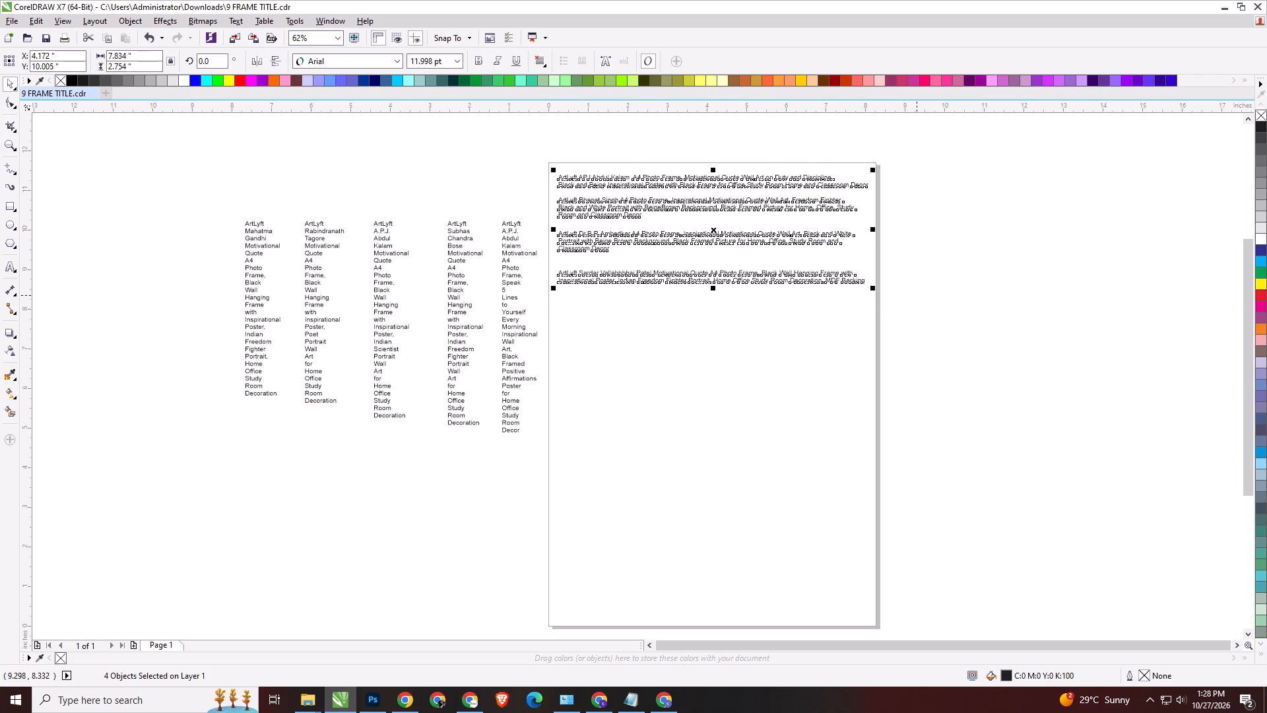
{"action": "key", "text": "l"}
{"action": "left_click", "coordinate": [917, 295]}
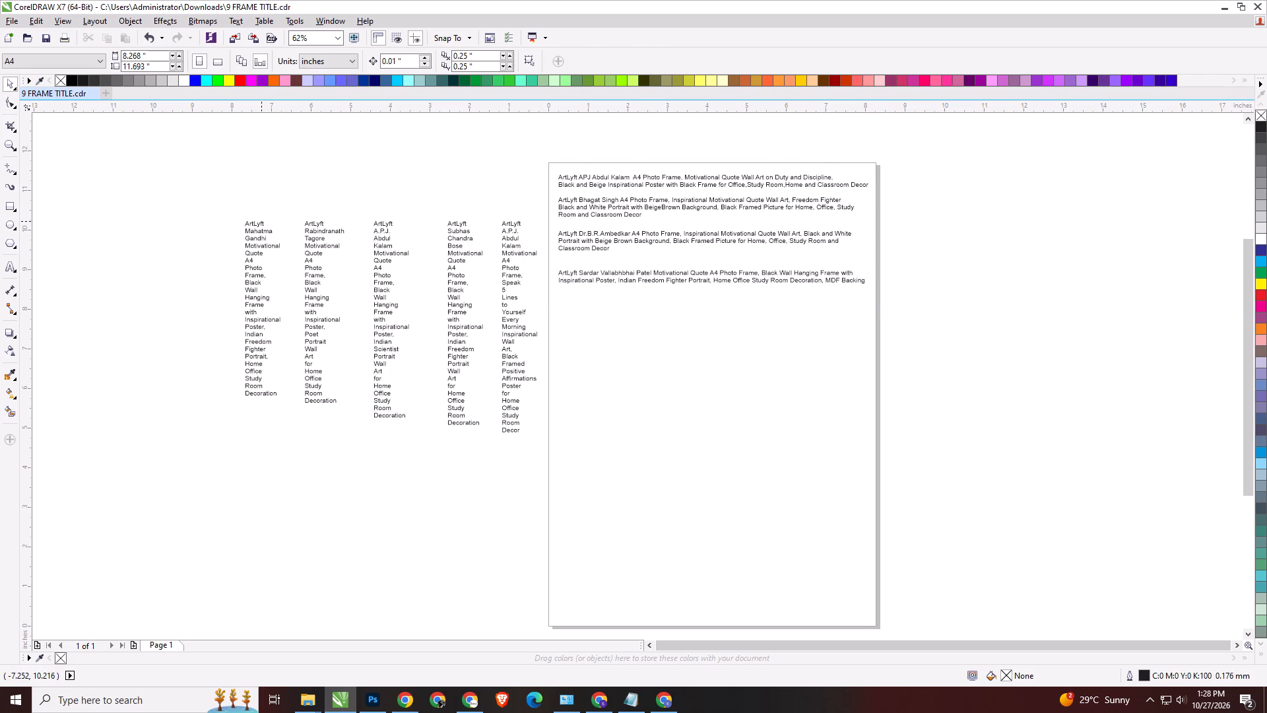
Move the Mahatma Gandhi title column onto the page below the Patel title and align their left edges.
{"action": "left_click_drag", "start_coordinate": [261, 221], "coordinate": [577, 306]}
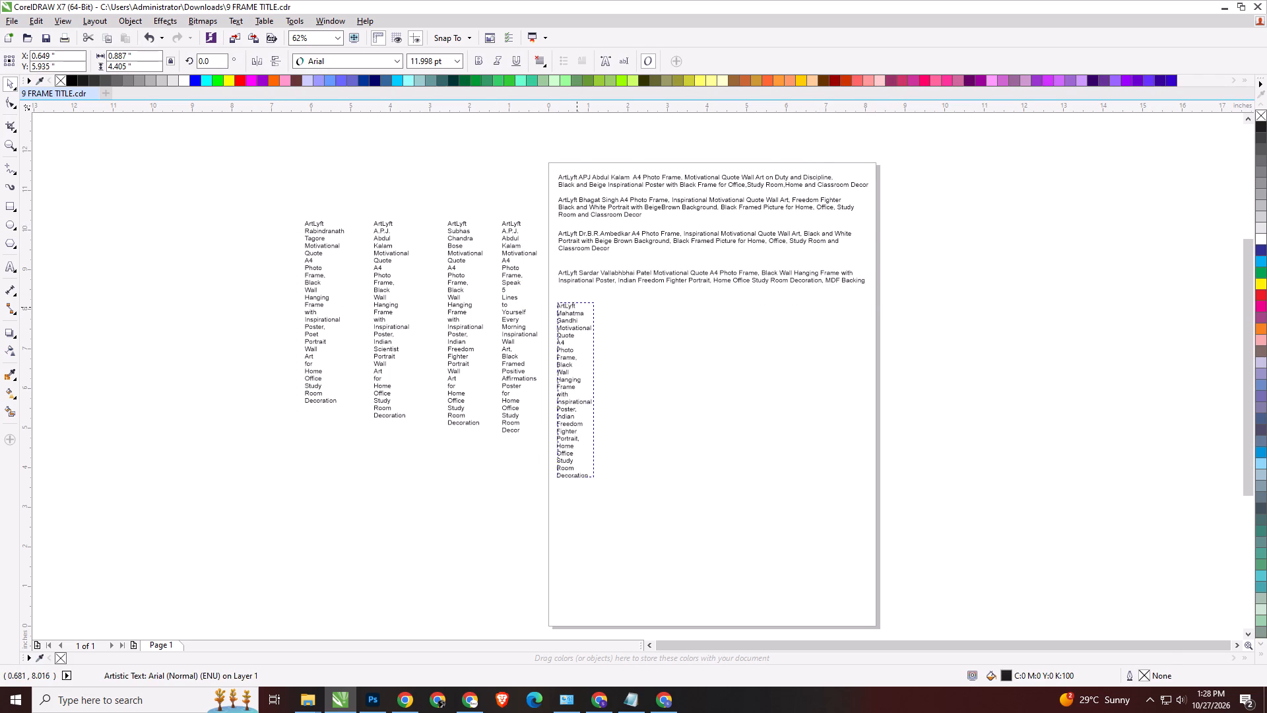
{"action": "left_click_drag", "start_coordinate": [577, 306], "coordinate": [579, 304]}
{"action": "scroll", "coordinate": [593, 311], "scroll_direction": "up", "scroll_amount": 1}
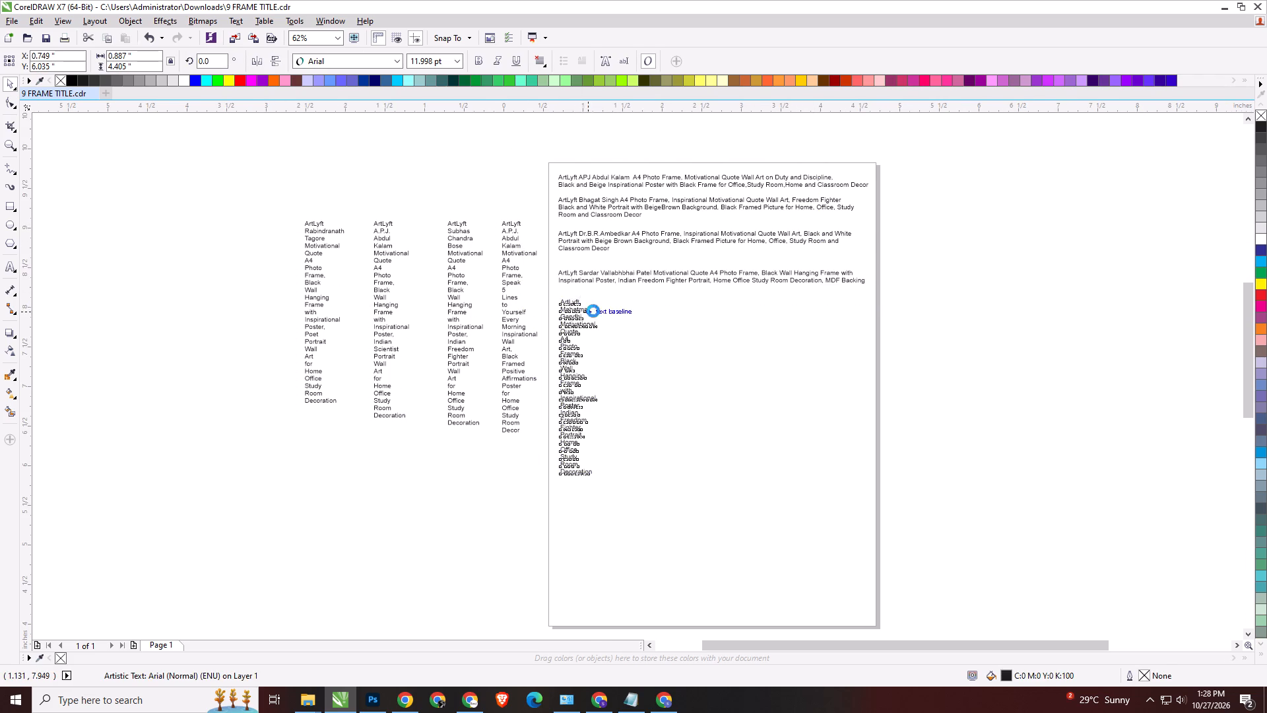
{"action": "left_click", "coordinate": [571, 252], "text": "shift"}
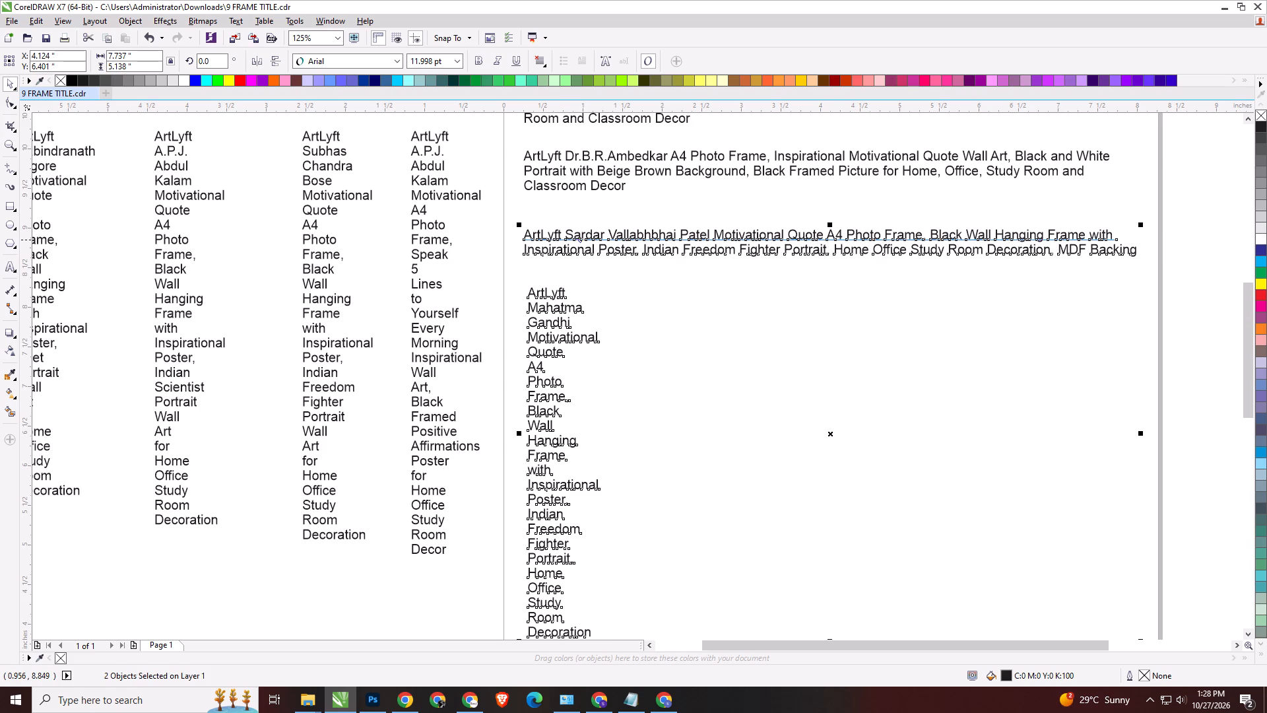
{"action": "key", "text": "l"}
{"action": "left_click", "coordinate": [495, 302]}
Add a trailing space after "ArtLyft", "Mahatma" and "Gandhi" in the Mahatma Gandhi title column.
{"action": "scroll", "coordinate": [561, 304], "scroll_direction": "up", "scroll_amount": 1}
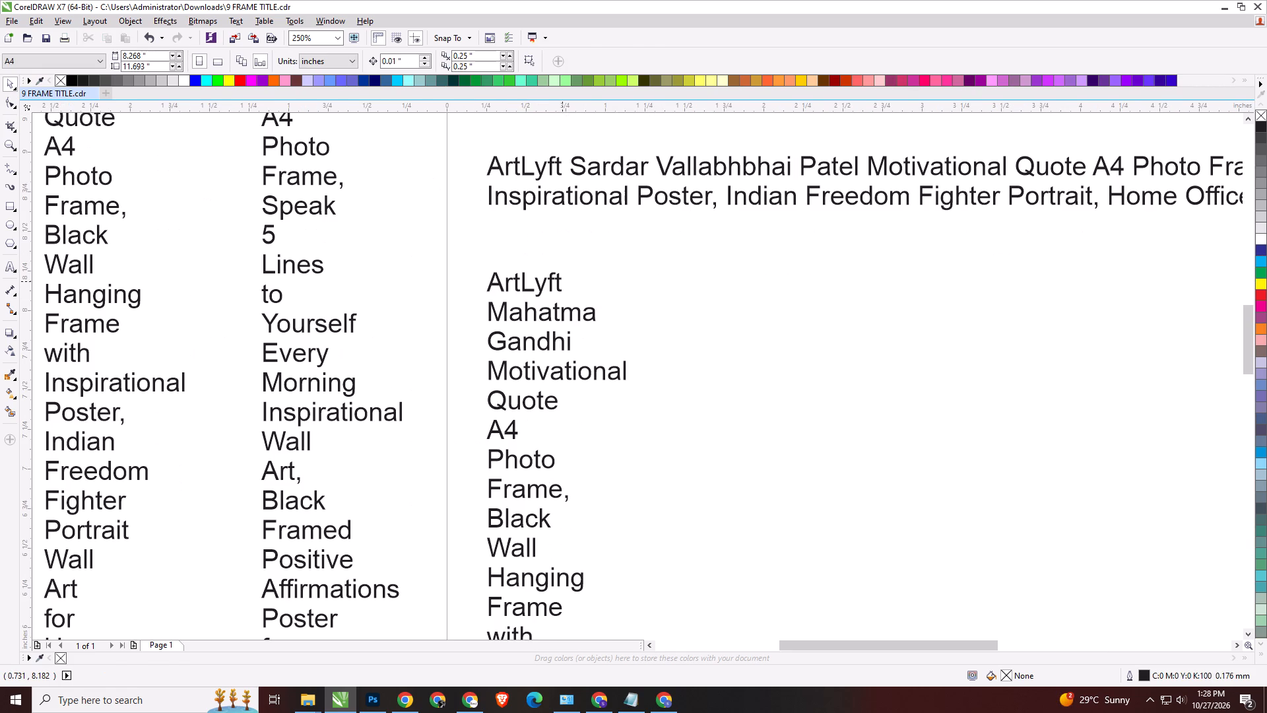
{"action": "double_click", "coordinate": [562, 281]}
{"action": "double_click", "coordinate": [560, 279]}
{"action": "key", "text": "space"}
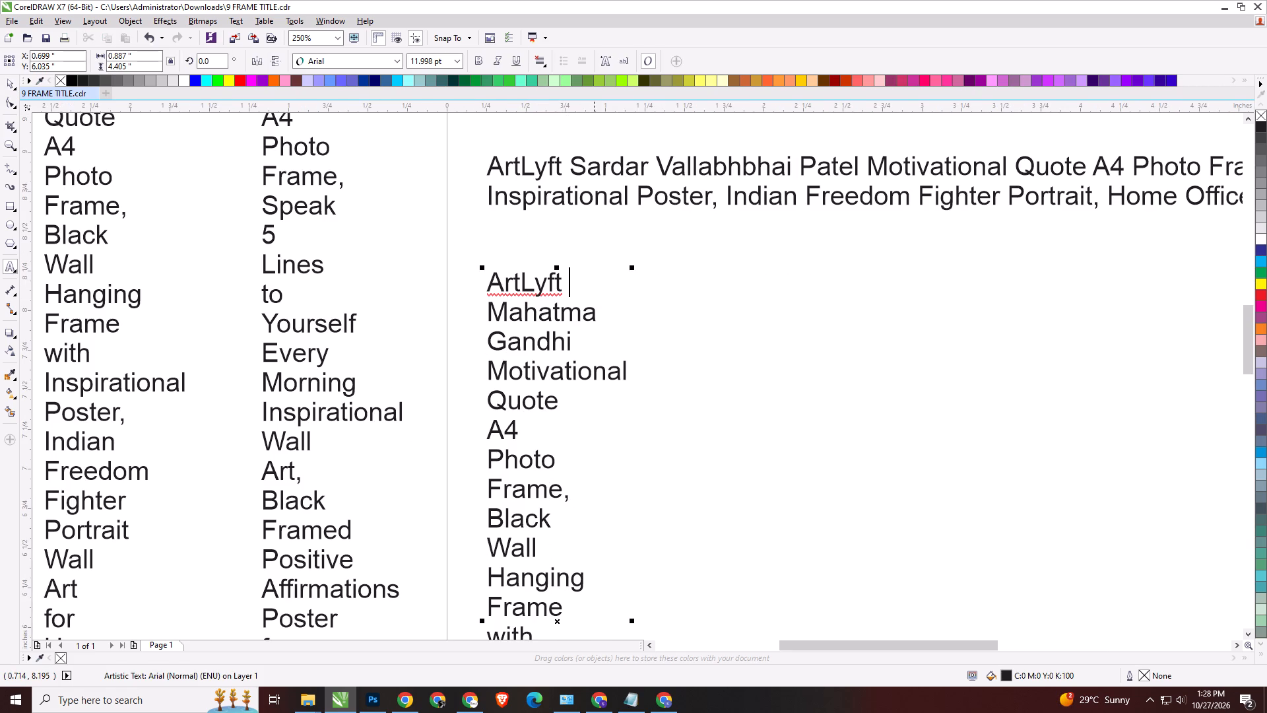
{"action": "left_click", "coordinate": [594, 318]}
{"action": "key", "text": "space"}
{"action": "left_click", "coordinate": [572, 347]}
{"action": "key", "text": "space"}
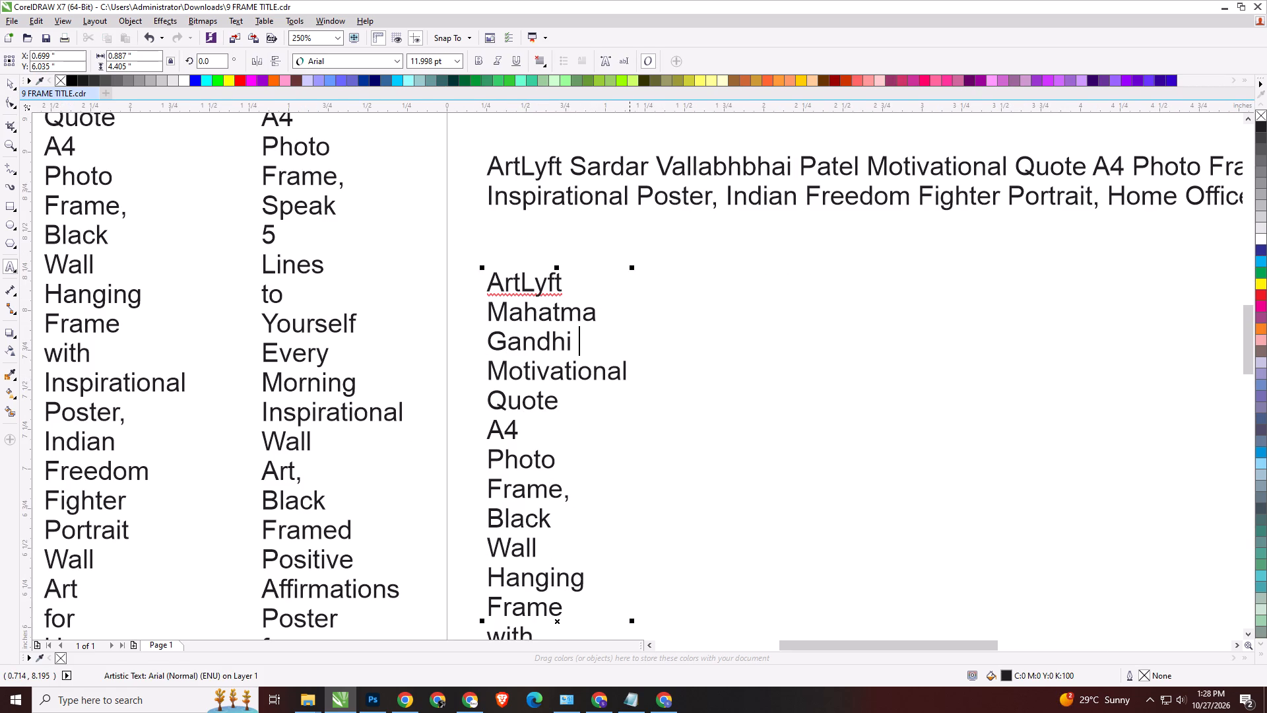
Add a trailing space after "Motivational", "Quote", "A4", "Photo" and "Frame," in the Mahatma Gandhi title column.
{"action": "left_click", "coordinate": [626, 376]}
{"action": "key", "text": "space"}
{"action": "left_click", "coordinate": [558, 405]}
{"action": "key", "text": "space"}
{"action": "left_click", "coordinate": [520, 431]}
{"action": "key", "text": "space"}
{"action": "left_click", "coordinate": [553, 460]}
{"action": "key", "text": "space"}
{"action": "left_click", "coordinate": [568, 498]}
{"action": "key", "text": "space"}
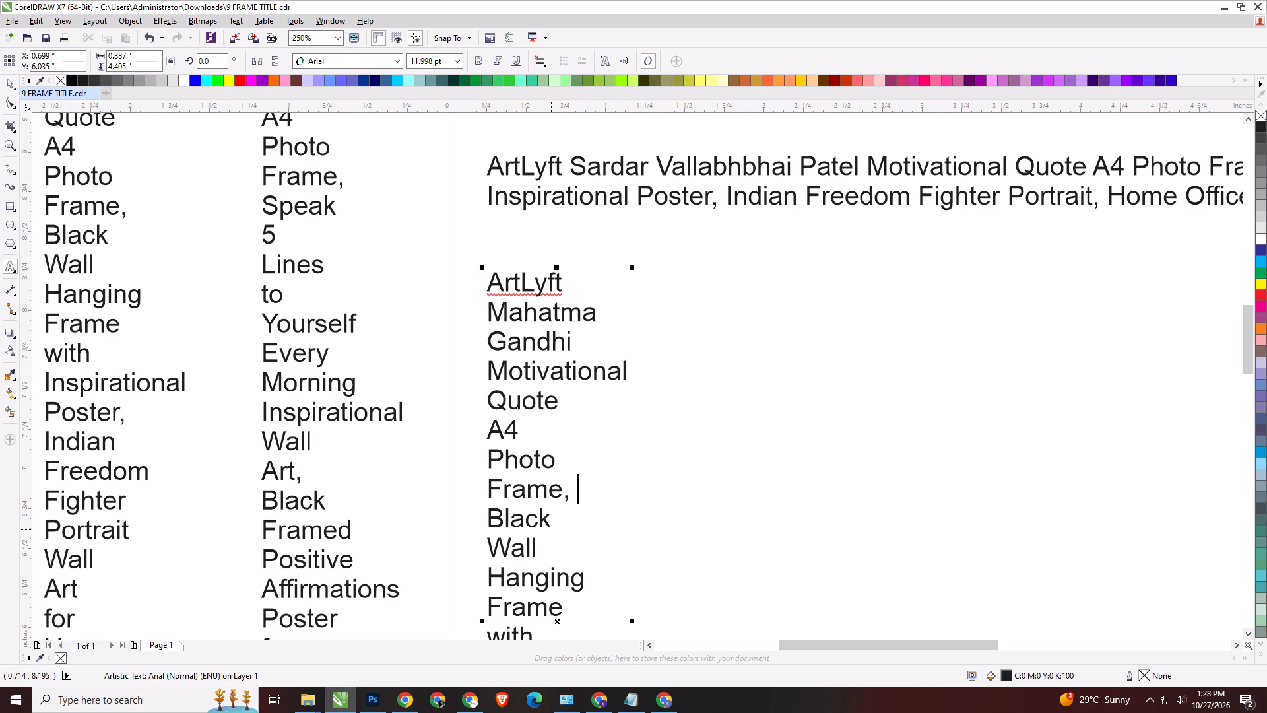
Add a trailing space after "Black", "Wall", "Hanging", "Frame", "with" and "Inspirational" in the Mahatma Gandhi title column.
{"action": "left_click", "coordinate": [551, 528]}
{"action": "key", "text": "space"}
{"action": "left_click", "coordinate": [538, 551]}
{"action": "key", "text": "space"}
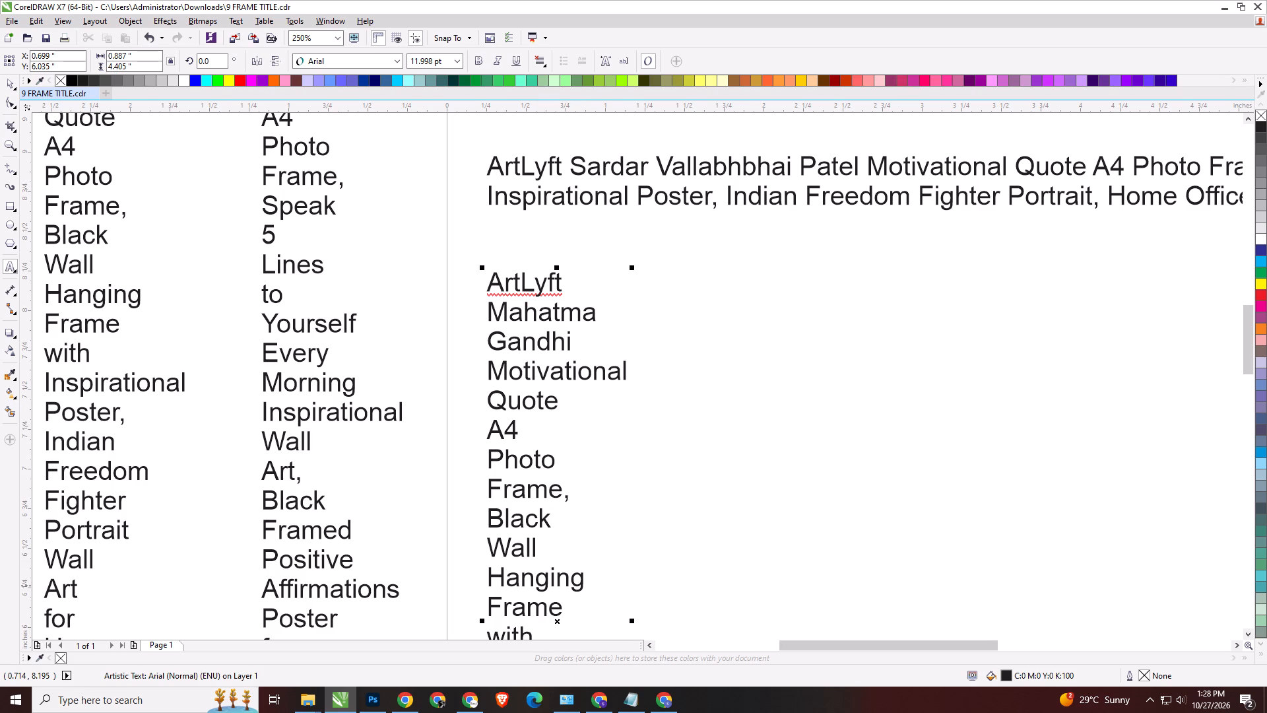
{"action": "left_click", "coordinate": [580, 586]}
{"action": "key", "text": "space"}
{"action": "left_click", "coordinate": [562, 613]}
{"action": "key", "text": "space"}
{"action": "scroll", "coordinate": [587, 451], "scroll_direction": "down", "scroll_amount": 1}
{"action": "scroll", "coordinate": [580, 590], "scroll_direction": "up", "scroll_amount": 1}
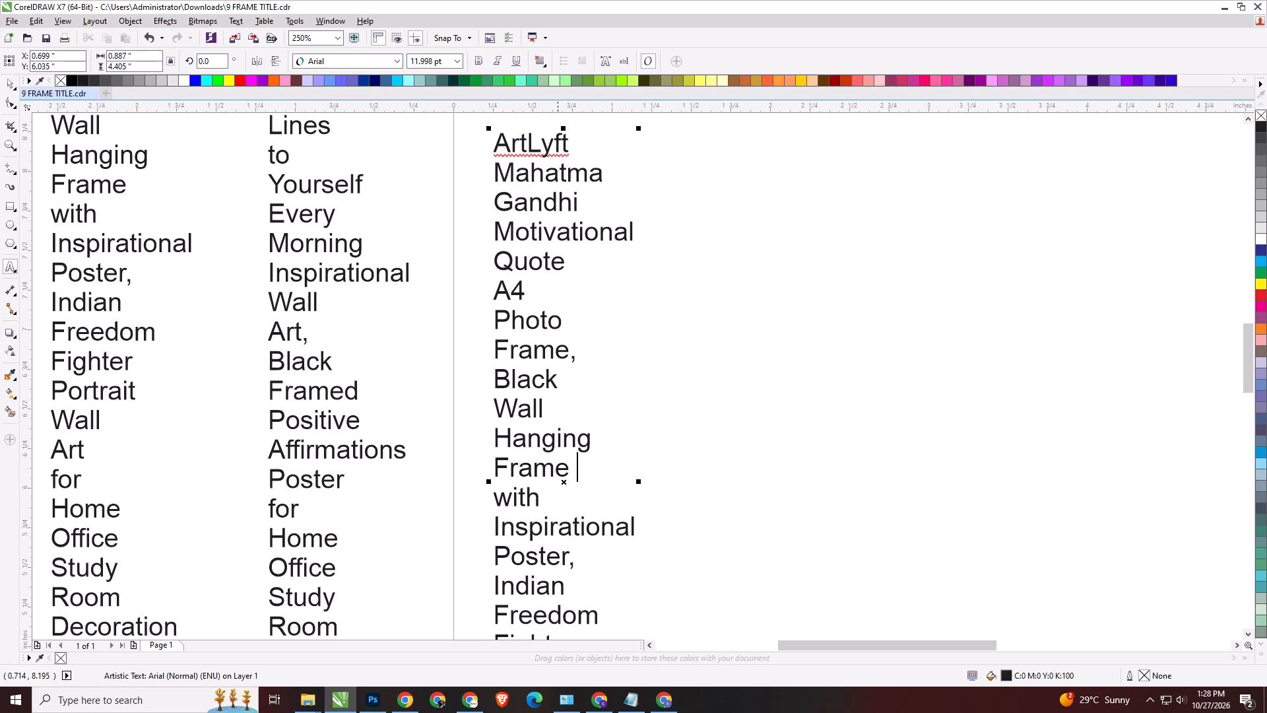
{"action": "left_click", "coordinate": [537, 502]}
{"action": "key", "text": "space"}
{"action": "left_click", "coordinate": [637, 531]}
{"action": "key", "text": "space"}
Add a trailing space after "Poster,", "Indian", "Freedom" and "Fighter" in the Mahatma Gandhi title column.
{"action": "scroll", "coordinate": [637, 531], "scroll_direction": "down", "scroll_amount": 13, "text": "alt"}
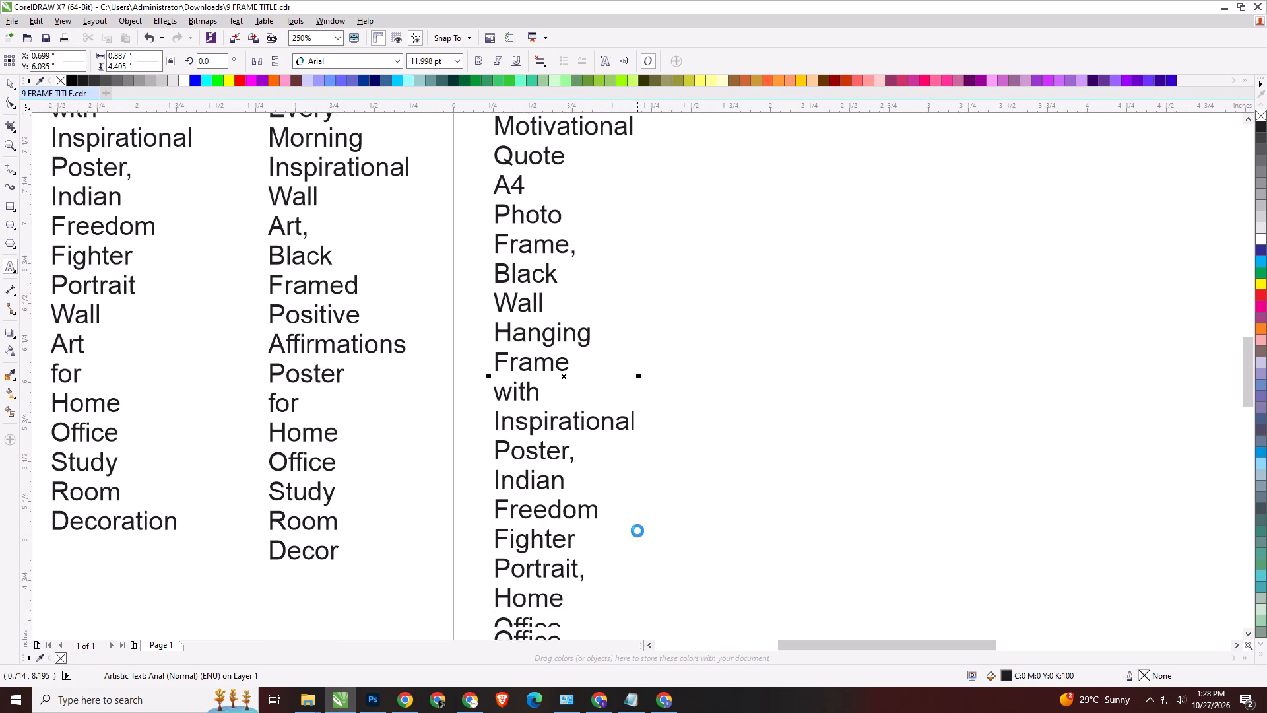
{"action": "scroll", "coordinate": [637, 531], "scroll_direction": "down", "scroll_amount": 7, "text": "alt"}
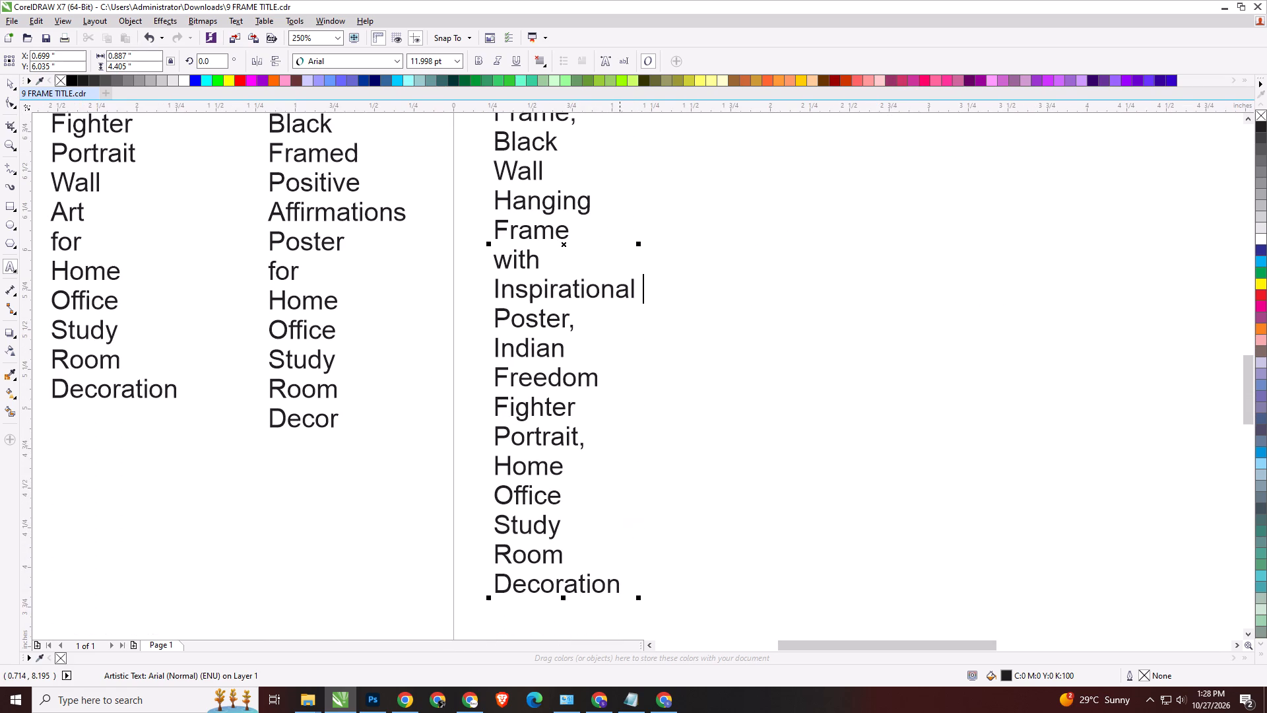
{"action": "double_click", "coordinate": [575, 328]}
{"action": "key", "text": "space"}
{"action": "key", "text": "ctrl+z"}
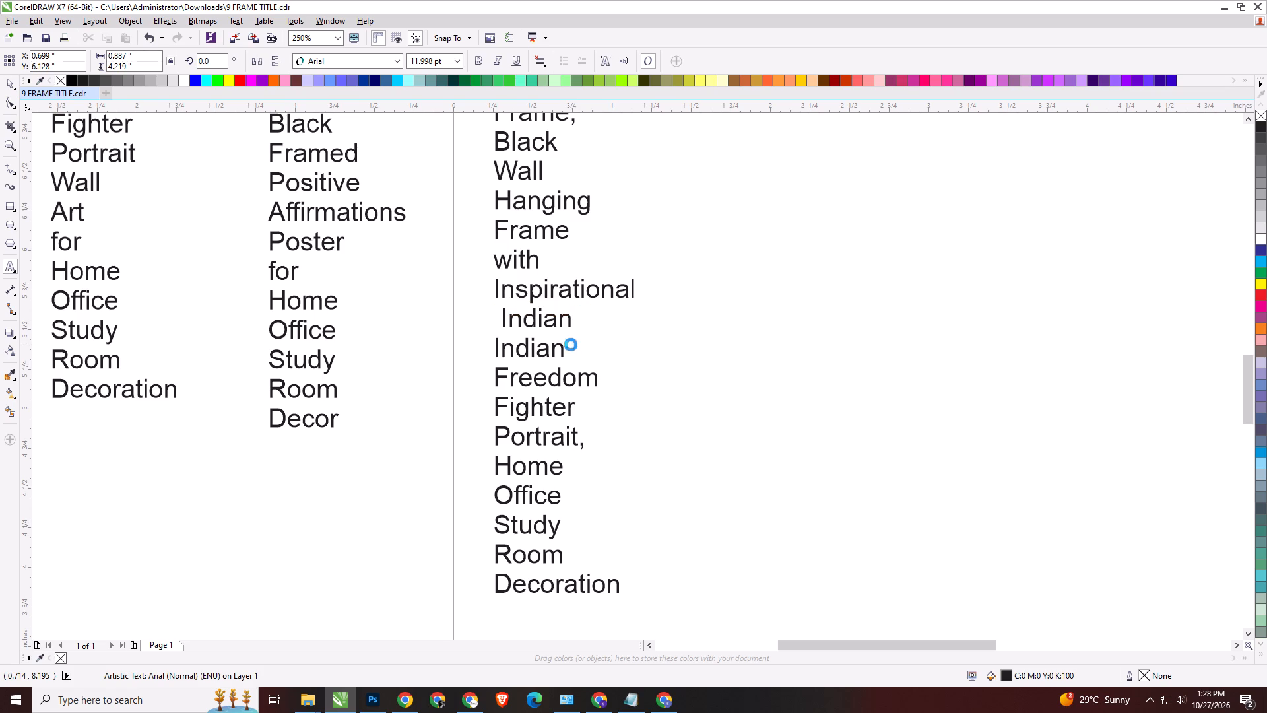
{"action": "left_click", "coordinate": [578, 329]}
{"action": "key", "text": "space"}
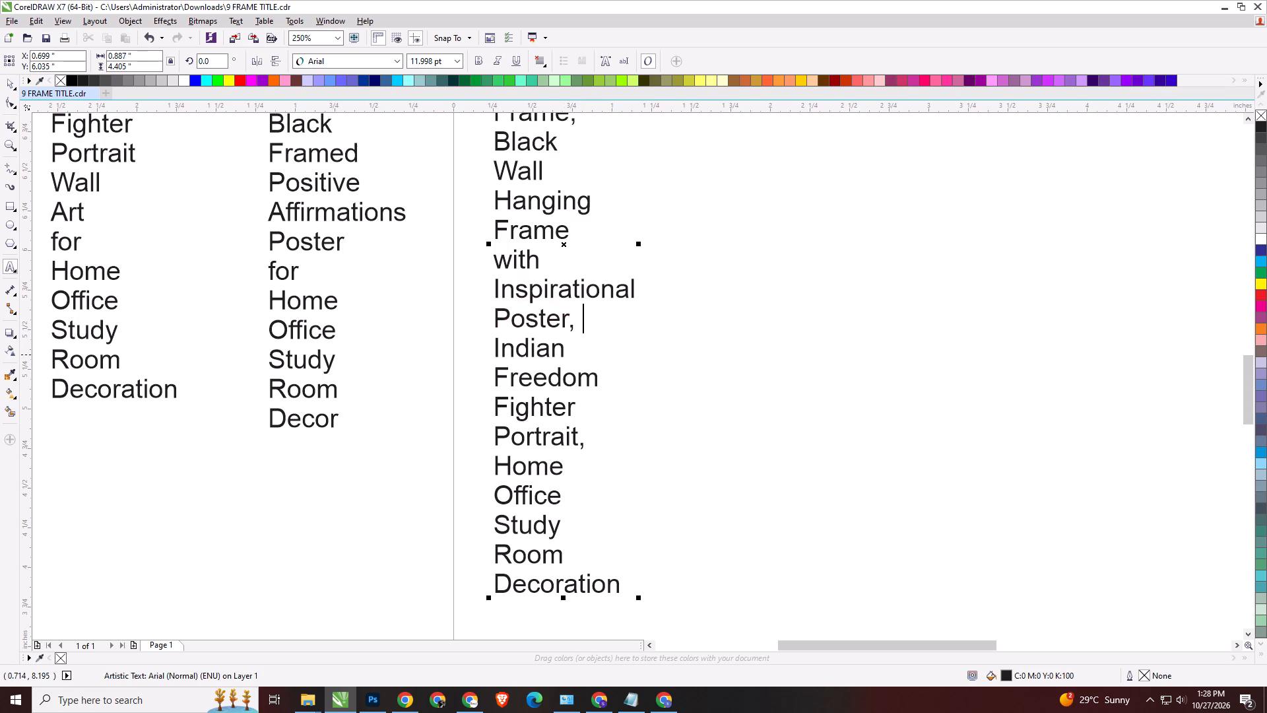
{"action": "left_click", "coordinate": [567, 355]}
{"action": "key", "text": "space"}
{"action": "left_click", "coordinate": [597, 386]}
{"action": "key", "text": "space"}
{"action": "left_click", "coordinate": [579, 409]}
{"action": "key", "text": "space"}
Add a trailing space after "Portrait,", "Home", "Office", "Study" and "Room" in the Mahatma Gandhi title column.
{"action": "left_click", "coordinate": [584, 450]}
{"action": "key", "text": "space"}
{"action": "left_click", "coordinate": [567, 474]}
{"action": "key", "text": "space"}
{"action": "left_click", "coordinate": [562, 503]}
{"action": "key", "text": "space"}
{"action": "left_click", "coordinate": [562, 527]}
{"action": "key", "text": "space"}
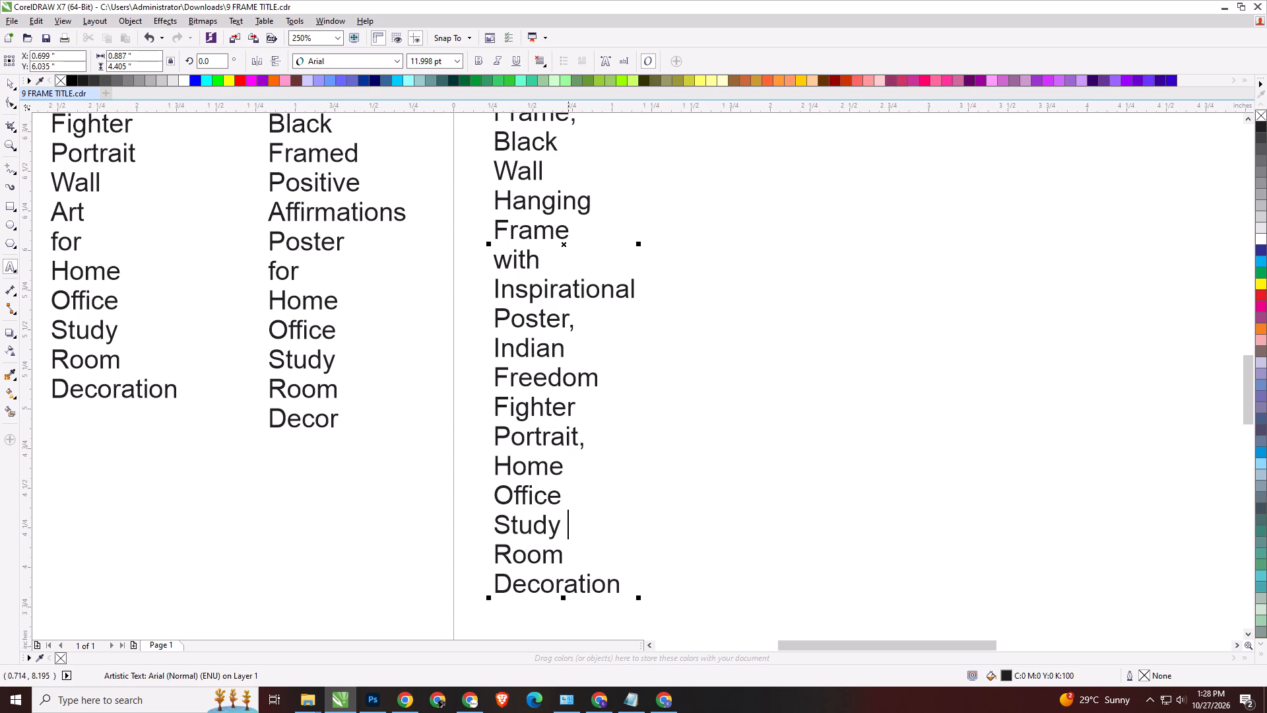
{"action": "left_click", "coordinate": [563, 564]}
{"action": "key", "text": "space"}
Remove the line breaks before "Mahatma", "Gandhi", "Motivational" and "Quote" so they join the "ArtLyft" line.
{"action": "scroll", "coordinate": [508, 596], "scroll_direction": "down", "scroll_amount": 1}
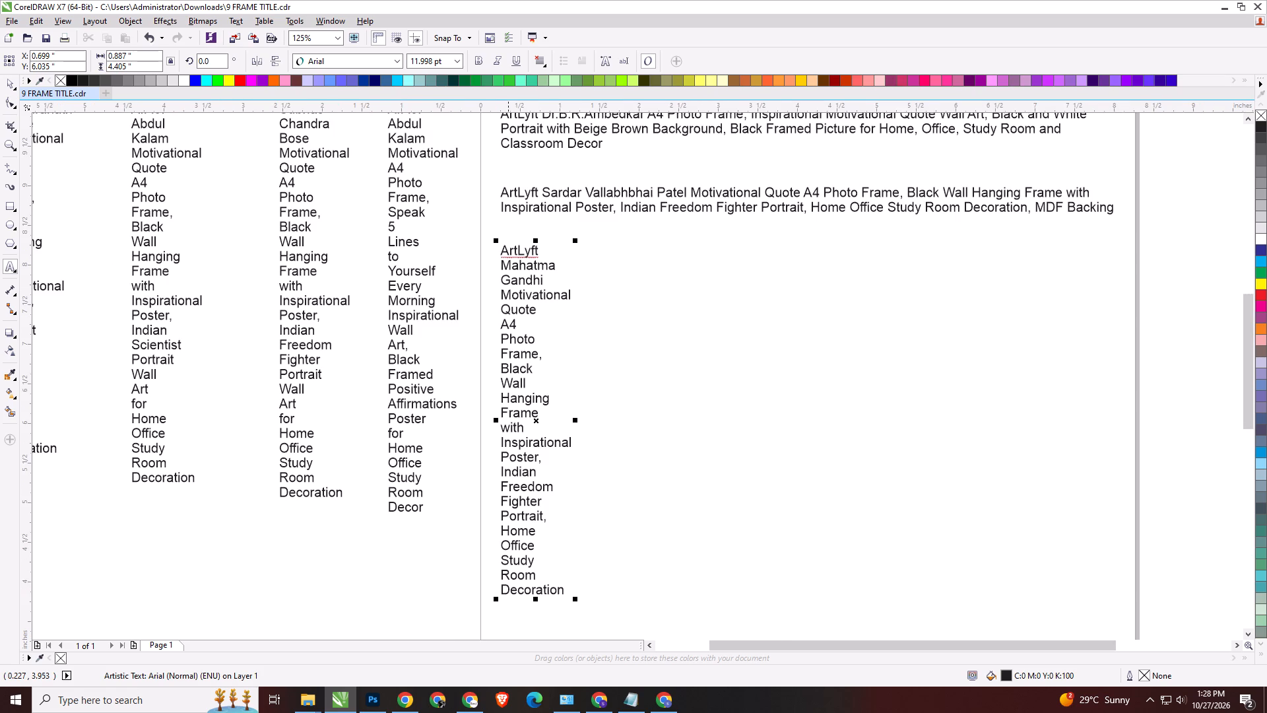
{"action": "double_click", "coordinate": [505, 267]}
{"action": "scroll", "coordinate": [498, 266], "scroll_direction": "up", "scroll_amount": 2}
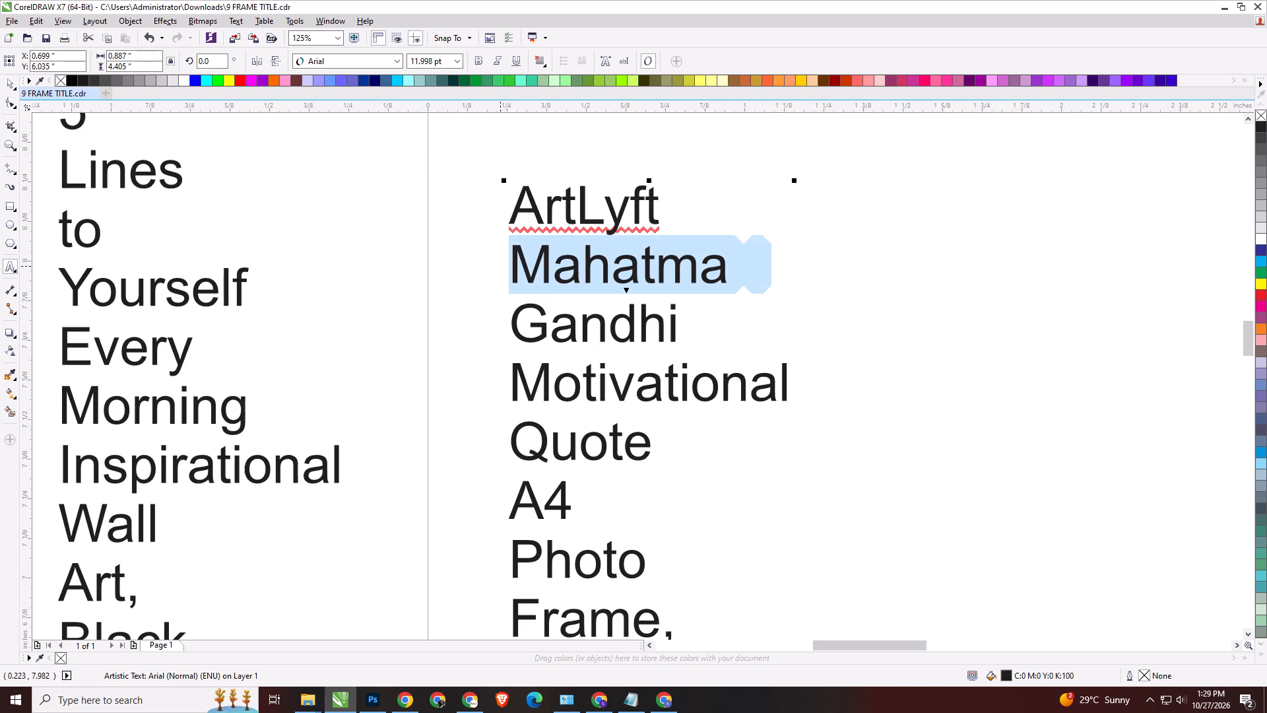
{"action": "left_click", "coordinate": [509, 265]}
{"action": "scroll", "coordinate": [508, 273], "scroll_direction": "down", "scroll_amount": 1}
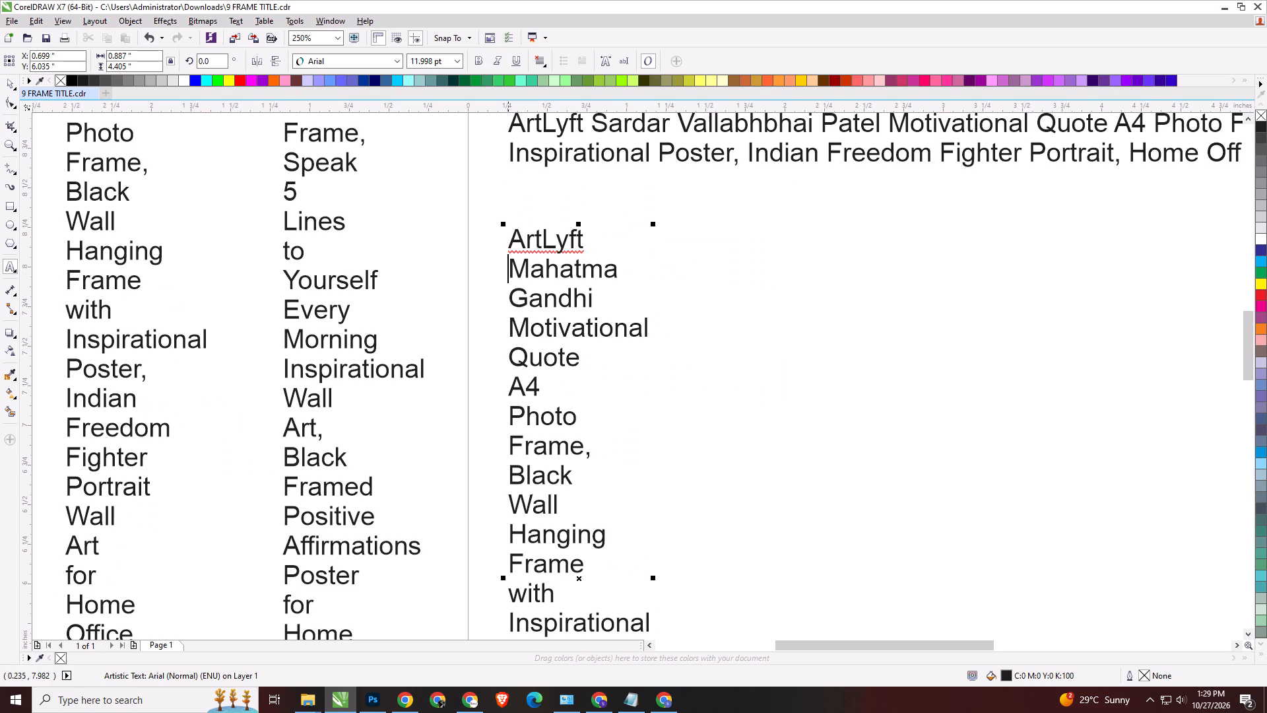
{"action": "key", "text": "BackSpace"}
{"action": "left_click", "coordinate": [509, 272]}
{"action": "key", "text": "BackSpace"}
{"action": "left_click", "coordinate": [509, 272]}
{"action": "key", "text": "BackSpace"}
{"action": "left_click", "coordinate": [509, 272]}
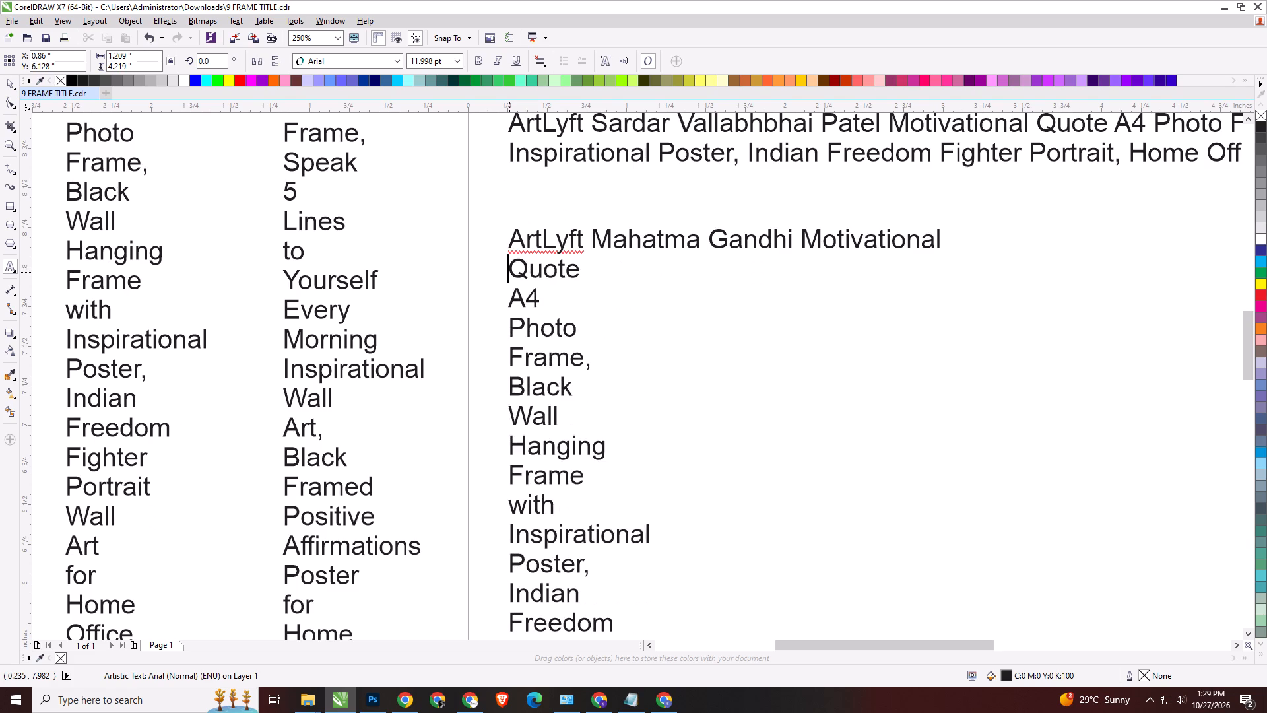
{"action": "key", "text": "BackSpace"}
{"action": "left_click", "coordinate": [509, 272]}
{"action": "key", "text": "BackSpace"}
{"action": "left_click", "coordinate": [509, 272]}
{"action": "scroll", "coordinate": [518, 309], "scroll_direction": "down", "scroll_amount": 2}
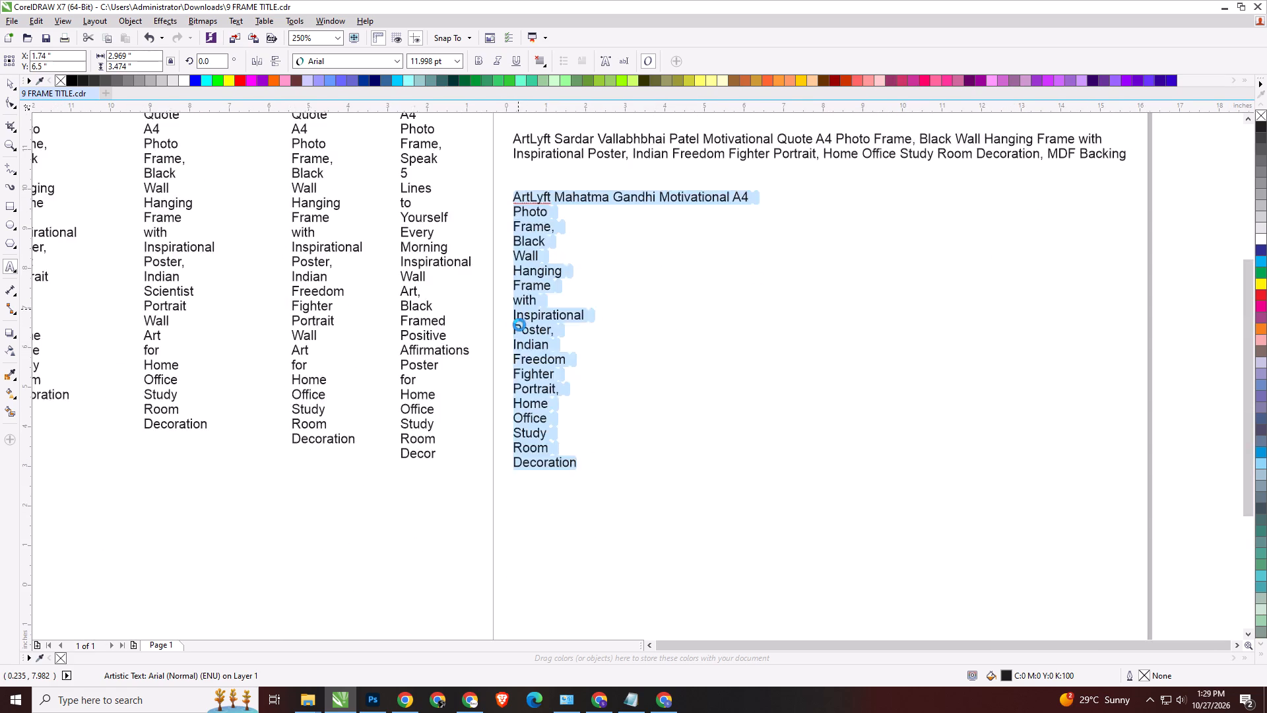
{"action": "key", "text": "ctrl+z"}
Join "A4", "Photo", "Frame," and "Black" onto the first line of the Mahatma Gandhi title.
{"action": "scroll", "coordinate": [527, 287], "scroll_direction": "up", "scroll_amount": 1}
{"action": "left_click", "coordinate": [508, 255]}
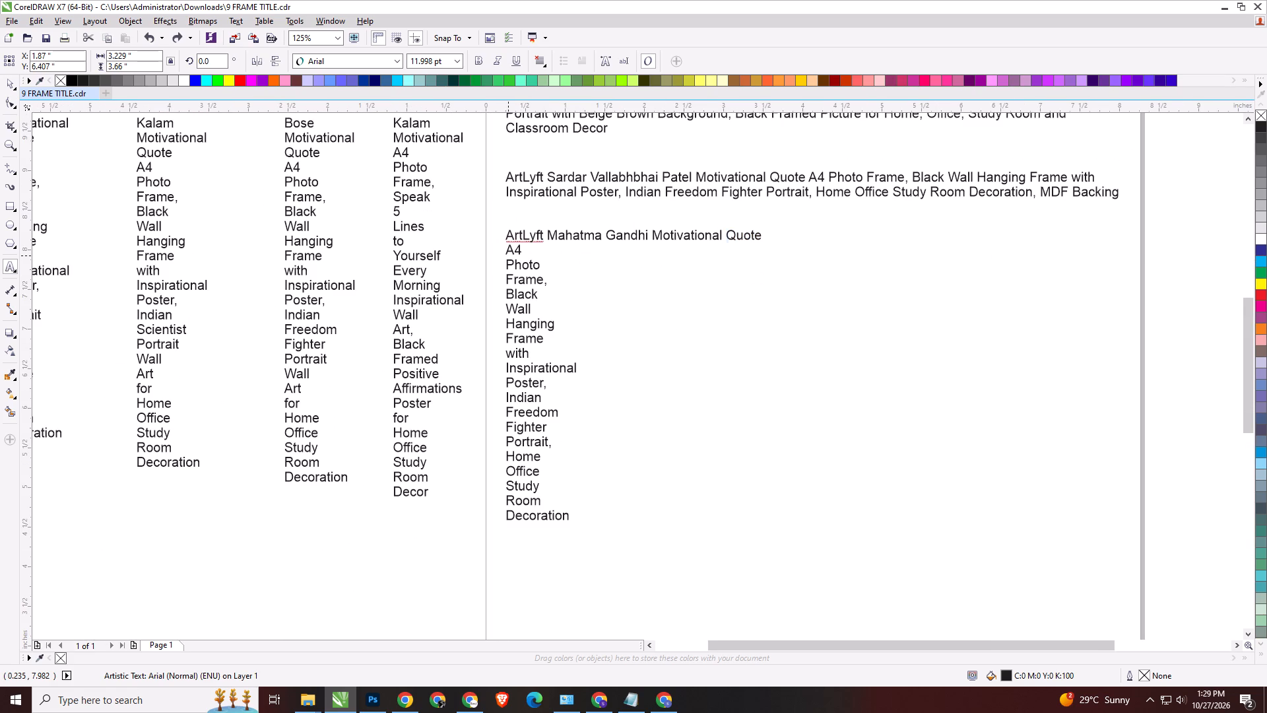
{"action": "key", "text": "BackSpace"}
{"action": "left_click", "coordinate": [508, 255]}
{"action": "key", "text": "BackSpace"}
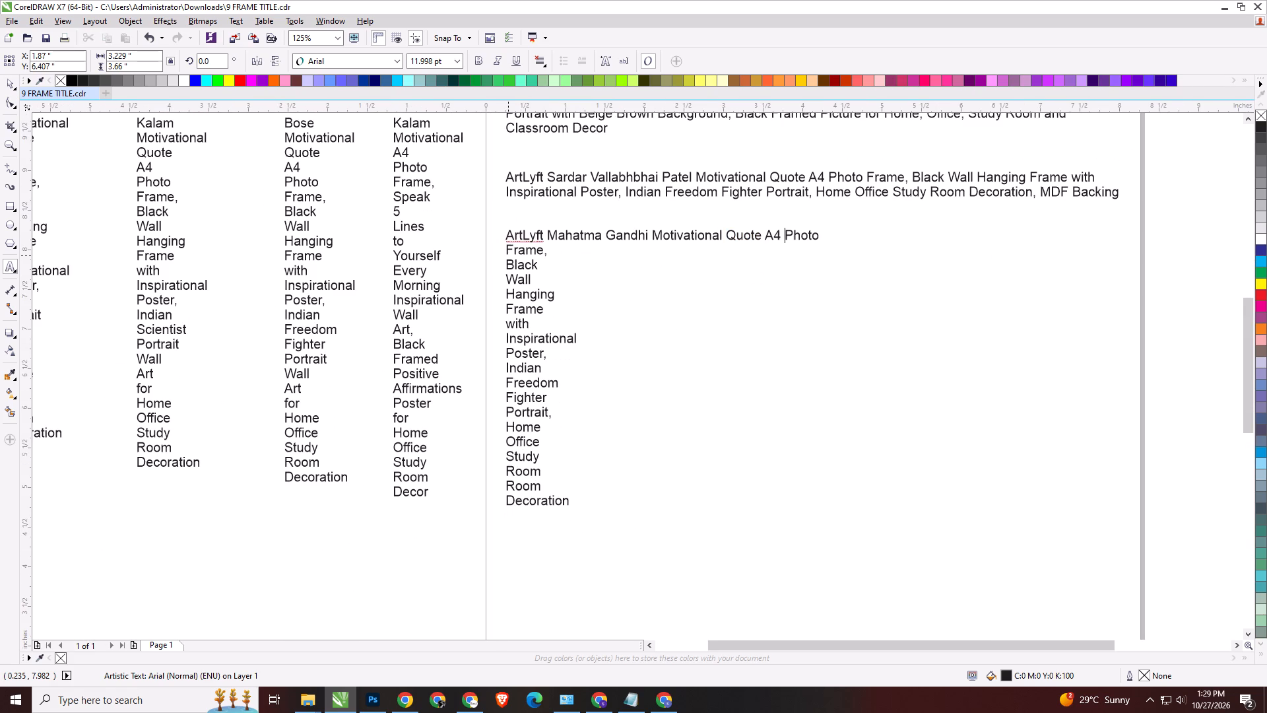
{"action": "left_click", "coordinate": [508, 255]}
{"action": "key", "text": "BackSpace"}
{"action": "left_click", "coordinate": [508, 255]}
{"action": "key", "text": "BackSpace"}
Join "Wall", "Hanging", "Frame", "with" and "Inspirational" onto the first line of the Mahatma Gandhi title.
{"action": "left_click", "coordinate": [508, 255]}
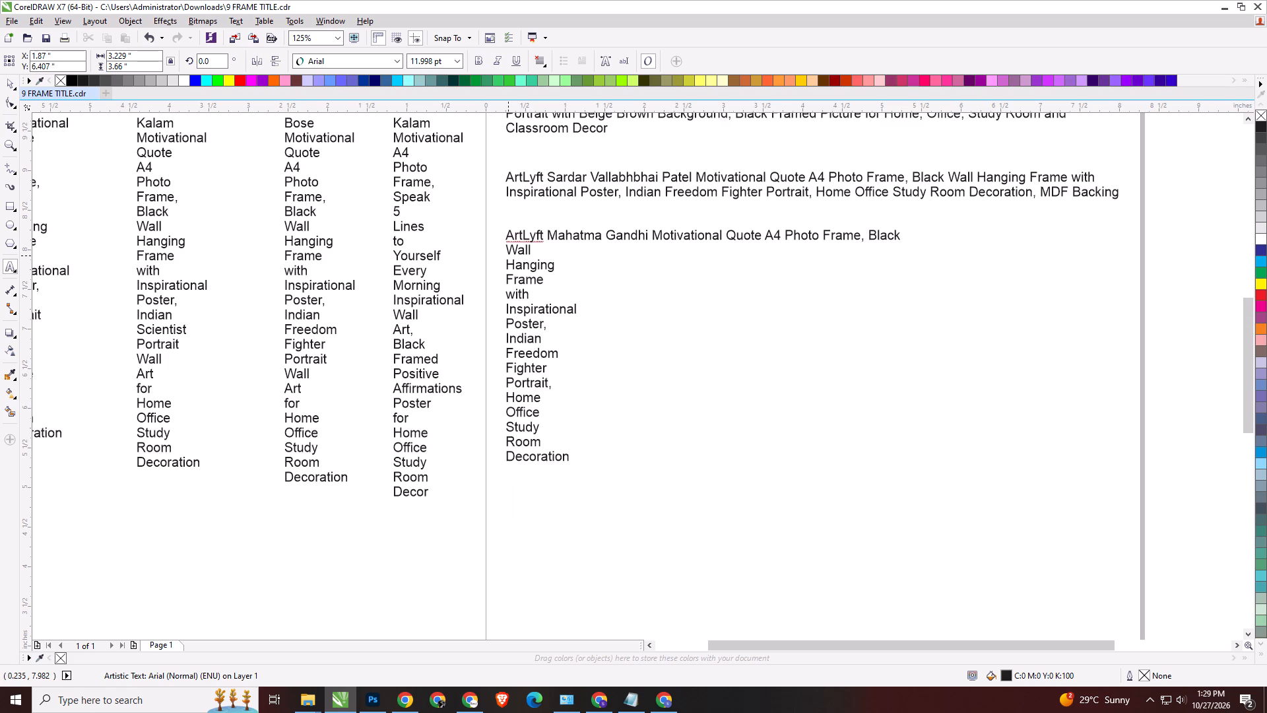
{"action": "key", "text": "BackSpace"}
{"action": "left_click", "coordinate": [508, 255]}
{"action": "key", "text": "BackSpace"}
{"action": "left_click", "coordinate": [508, 255]}
{"action": "key", "text": "BackSpace"}
{"action": "left_click", "coordinate": [508, 255]}
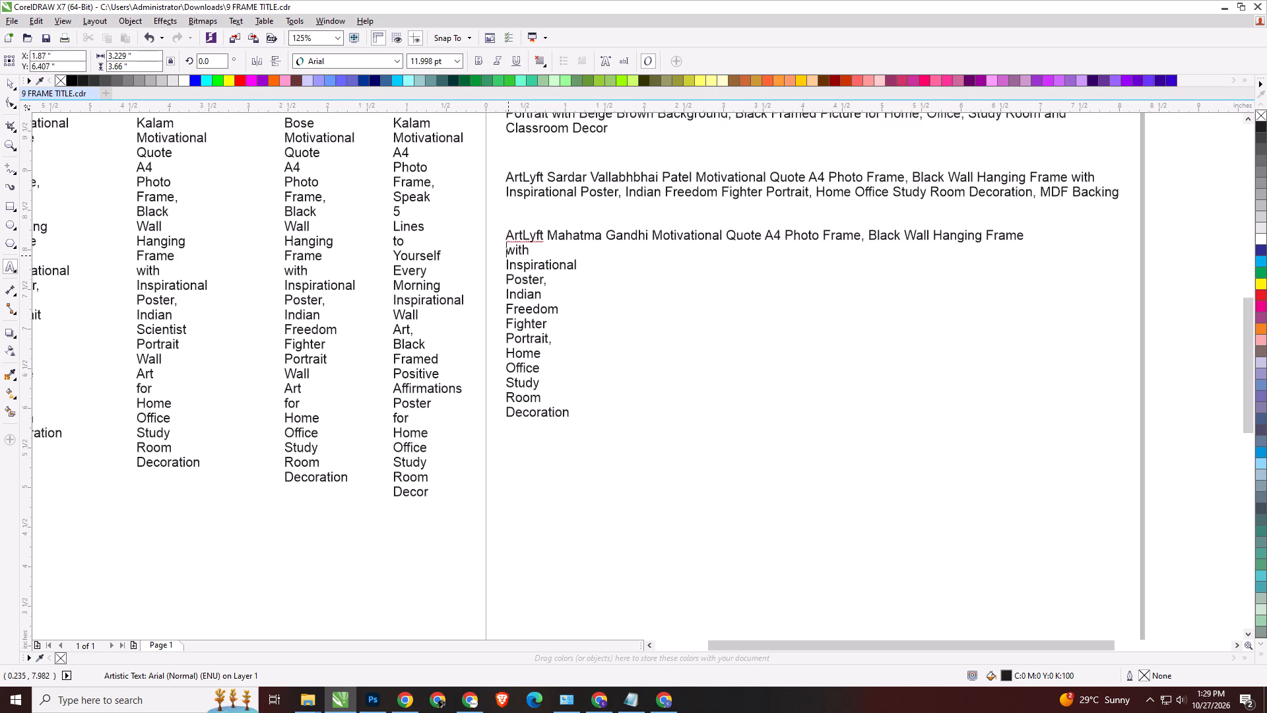
{"action": "key", "text": "BackSpace"}
{"action": "left_click", "coordinate": [508, 255]}
{"action": "key", "text": "BackSpace"}
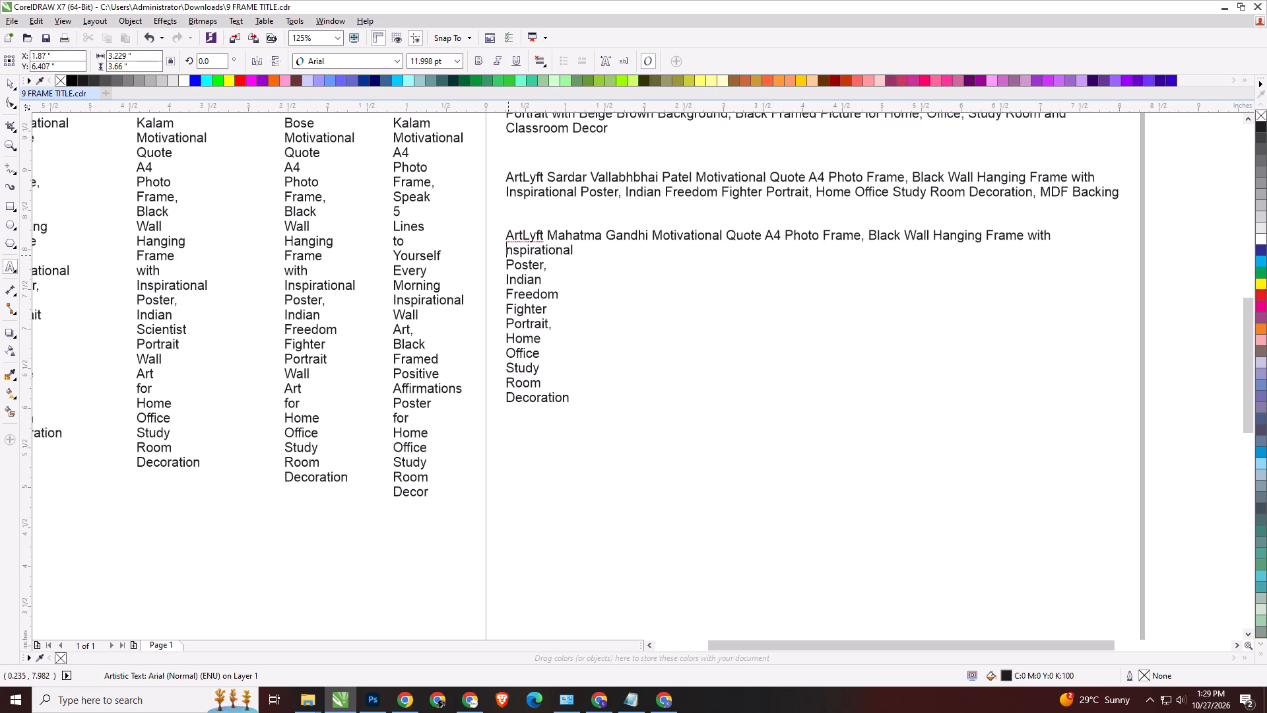
{"action": "key", "text": "ctrl+z"}
{"action": "left_click", "coordinate": [507, 252]}
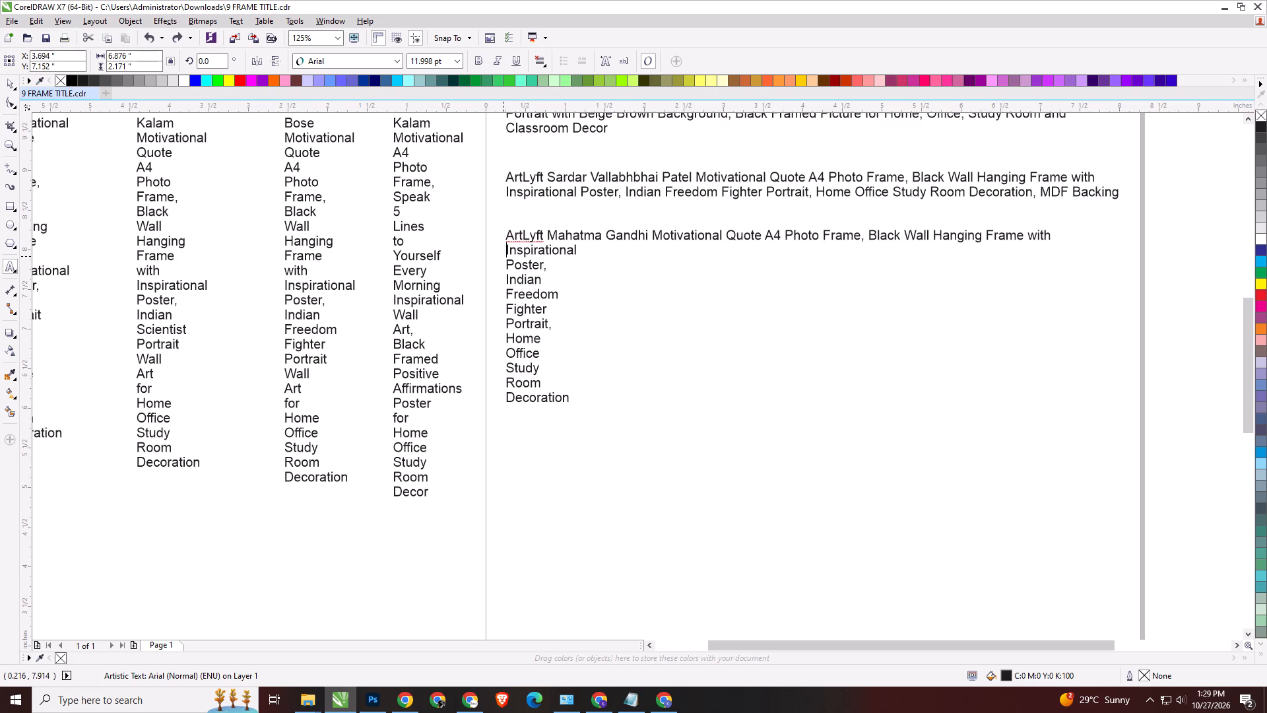
{"action": "key", "text": "BackSpace"}
Keep "Poster," as the start of the title's second line and join "Indian", "Freedom", "Fighter" and "Portrait," onto it.
{"action": "left_click", "coordinate": [505, 255]}
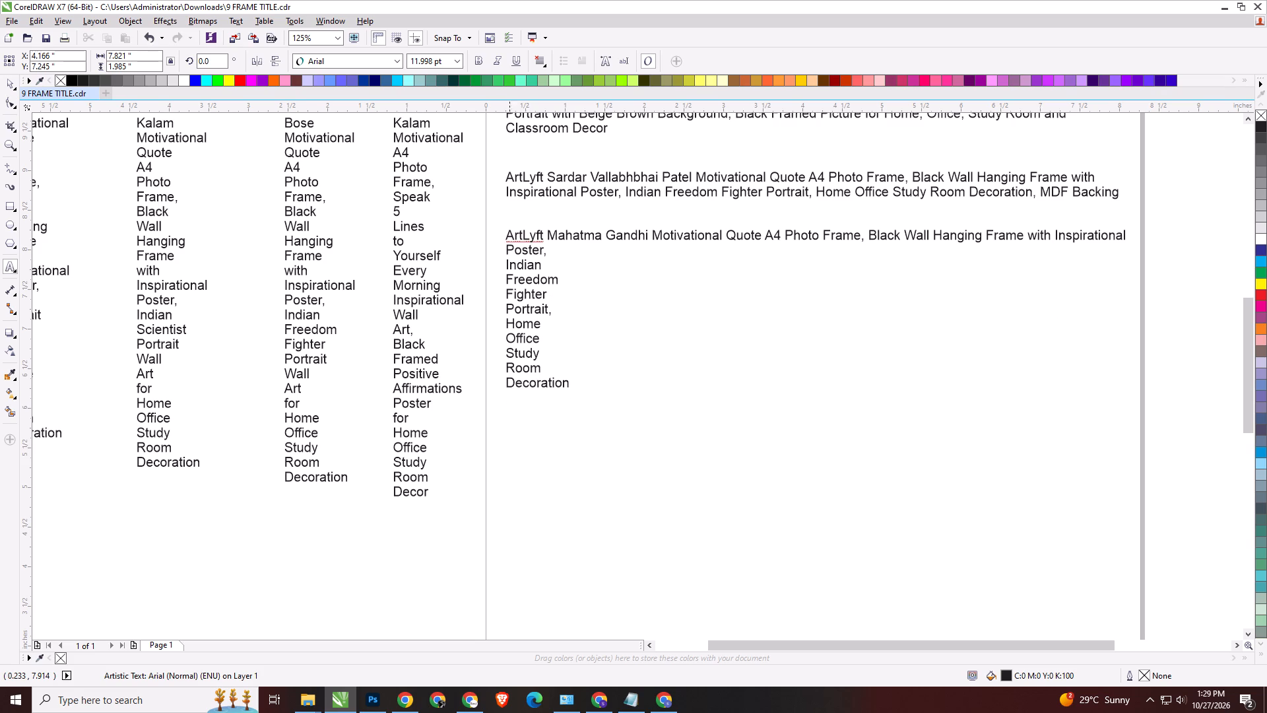
{"action": "left_click", "coordinate": [507, 268]}
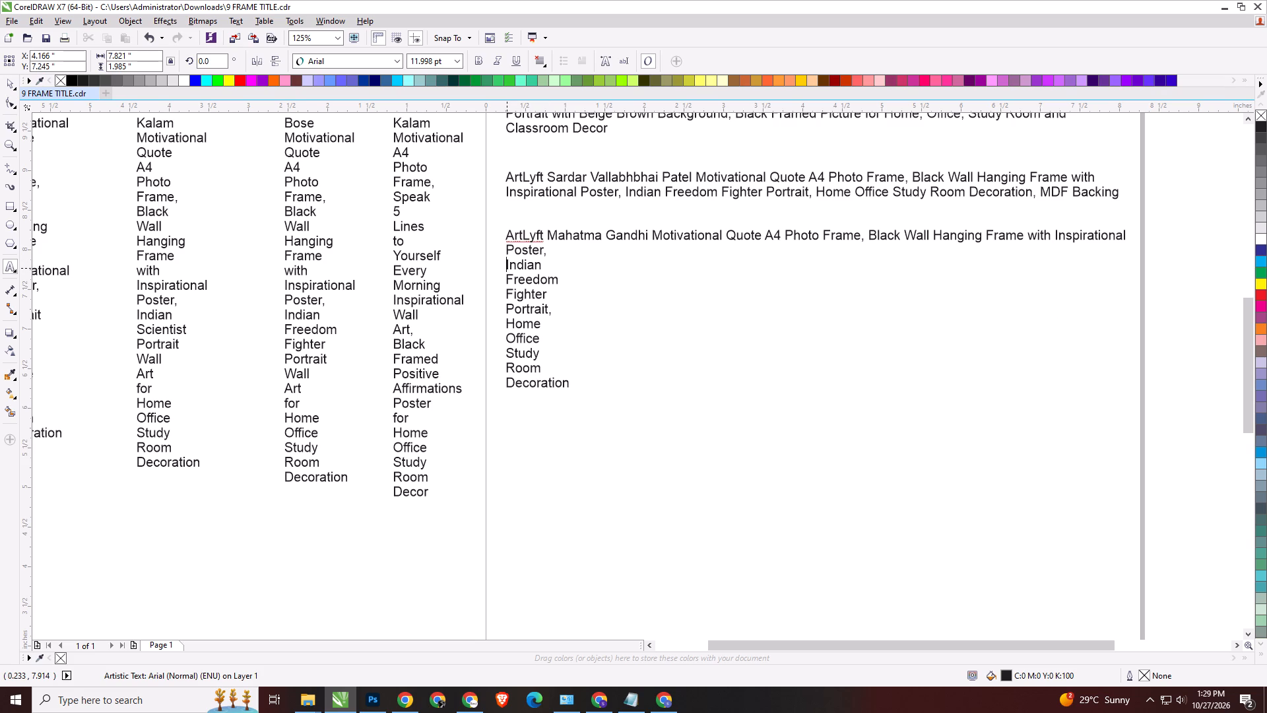
{"action": "key", "text": "BackSpace"}
{"action": "left_click", "coordinate": [506, 269]}
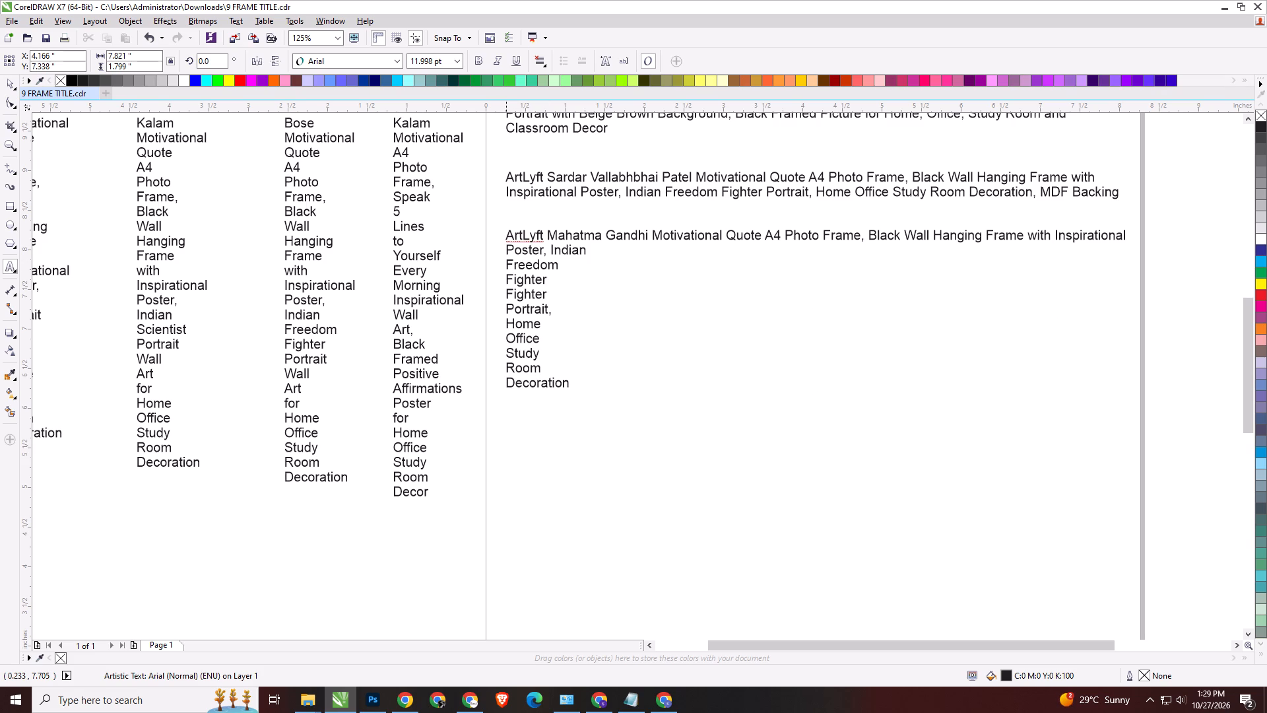
{"action": "key", "text": "BackSpace"}
{"action": "left_click", "coordinate": [506, 266]}
{"action": "key", "text": "BackSpace"}
{"action": "left_click", "coordinate": [506, 266]}
{"action": "key", "text": "BackSpace"}
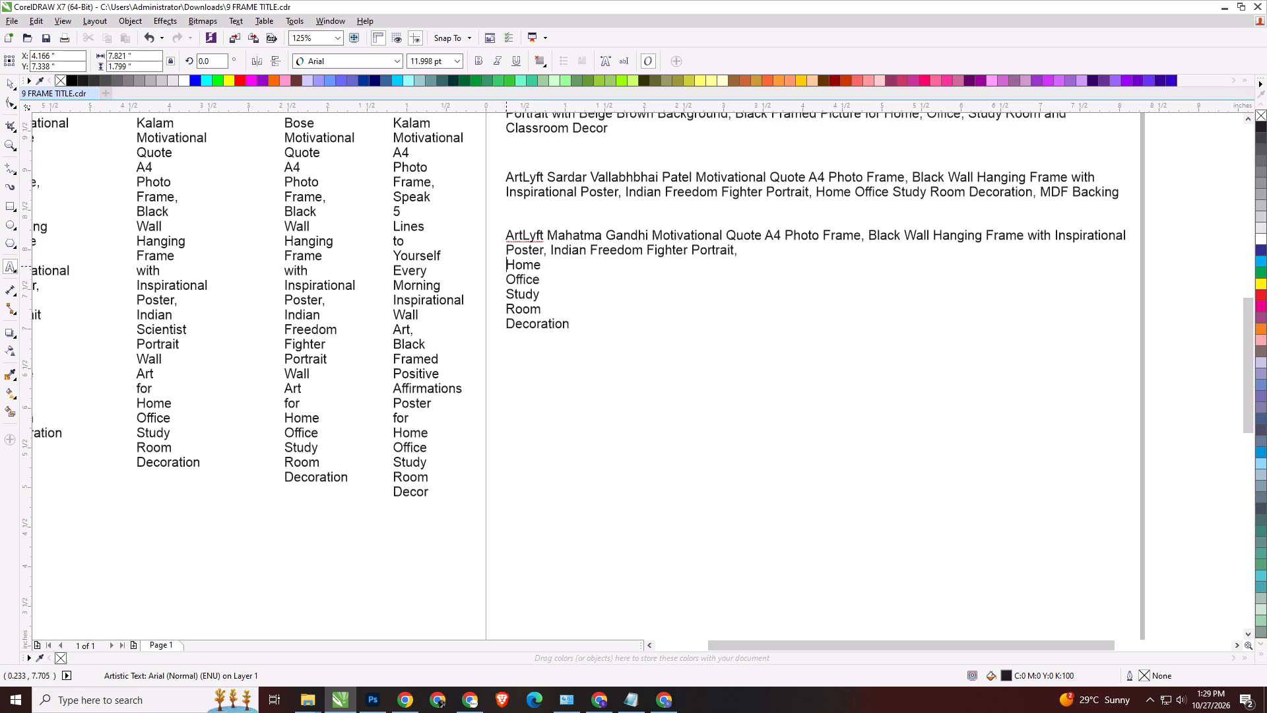
Join "Home", "Office", "Study", "Room" and "Decoration" onto the second line of the Mahatma Gandhi title.
{"action": "left_click", "coordinate": [506, 266]}
{"action": "key", "text": "BackSpace"}
{"action": "left_click", "coordinate": [506, 266]}
{"action": "key", "text": "BackSpace"}
{"action": "left_click", "coordinate": [506, 266]}
{"action": "key", "text": "BackSpace"}
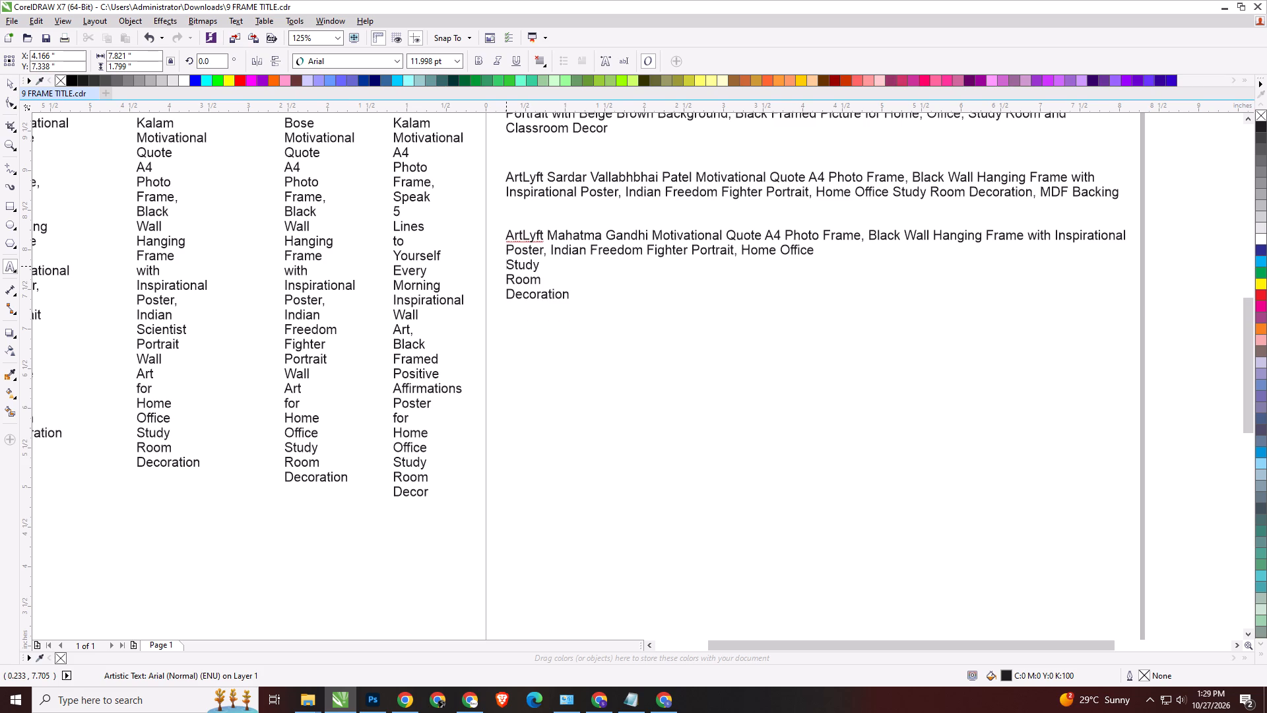
{"action": "left_click", "coordinate": [506, 266]}
{"action": "key", "text": "BackSpace"}
{"action": "left_click", "coordinate": [506, 266]}
{"action": "key", "text": "BackSpace"}
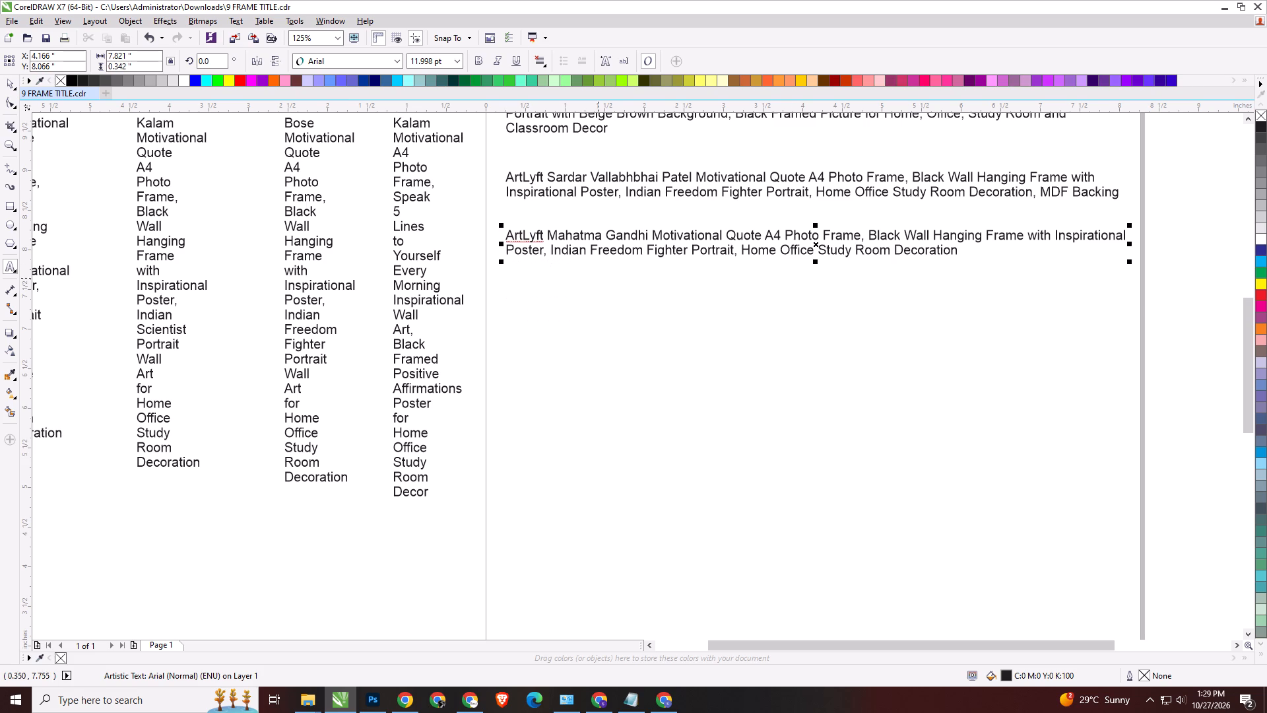
Align the left edges of the stacked titles on the page, including the Mahatma Gandhi title, and deselect them.
{"action": "left_click", "coordinate": [8, 77]}
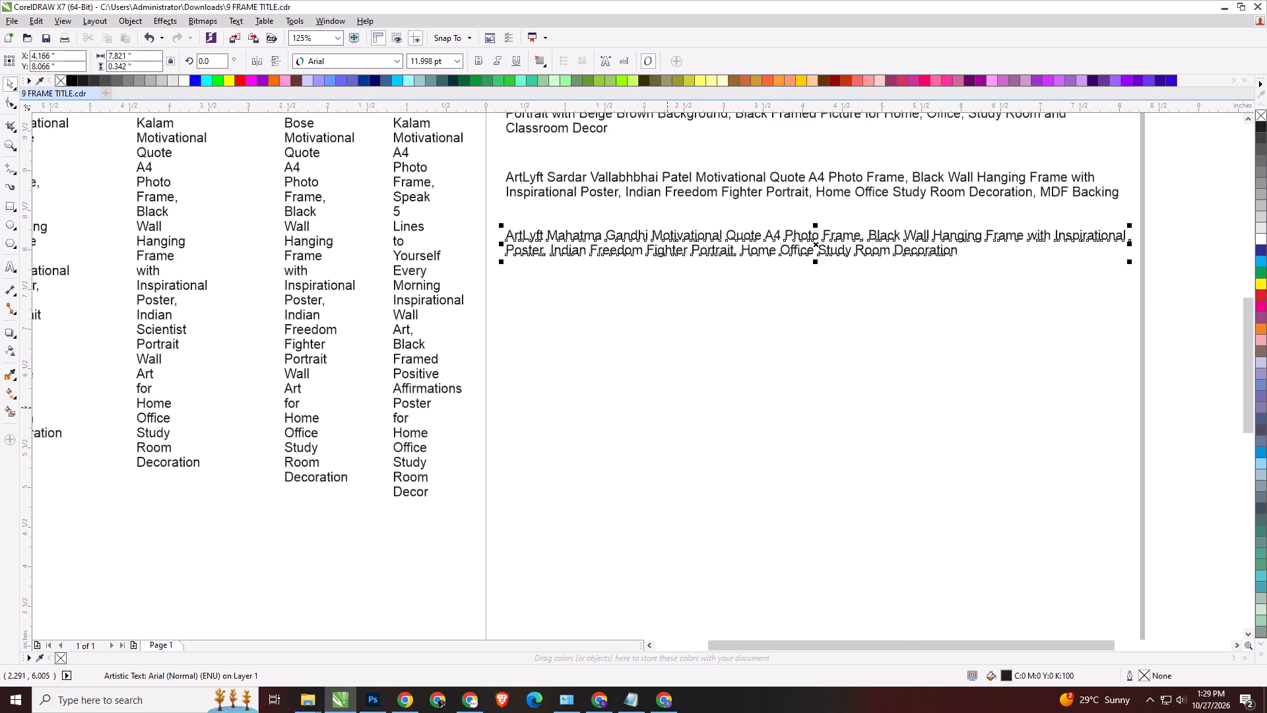
{"action": "scroll", "coordinate": [667, 407], "scroll_direction": "down", "scroll_amount": 1}
{"action": "left_click_drag", "start_coordinate": [946, 151], "coordinate": [573, 378]}
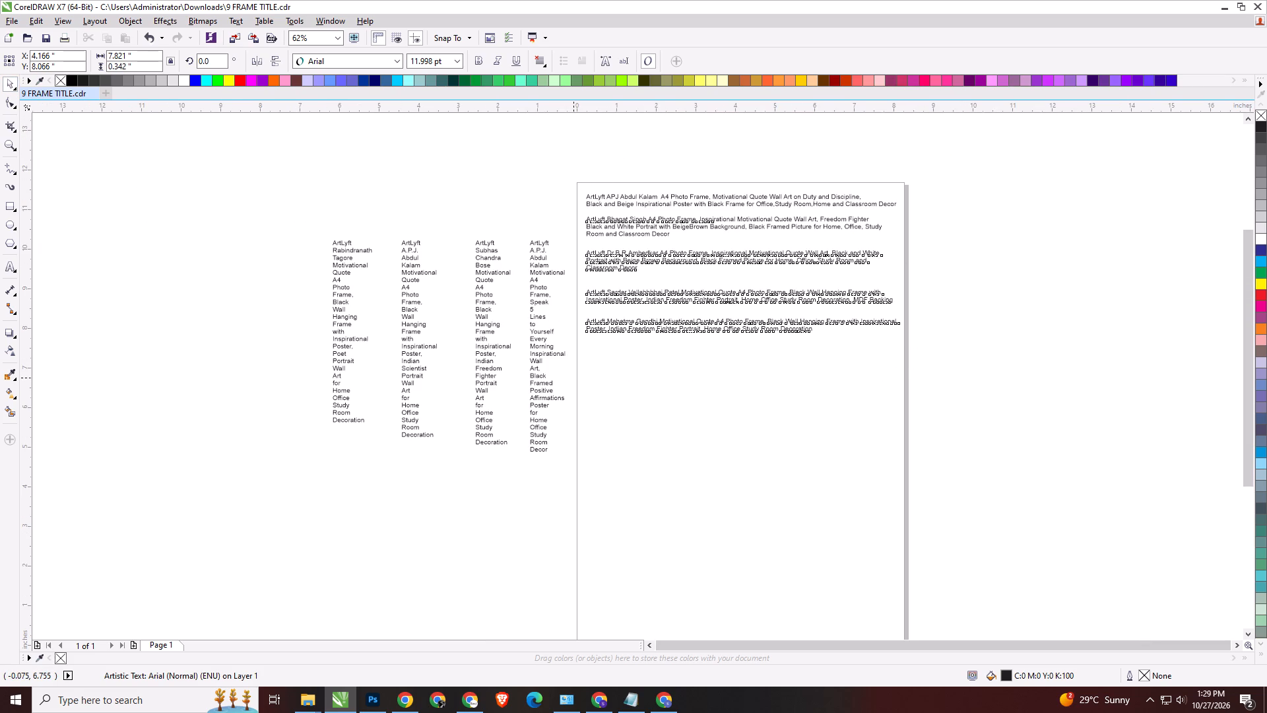
{"action": "key", "text": "l"}
{"action": "left_click", "coordinate": [971, 331]}
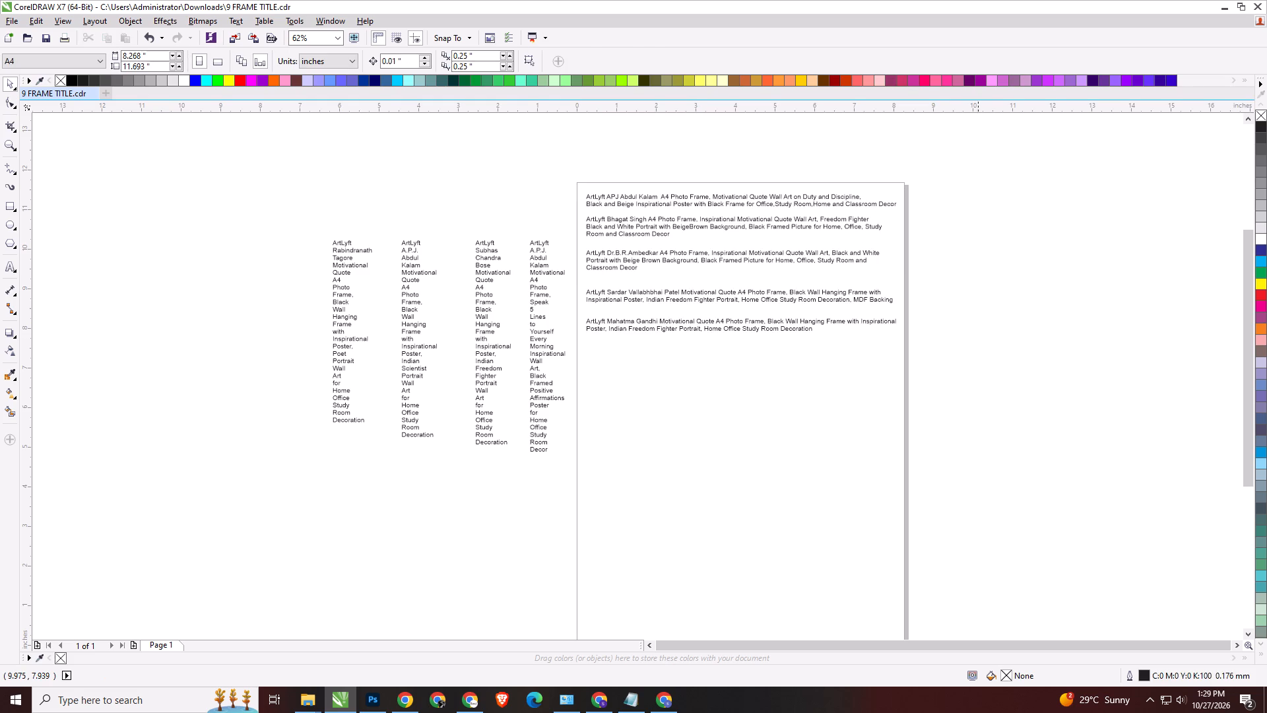
Save the 9 FRAME TITLE document.
{"action": "key", "text": "ctrl+s"}
Minimize the open application windows, including the Notepad window, to reach the desktop.
{"action": "left_click", "coordinate": [1219, 0]}
{"action": "left_click", "coordinate": [1221, 3]}
{"action": "left_click", "coordinate": [1201, 9]}
{"action": "left_click", "coordinate": [987, 110]}
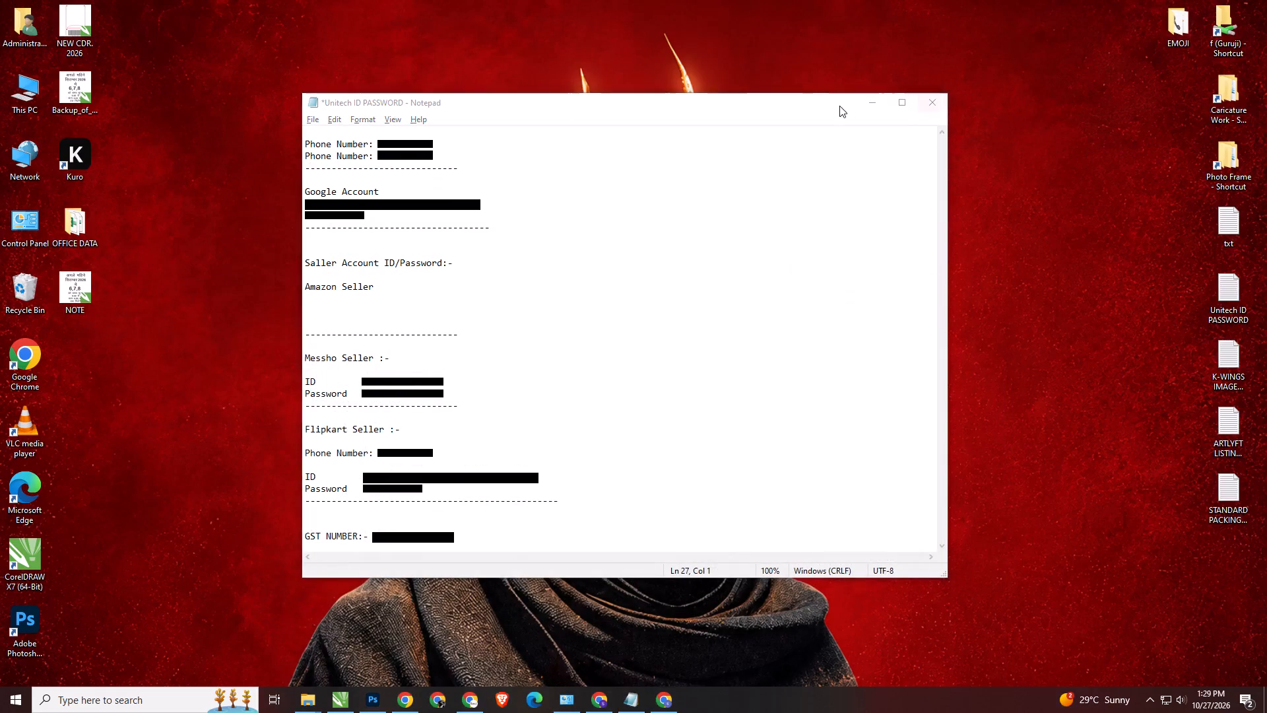
{"action": "left_click", "coordinate": [881, 101]}
Open the Shut Down Windows dialog from the desktop and change its power option to Sleep.
{"action": "left_click", "coordinate": [817, 217]}
{"action": "key", "text": "alt+F4"}
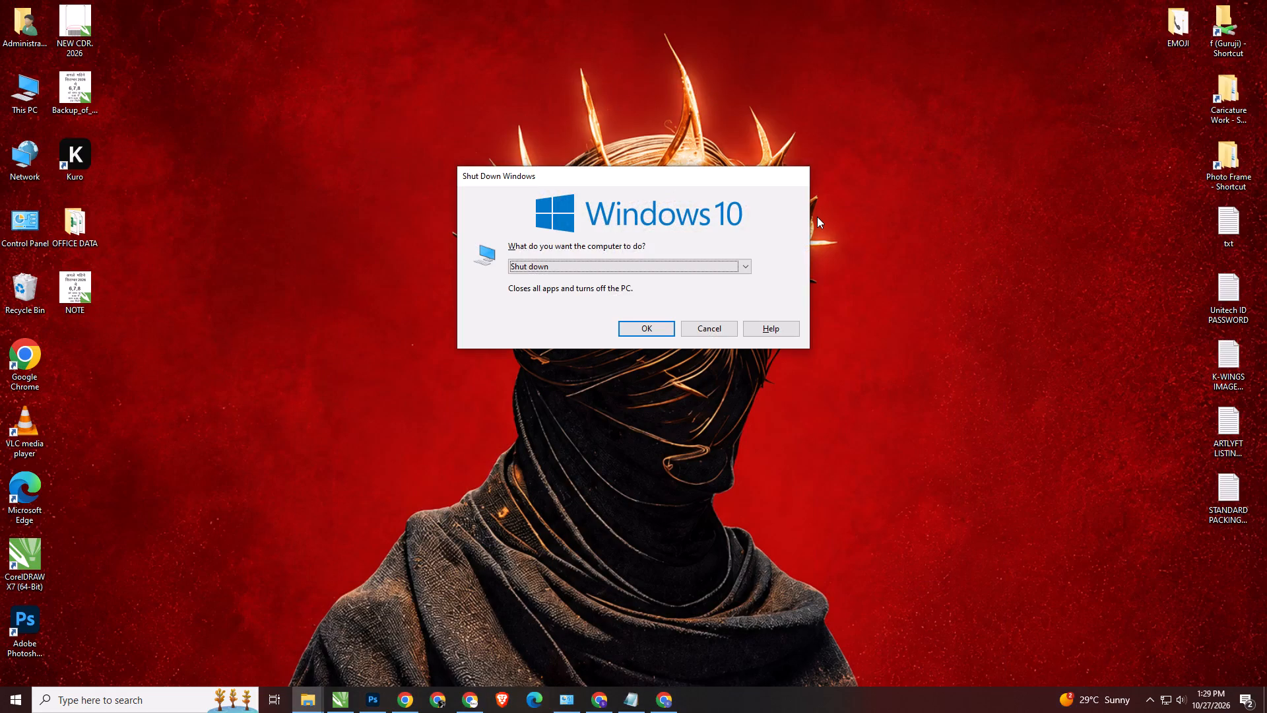
{"action": "key", "text": "Up"}
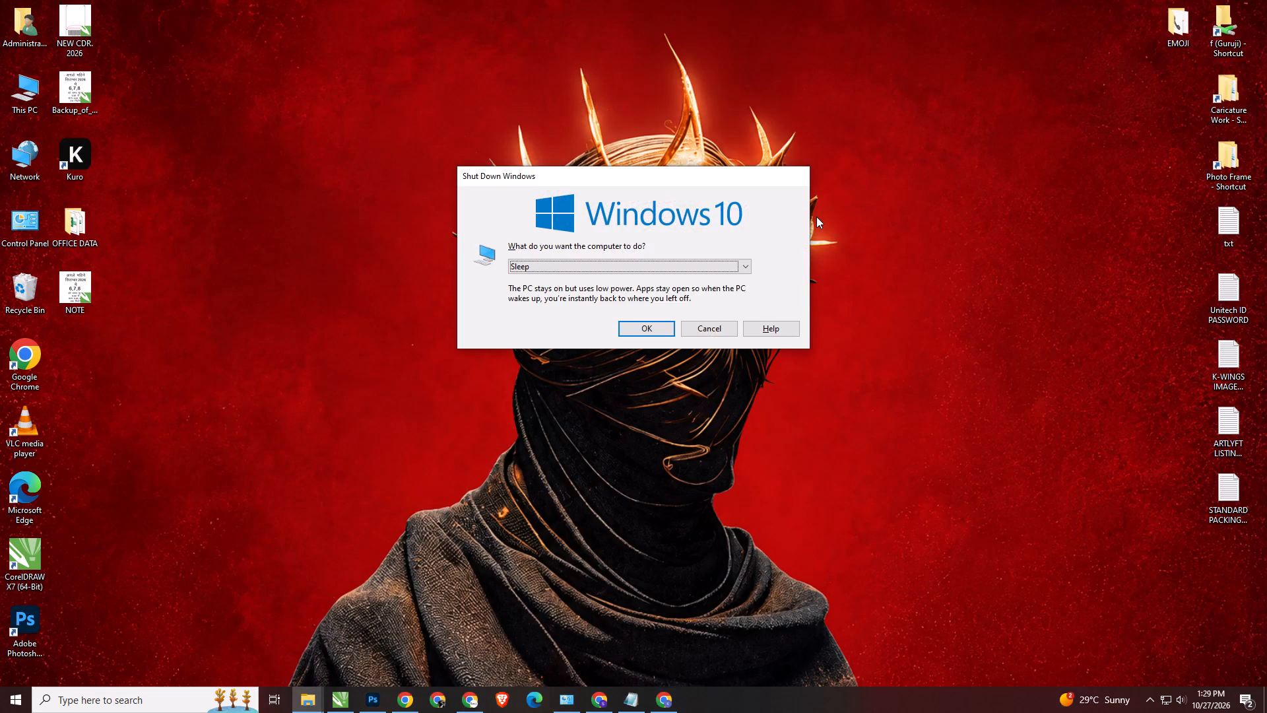